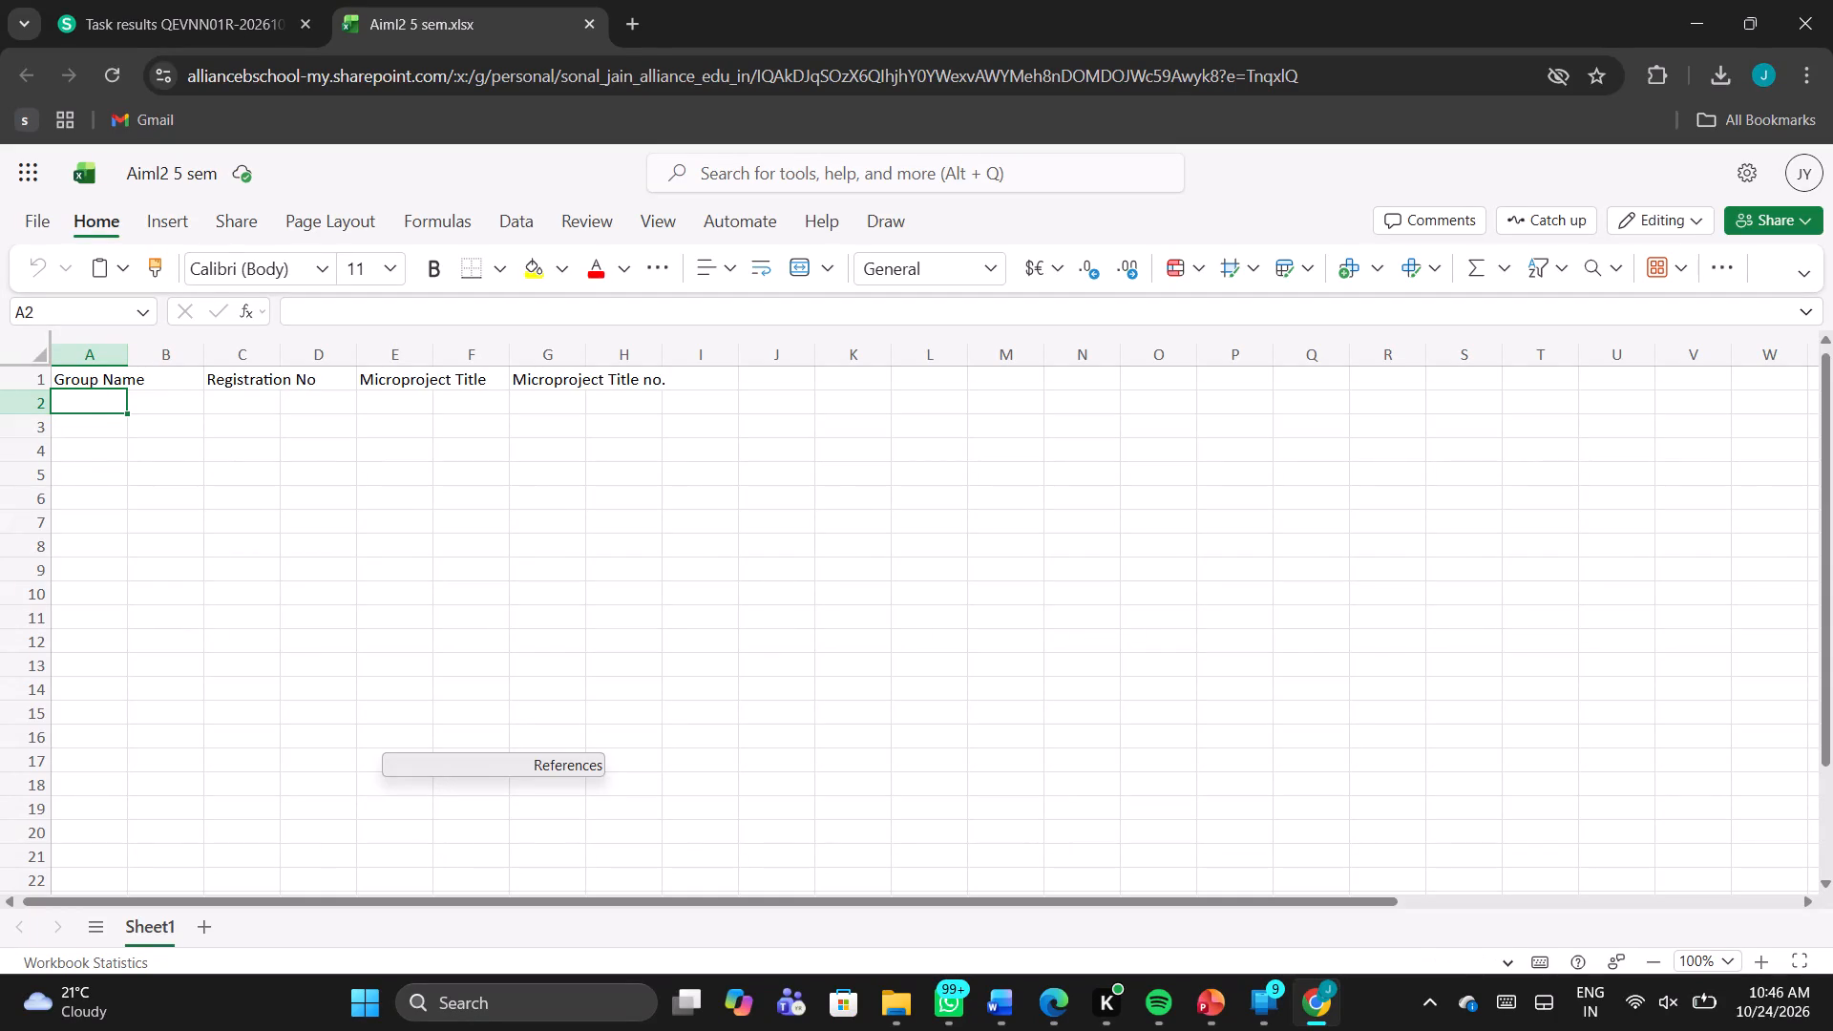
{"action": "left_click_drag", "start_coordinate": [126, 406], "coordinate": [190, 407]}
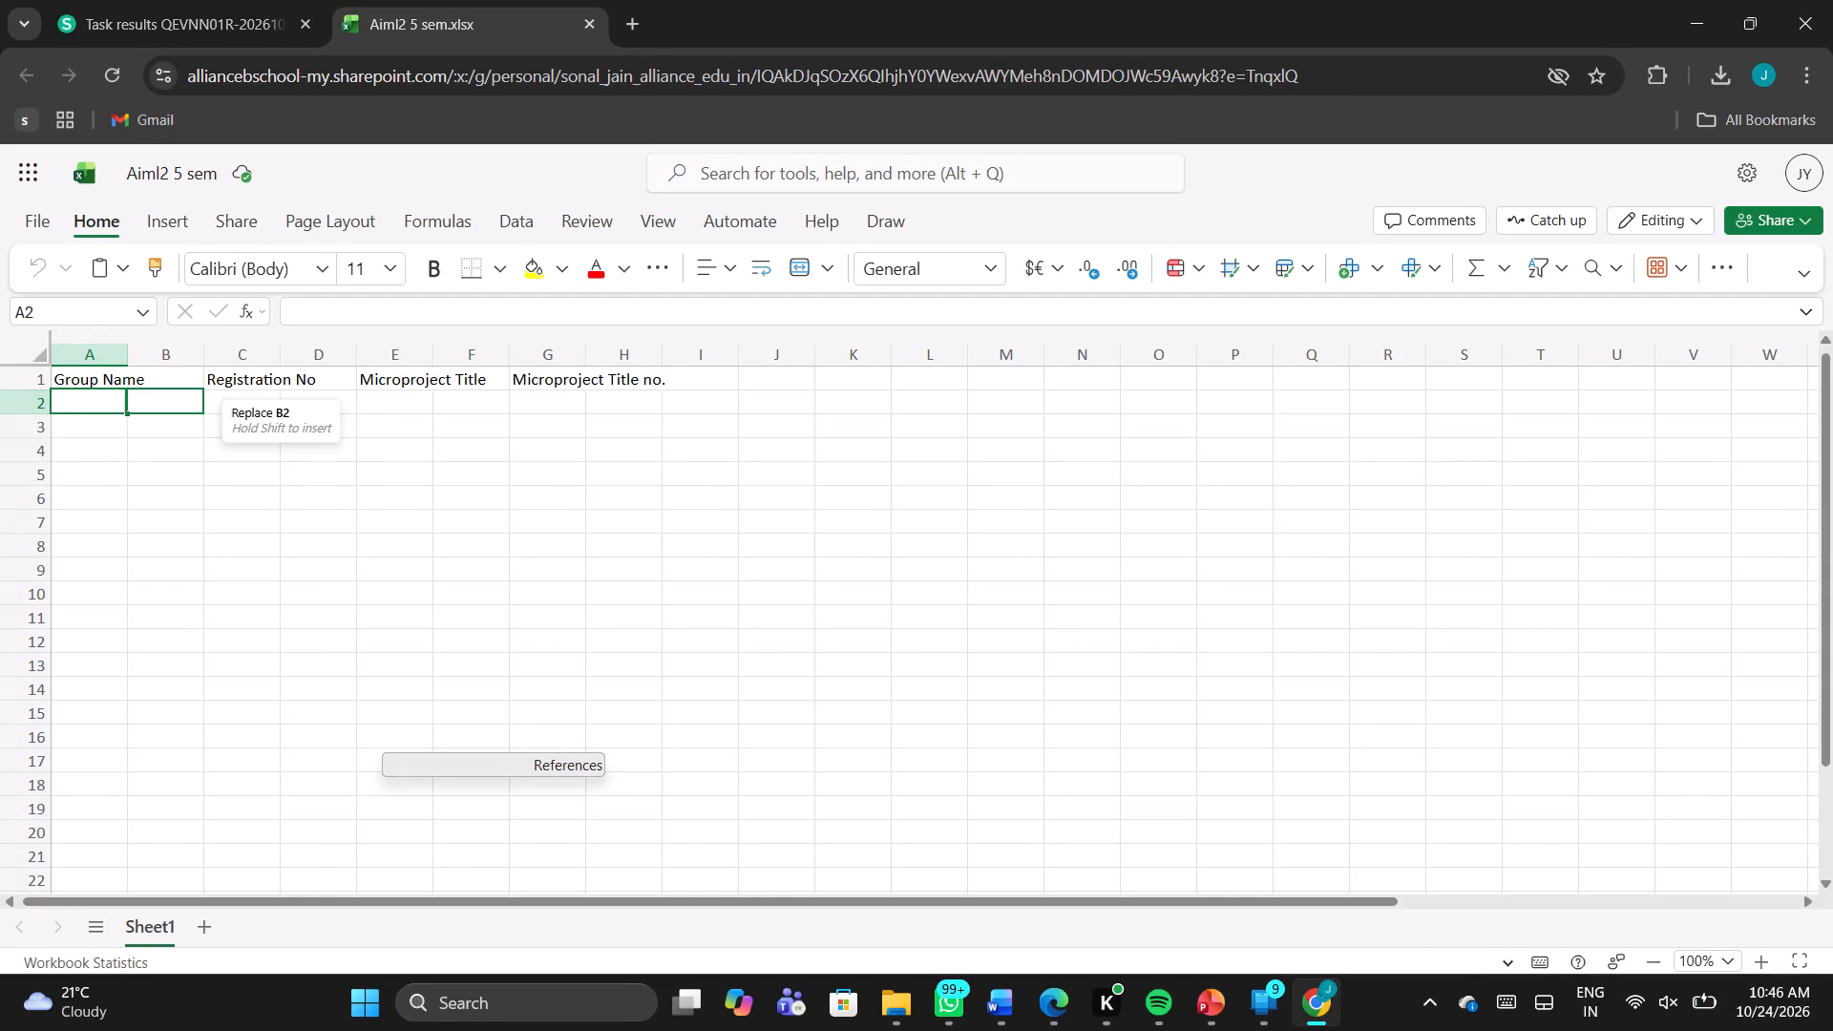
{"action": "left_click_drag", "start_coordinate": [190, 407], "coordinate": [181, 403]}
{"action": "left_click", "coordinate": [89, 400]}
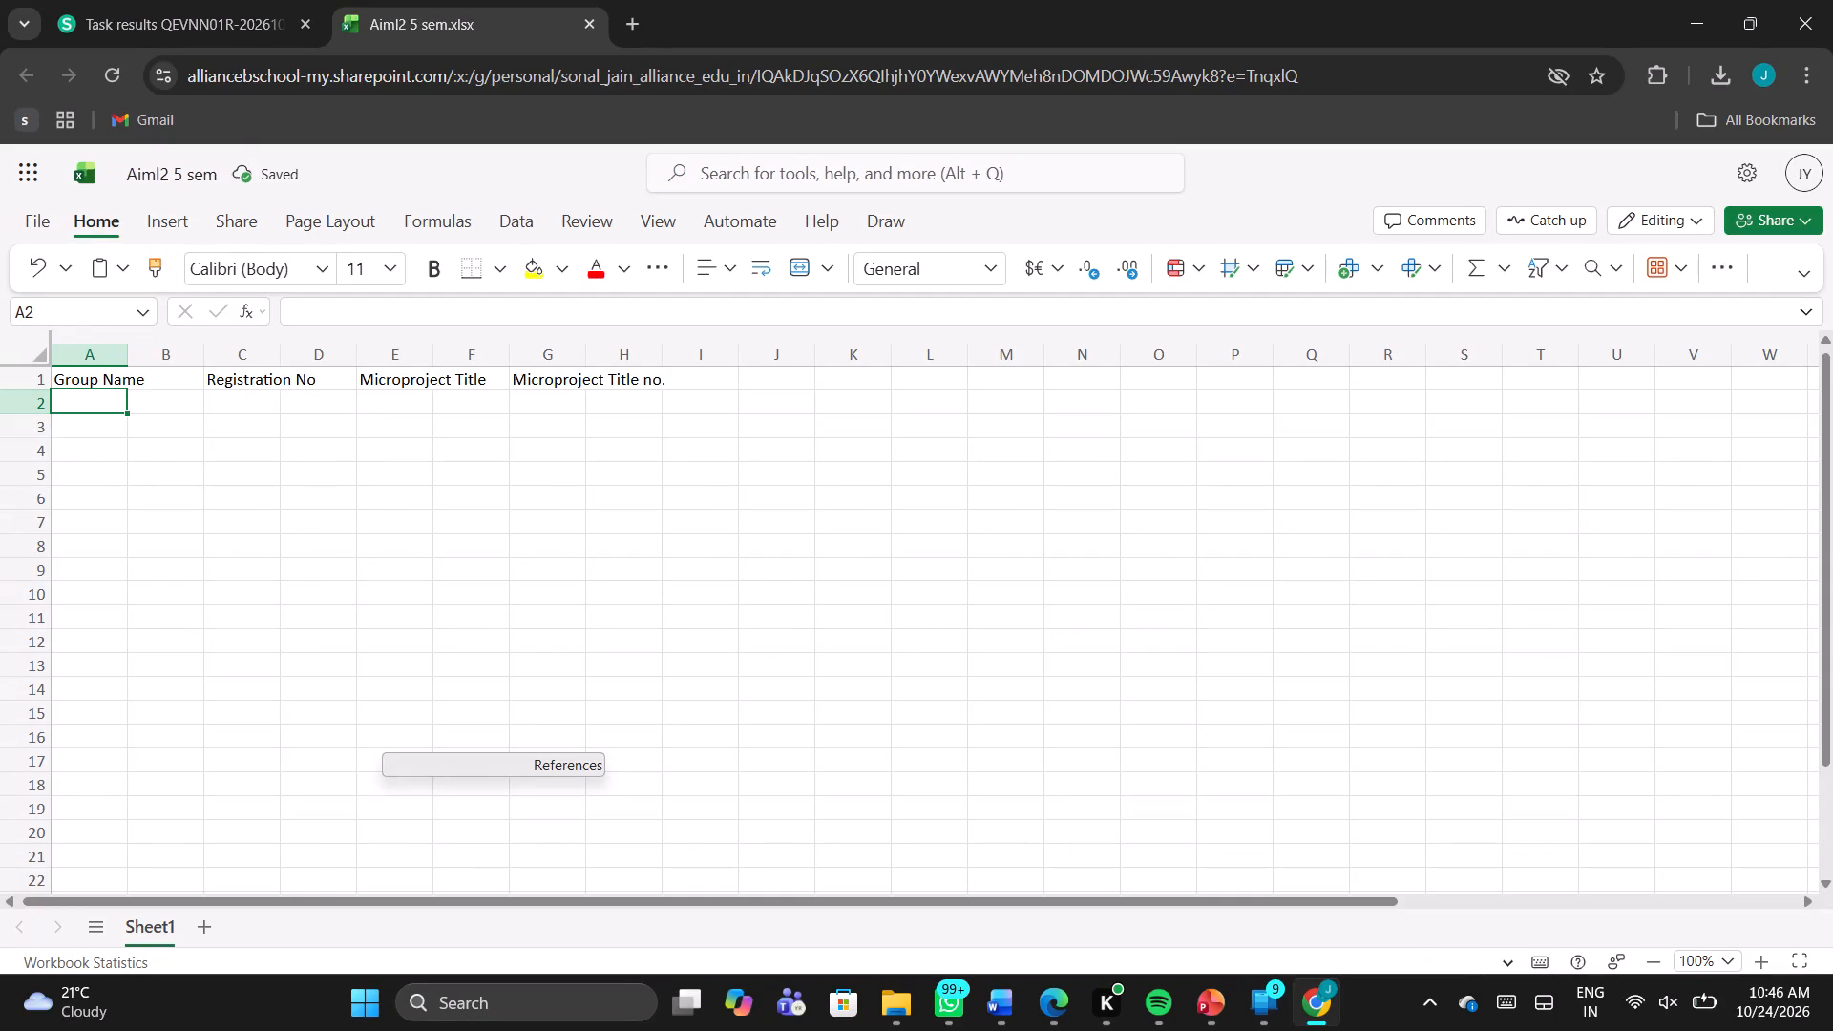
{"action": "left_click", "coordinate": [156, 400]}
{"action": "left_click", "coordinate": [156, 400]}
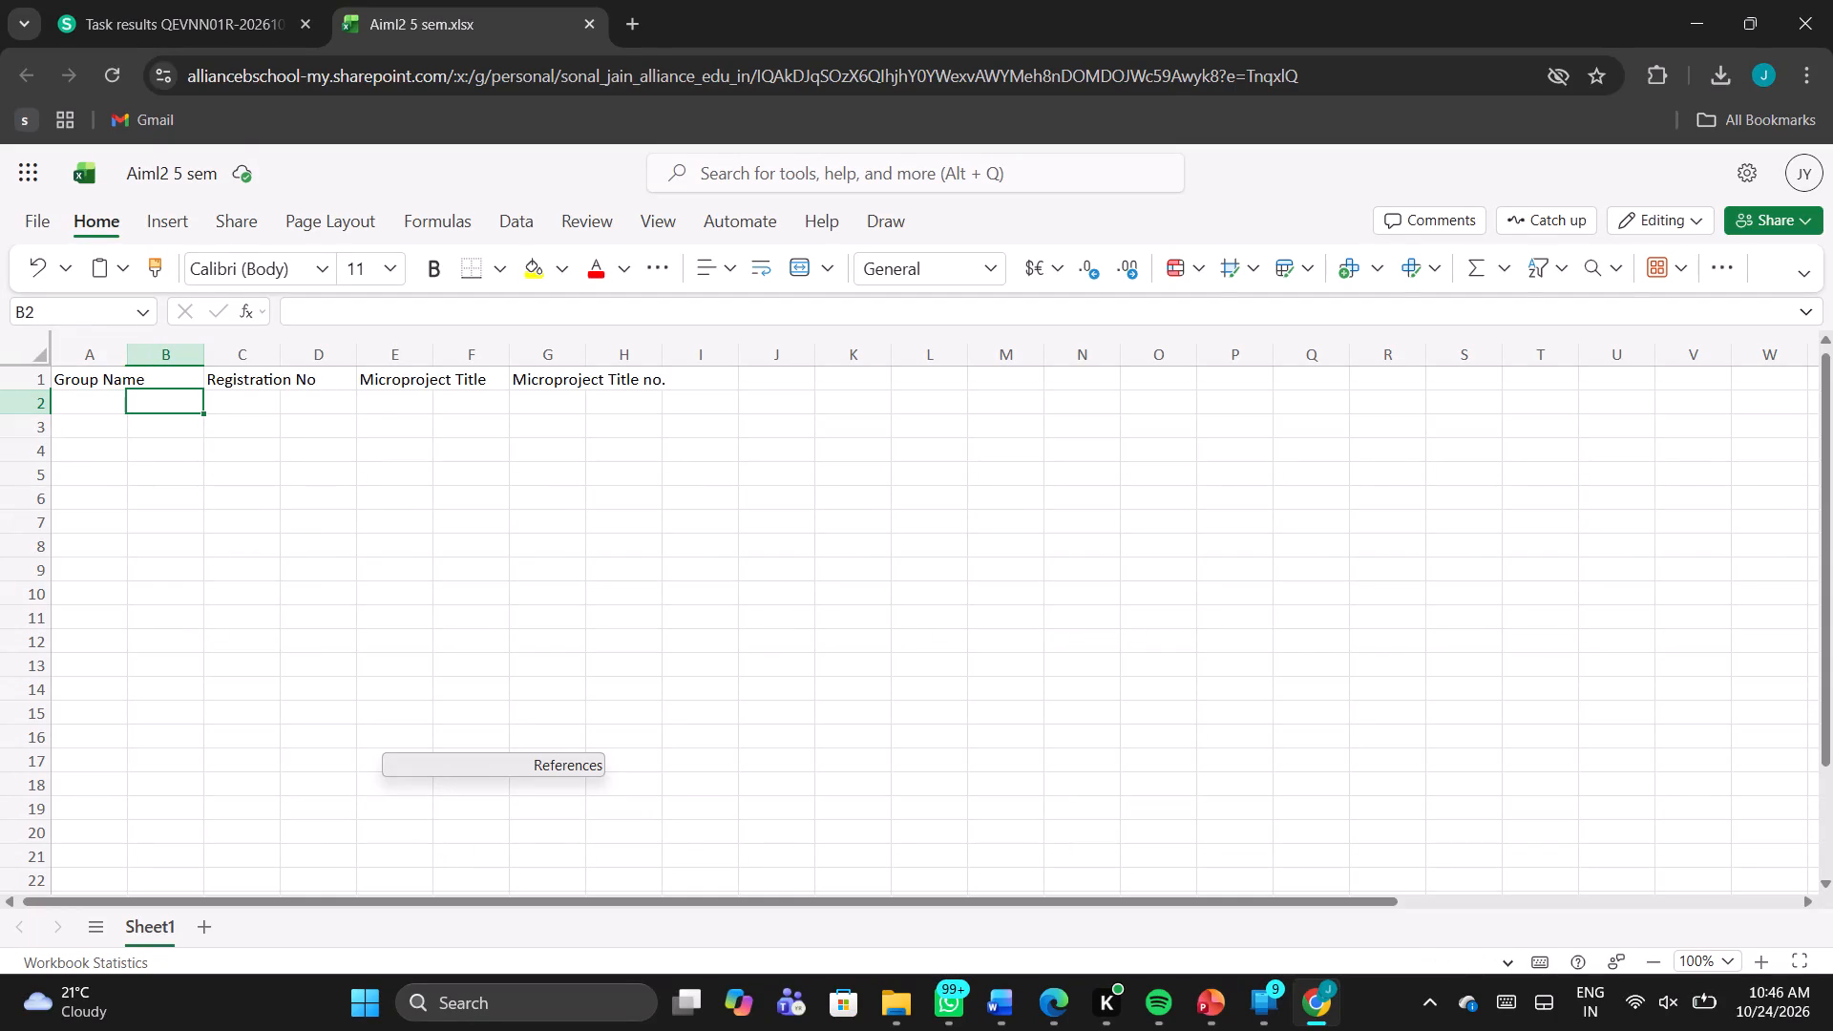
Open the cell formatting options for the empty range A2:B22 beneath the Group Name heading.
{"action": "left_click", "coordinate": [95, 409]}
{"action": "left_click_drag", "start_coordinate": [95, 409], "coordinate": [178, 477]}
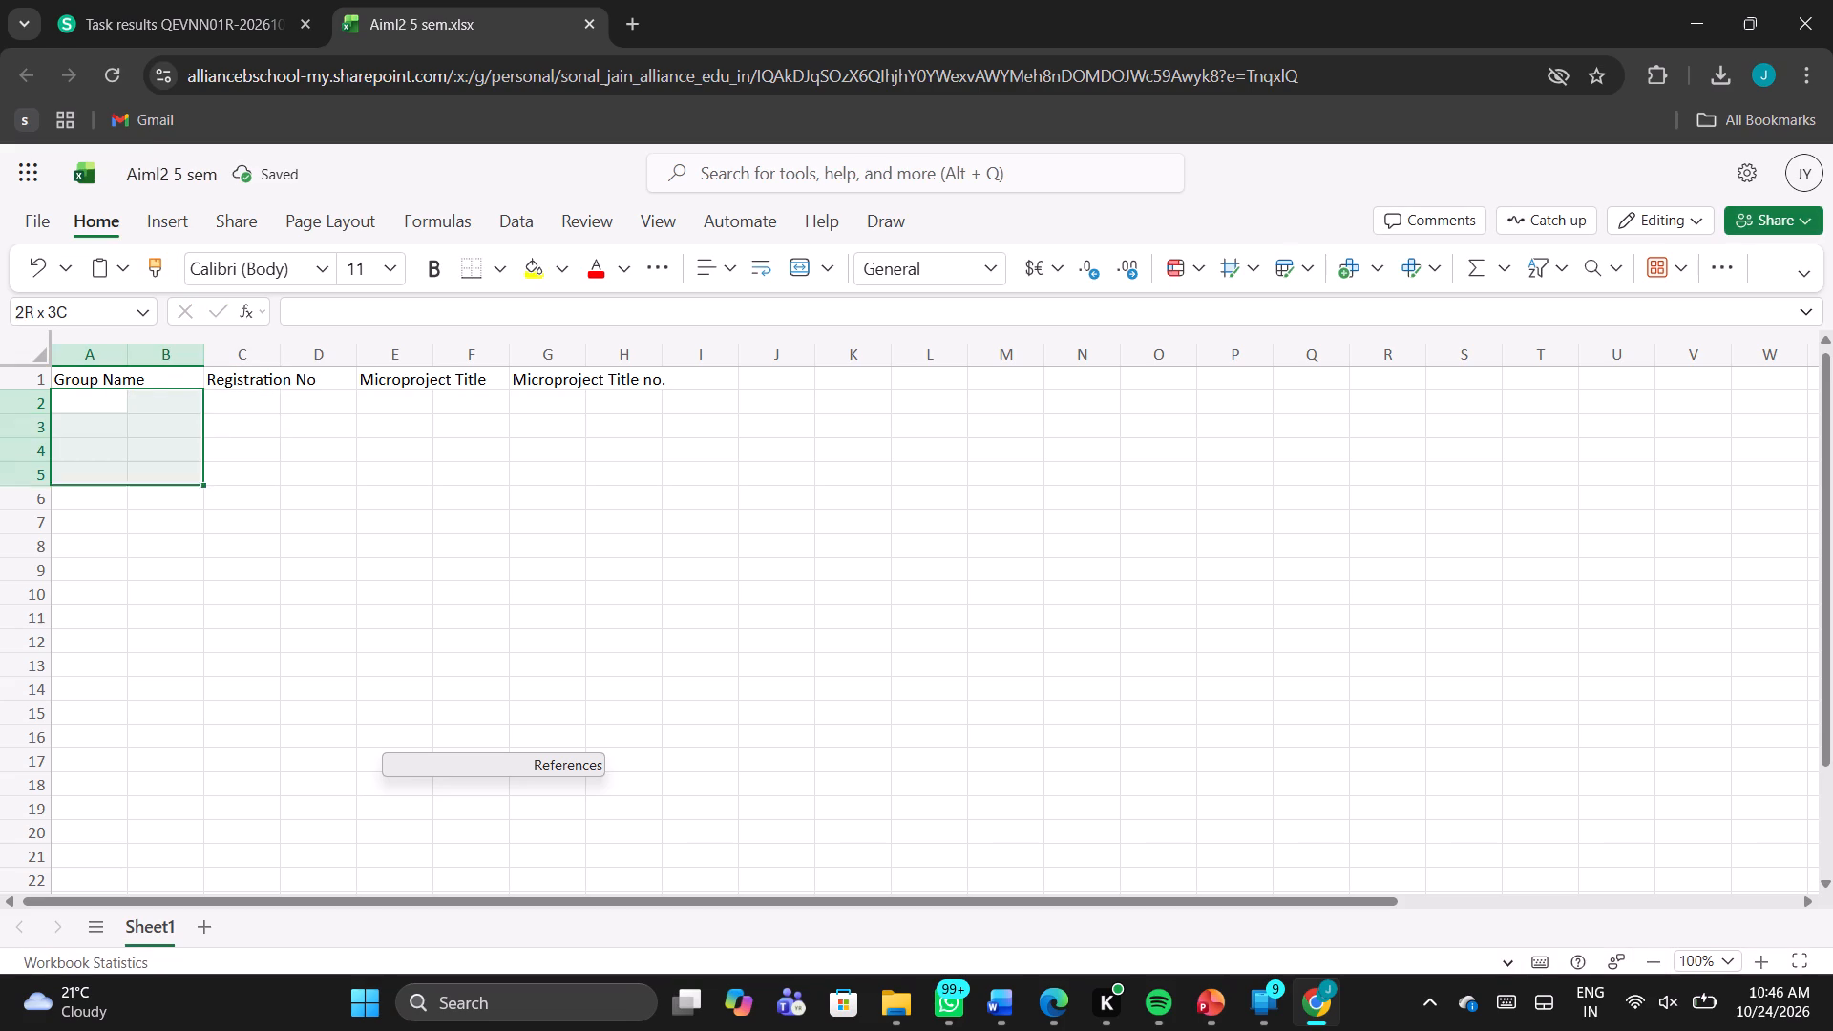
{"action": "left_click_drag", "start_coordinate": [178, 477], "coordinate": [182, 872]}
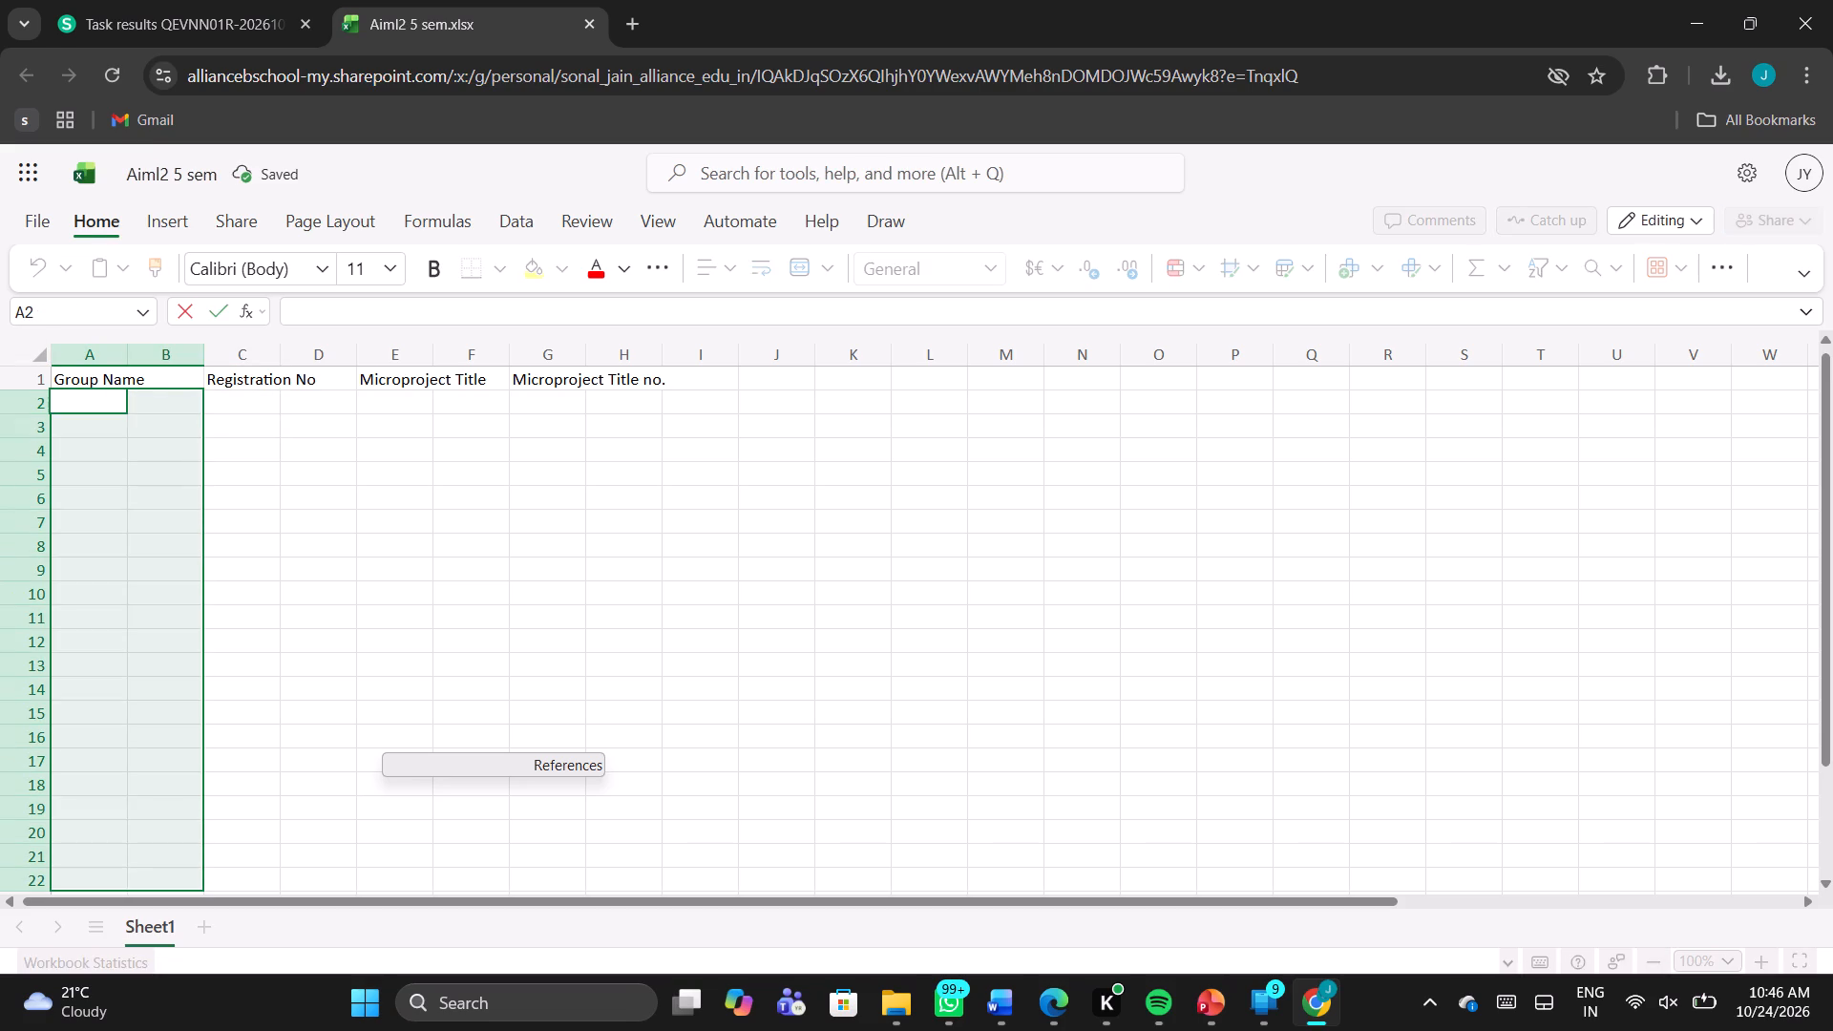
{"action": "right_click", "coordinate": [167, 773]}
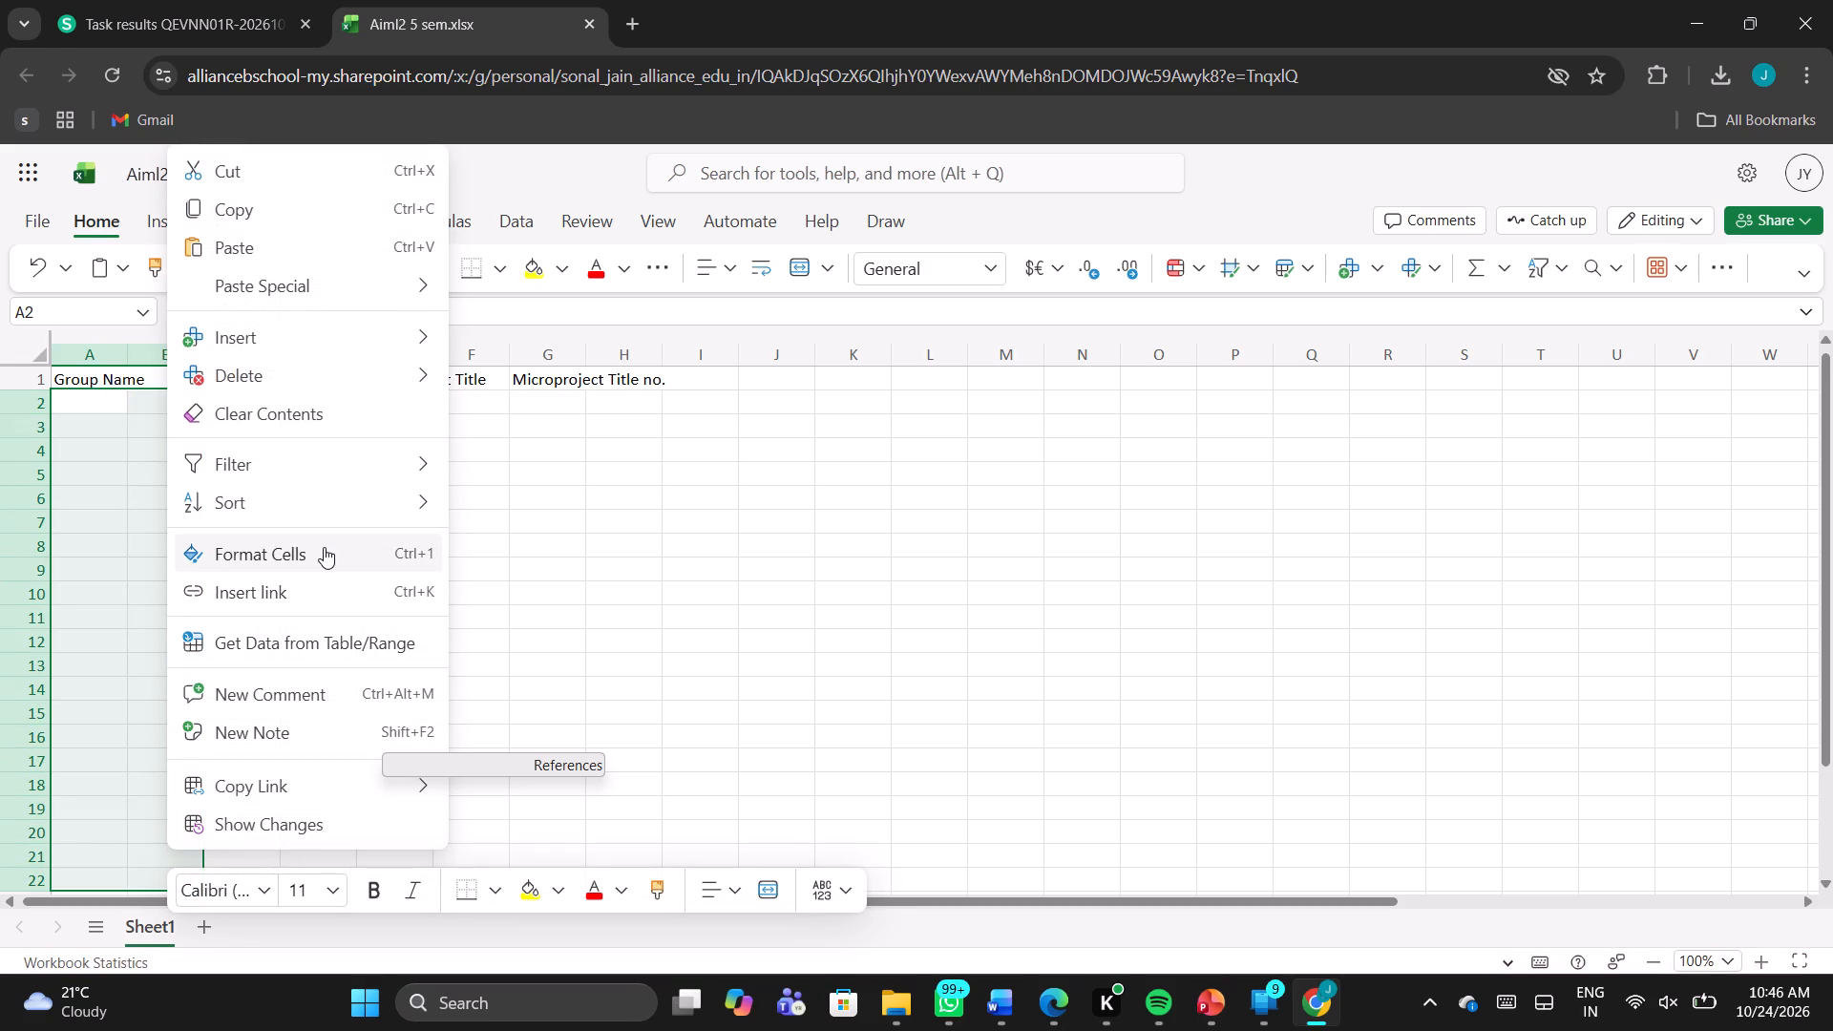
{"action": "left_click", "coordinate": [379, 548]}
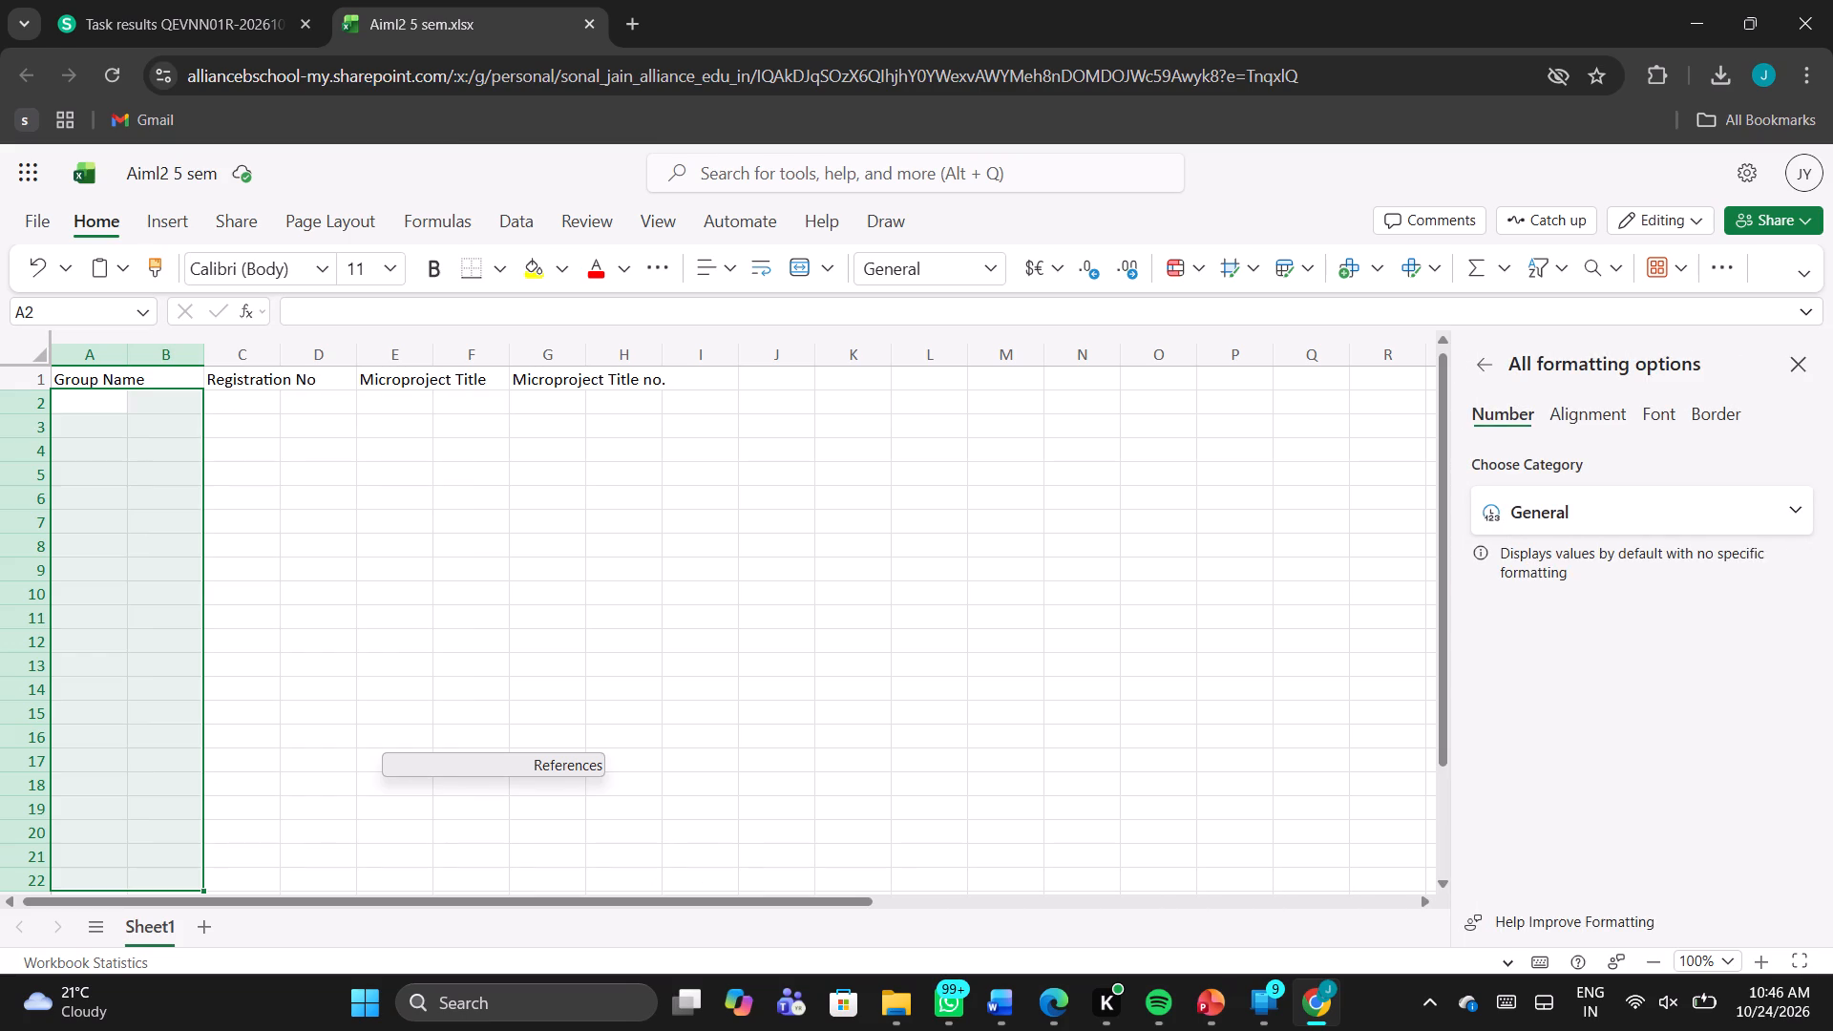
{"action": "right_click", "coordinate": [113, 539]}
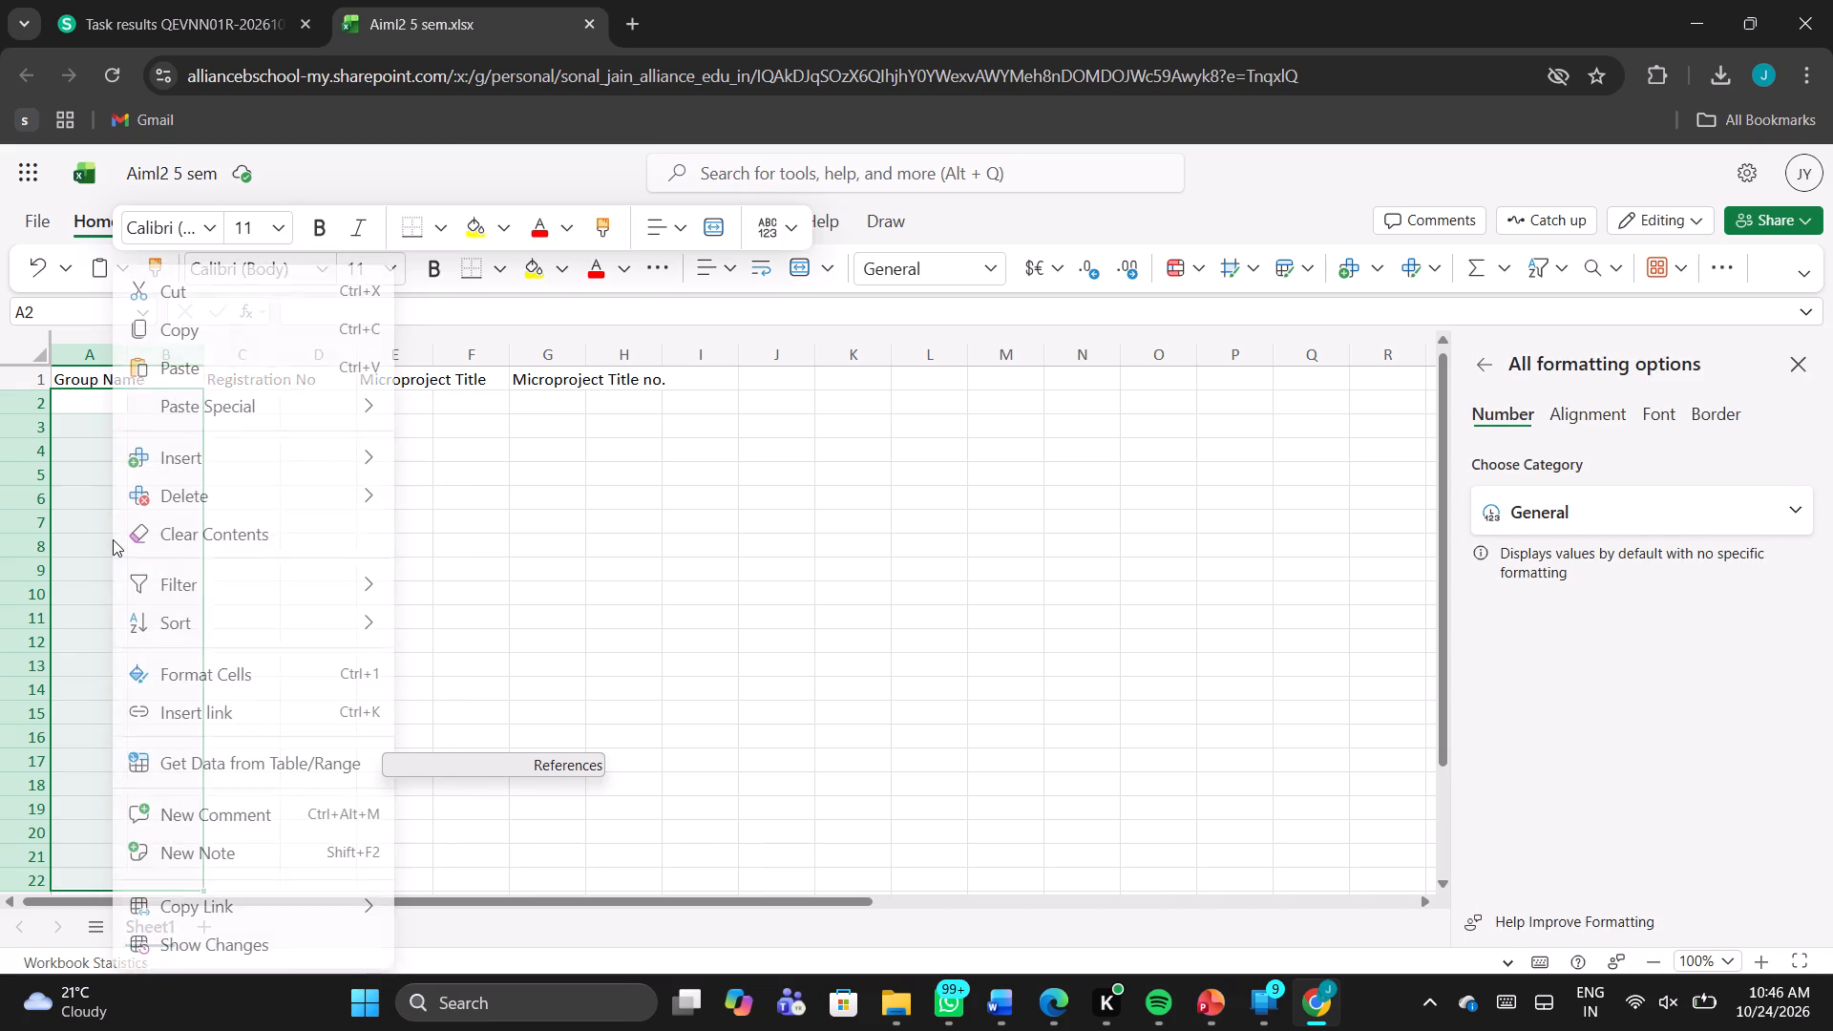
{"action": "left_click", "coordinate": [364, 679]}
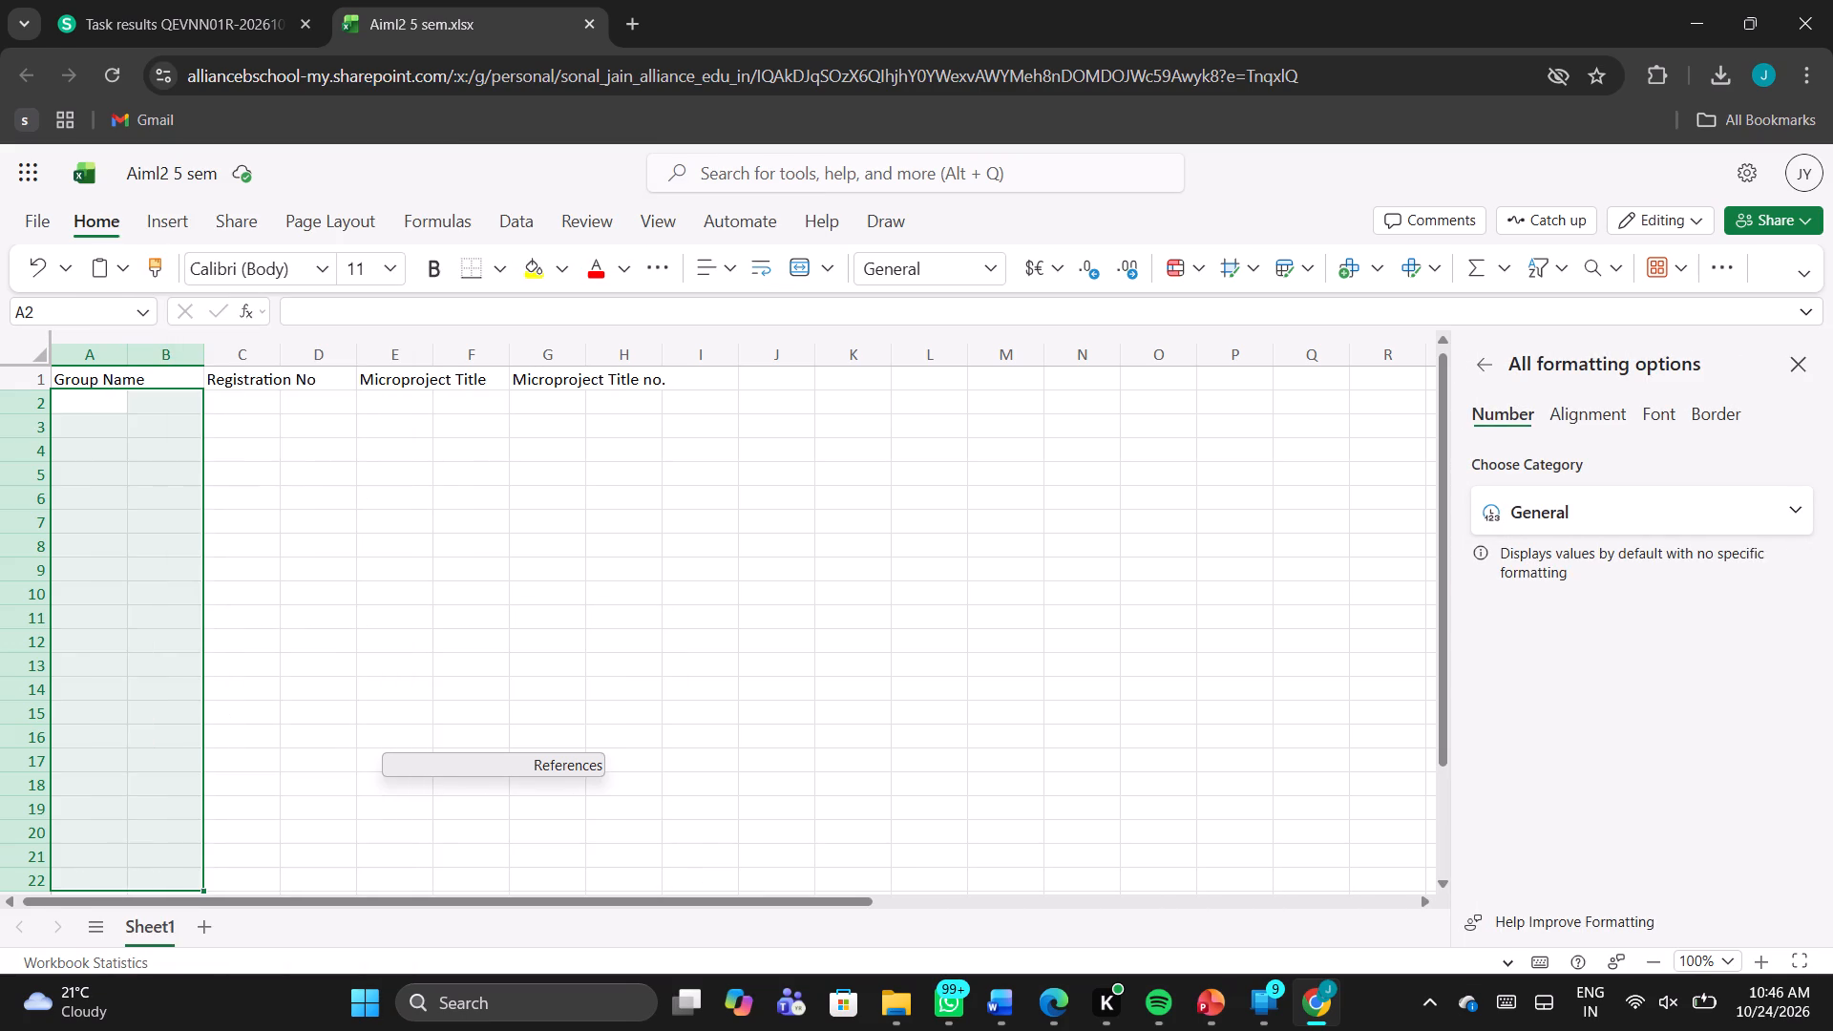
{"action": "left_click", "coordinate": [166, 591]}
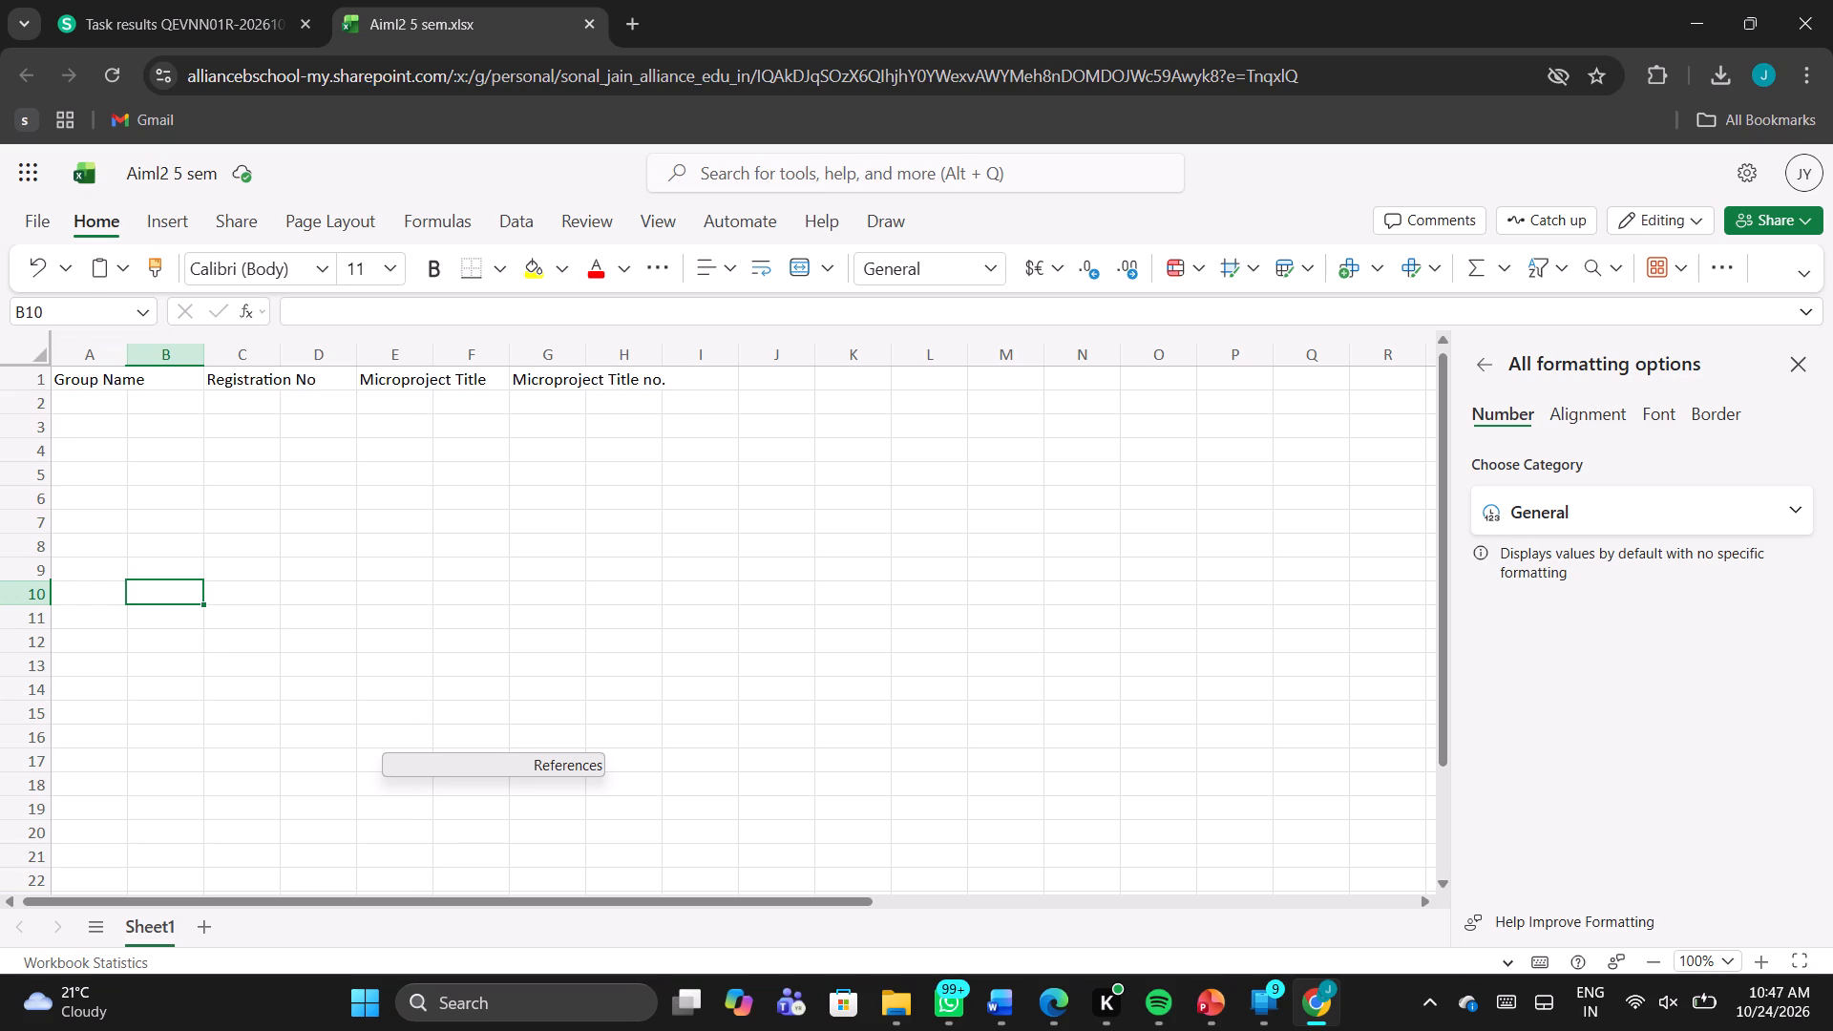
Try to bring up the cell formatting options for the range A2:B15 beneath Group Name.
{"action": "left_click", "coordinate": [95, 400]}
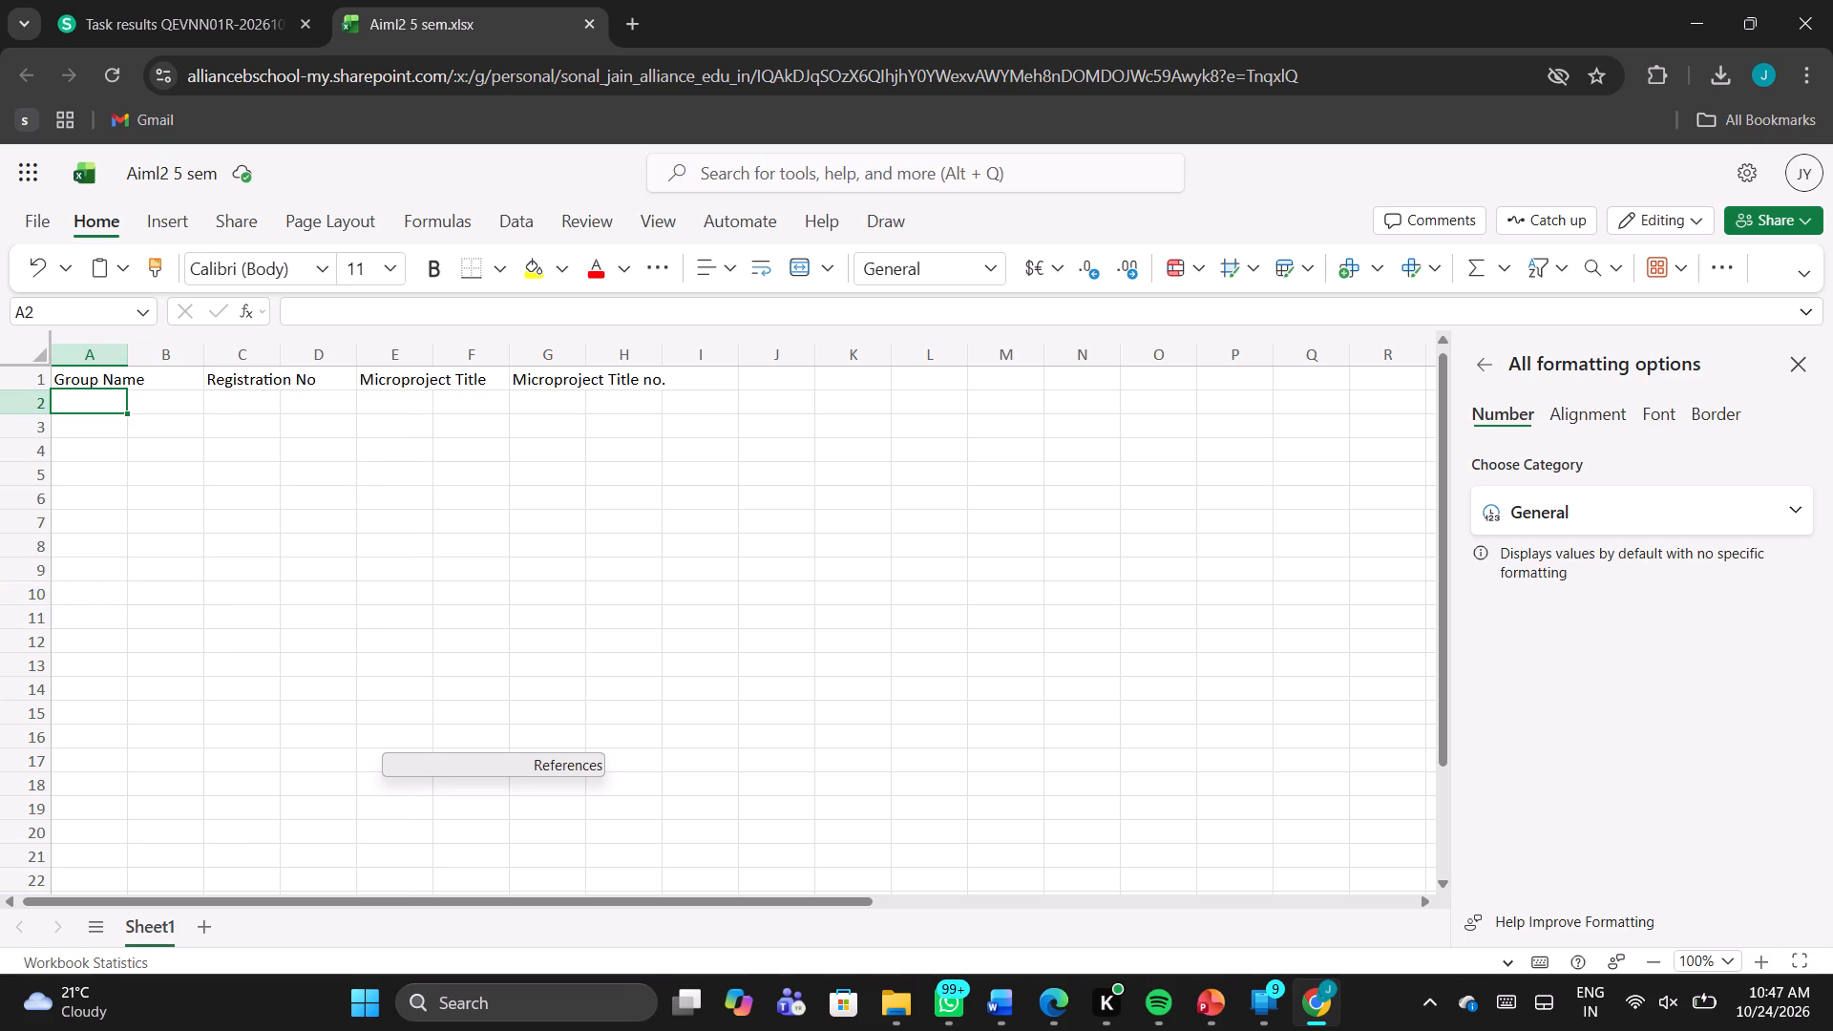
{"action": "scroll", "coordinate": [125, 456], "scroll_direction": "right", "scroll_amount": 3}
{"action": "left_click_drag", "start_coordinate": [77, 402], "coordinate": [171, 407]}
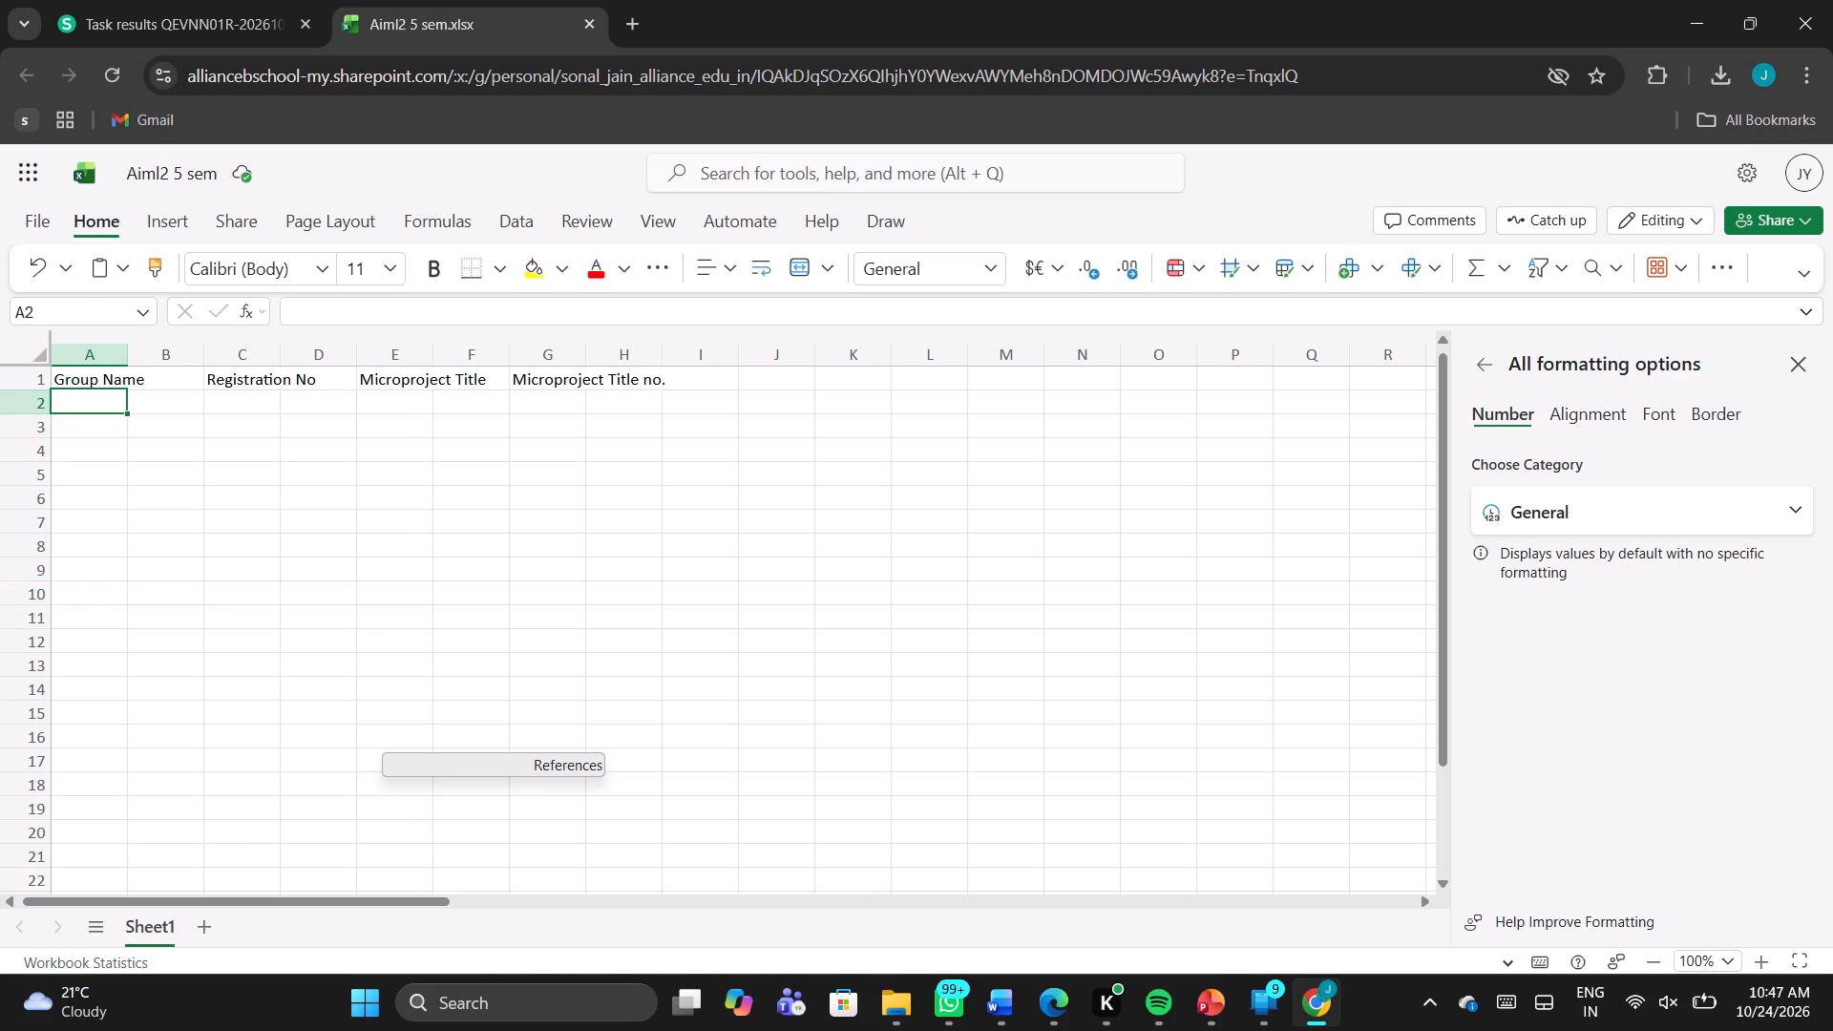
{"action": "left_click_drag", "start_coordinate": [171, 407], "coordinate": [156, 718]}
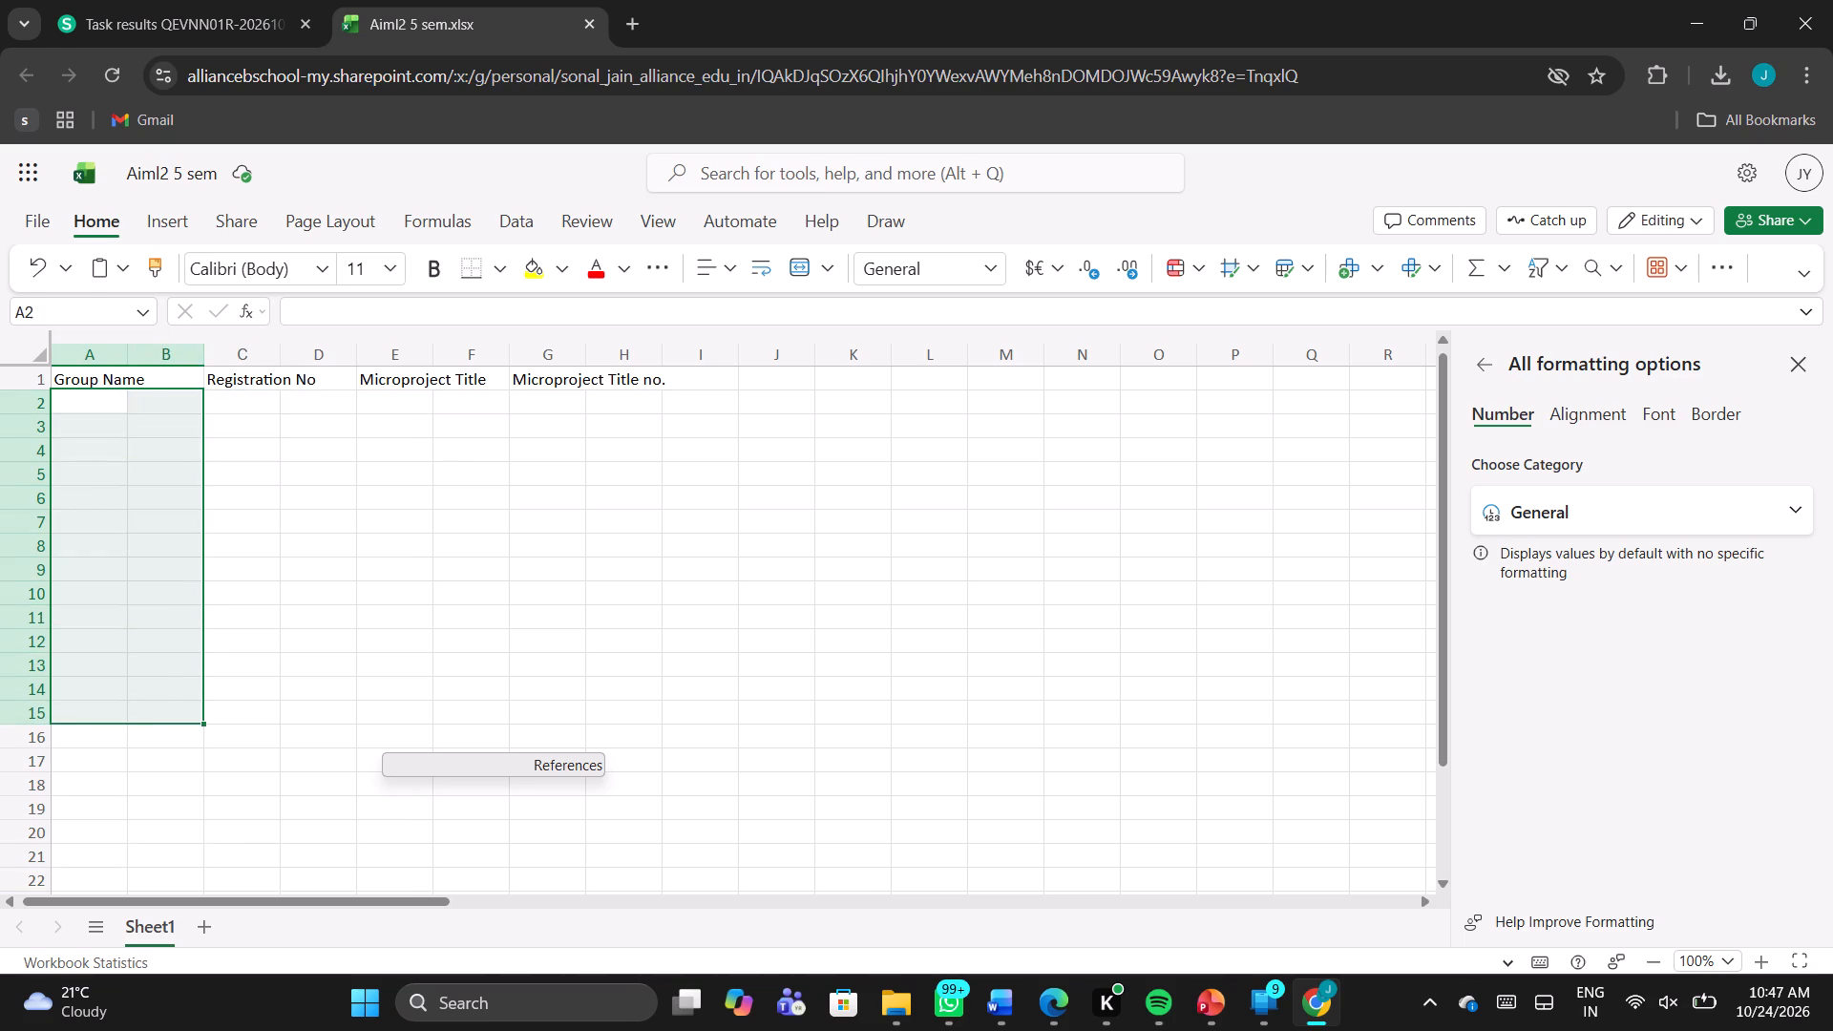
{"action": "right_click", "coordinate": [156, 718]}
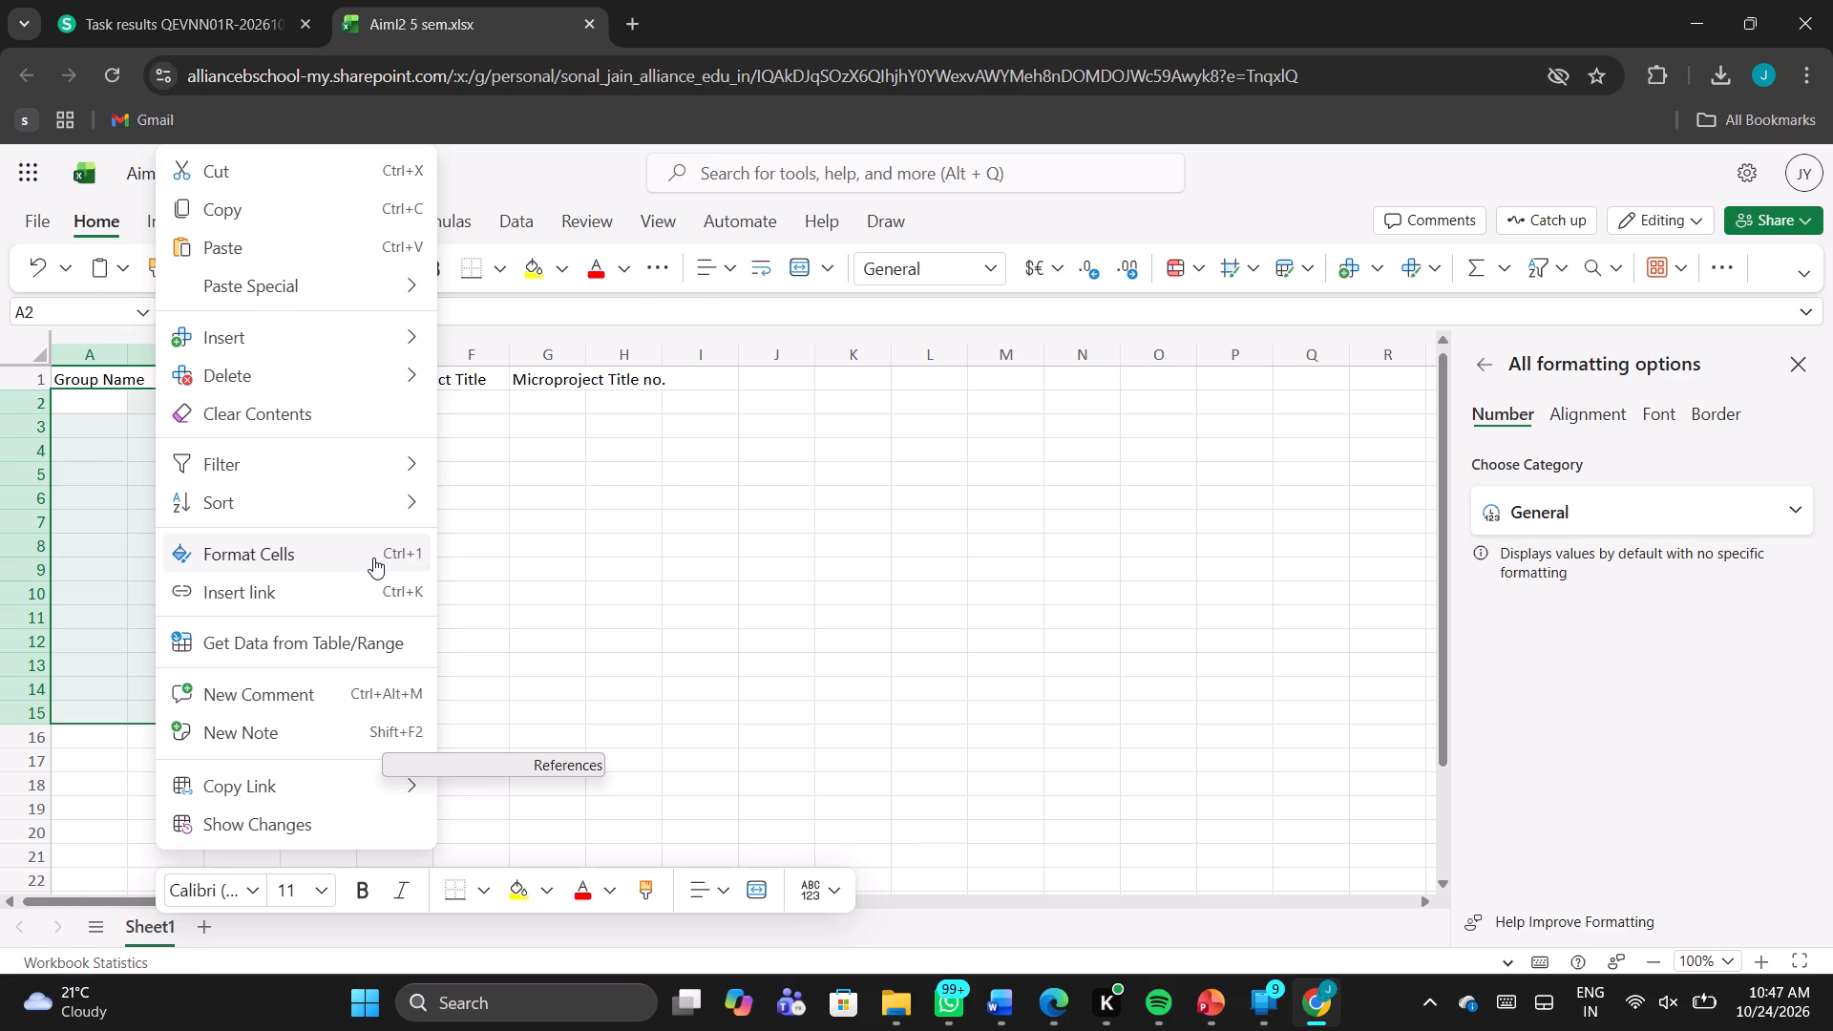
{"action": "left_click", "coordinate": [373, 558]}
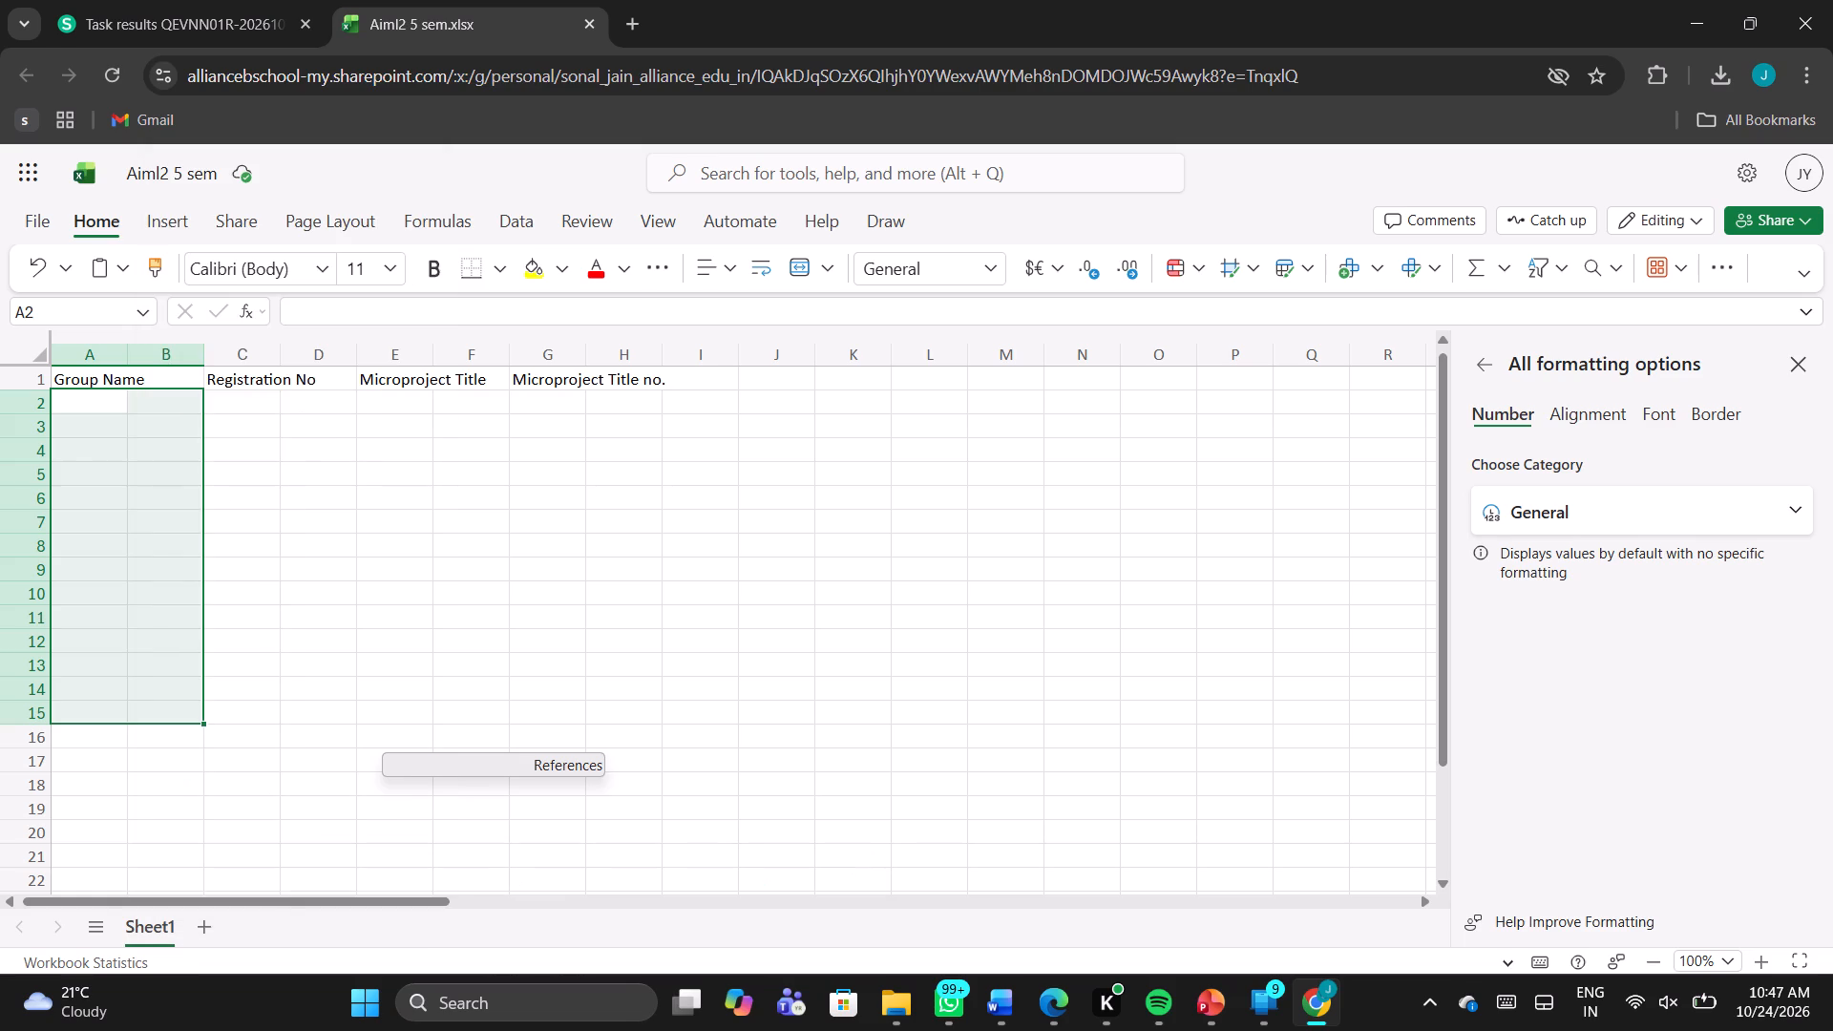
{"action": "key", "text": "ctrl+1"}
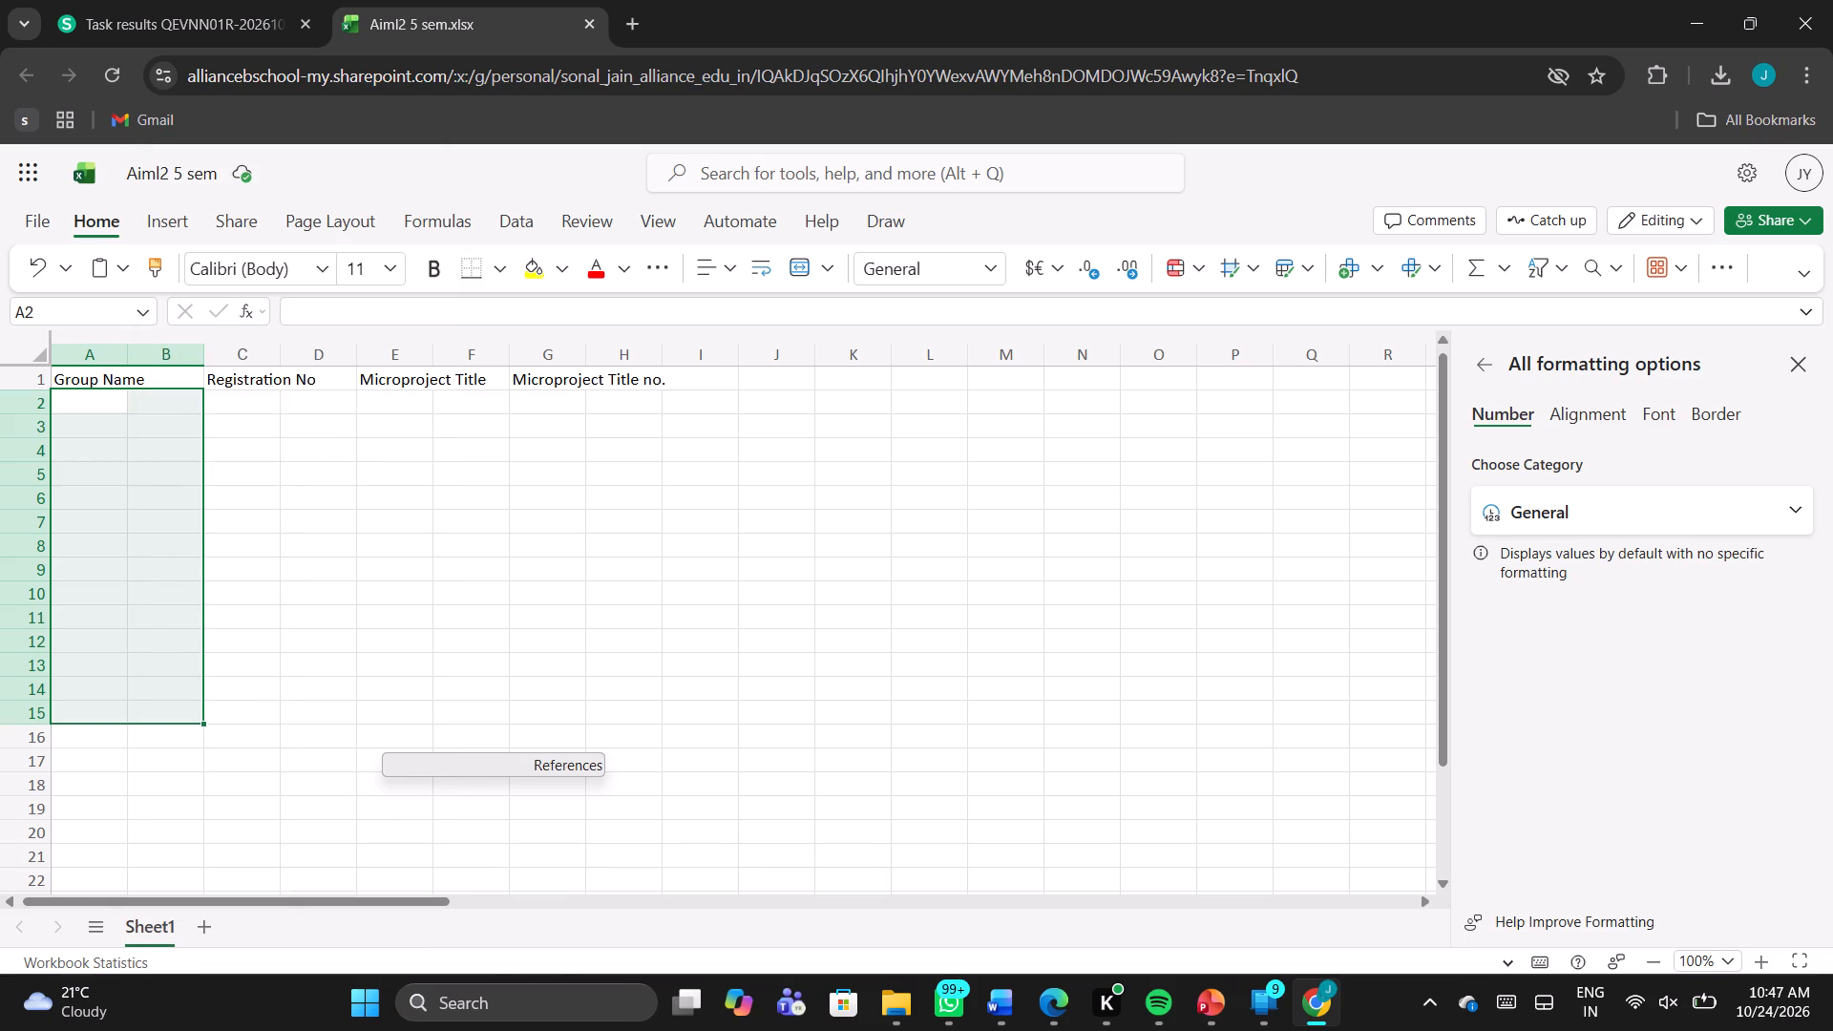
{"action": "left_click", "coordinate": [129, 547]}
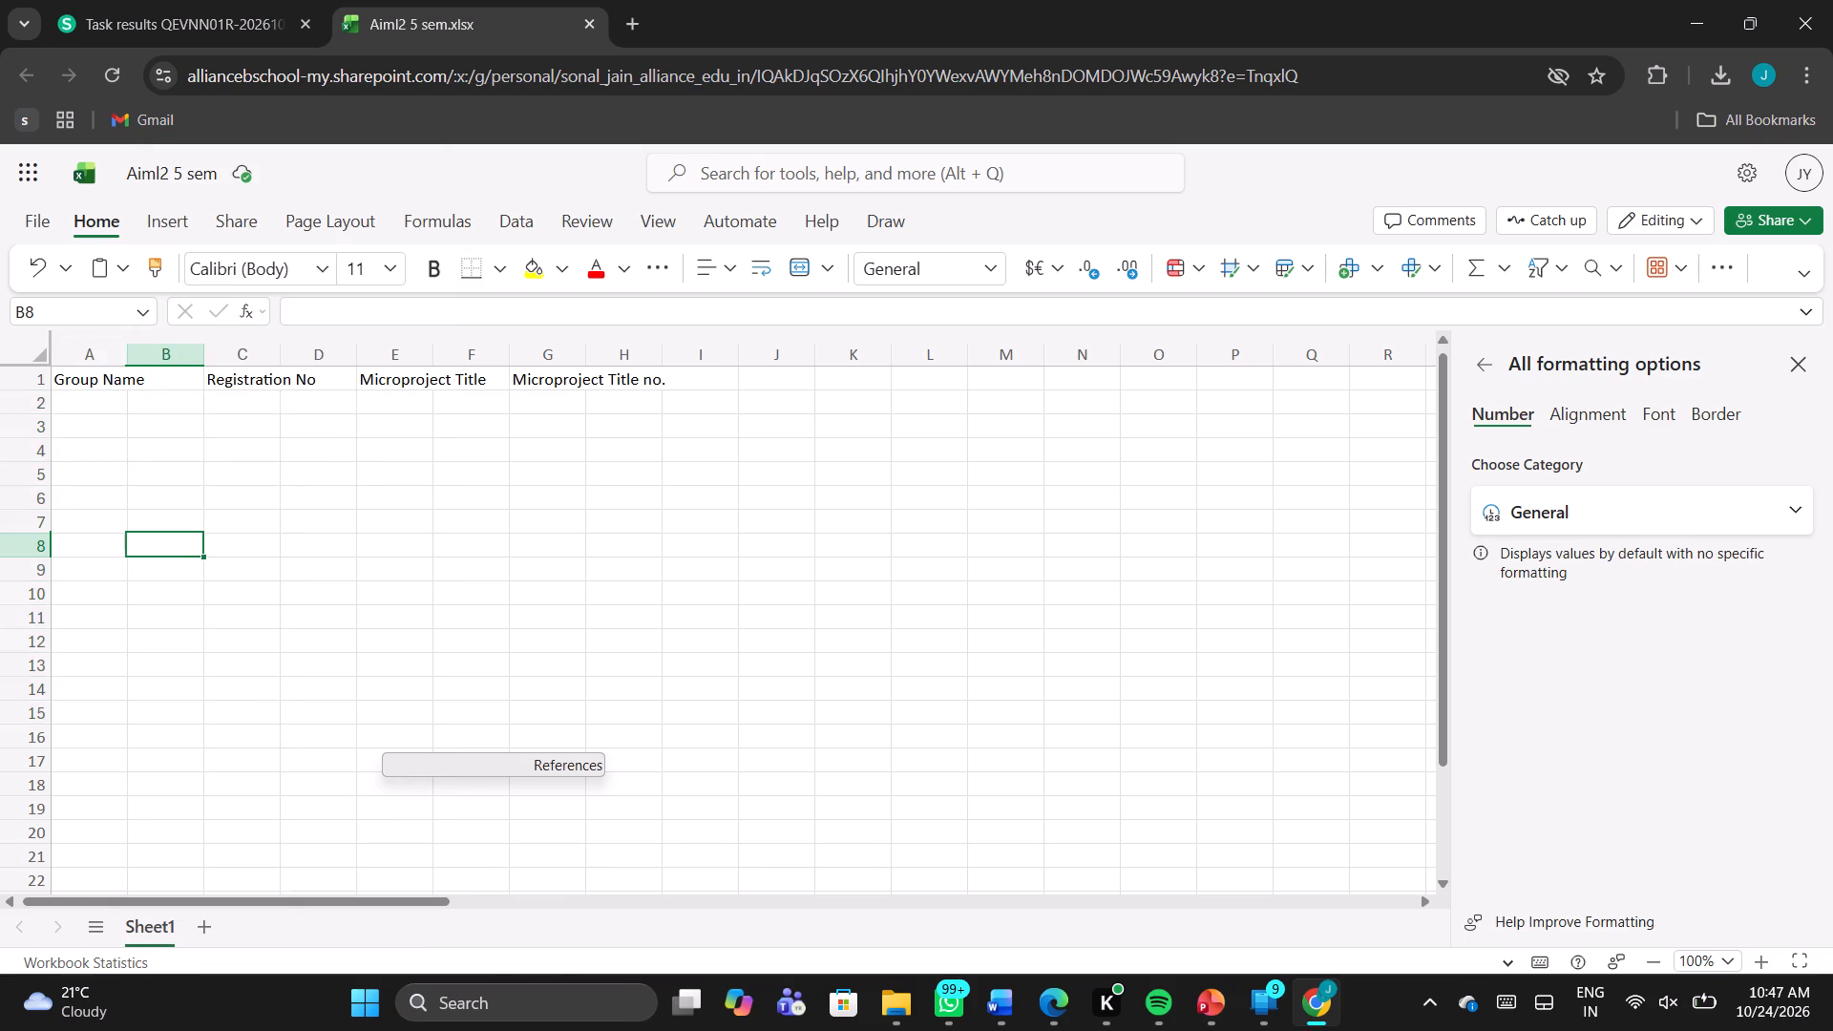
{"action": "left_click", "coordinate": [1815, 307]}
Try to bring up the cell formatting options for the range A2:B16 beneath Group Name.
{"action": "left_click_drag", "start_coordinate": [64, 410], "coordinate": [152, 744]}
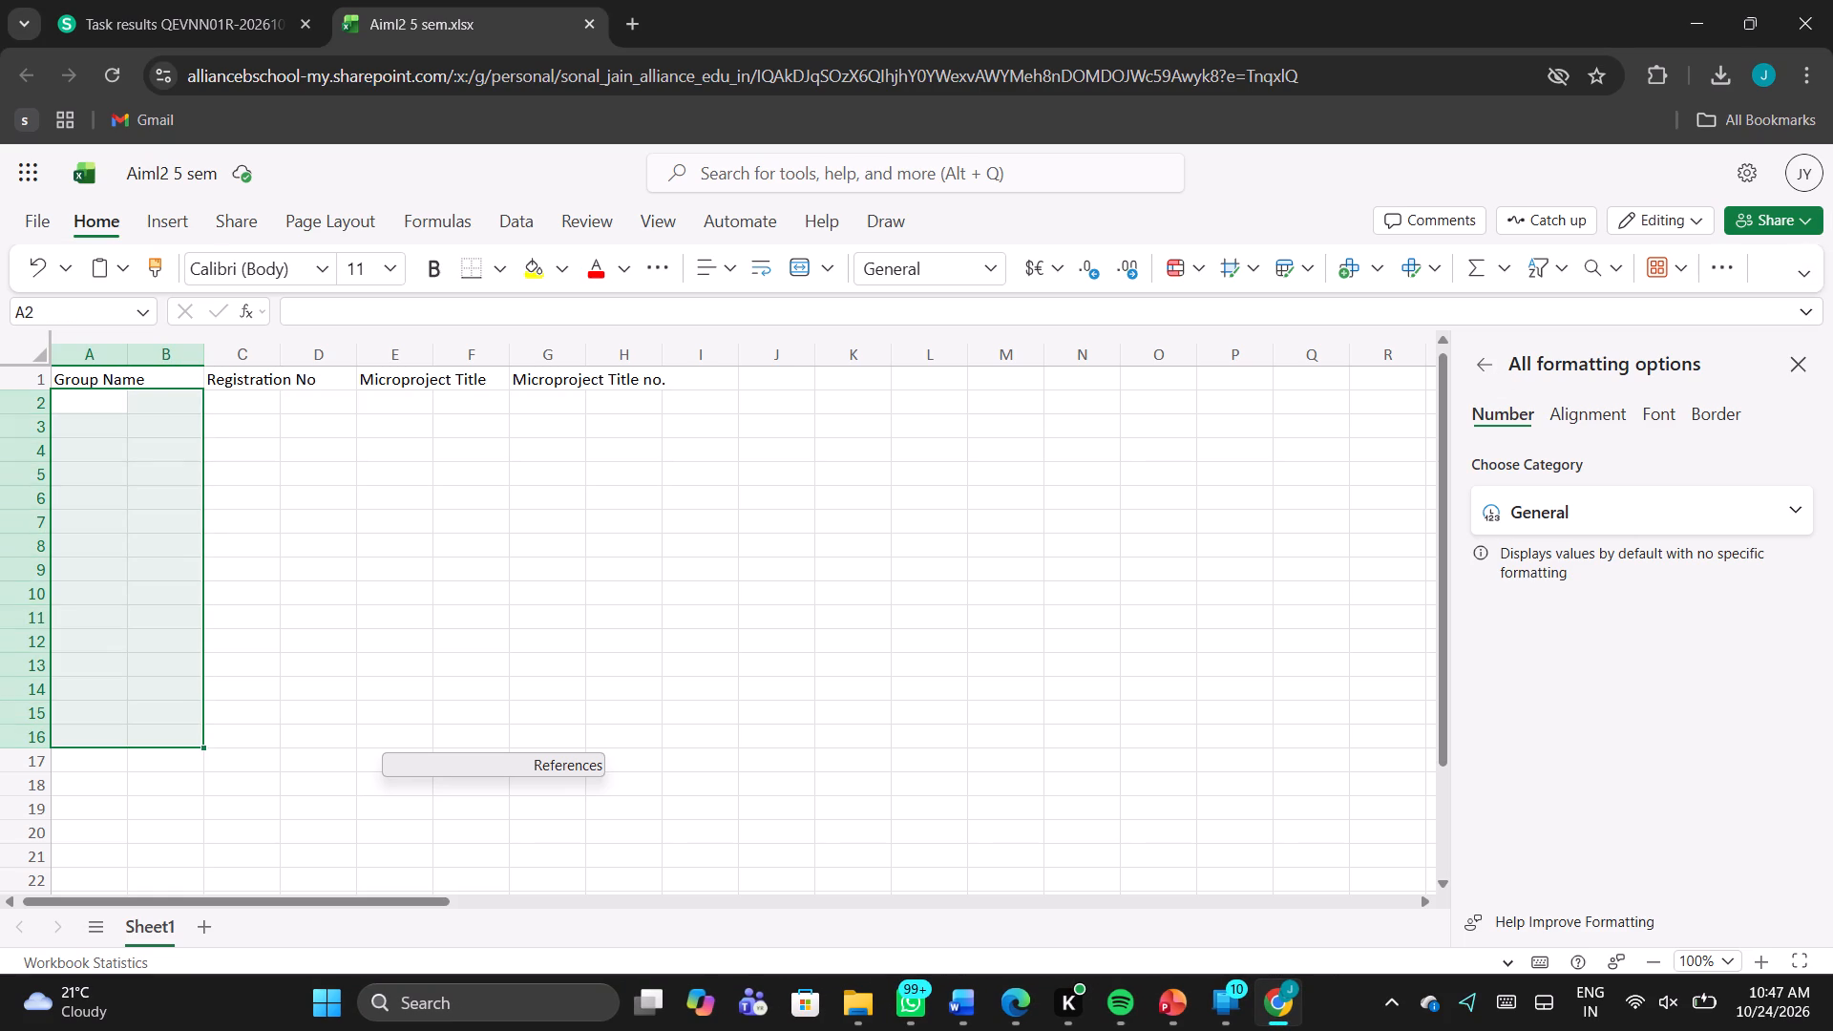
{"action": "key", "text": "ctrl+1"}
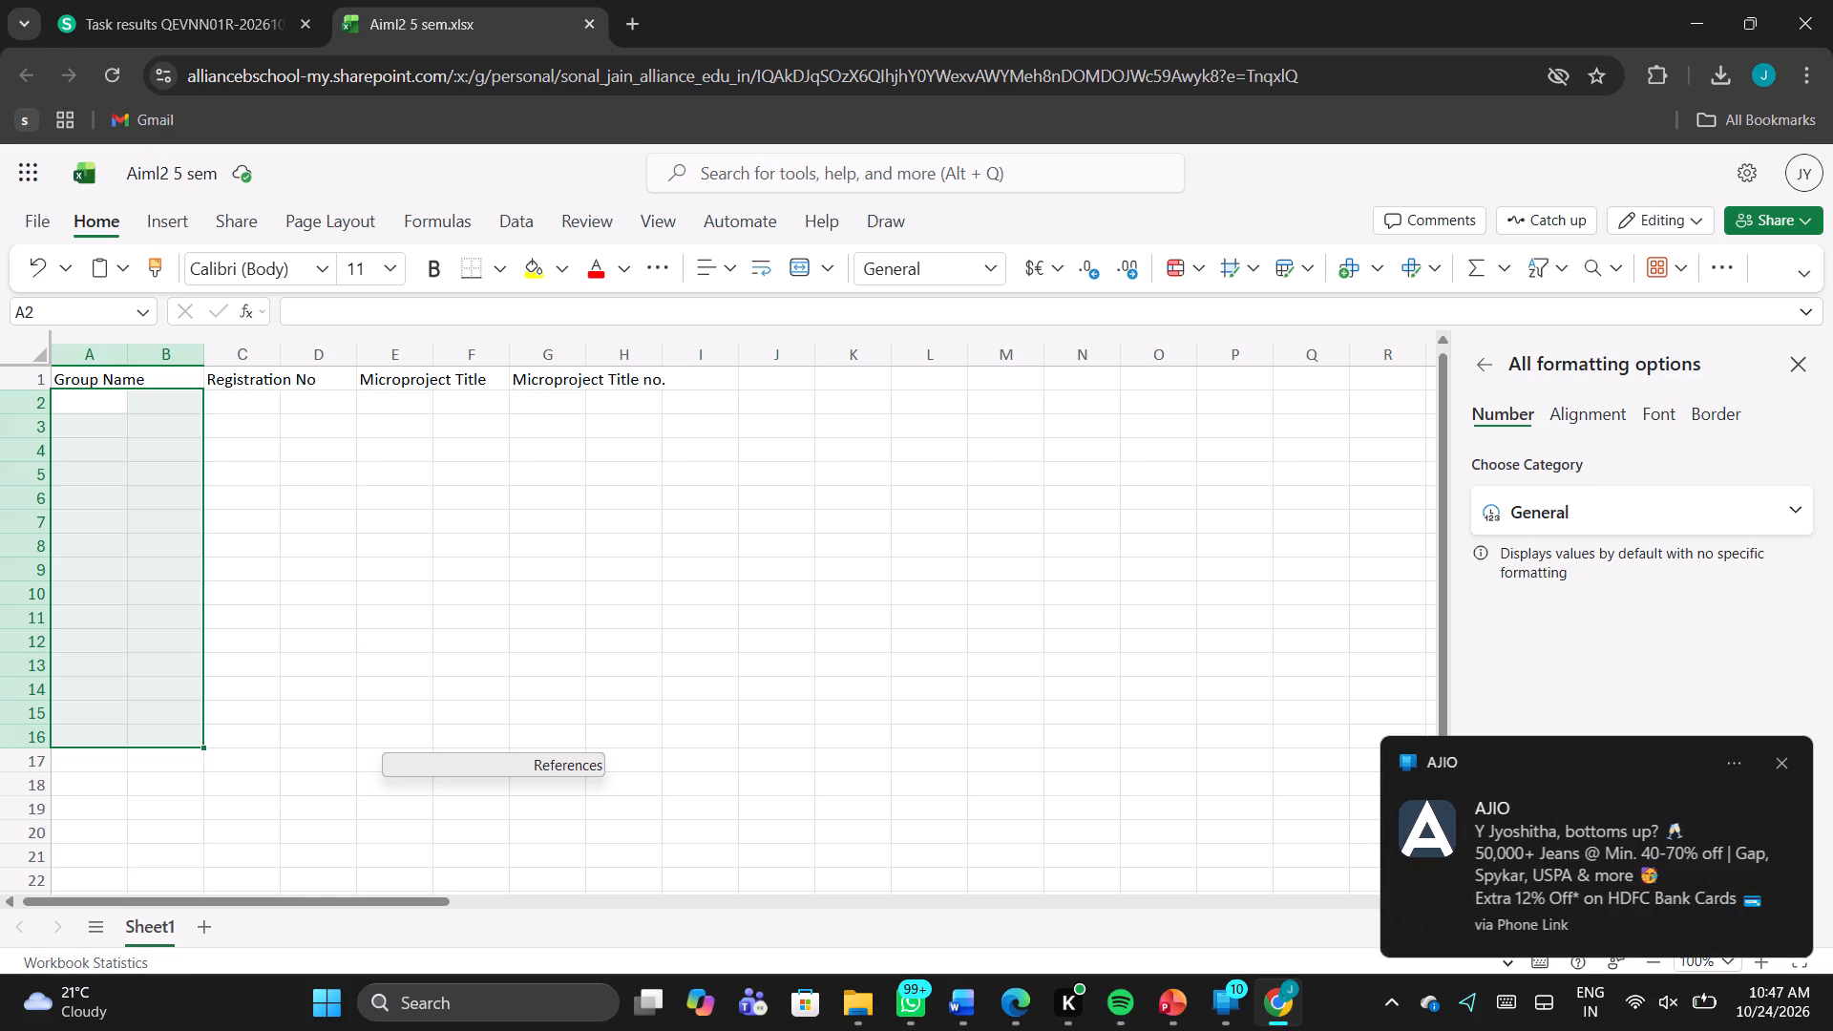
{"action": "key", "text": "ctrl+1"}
Switch to the PowerPoint presentation behind the References overlay and close it.
{"action": "left_click", "coordinate": [490, 764]}
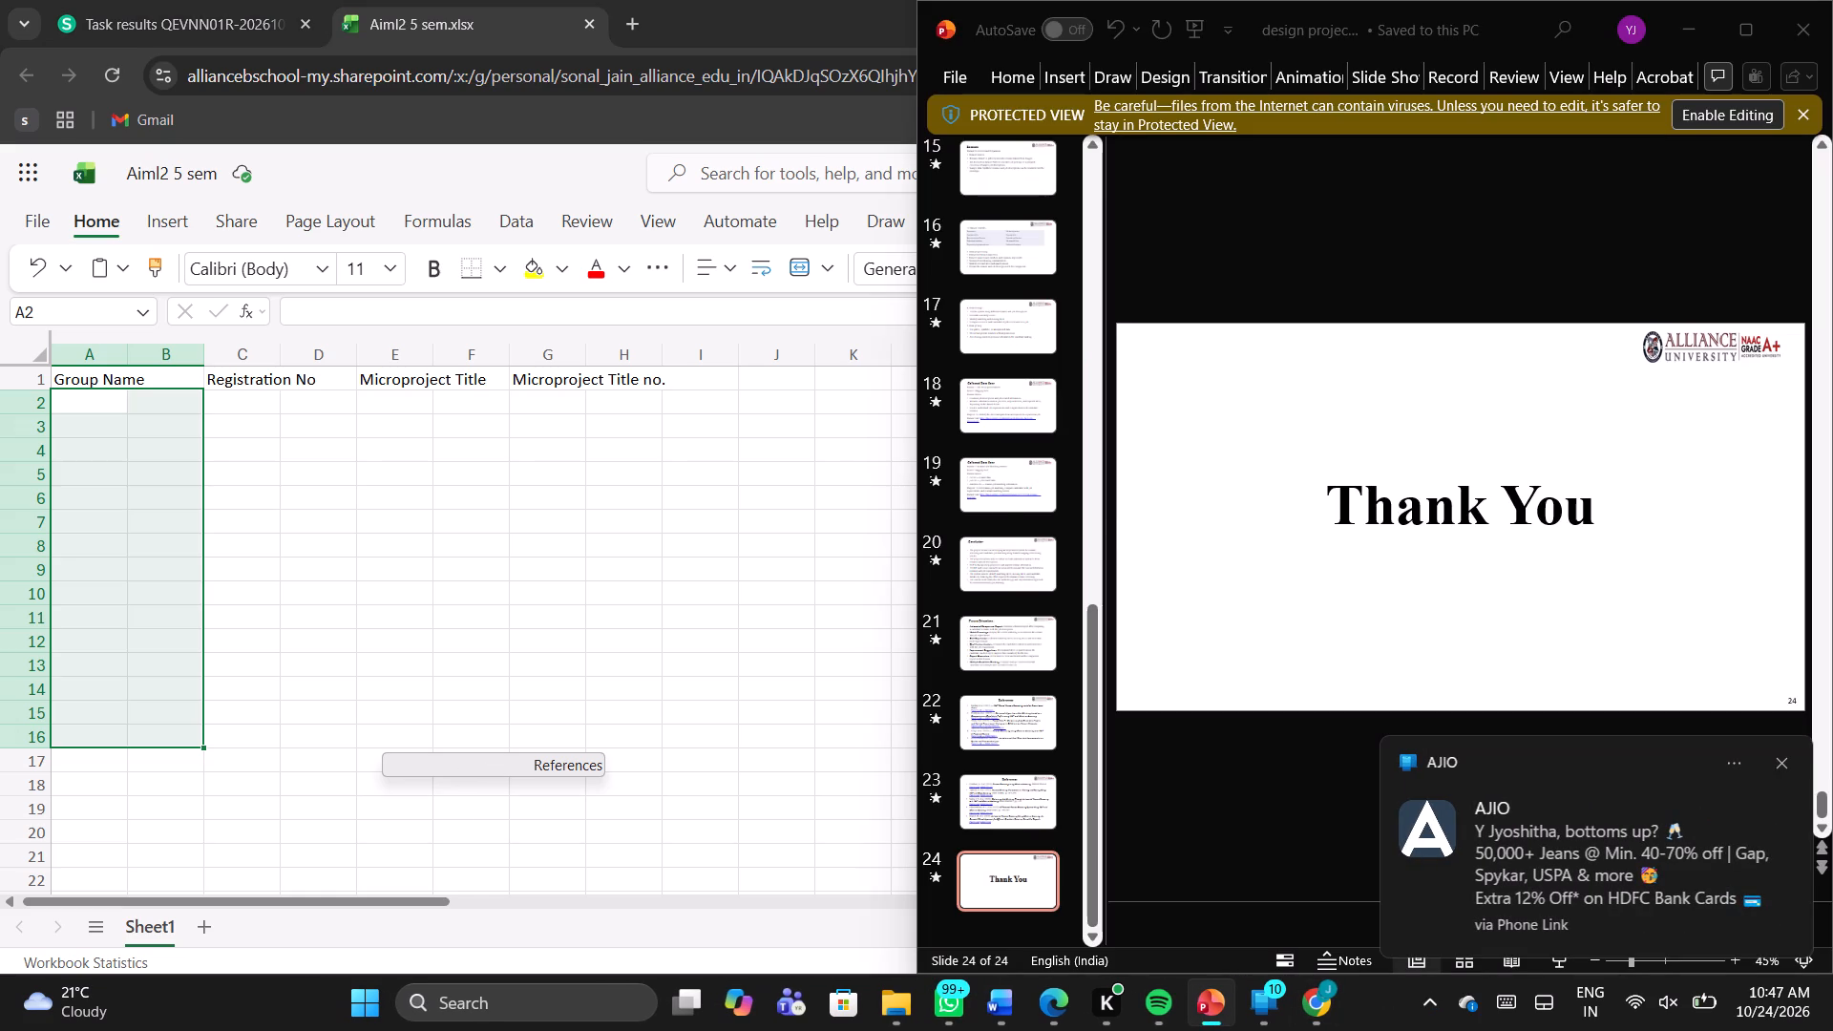
{"action": "left_click", "coordinate": [1805, 21]}
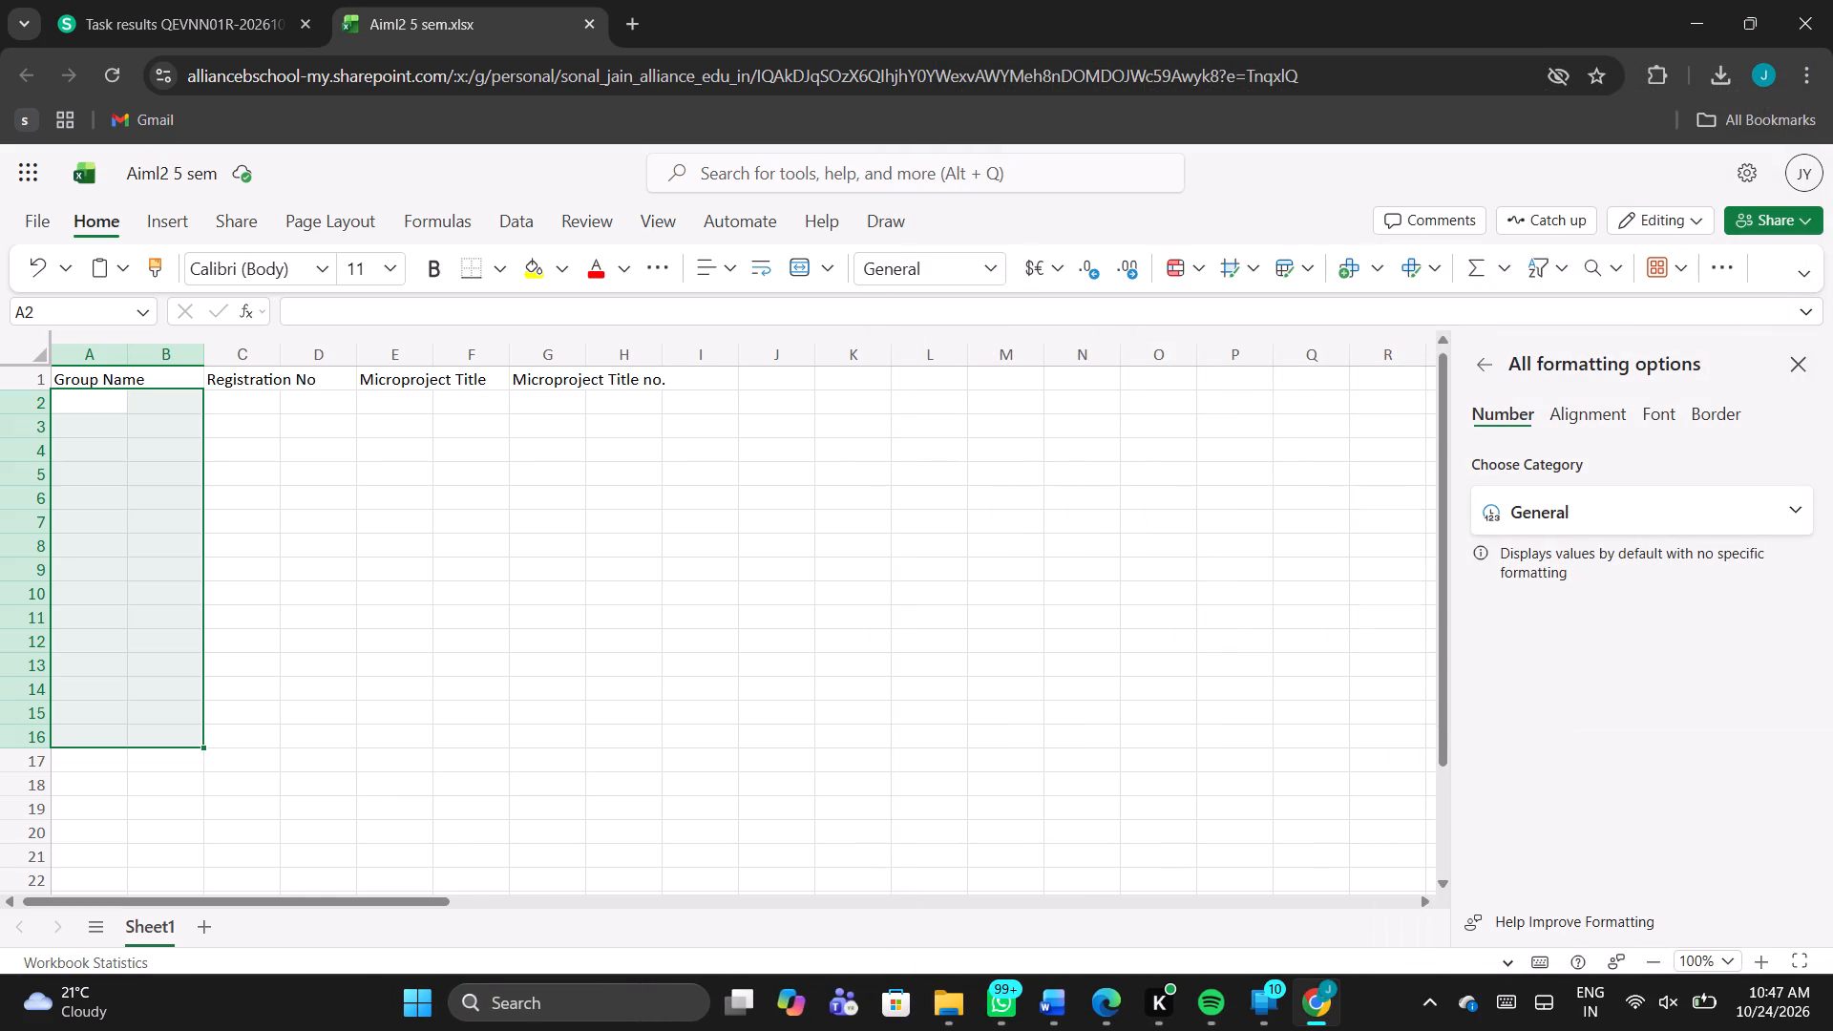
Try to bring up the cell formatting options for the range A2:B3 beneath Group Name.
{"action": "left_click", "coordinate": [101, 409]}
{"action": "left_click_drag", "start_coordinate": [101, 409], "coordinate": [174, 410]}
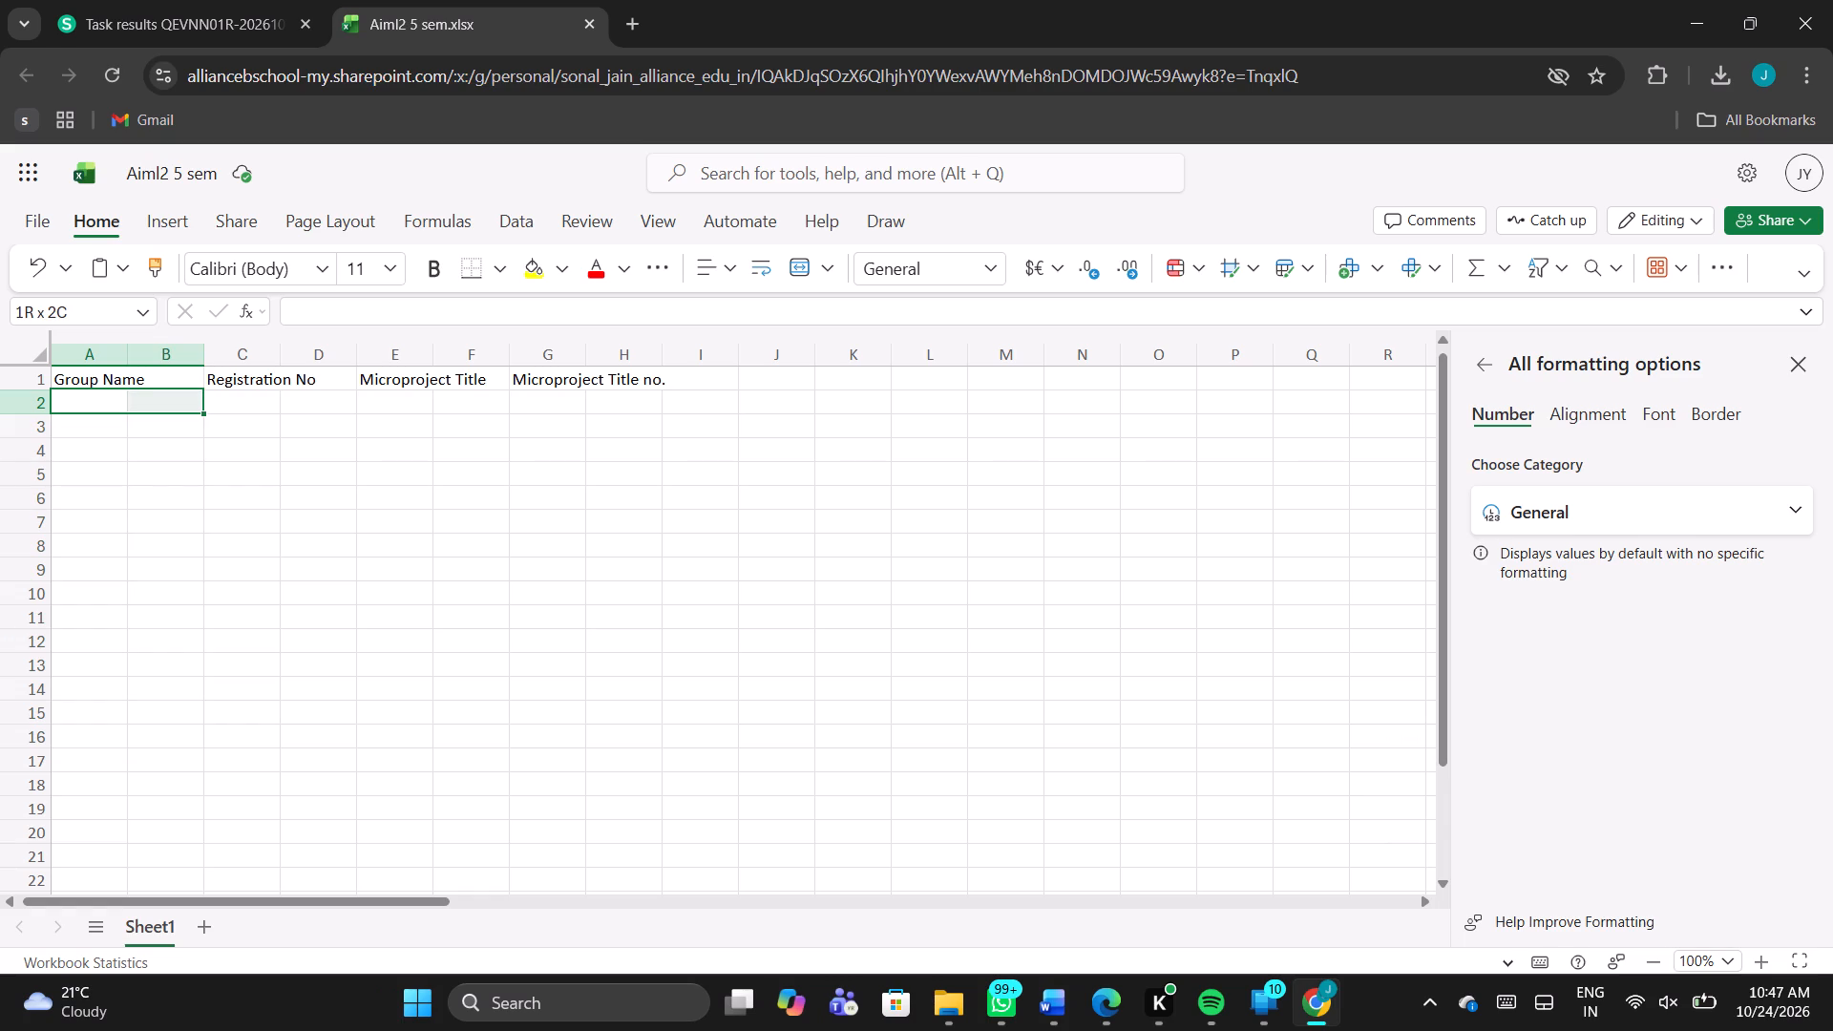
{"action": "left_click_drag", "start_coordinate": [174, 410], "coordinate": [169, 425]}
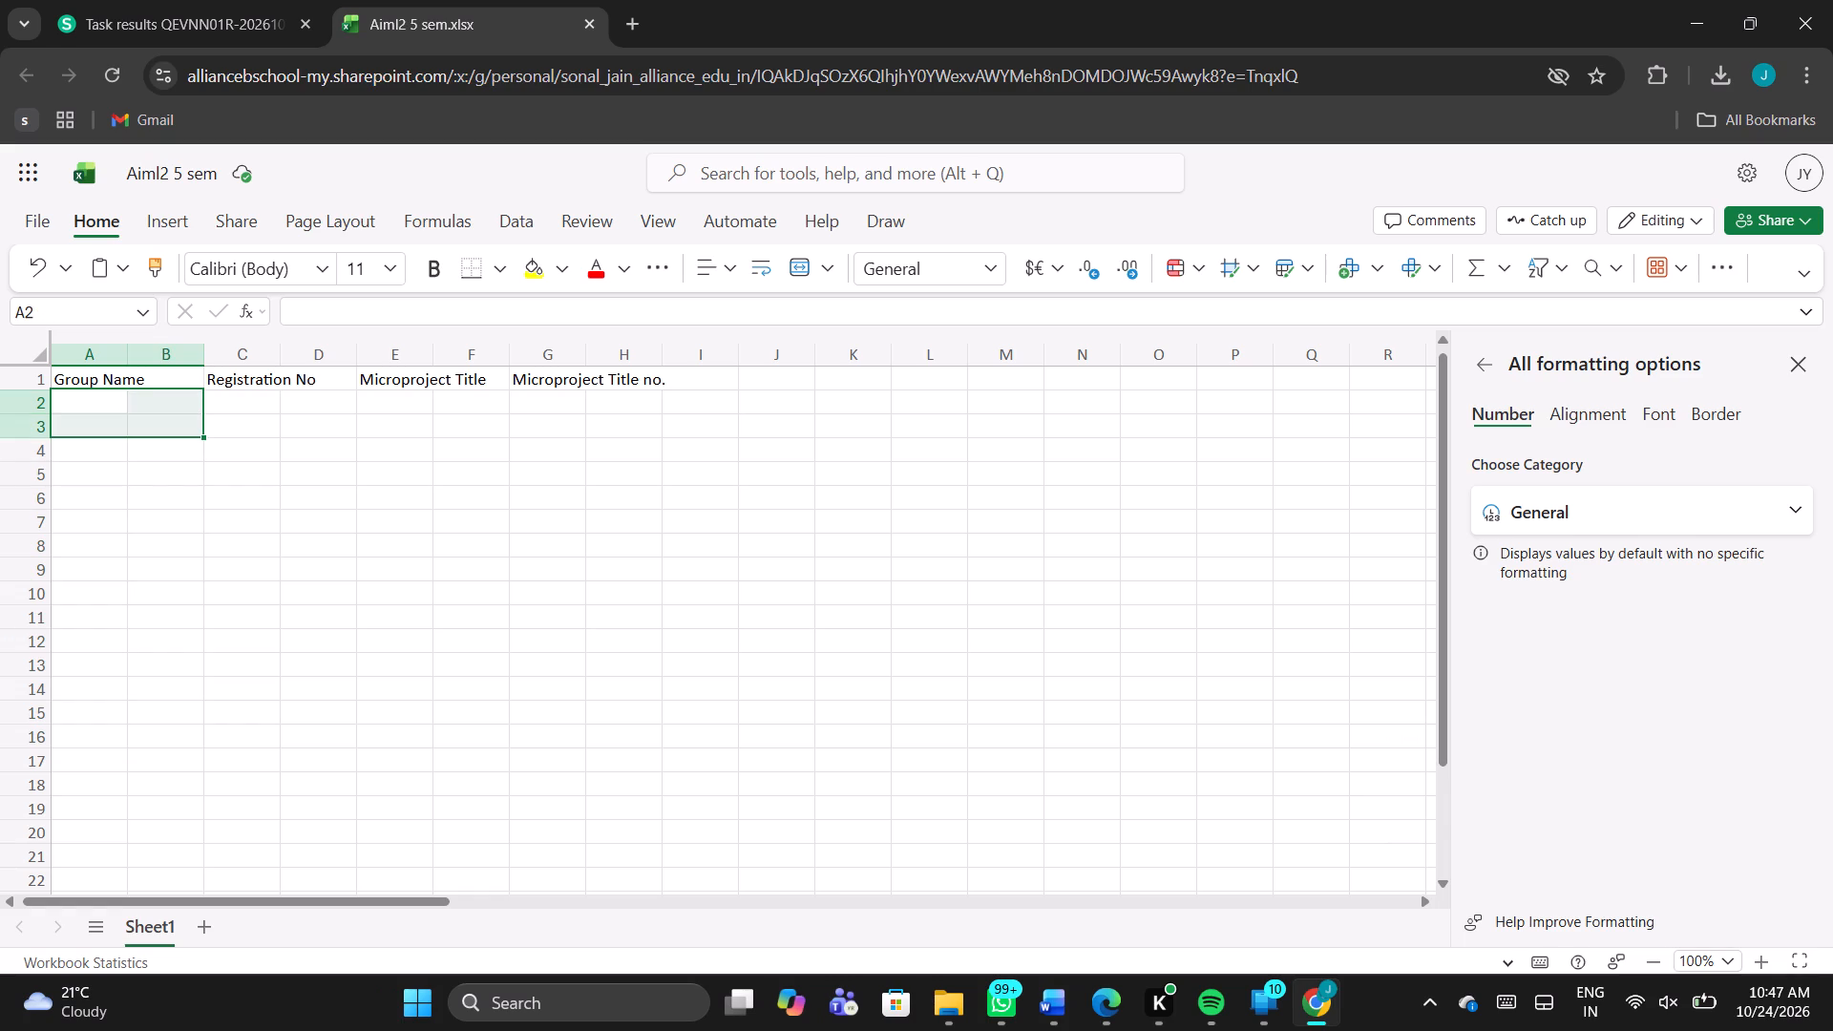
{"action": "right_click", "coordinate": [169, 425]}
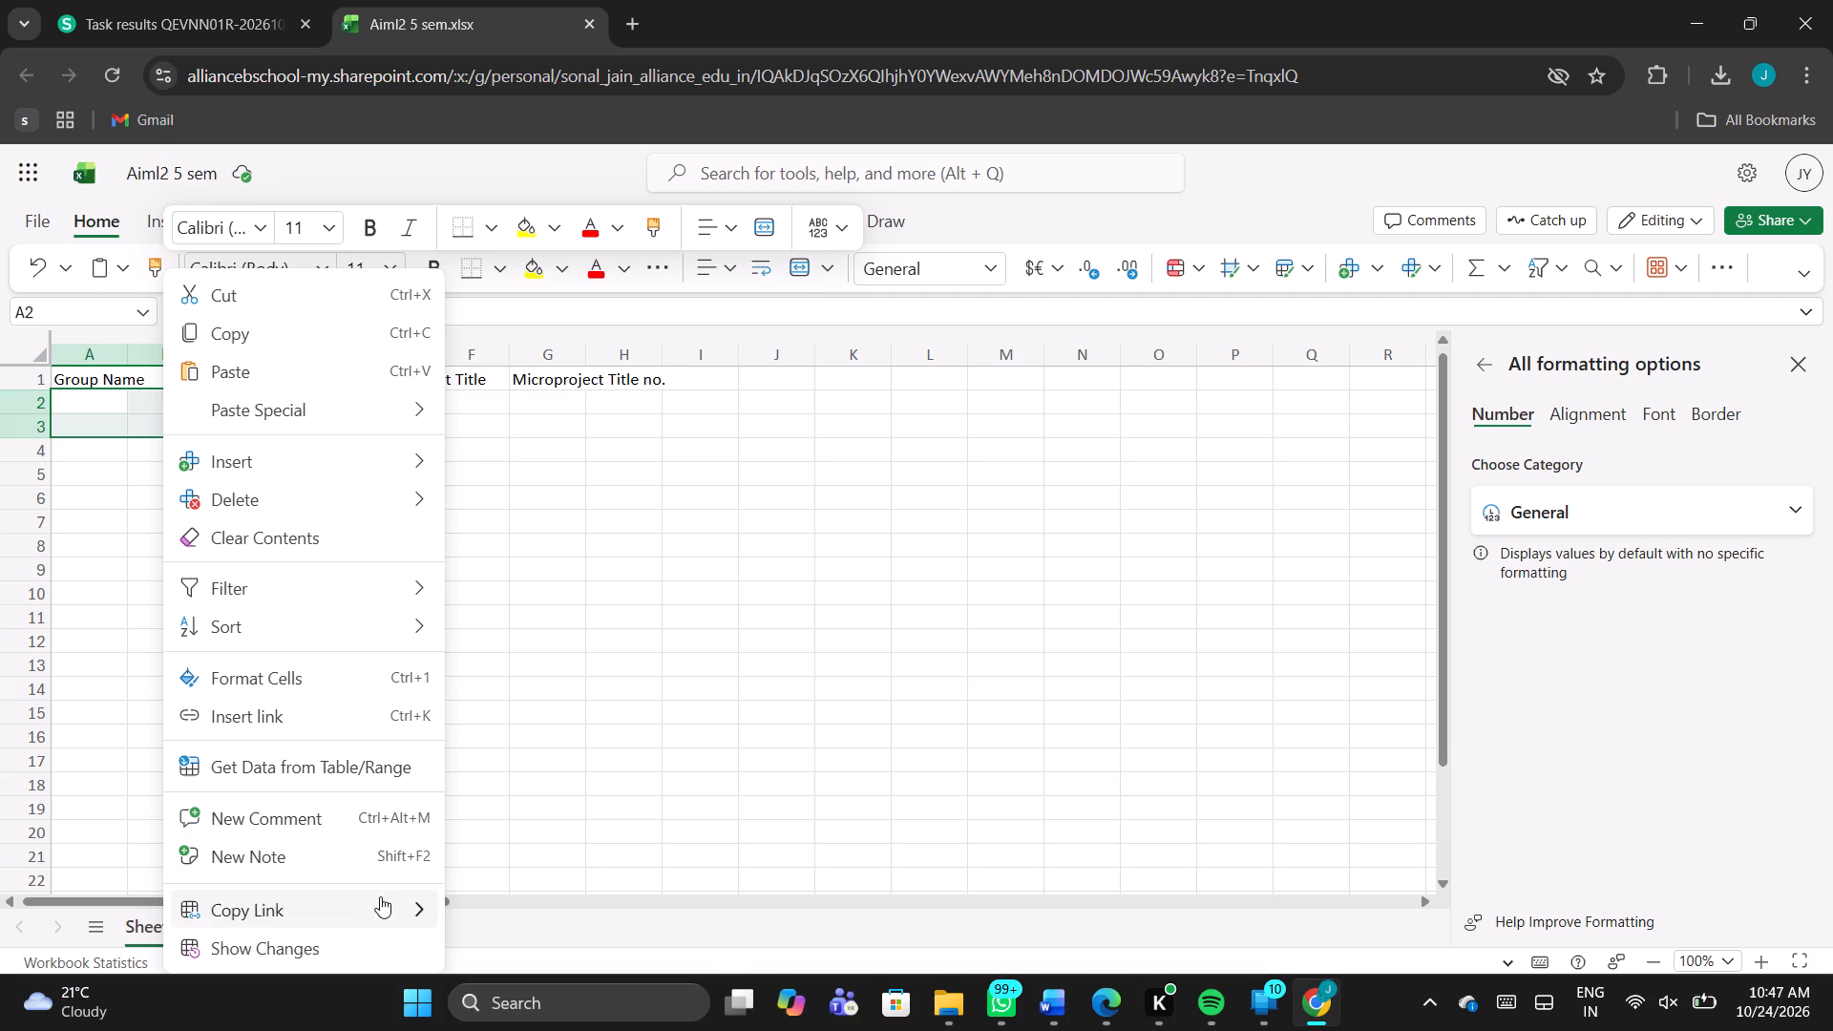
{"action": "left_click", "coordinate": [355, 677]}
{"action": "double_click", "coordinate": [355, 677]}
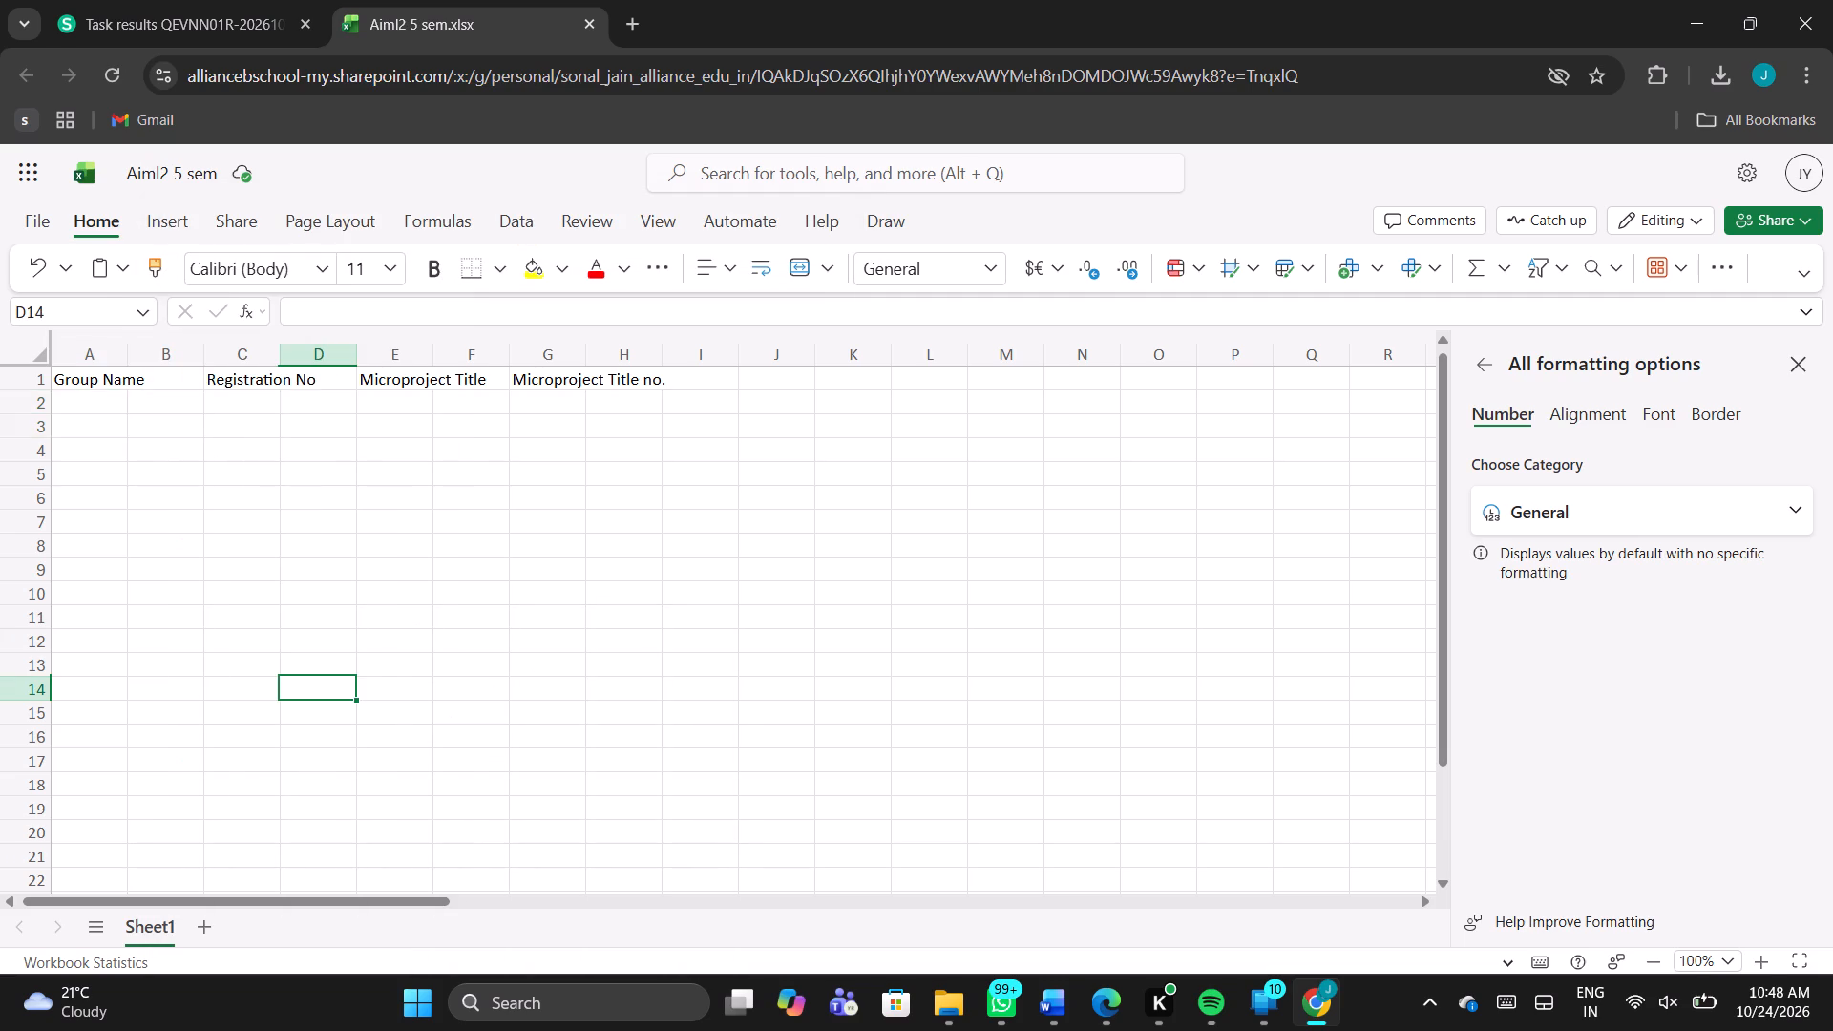
Enter the first group member's full name in cell A2 under Group Name.
{"action": "left_click", "coordinate": [100, 404]}
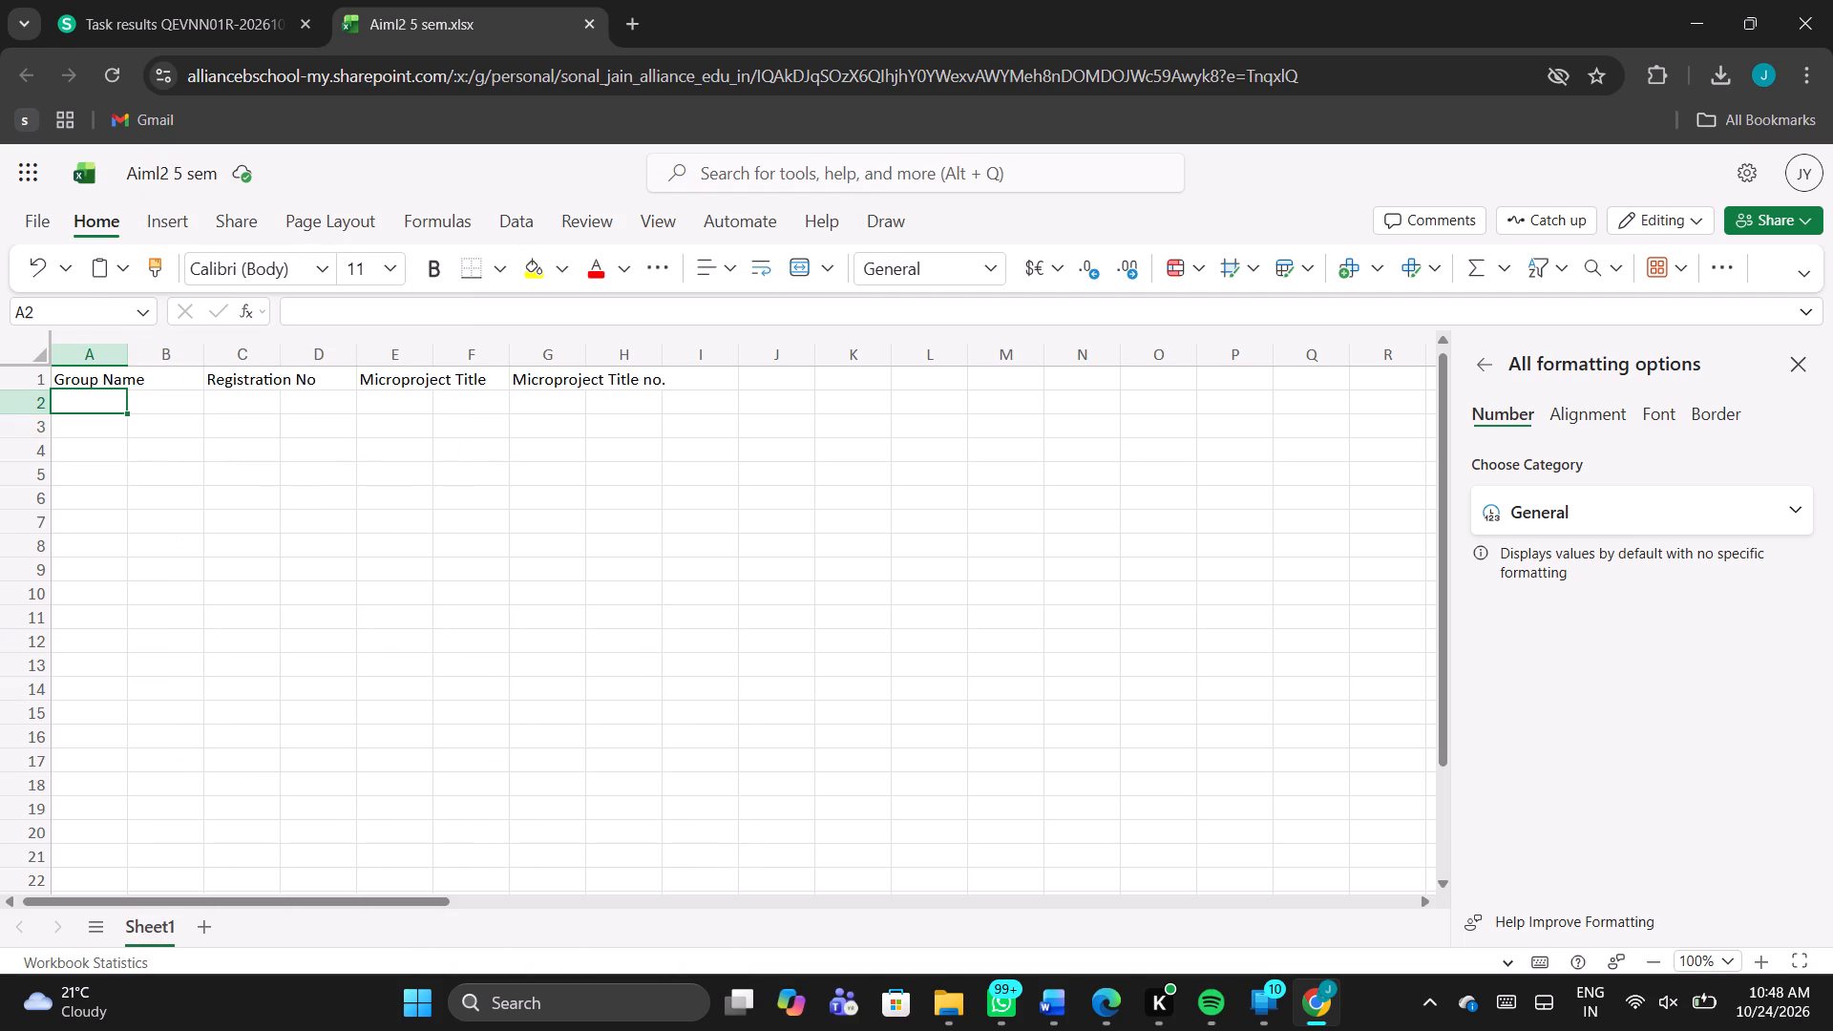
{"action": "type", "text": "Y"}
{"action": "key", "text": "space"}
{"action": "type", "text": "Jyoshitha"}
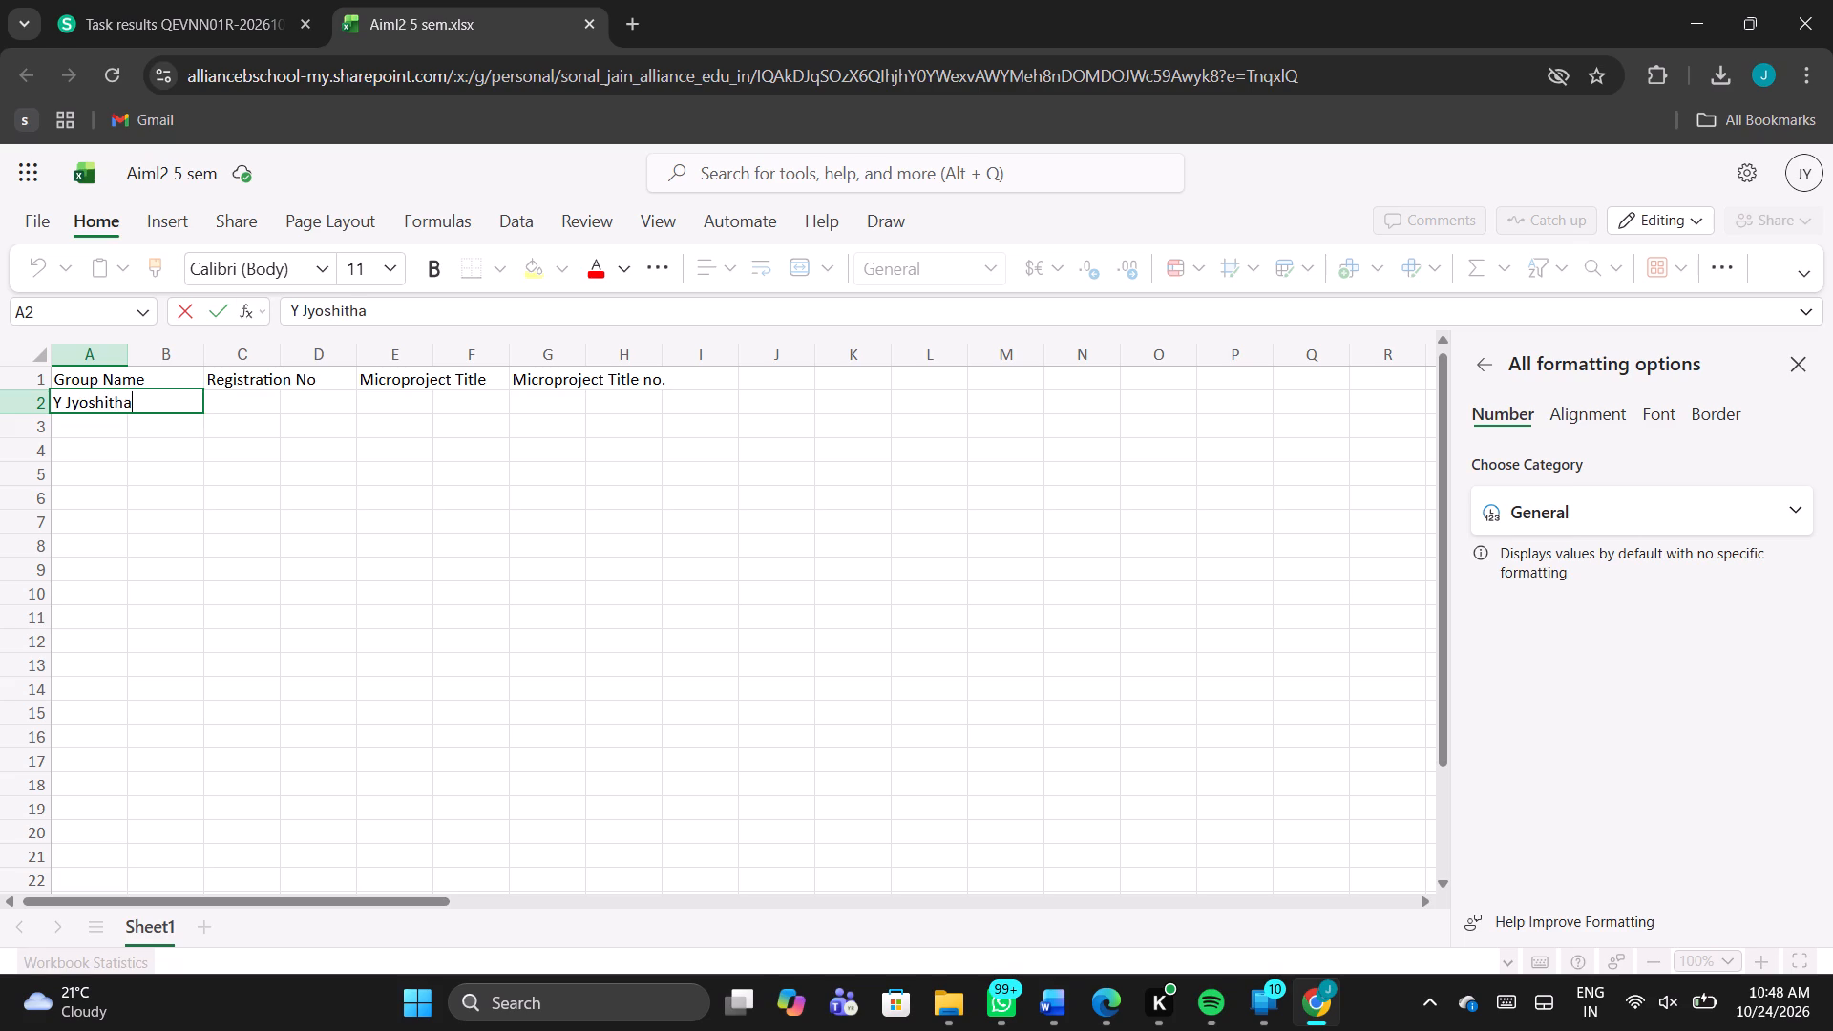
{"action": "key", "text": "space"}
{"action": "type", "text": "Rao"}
{"action": "left_click", "coordinate": [88, 432]}
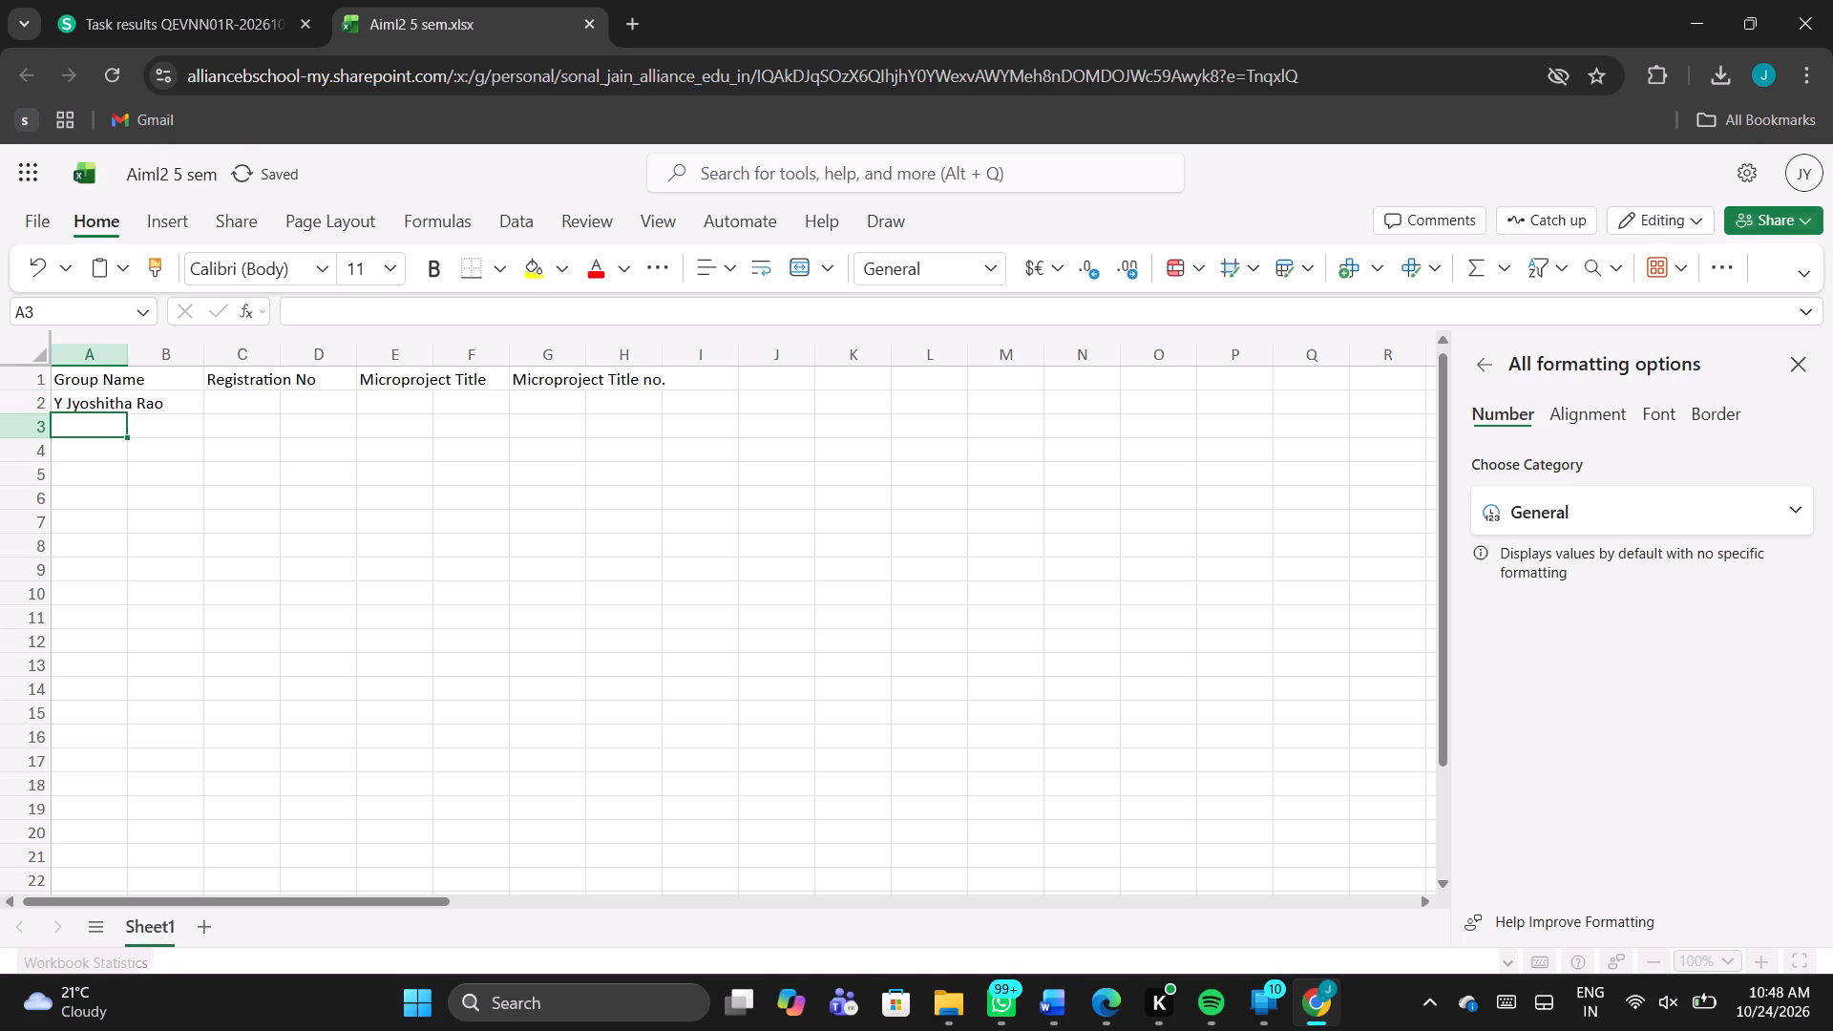
Enter the second group member's first name in cell A3 under Group Name, with only the initial capitalised.
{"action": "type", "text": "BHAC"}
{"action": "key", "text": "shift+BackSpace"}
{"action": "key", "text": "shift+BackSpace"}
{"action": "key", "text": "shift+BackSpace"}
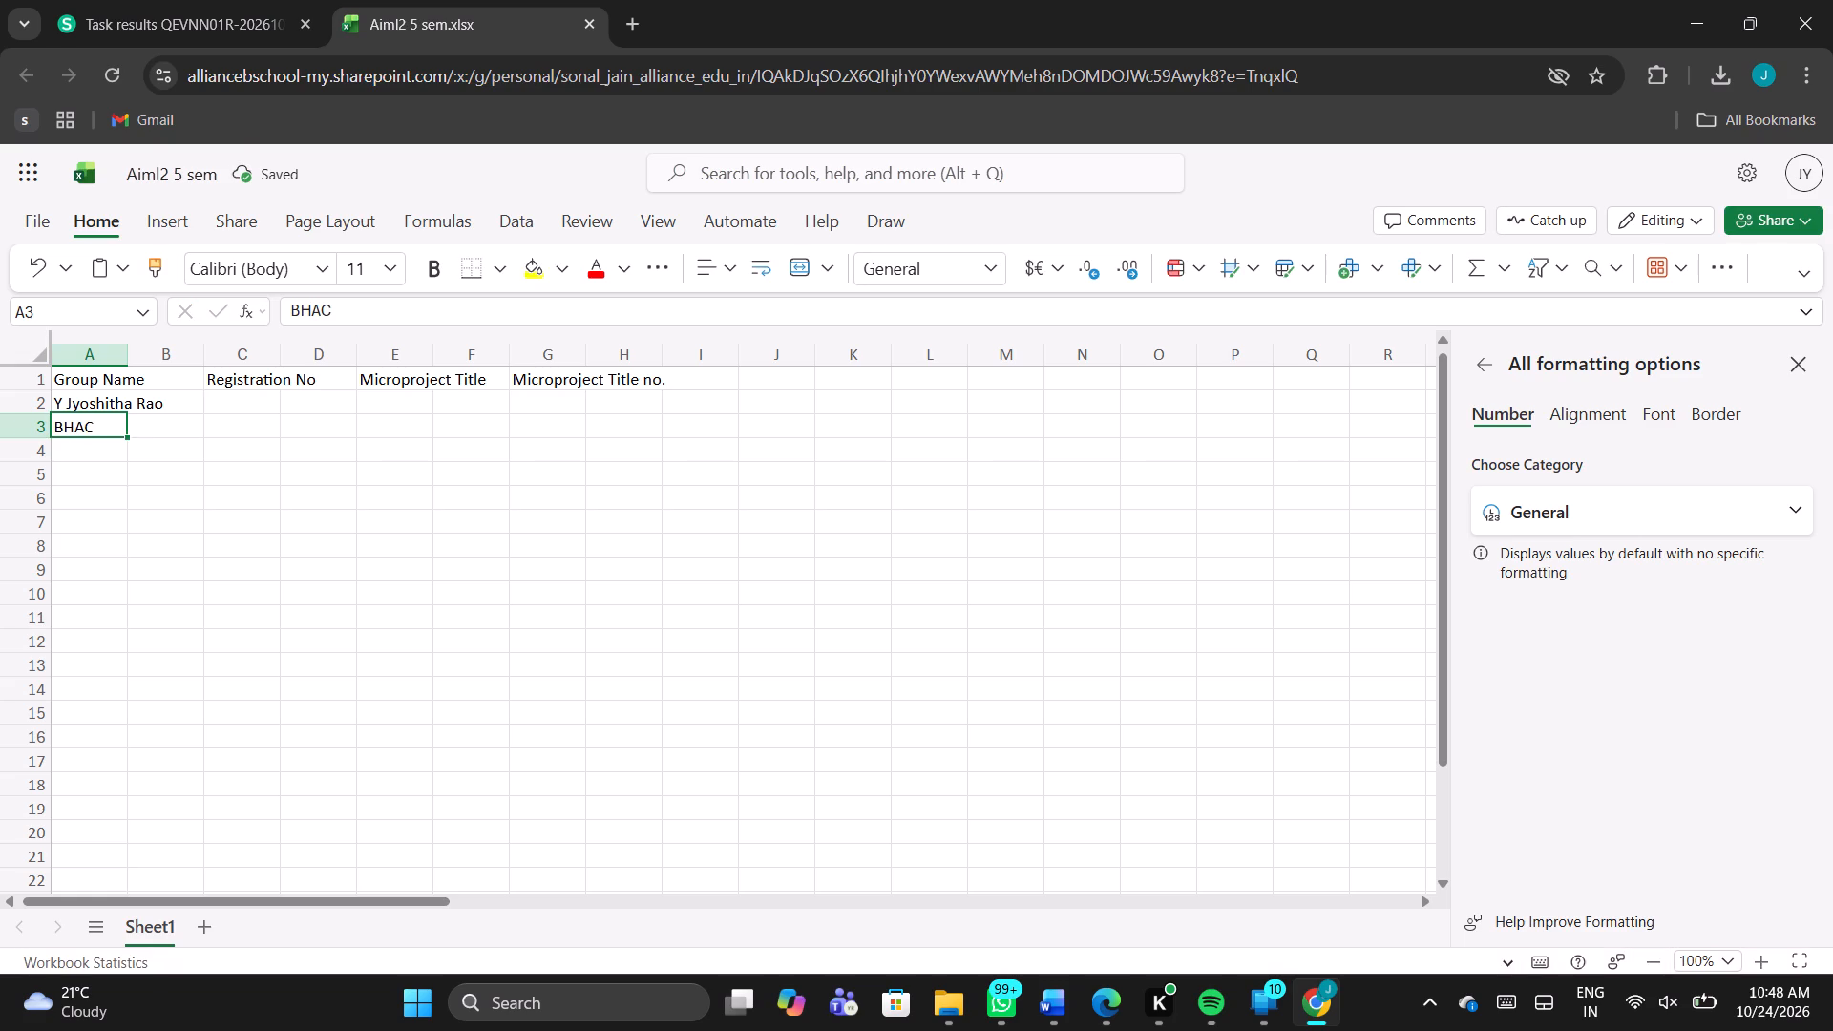
{"action": "left_click_drag", "start_coordinate": [88, 432], "coordinate": [107, 424]}
{"action": "double_click", "coordinate": [107, 424]}
{"action": "left_click", "coordinate": [107, 424]}
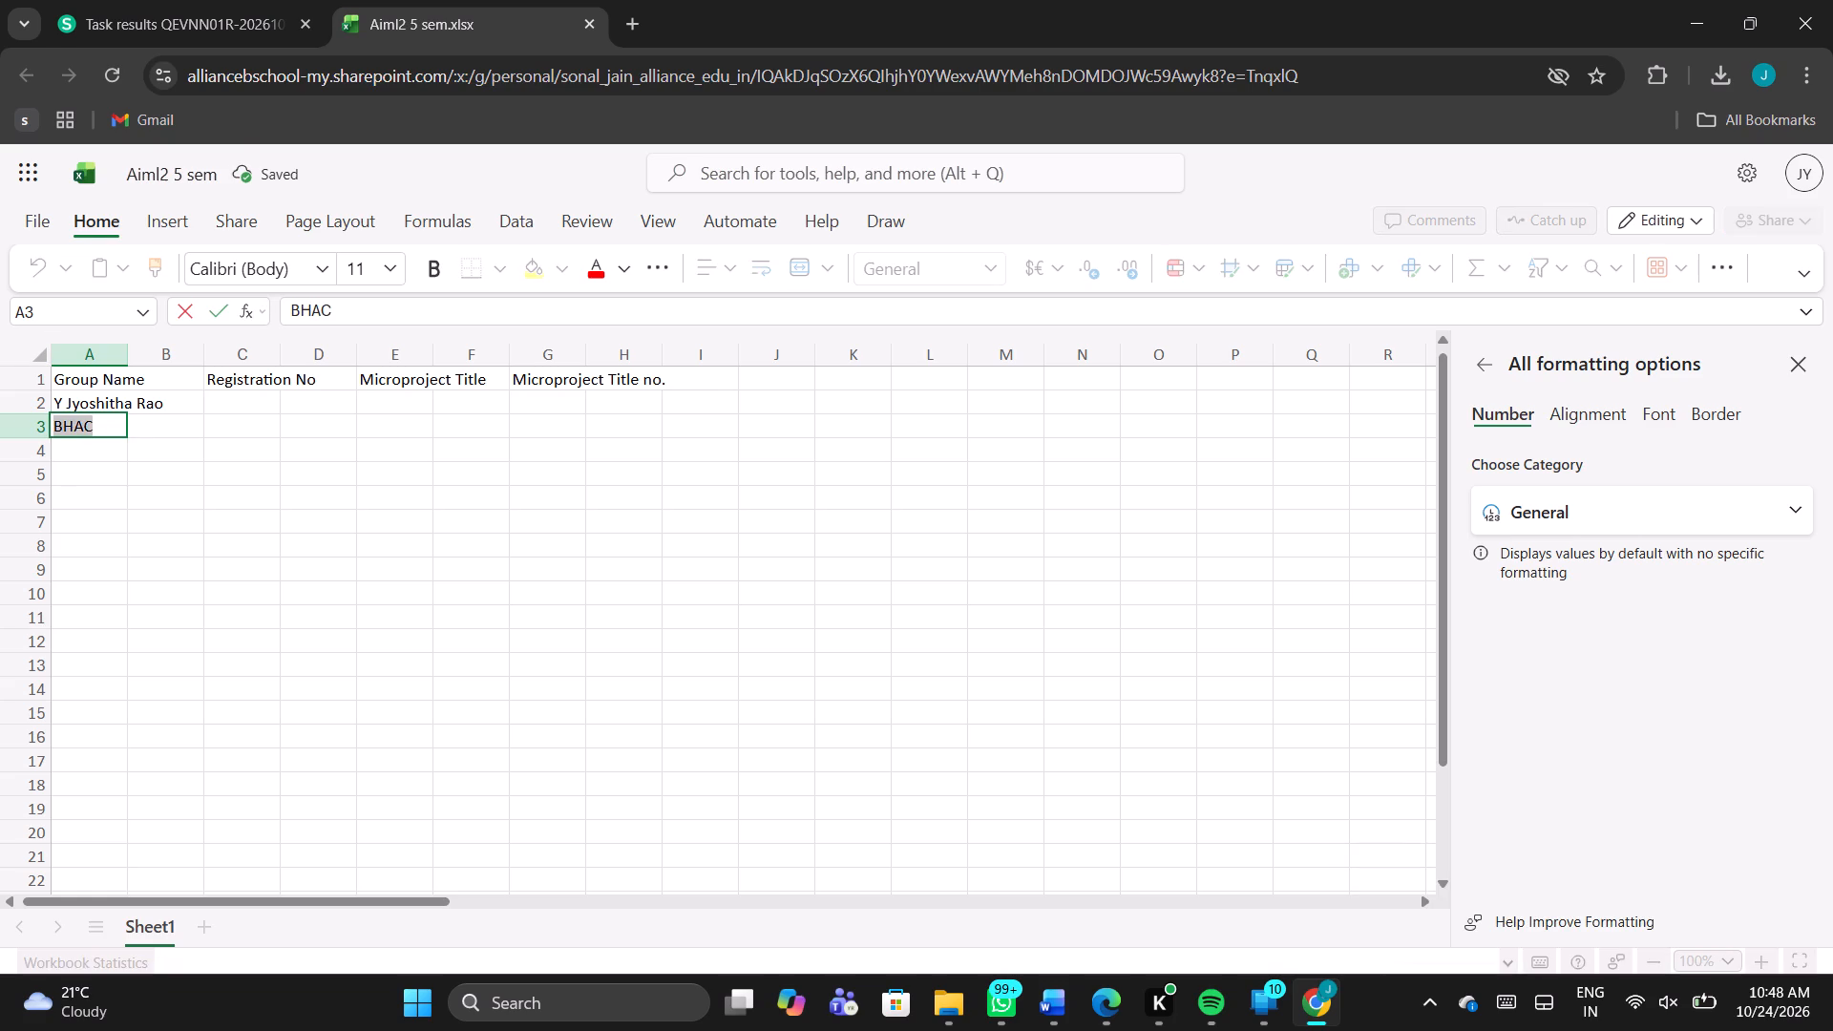
{"action": "key", "text": "BackSpace"}
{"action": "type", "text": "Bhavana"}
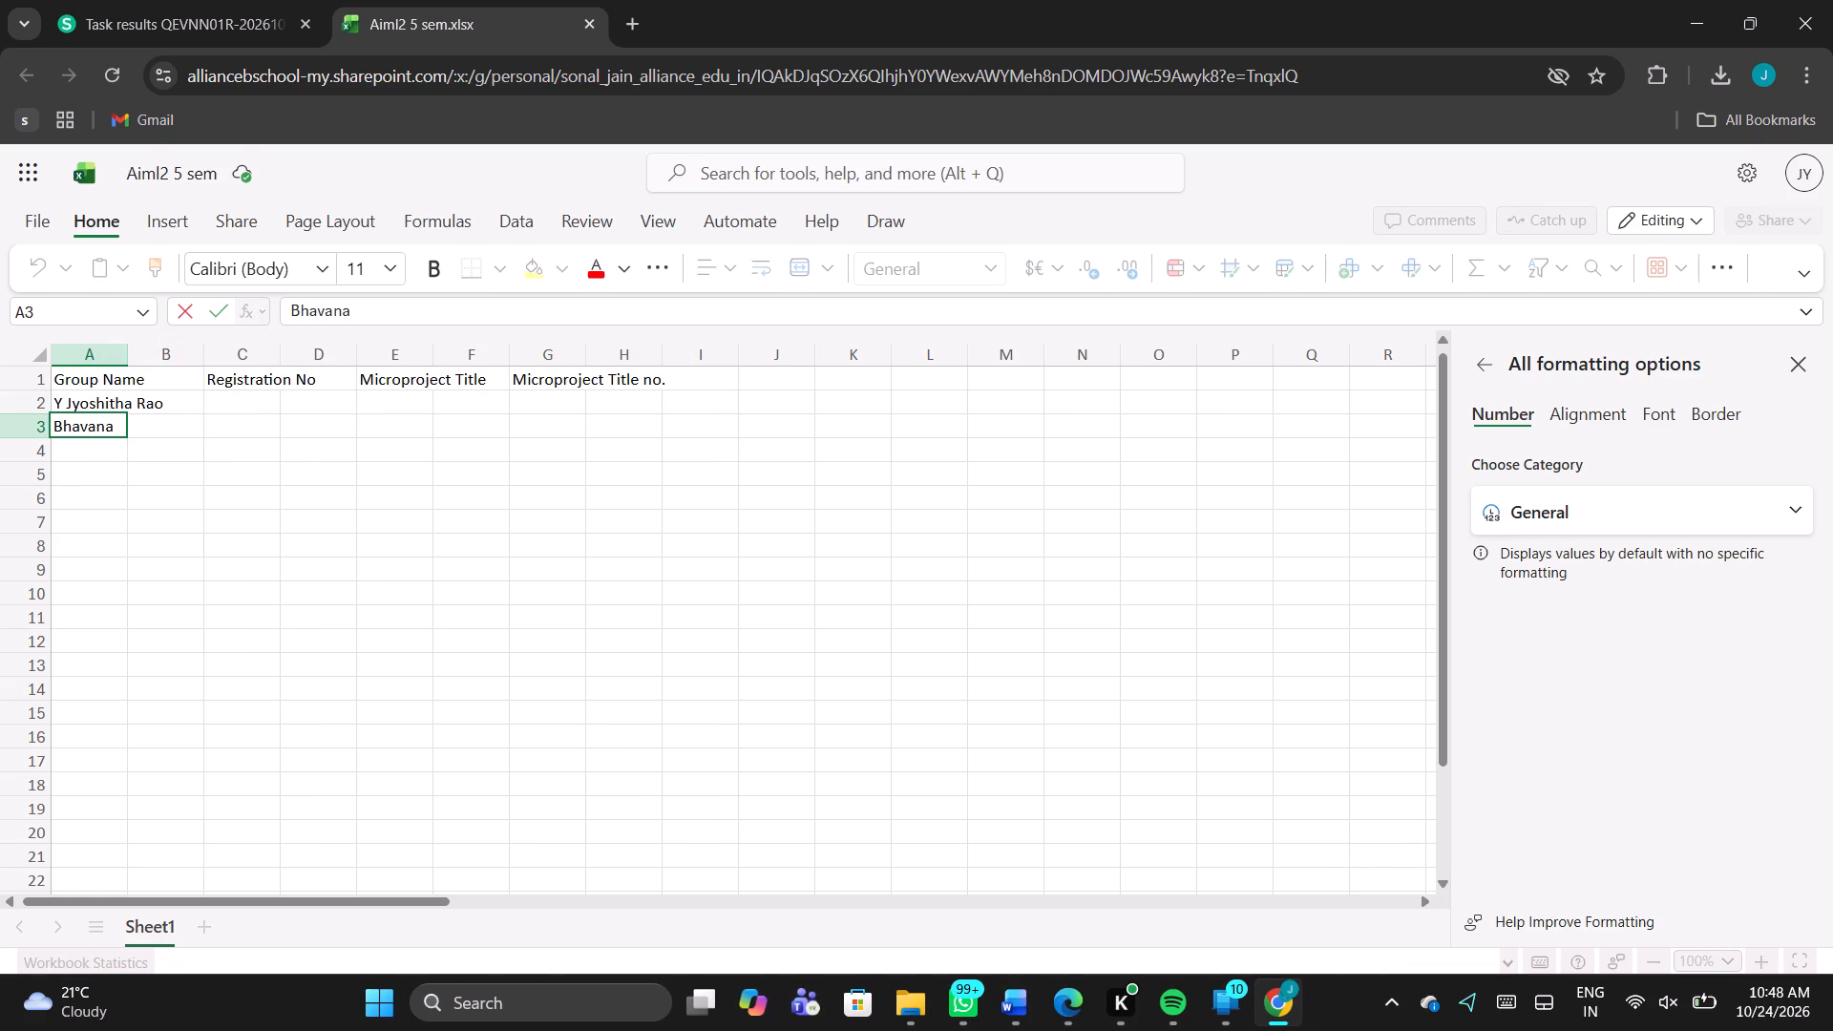
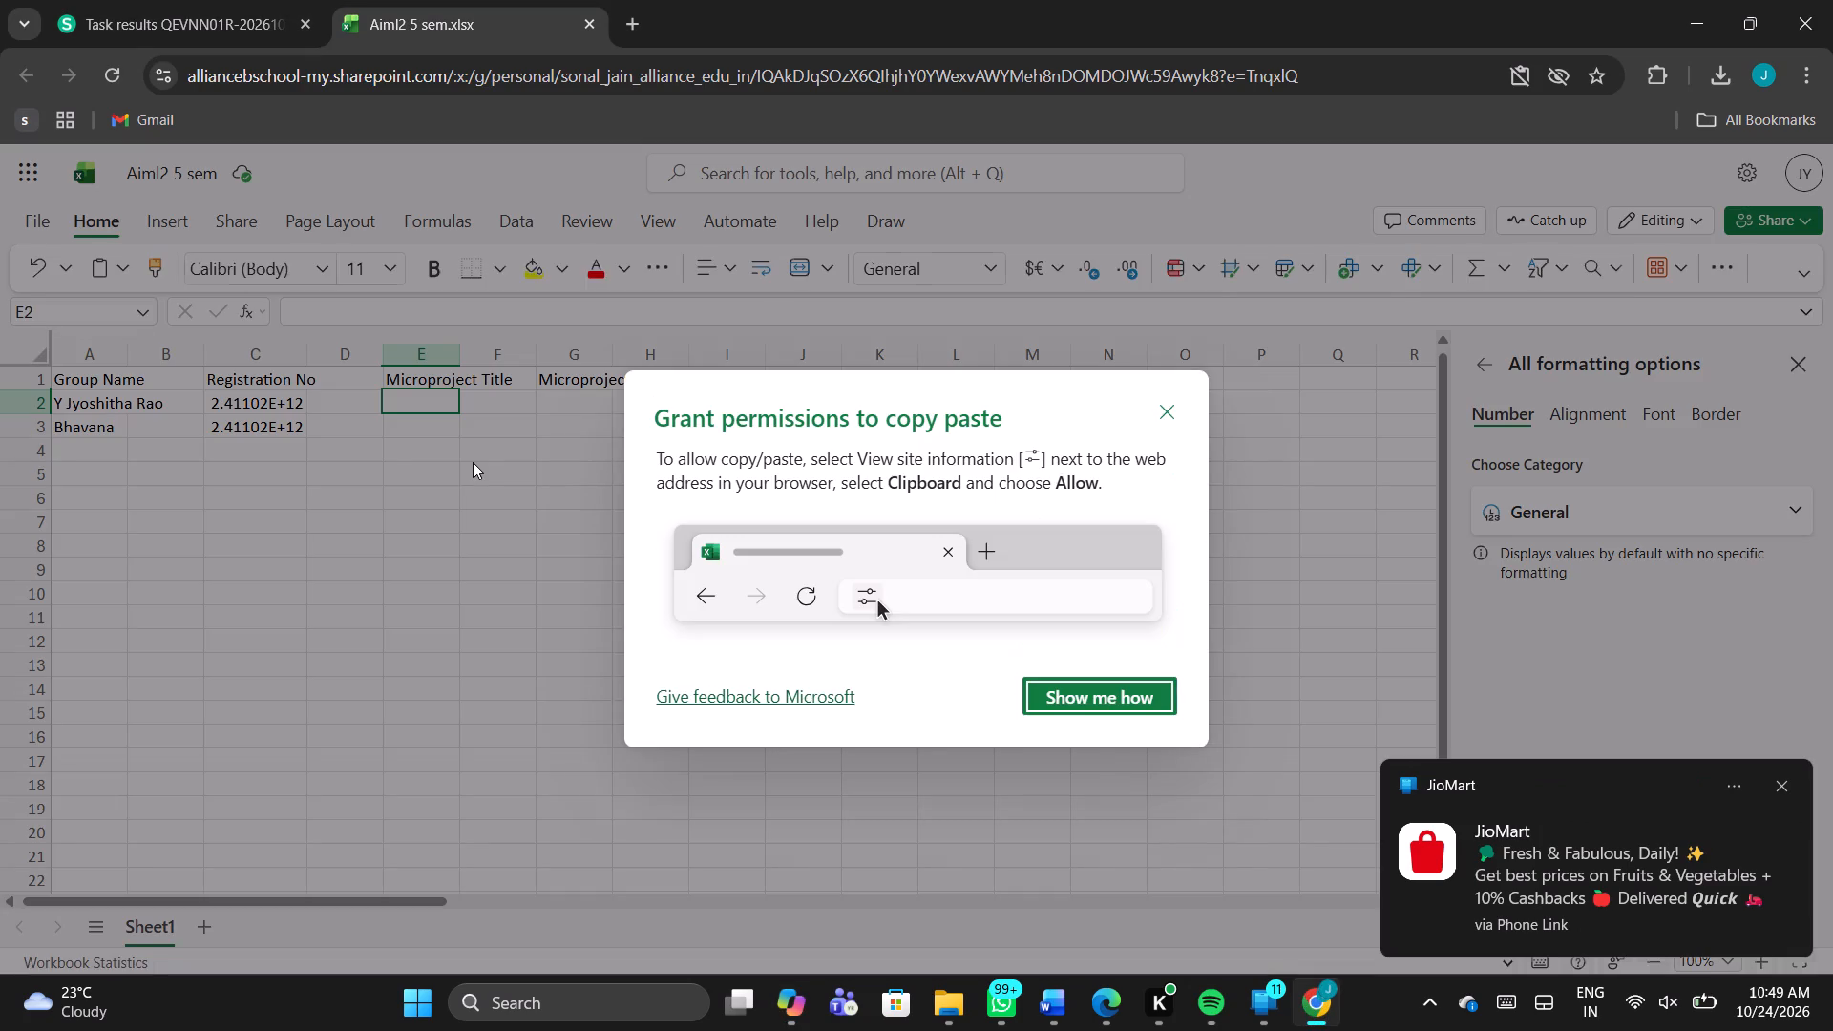
Paste the copied title beginning "Develop a data center heatmap simulation tool" into cells E2 and E3 under Microproject Title.
{"action": "left_click", "coordinate": [1104, 706]}
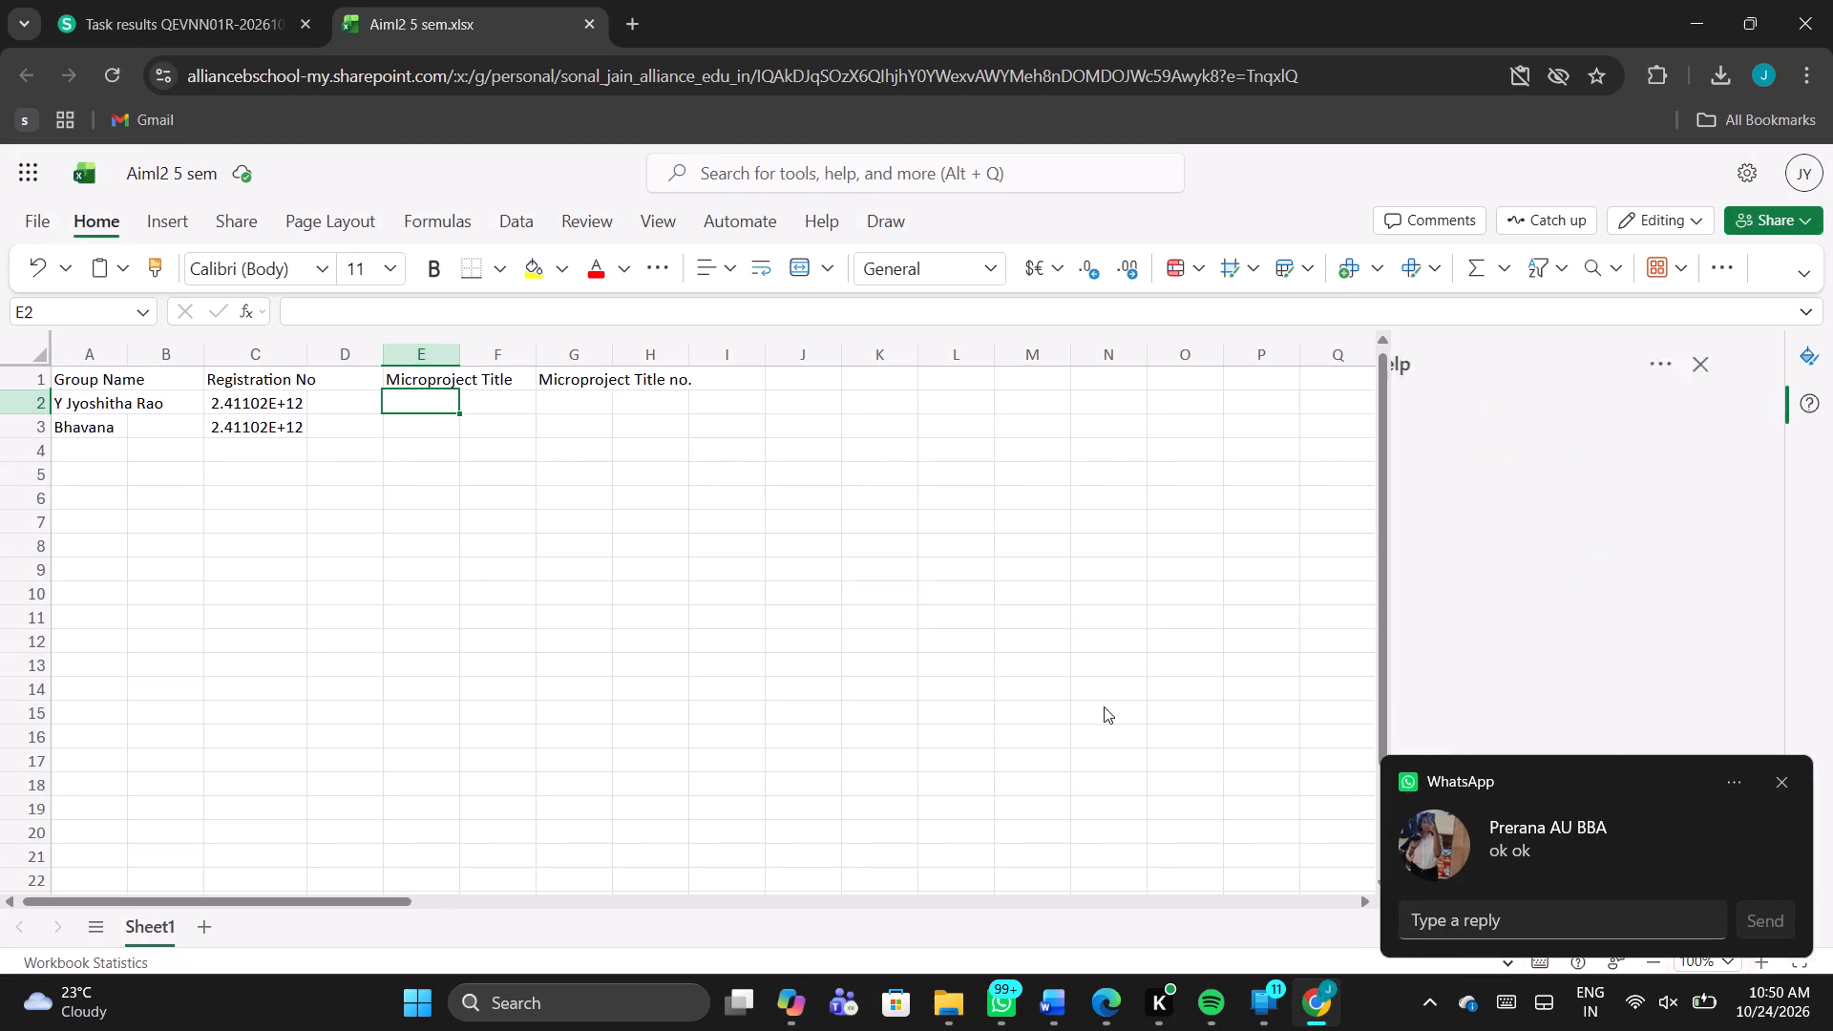
{"action": "left_click", "coordinate": [419, 400]}
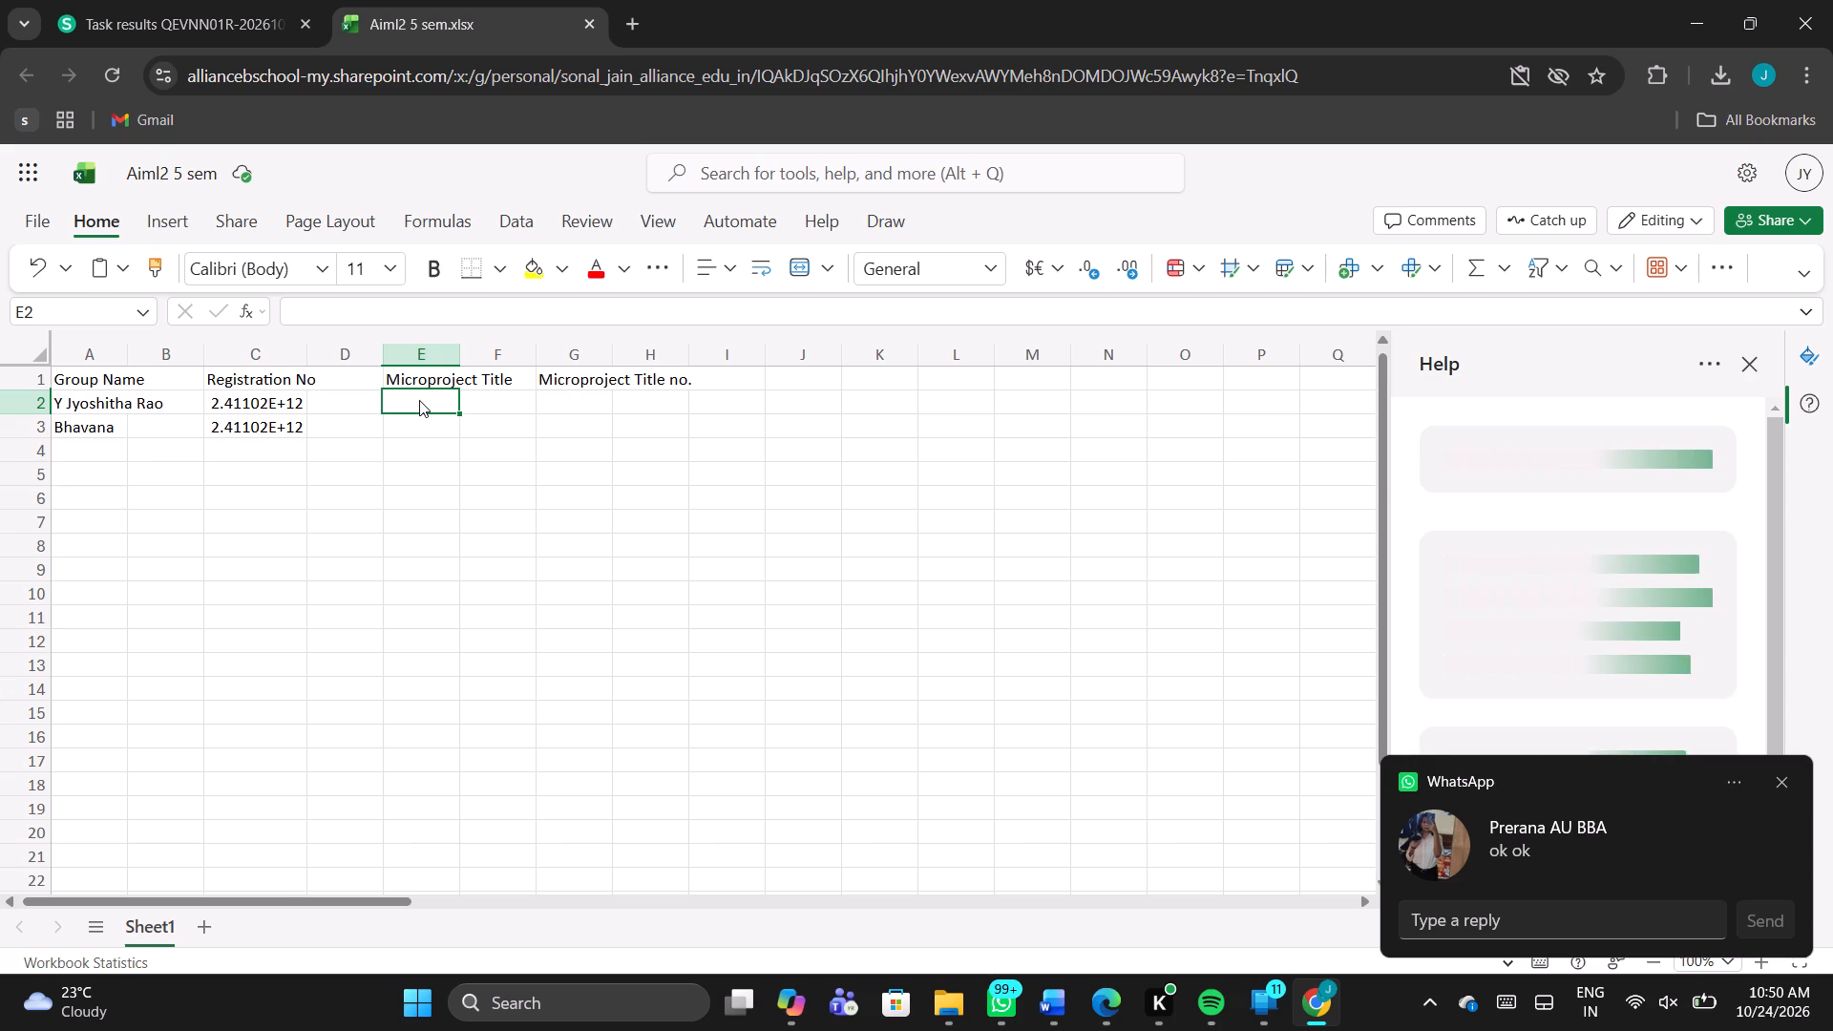
{"action": "left_click", "coordinate": [419, 400]}
{"action": "key", "text": "ctrl+v"}
{"action": "key", "text": "ctrl+v"}
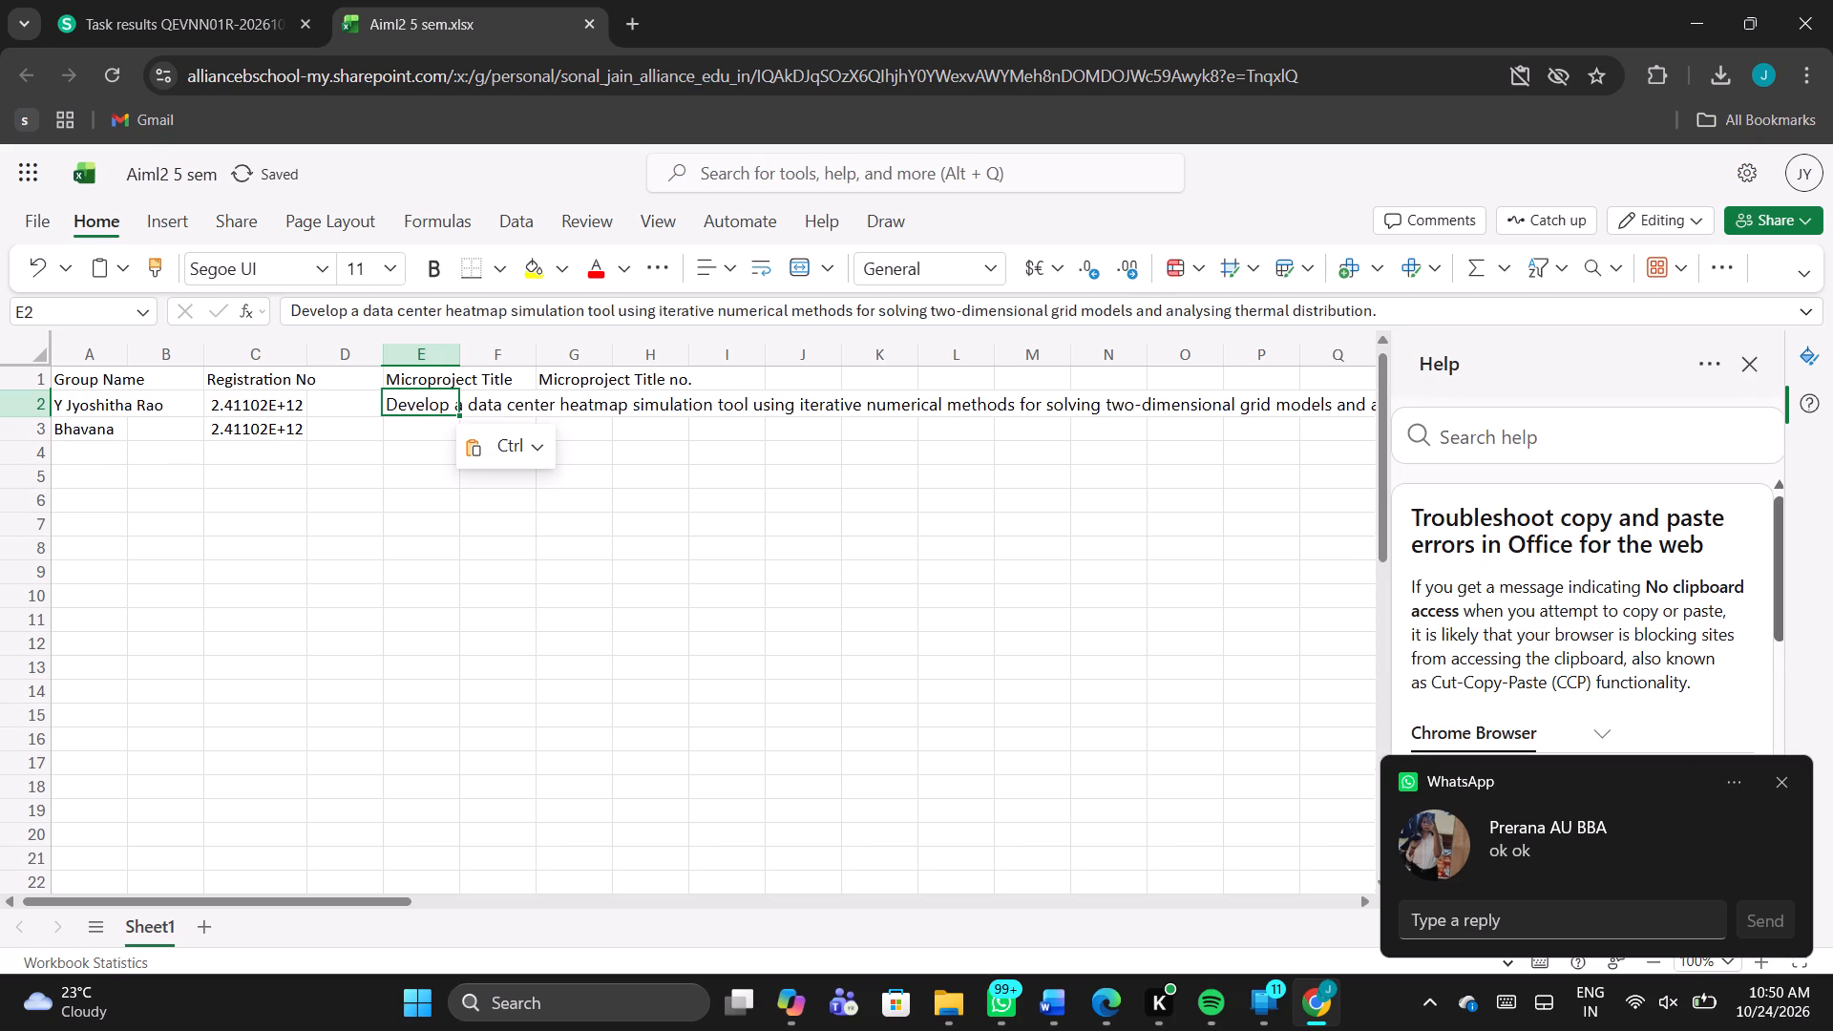
{"action": "left_click", "coordinate": [401, 428]}
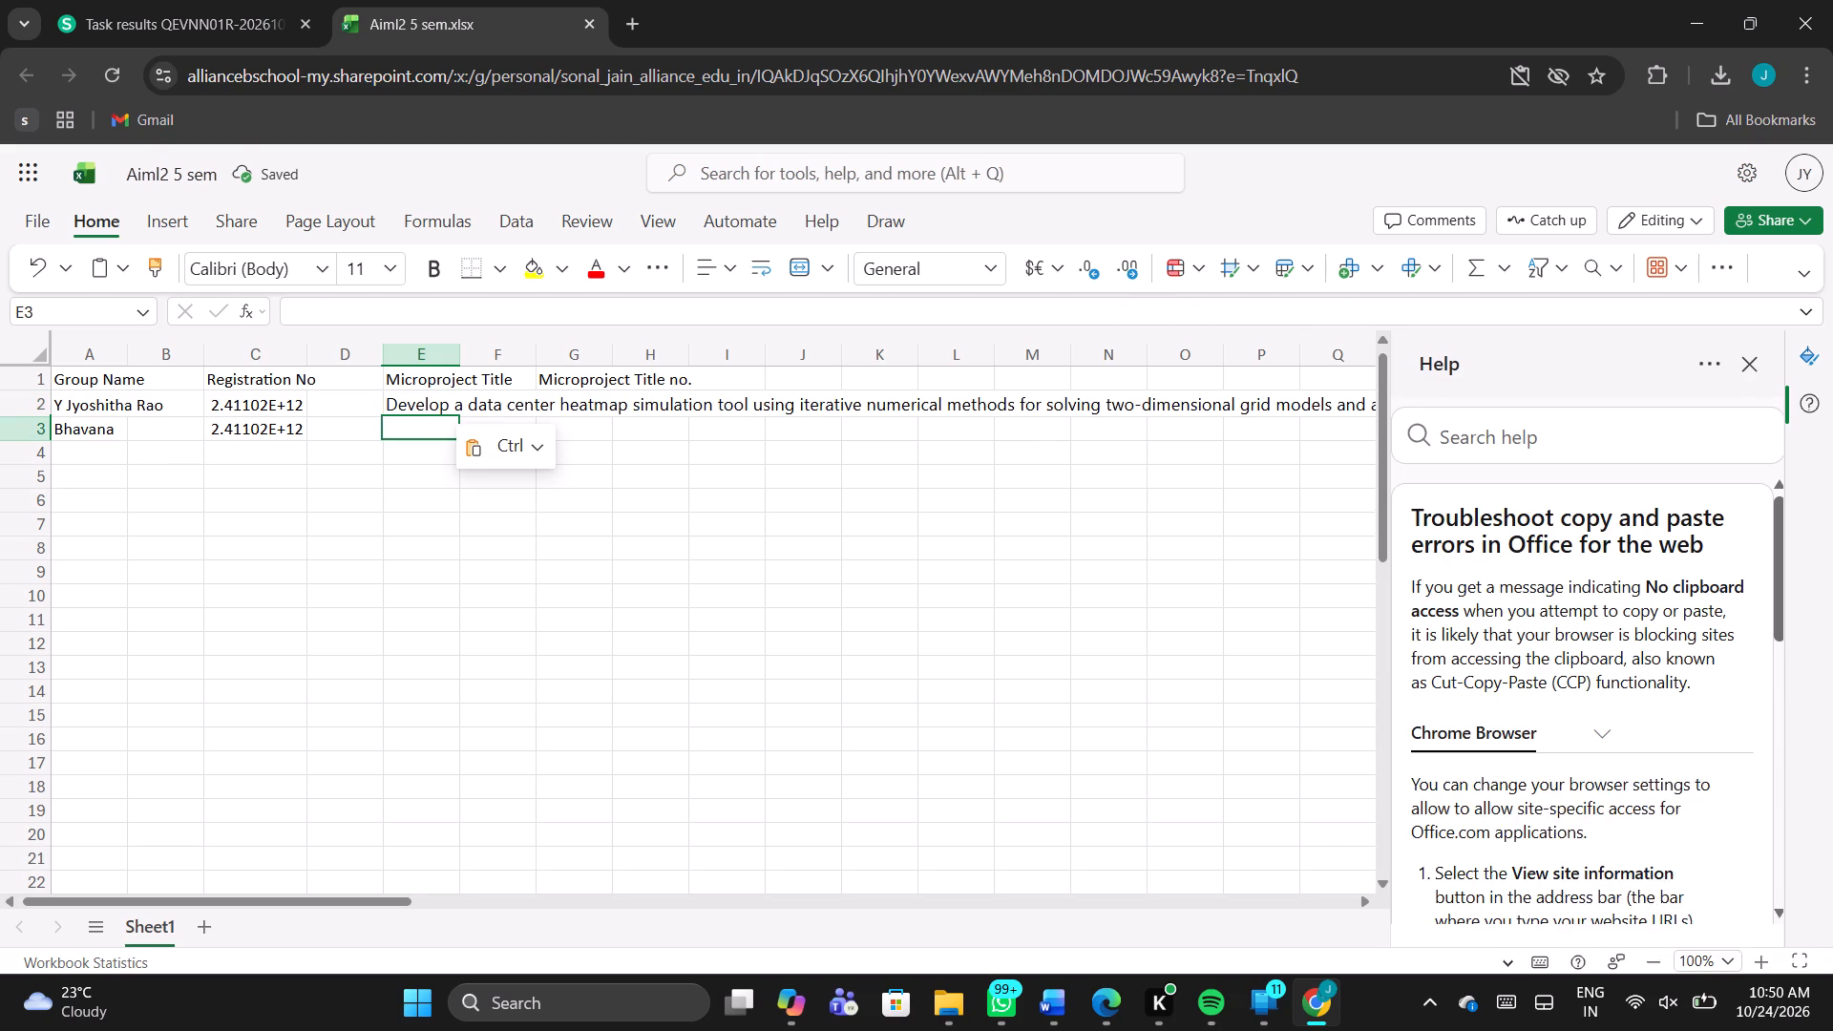
{"action": "key", "text": "ctrl+v"}
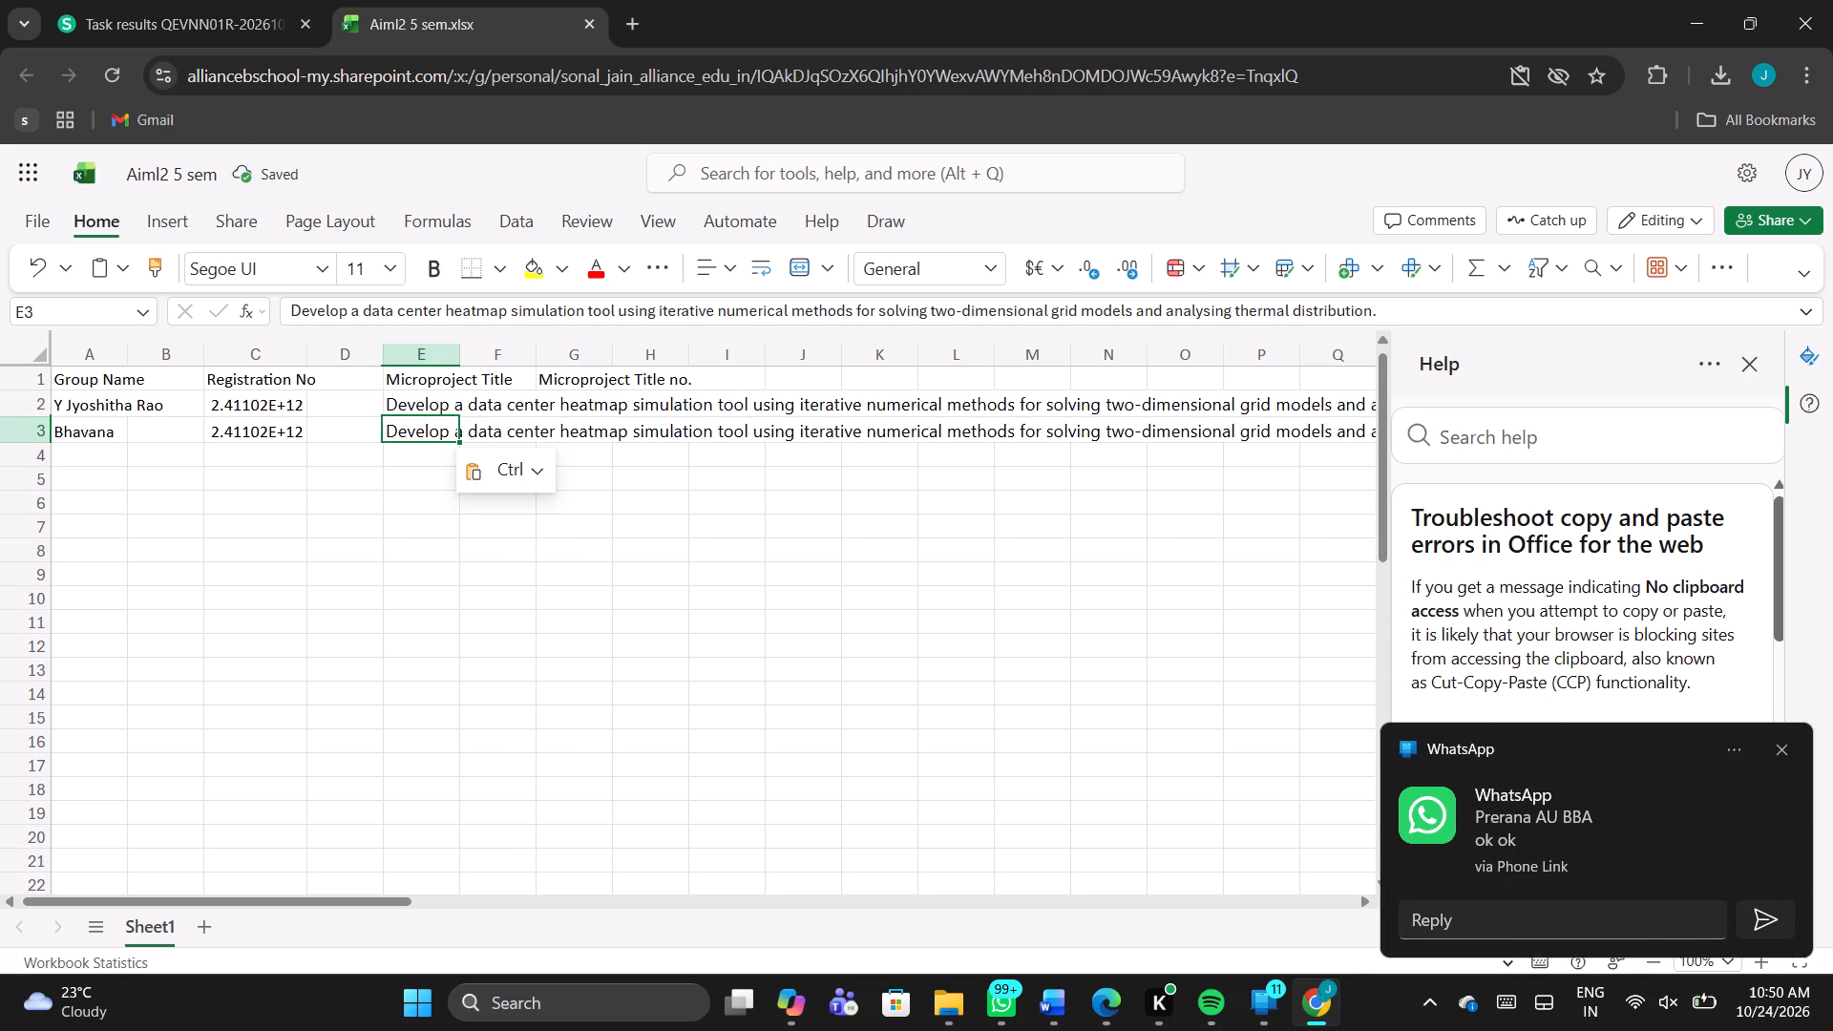
Dismiss the Microsoft feedback survey without answering it.
{"action": "left_click_drag", "start_coordinate": [535, 382], "coordinate": [629, 381]}
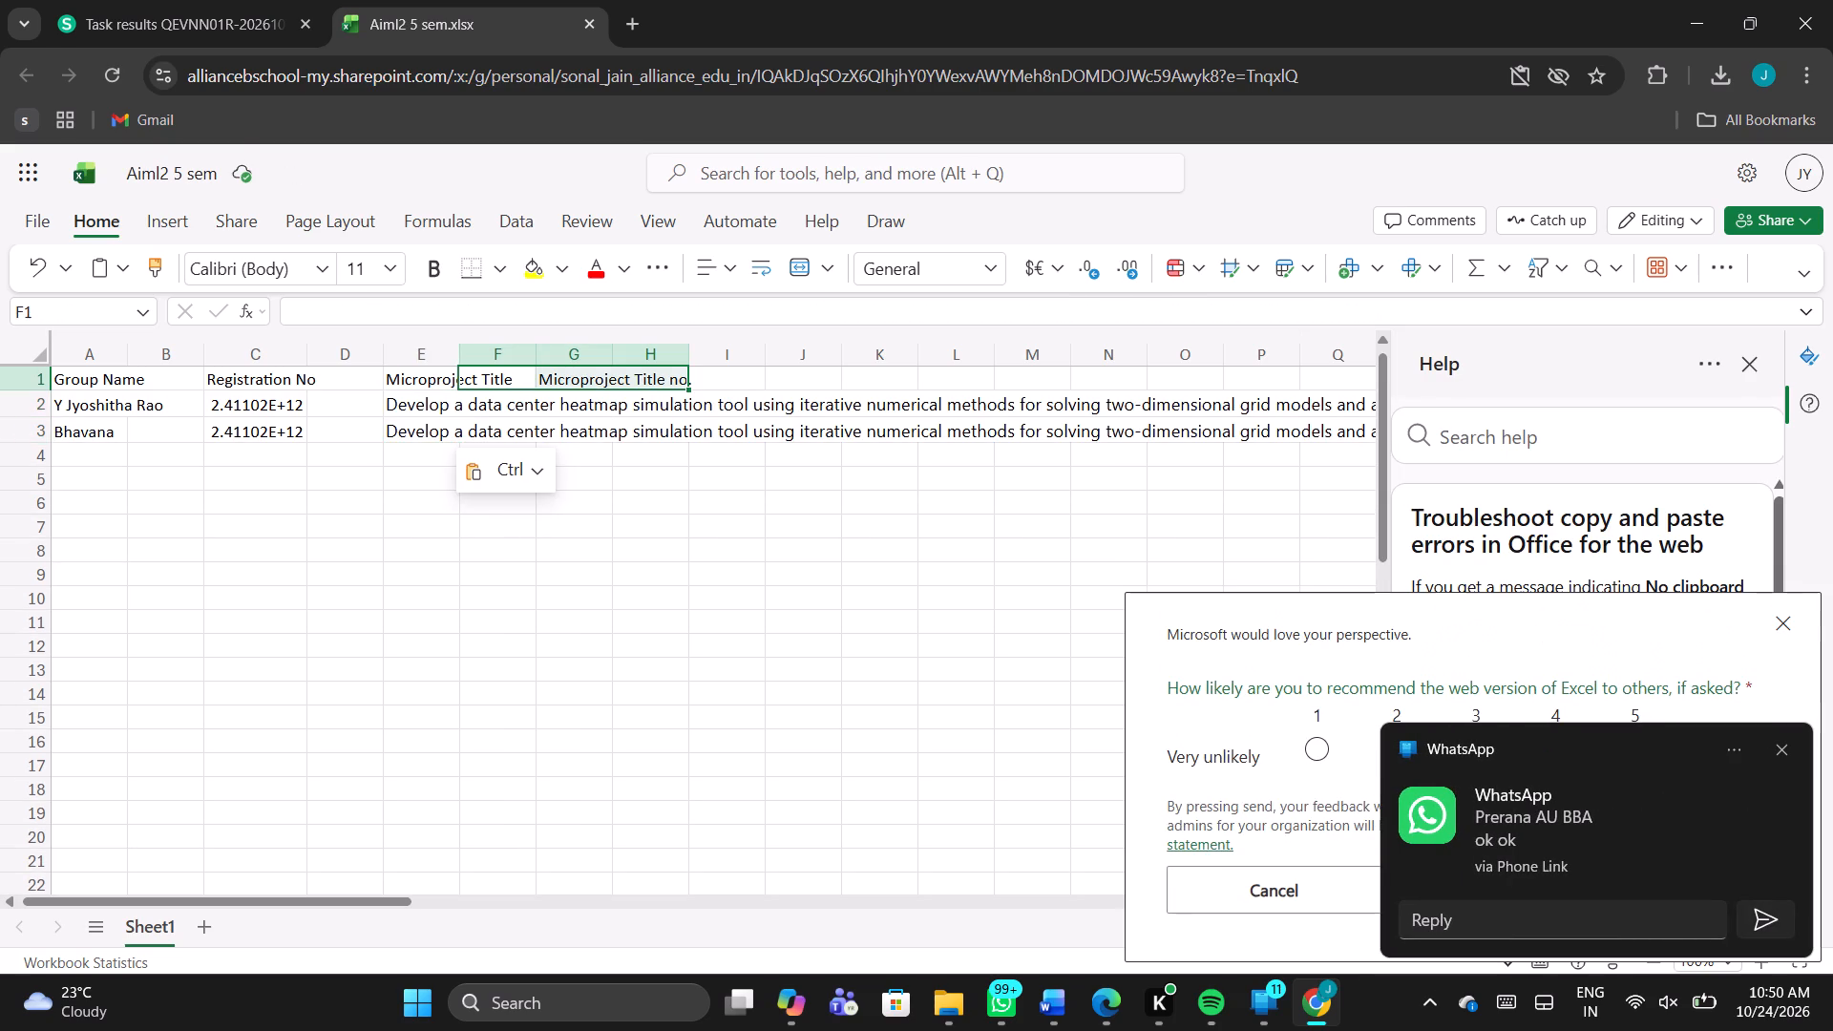
{"action": "left_click", "coordinate": [1779, 617]}
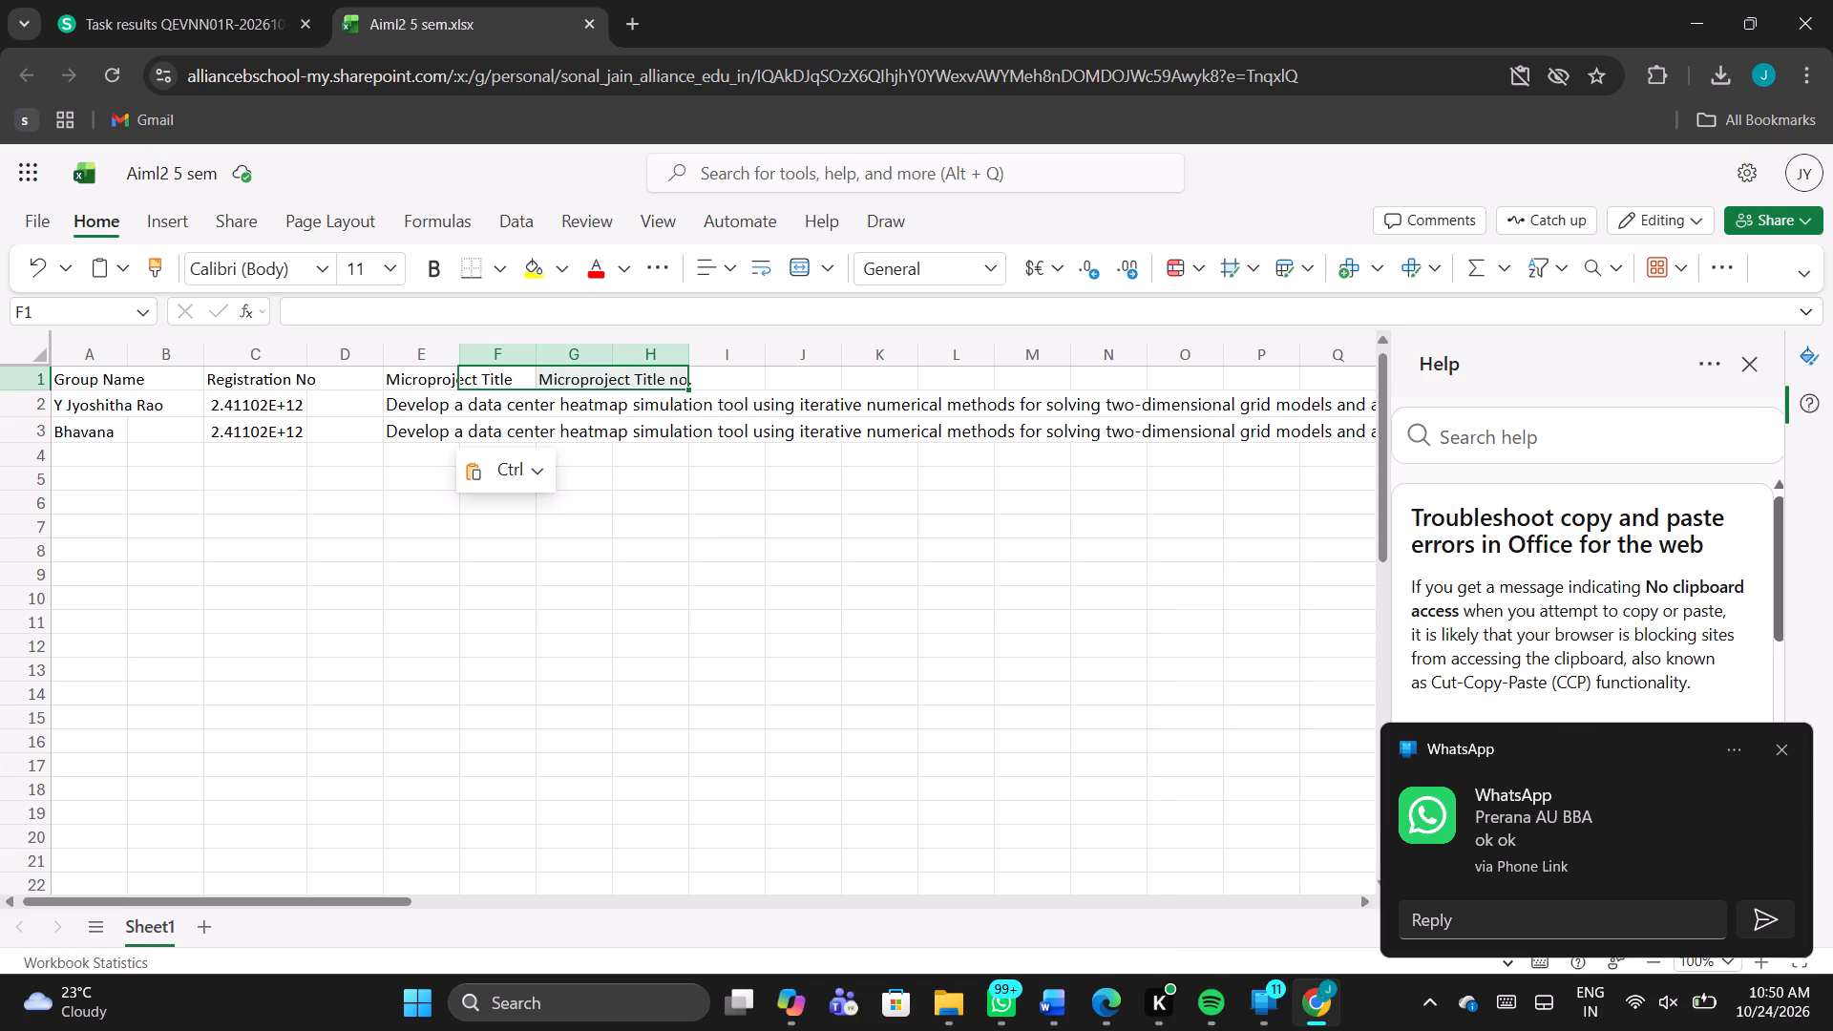
Select the pasted microproject titles in the range E2:E3.
{"action": "left_click_drag", "start_coordinate": [399, 401], "coordinate": [439, 418]}
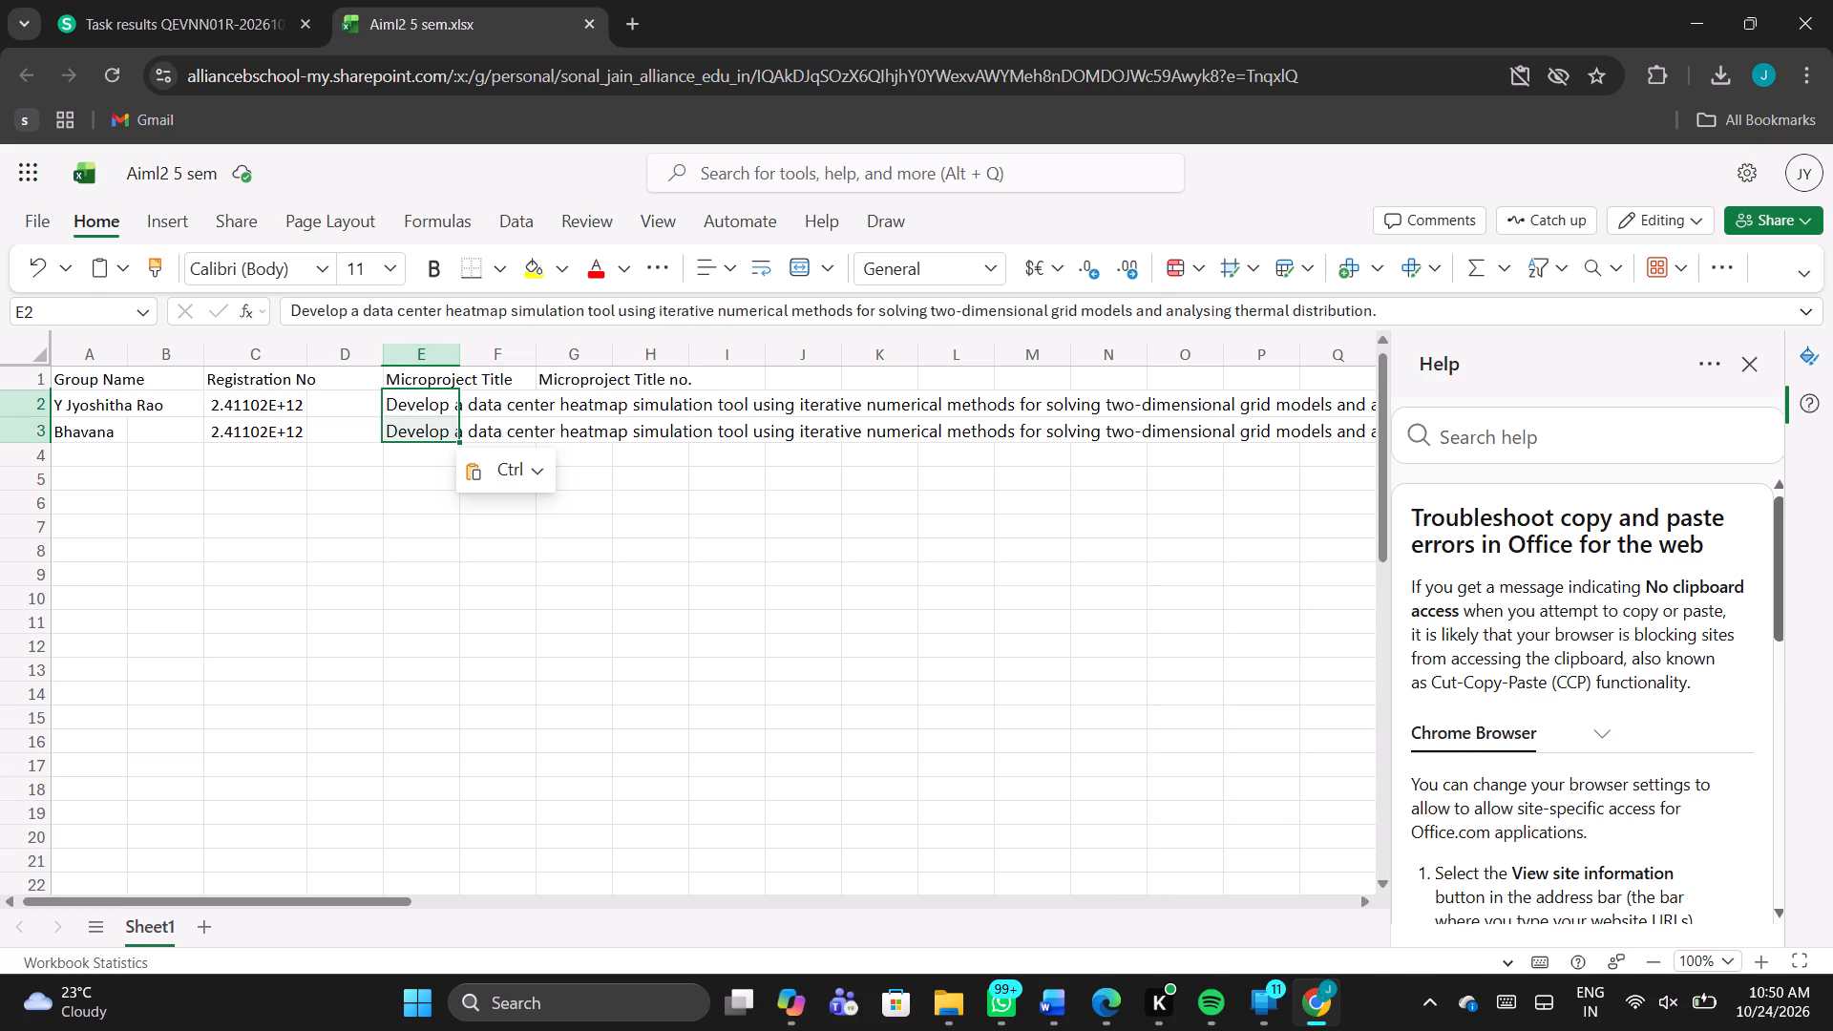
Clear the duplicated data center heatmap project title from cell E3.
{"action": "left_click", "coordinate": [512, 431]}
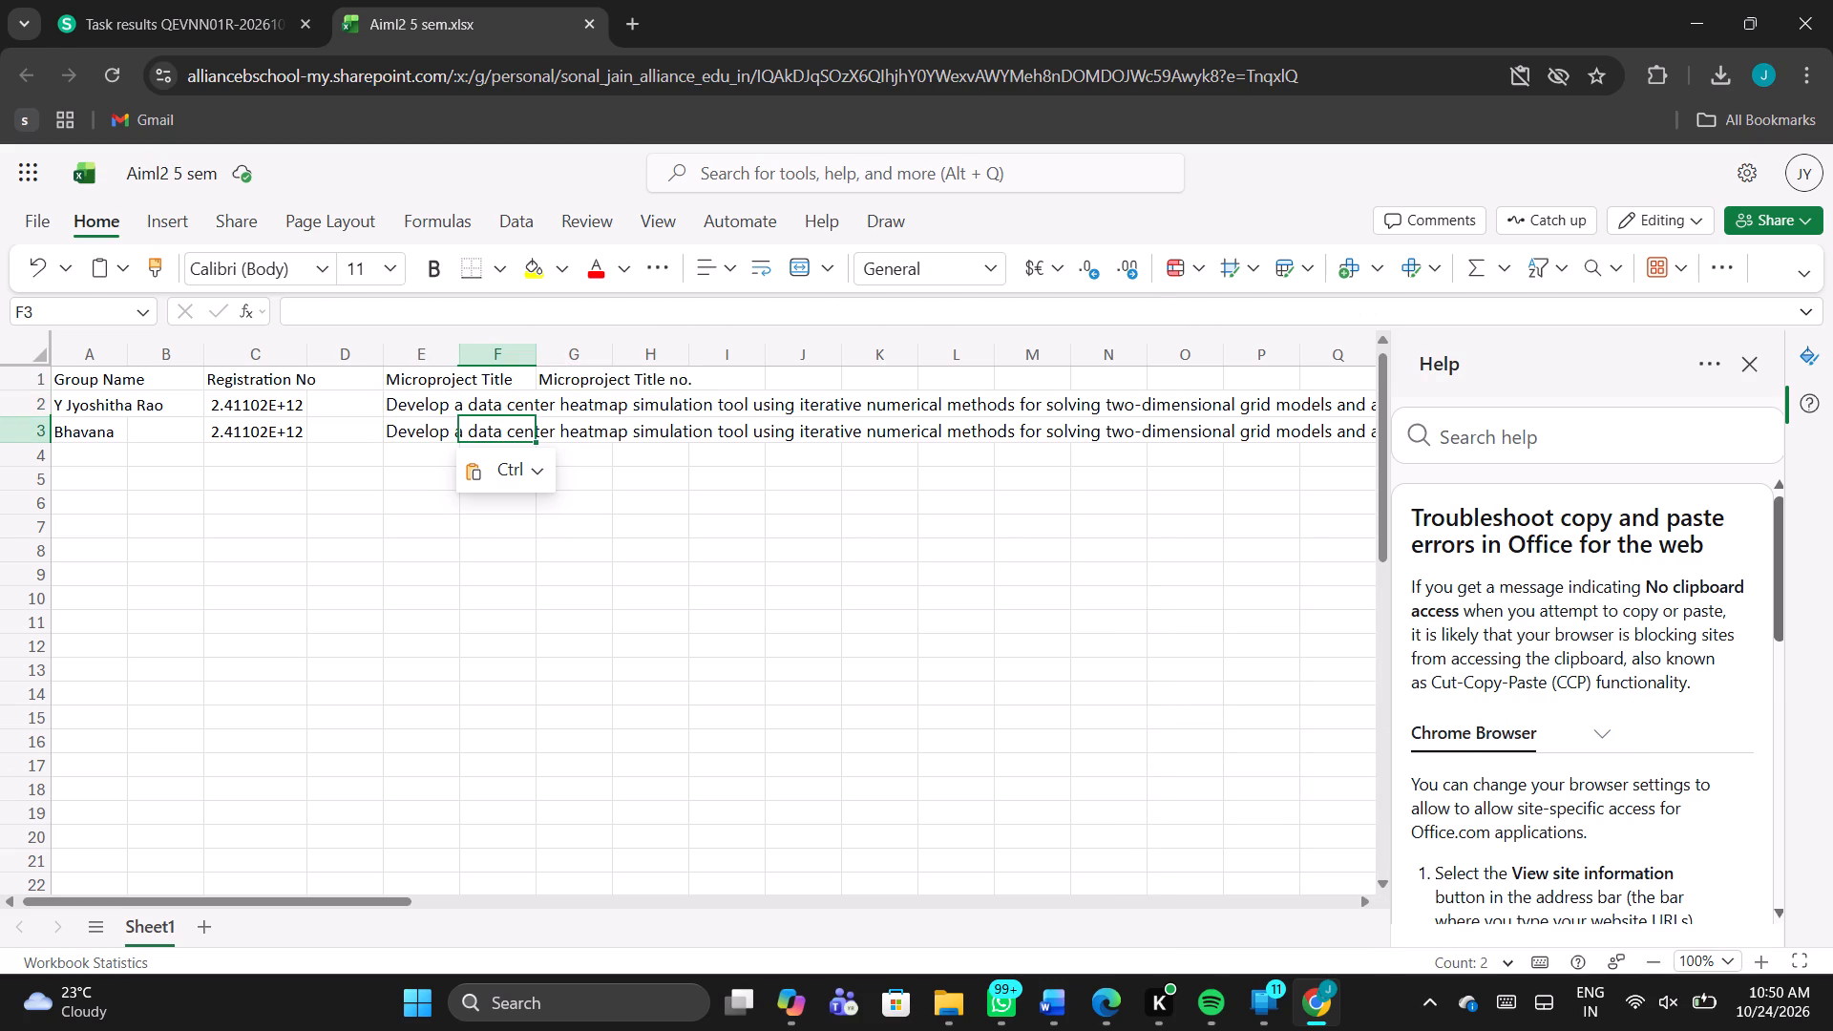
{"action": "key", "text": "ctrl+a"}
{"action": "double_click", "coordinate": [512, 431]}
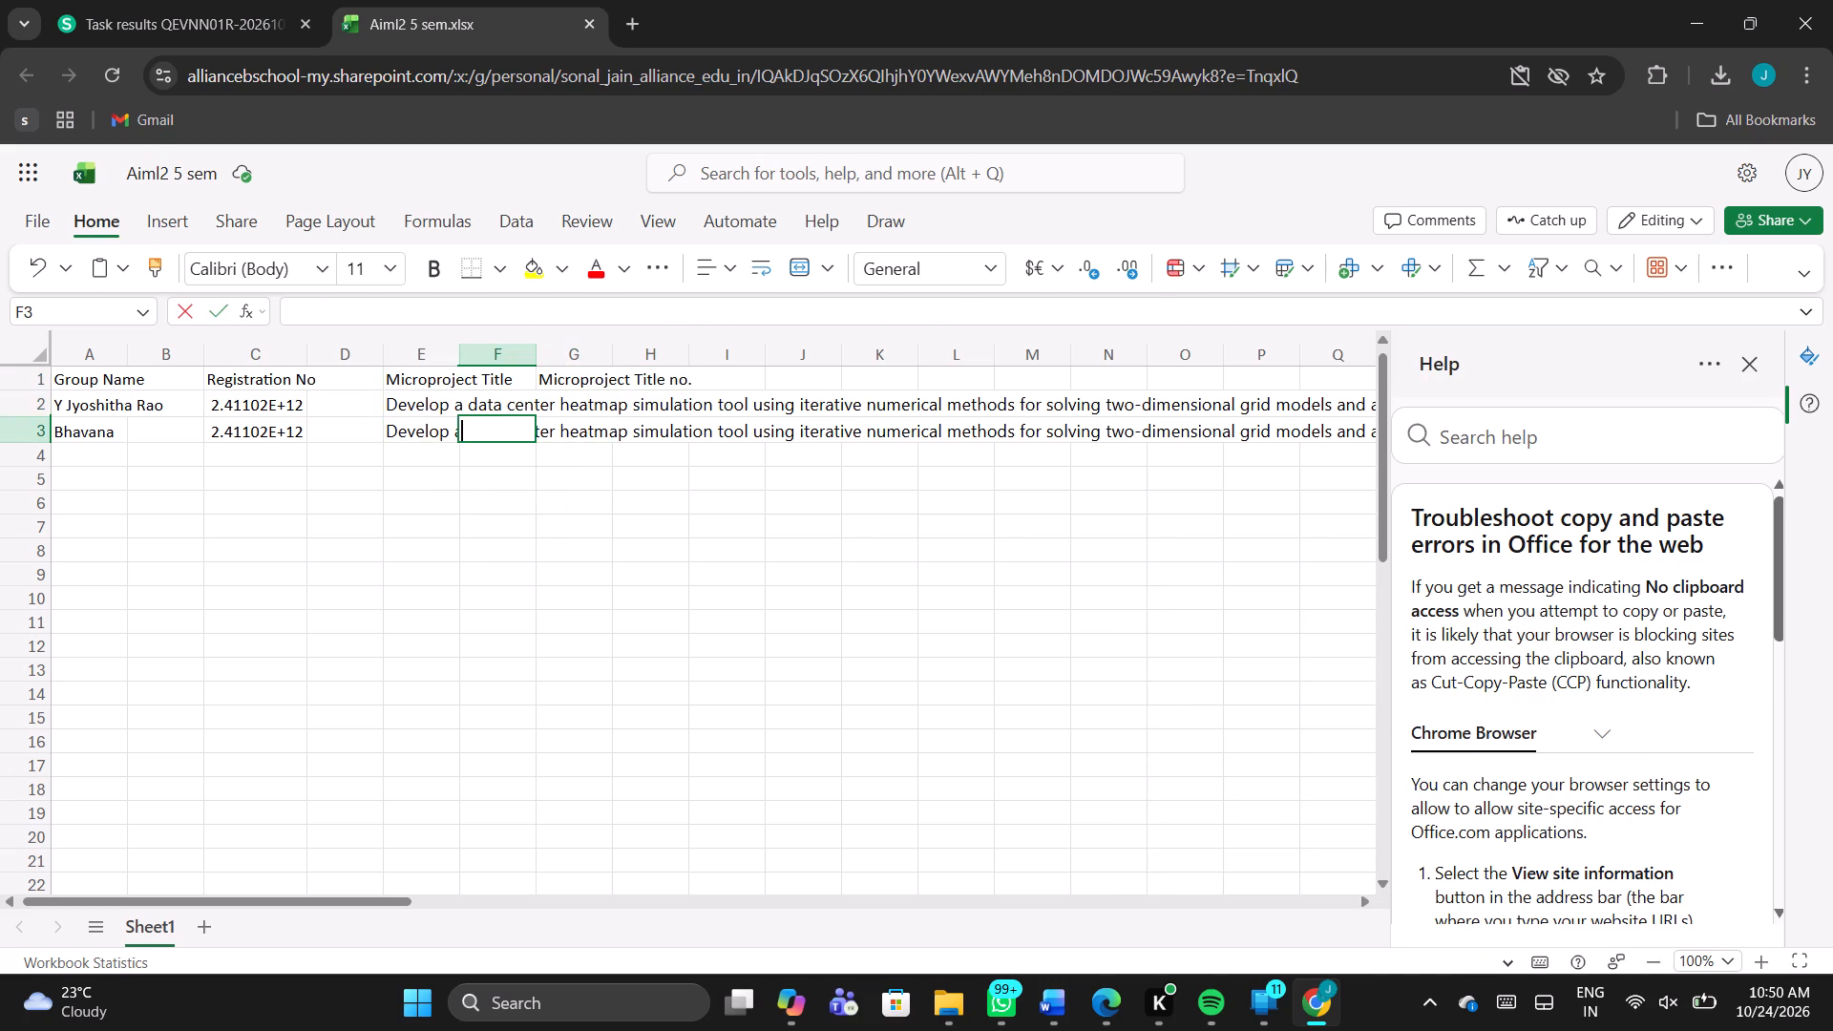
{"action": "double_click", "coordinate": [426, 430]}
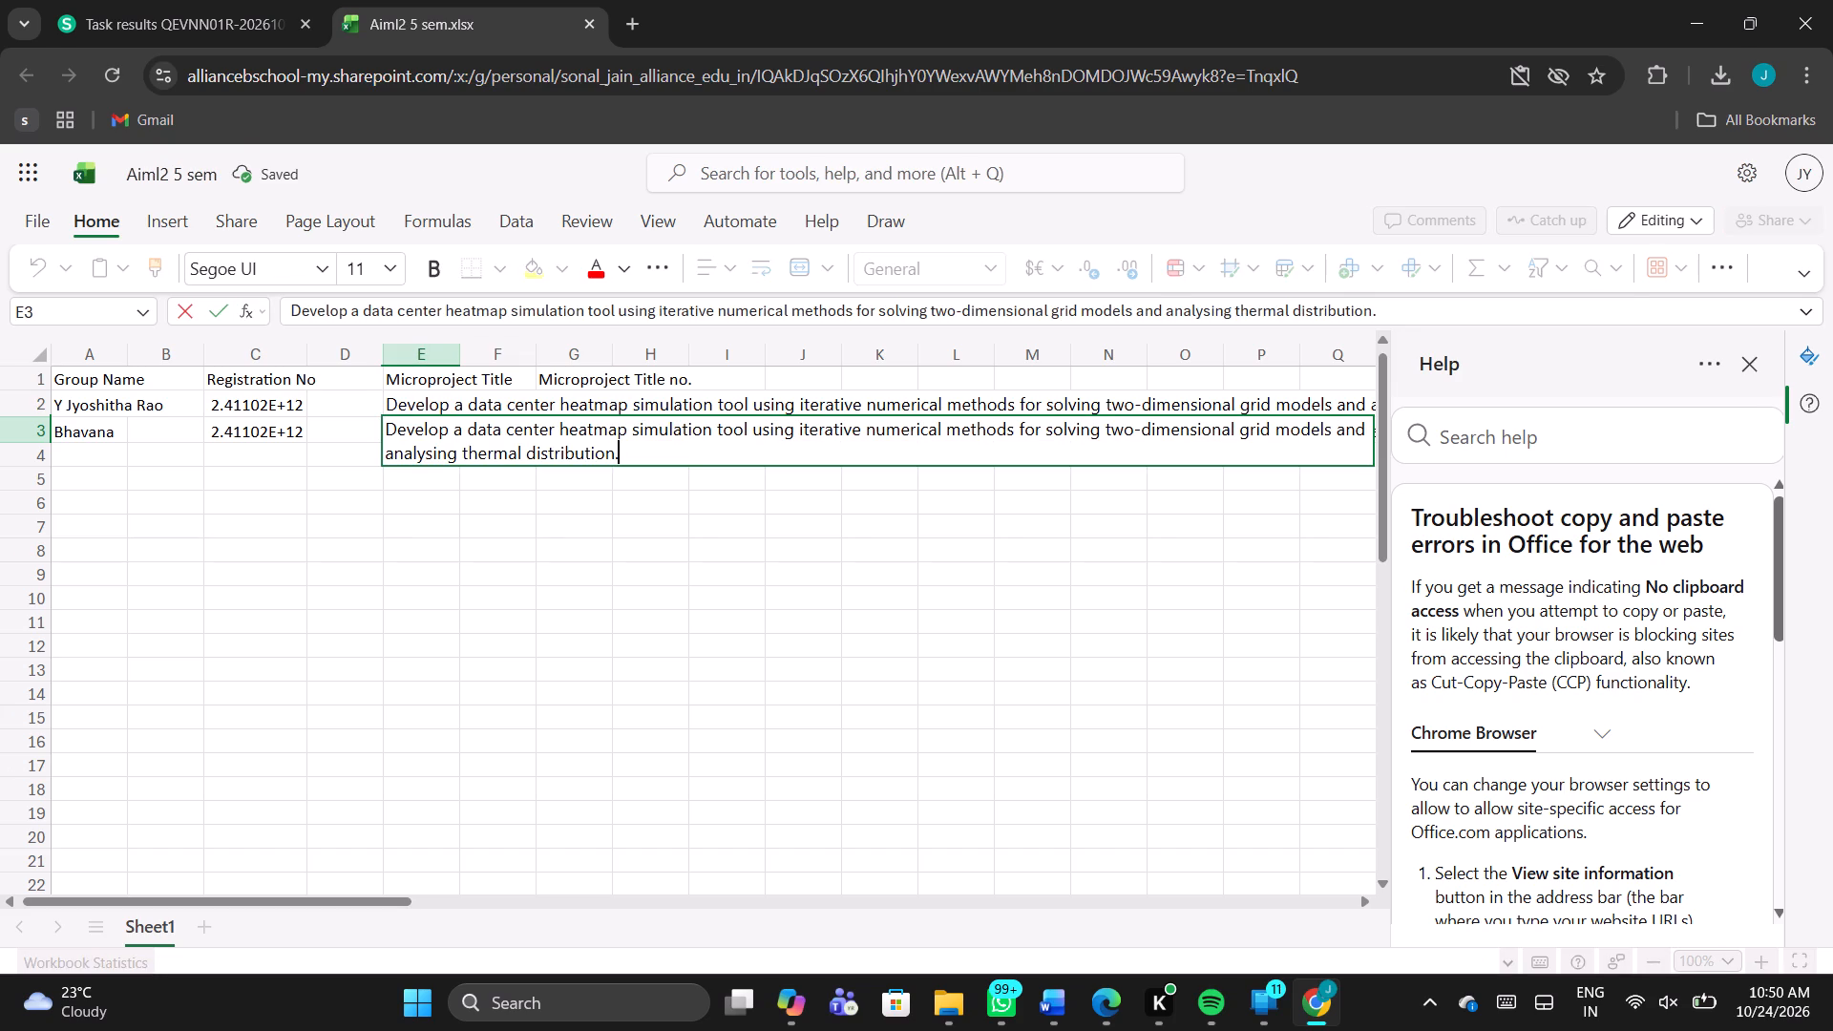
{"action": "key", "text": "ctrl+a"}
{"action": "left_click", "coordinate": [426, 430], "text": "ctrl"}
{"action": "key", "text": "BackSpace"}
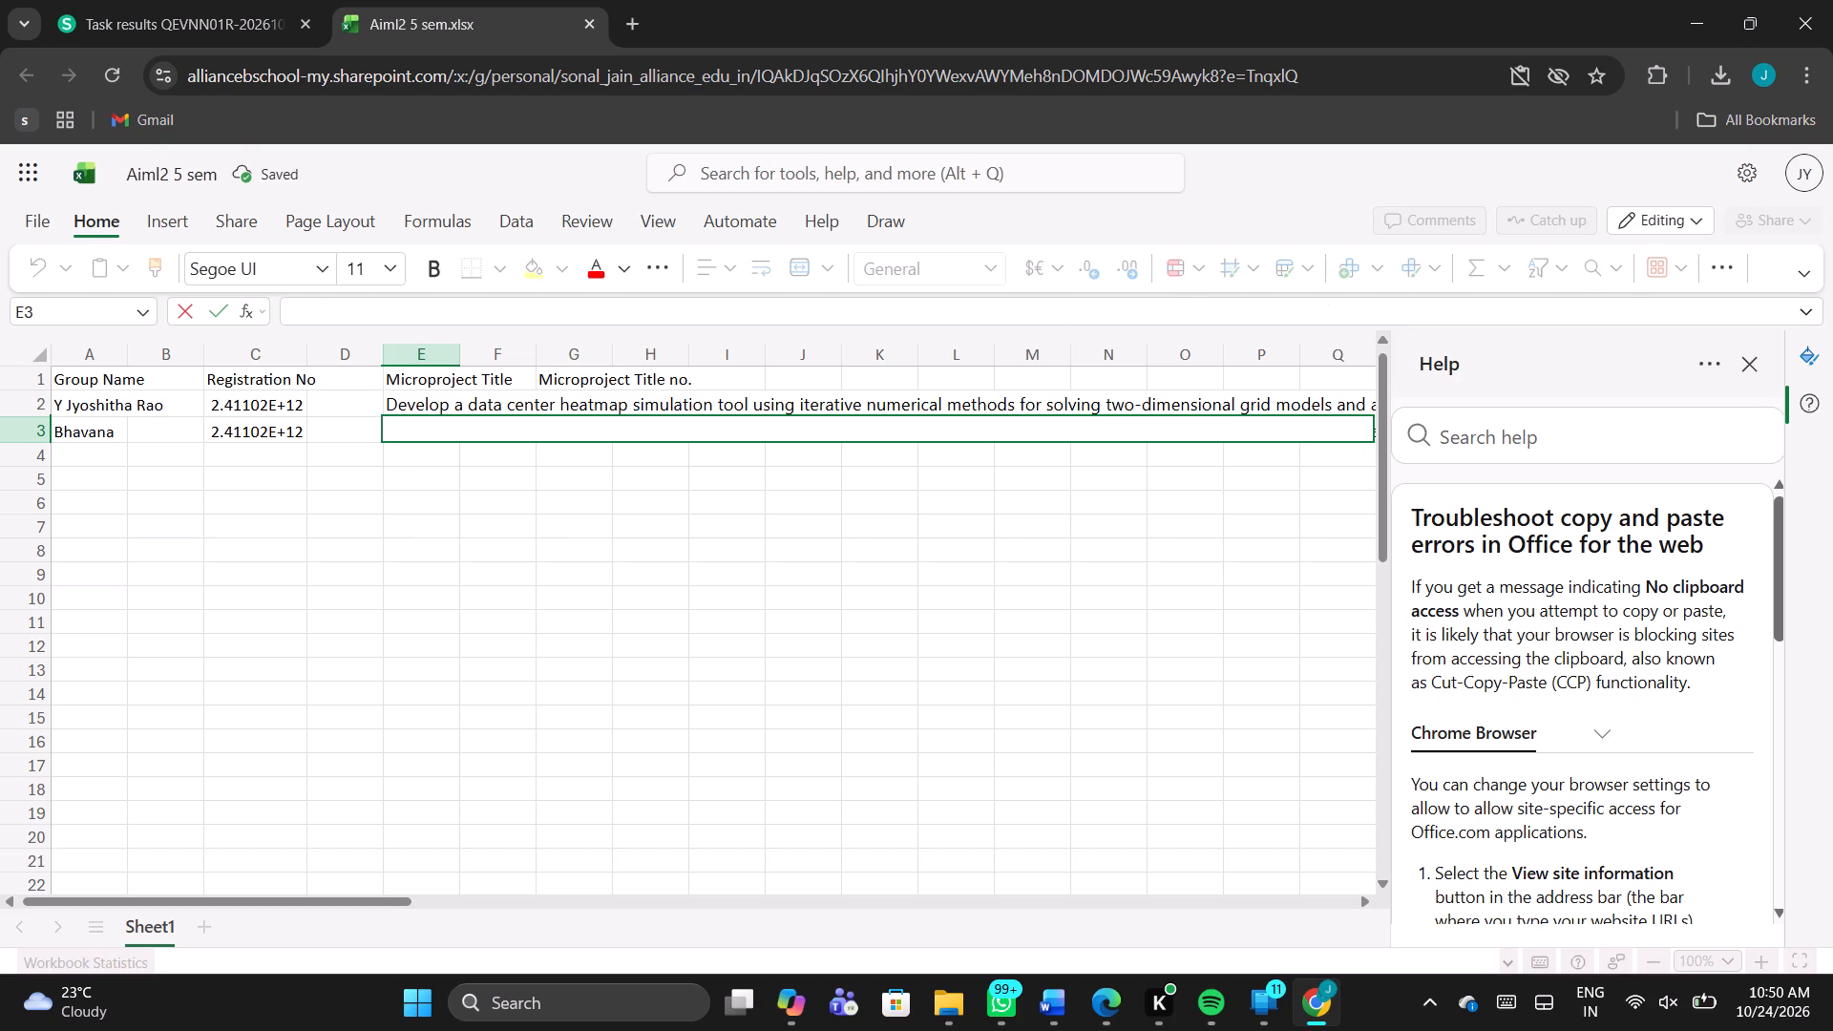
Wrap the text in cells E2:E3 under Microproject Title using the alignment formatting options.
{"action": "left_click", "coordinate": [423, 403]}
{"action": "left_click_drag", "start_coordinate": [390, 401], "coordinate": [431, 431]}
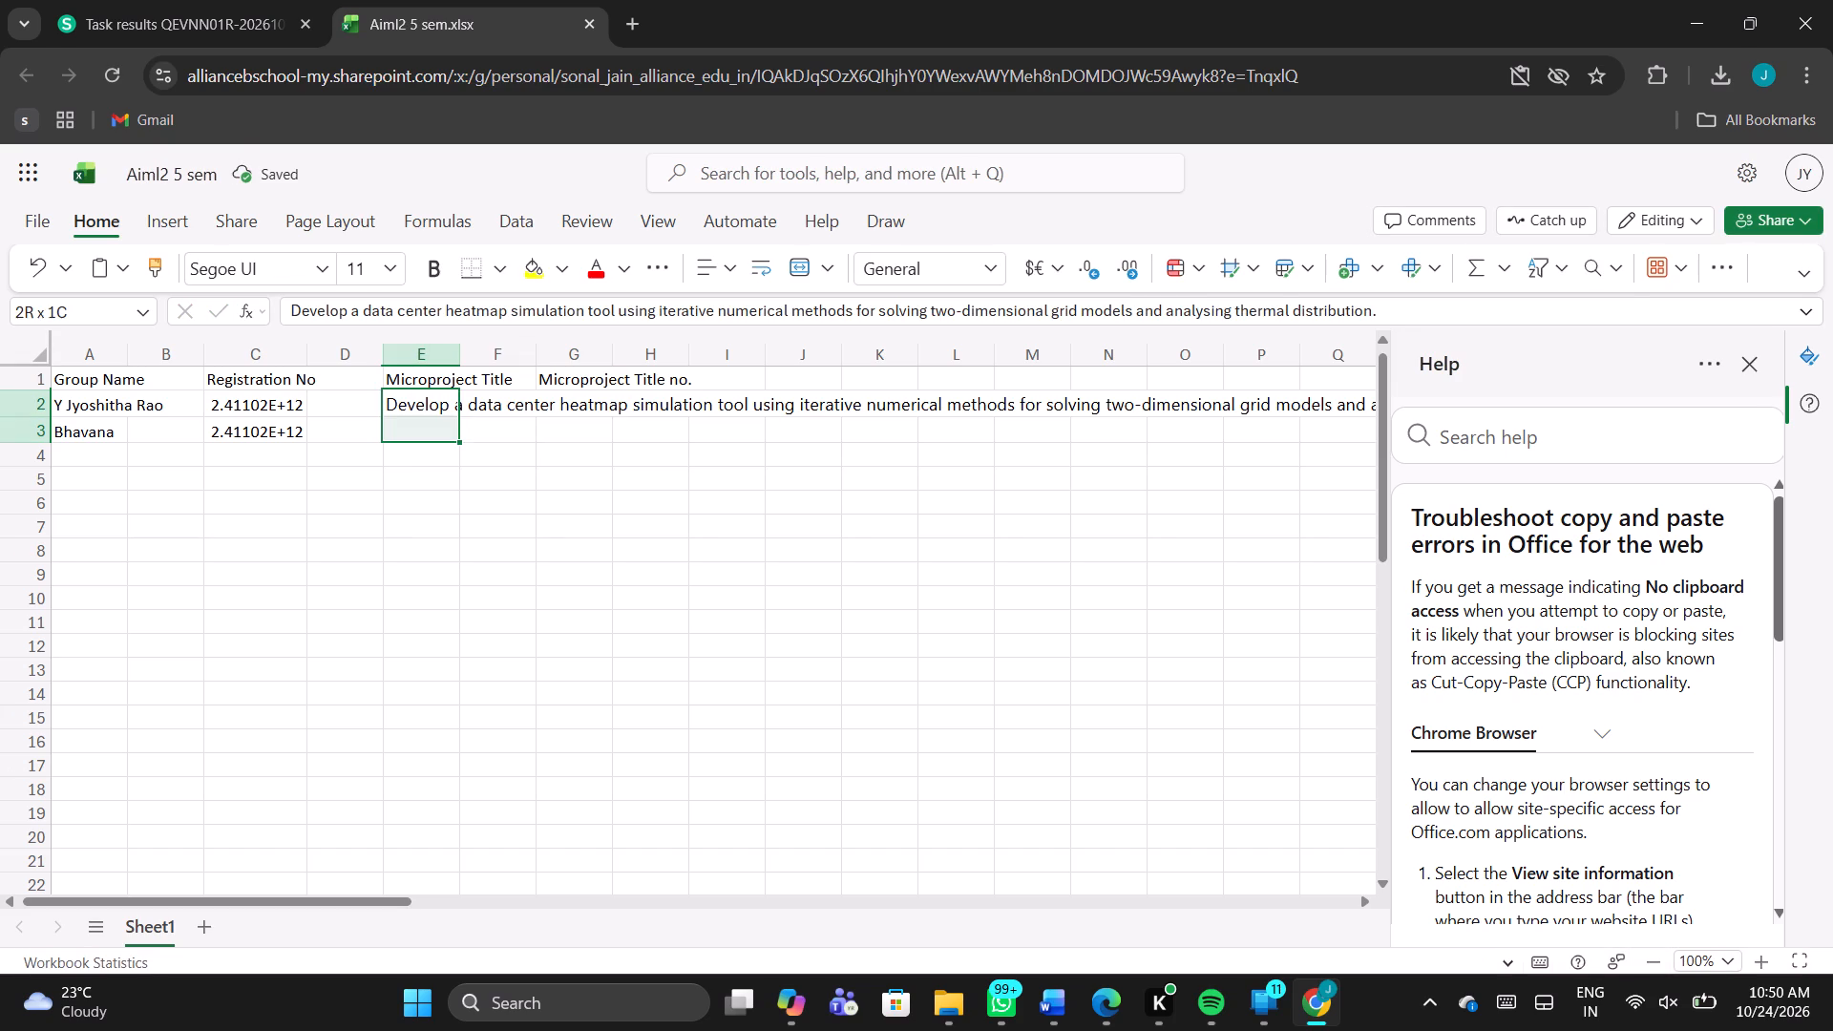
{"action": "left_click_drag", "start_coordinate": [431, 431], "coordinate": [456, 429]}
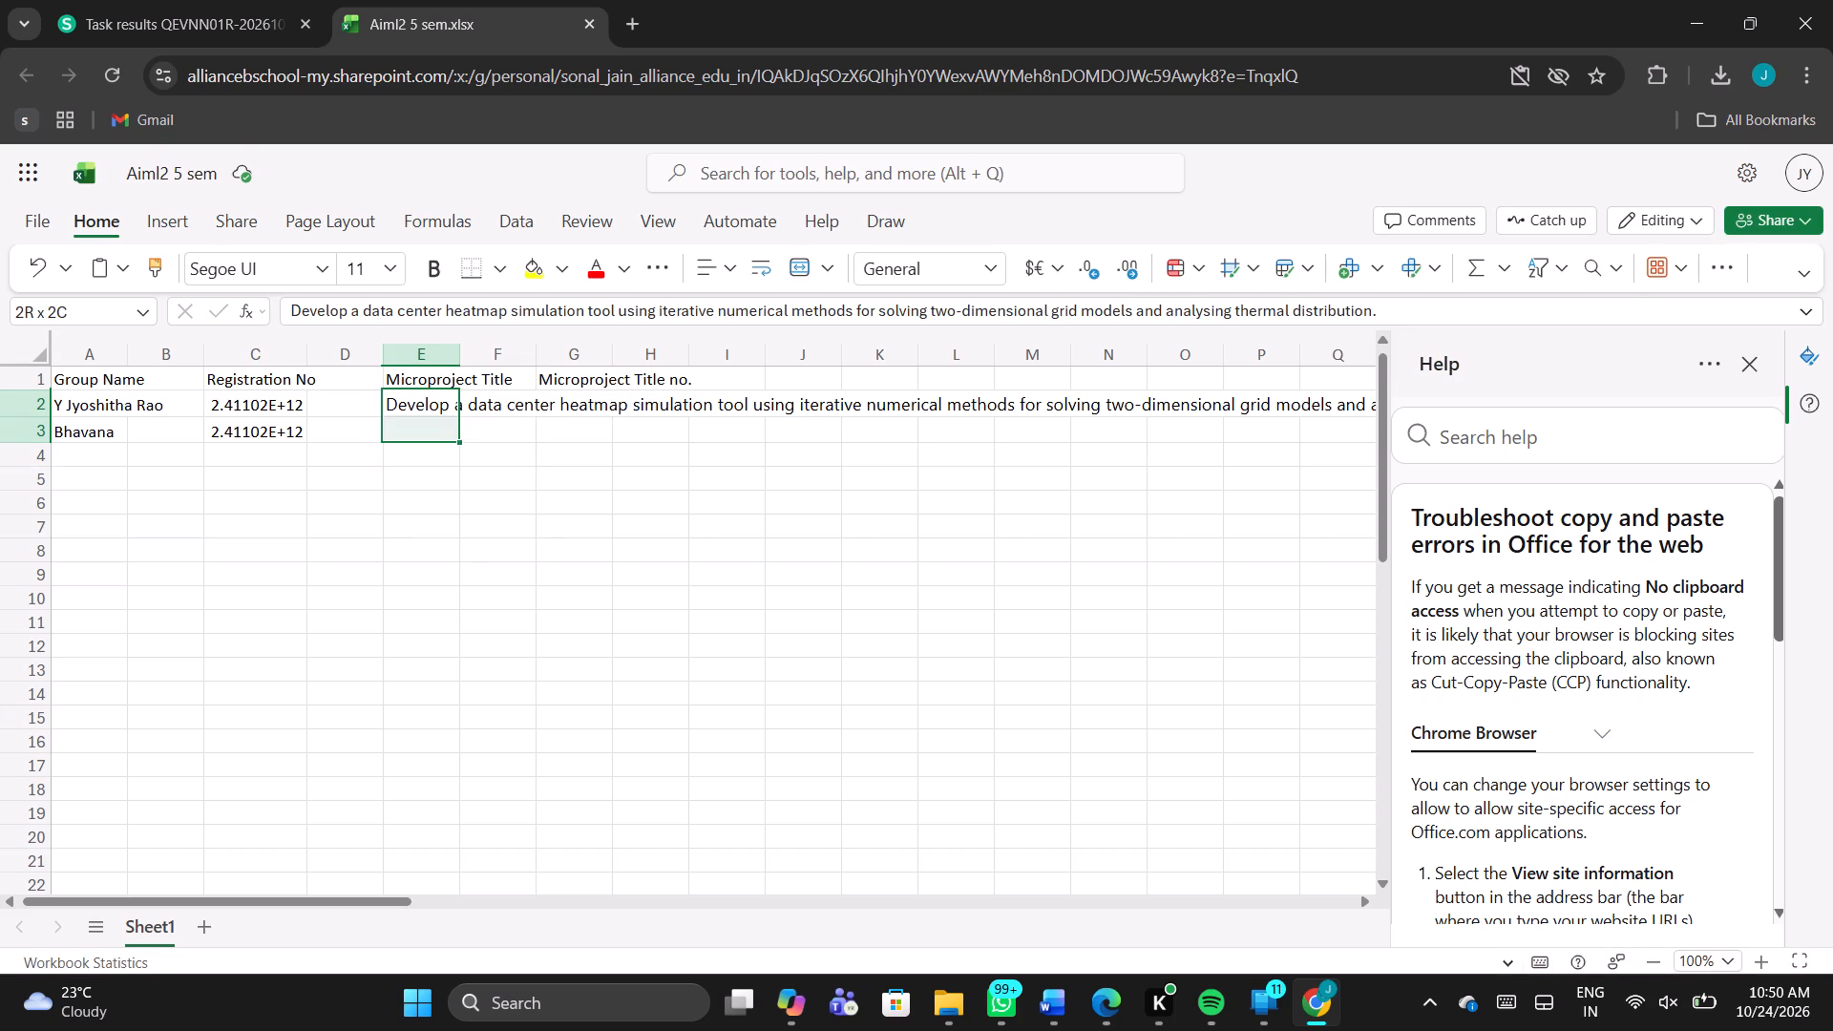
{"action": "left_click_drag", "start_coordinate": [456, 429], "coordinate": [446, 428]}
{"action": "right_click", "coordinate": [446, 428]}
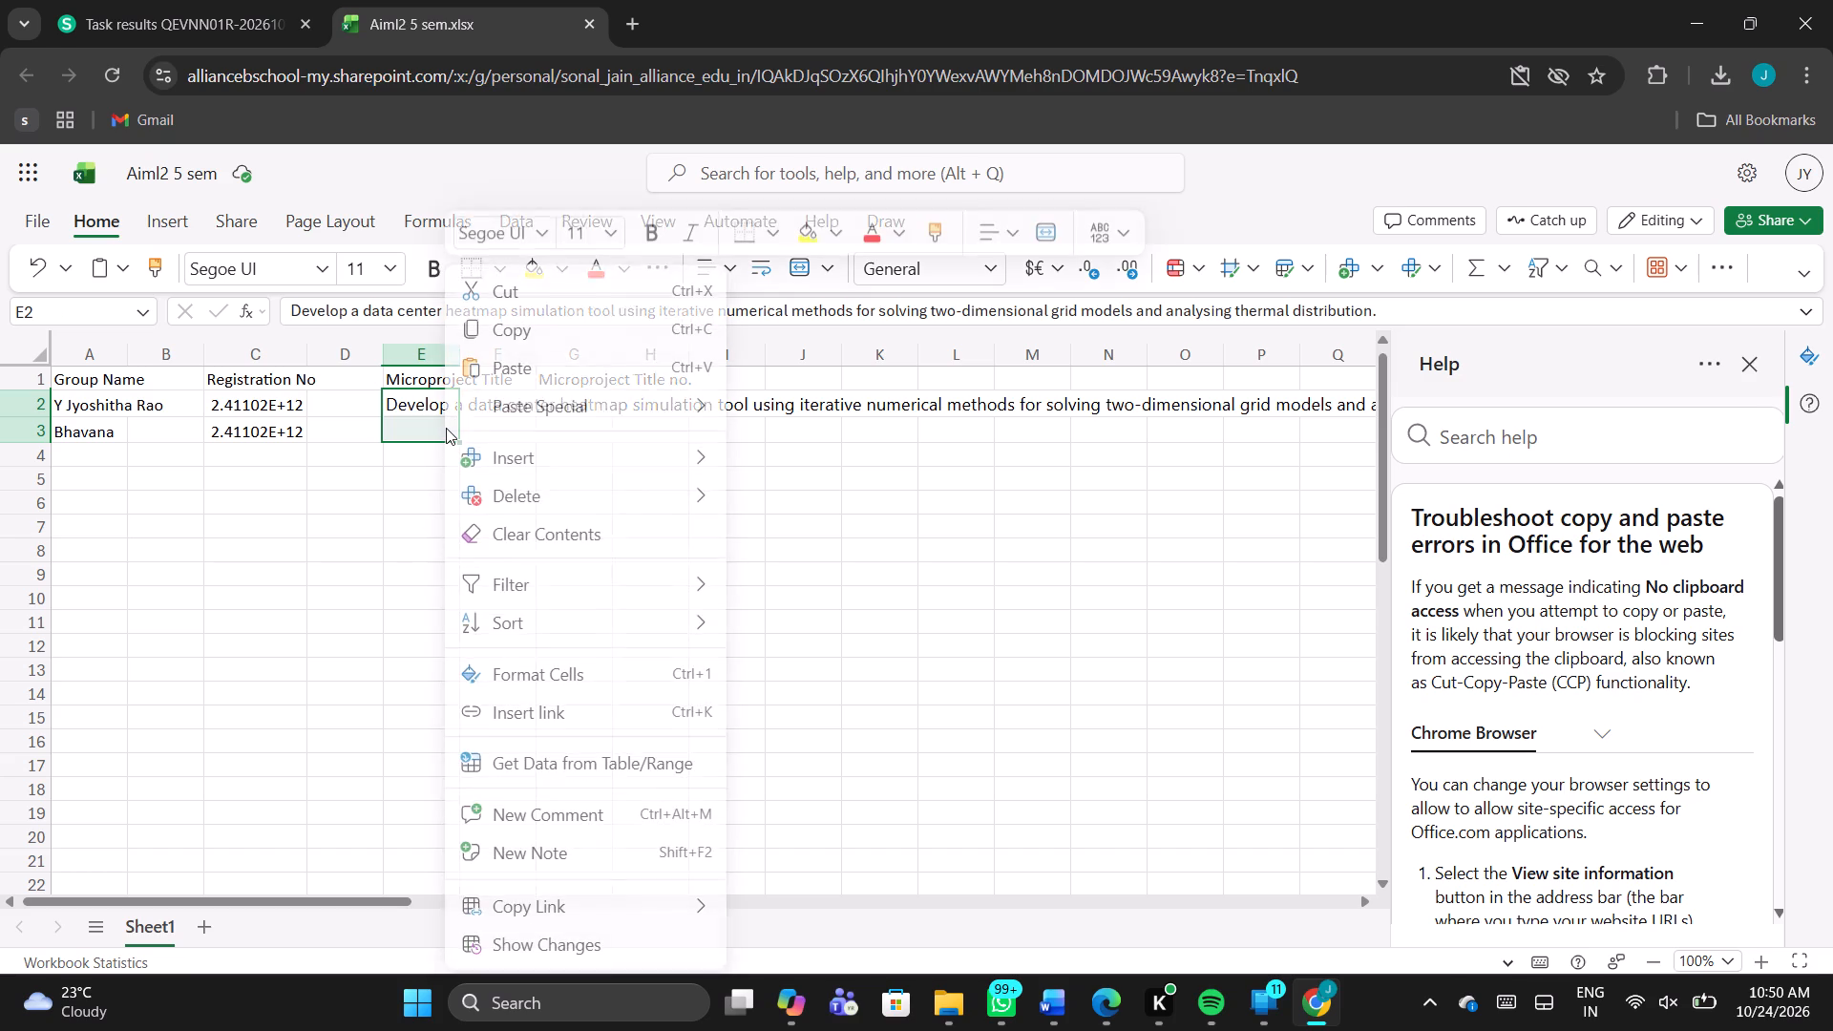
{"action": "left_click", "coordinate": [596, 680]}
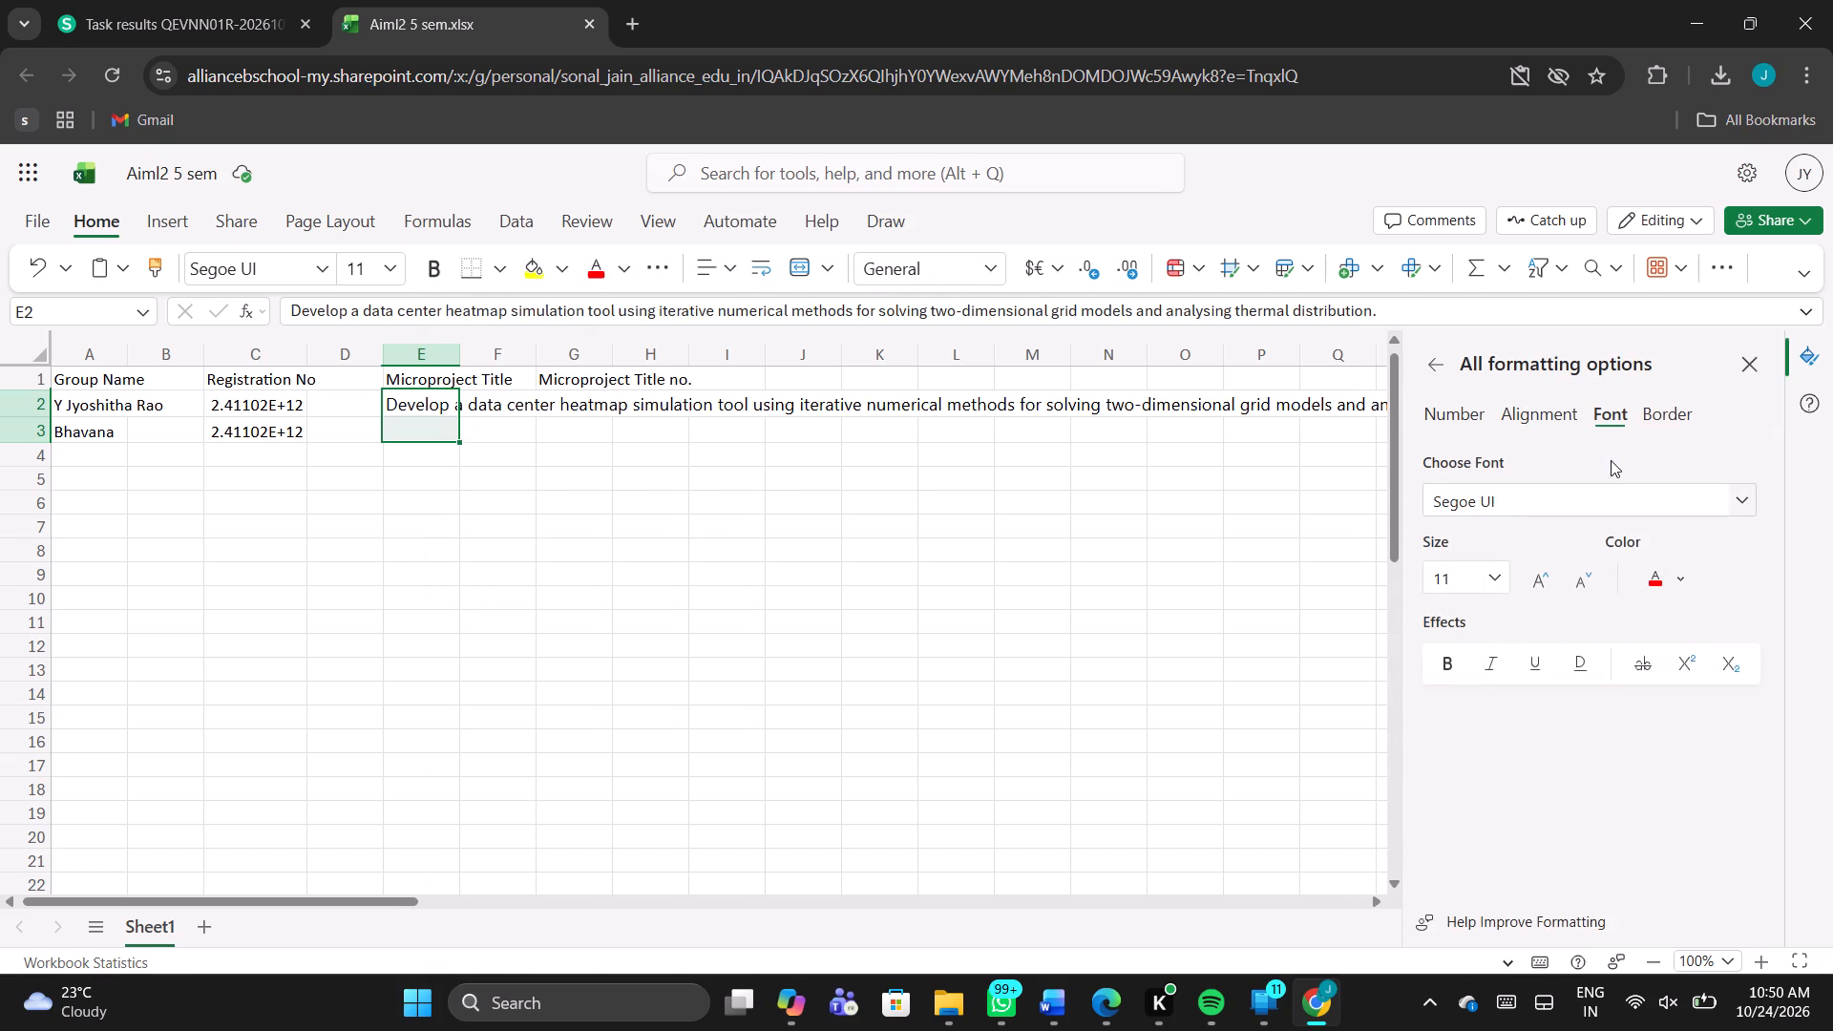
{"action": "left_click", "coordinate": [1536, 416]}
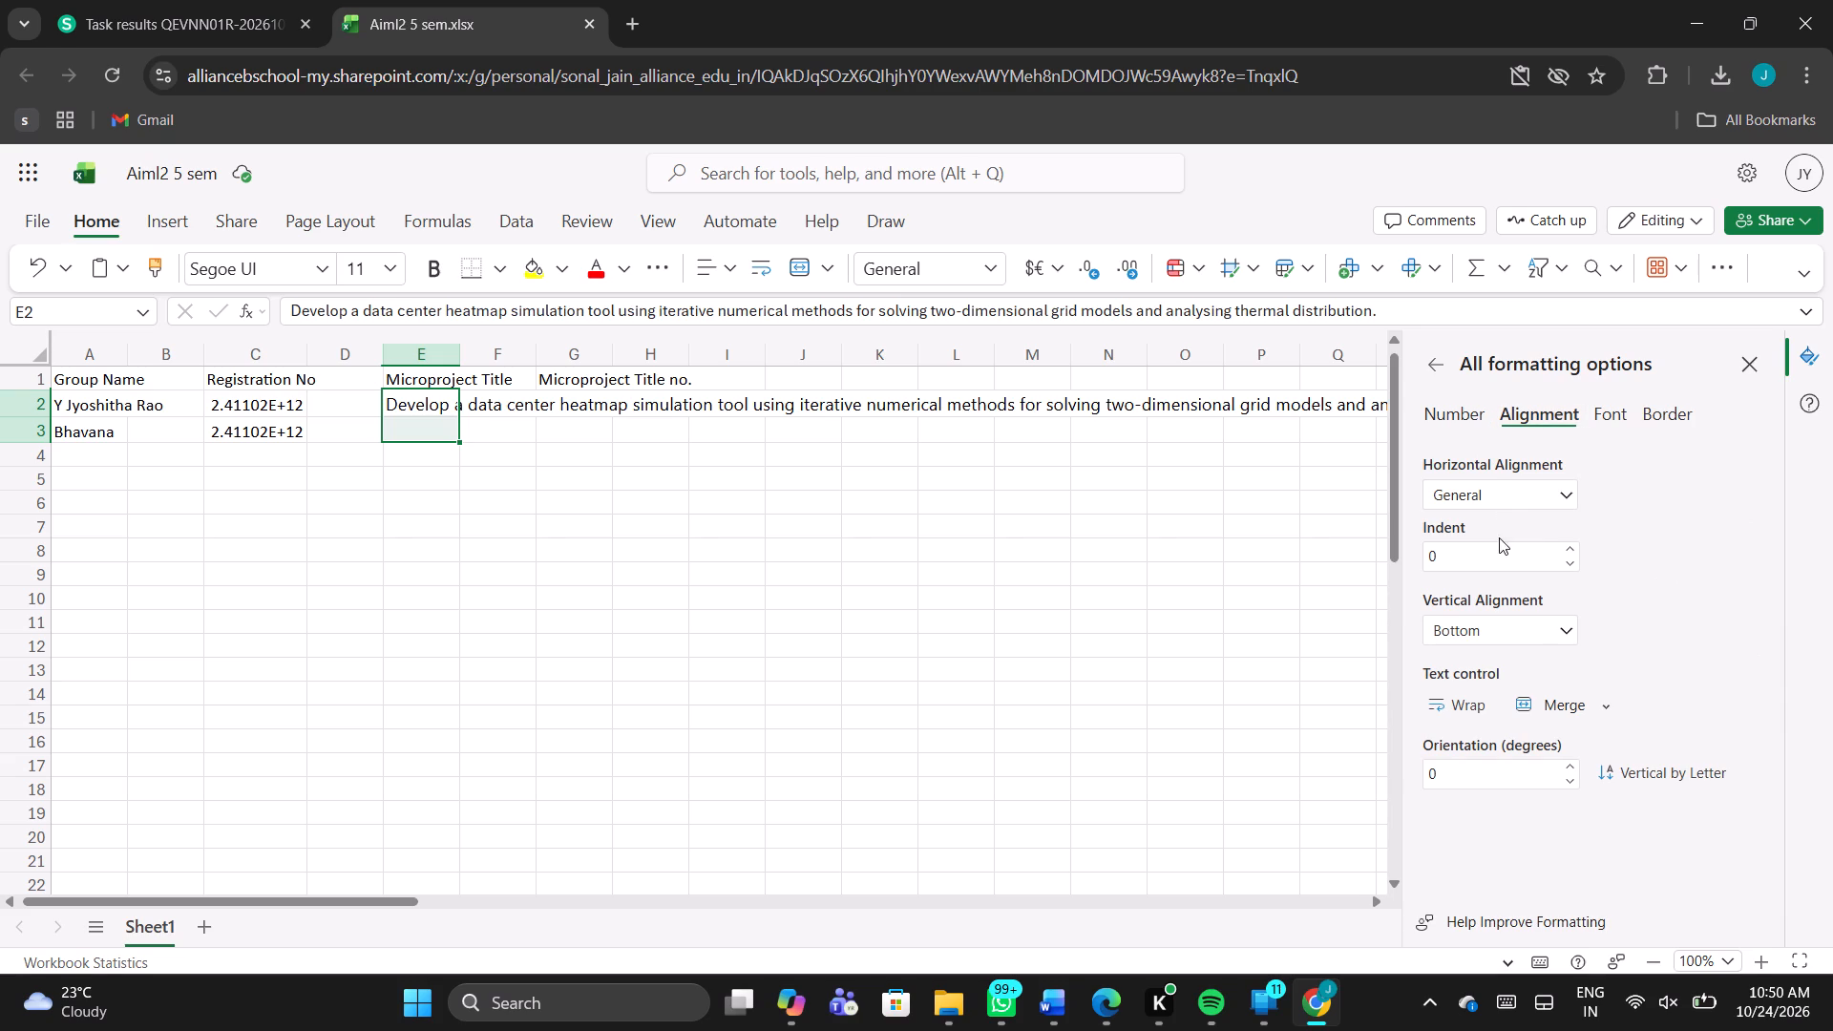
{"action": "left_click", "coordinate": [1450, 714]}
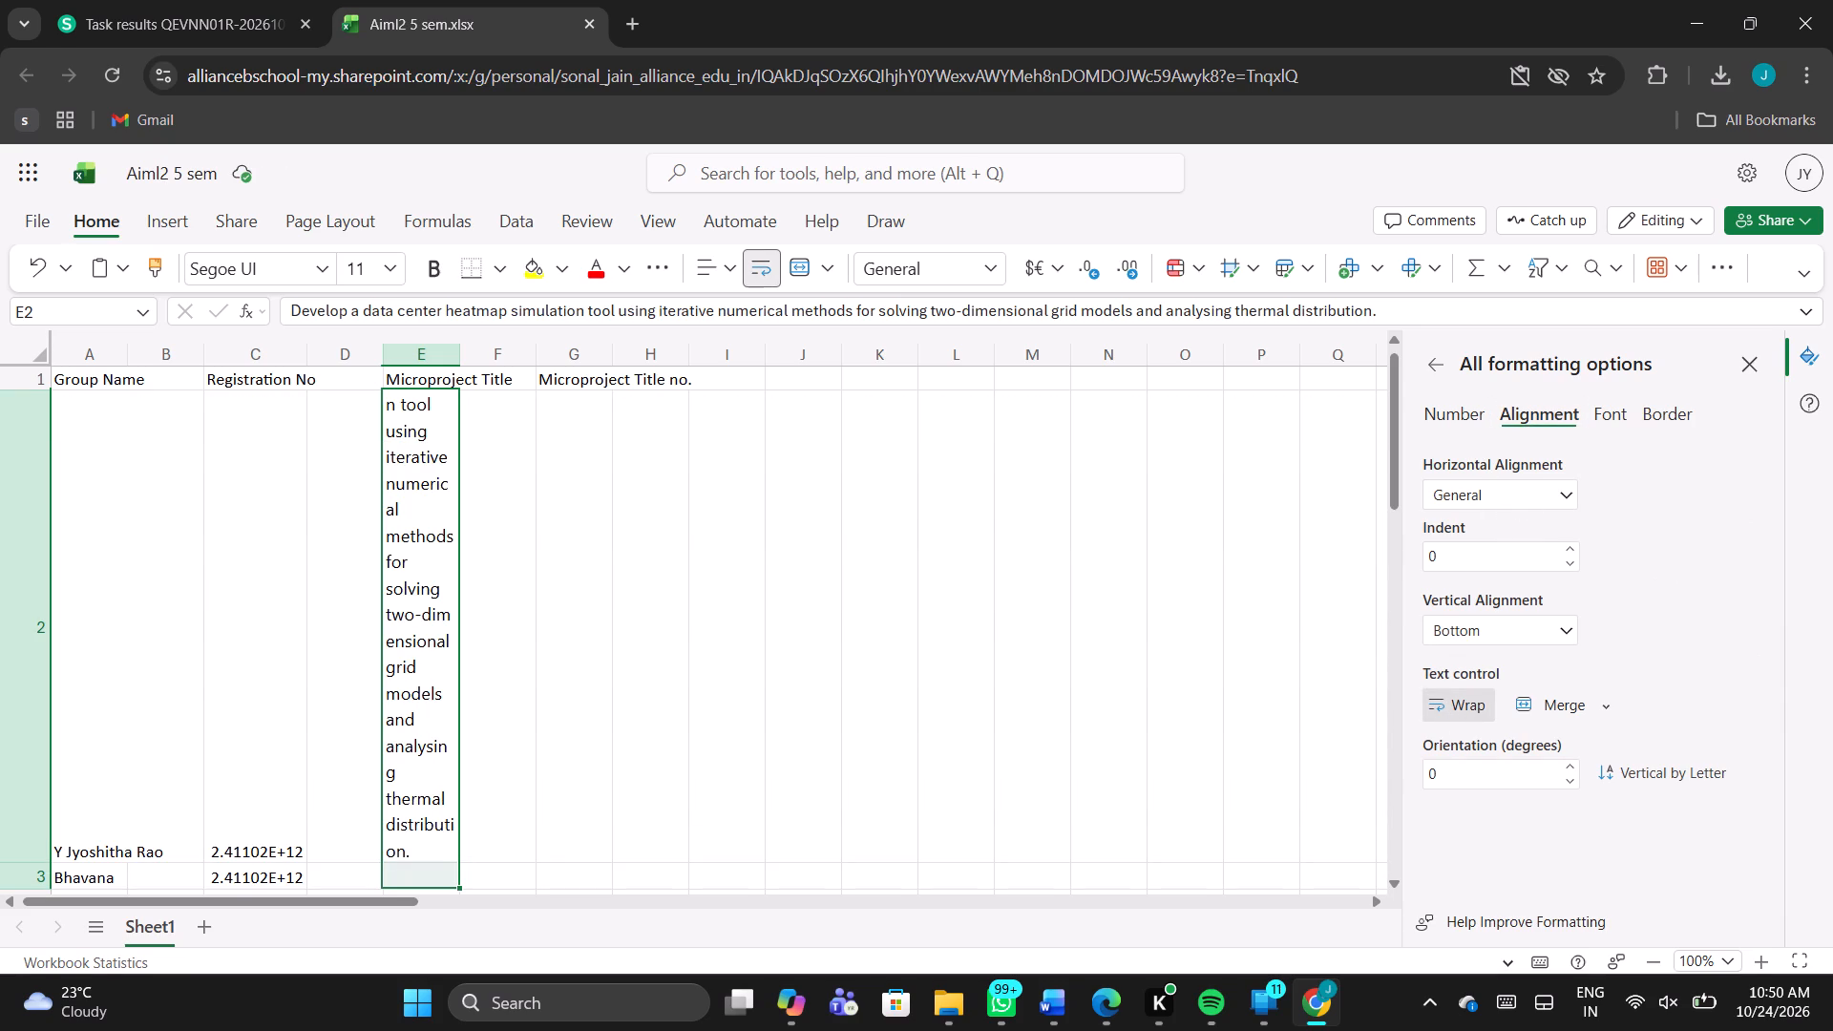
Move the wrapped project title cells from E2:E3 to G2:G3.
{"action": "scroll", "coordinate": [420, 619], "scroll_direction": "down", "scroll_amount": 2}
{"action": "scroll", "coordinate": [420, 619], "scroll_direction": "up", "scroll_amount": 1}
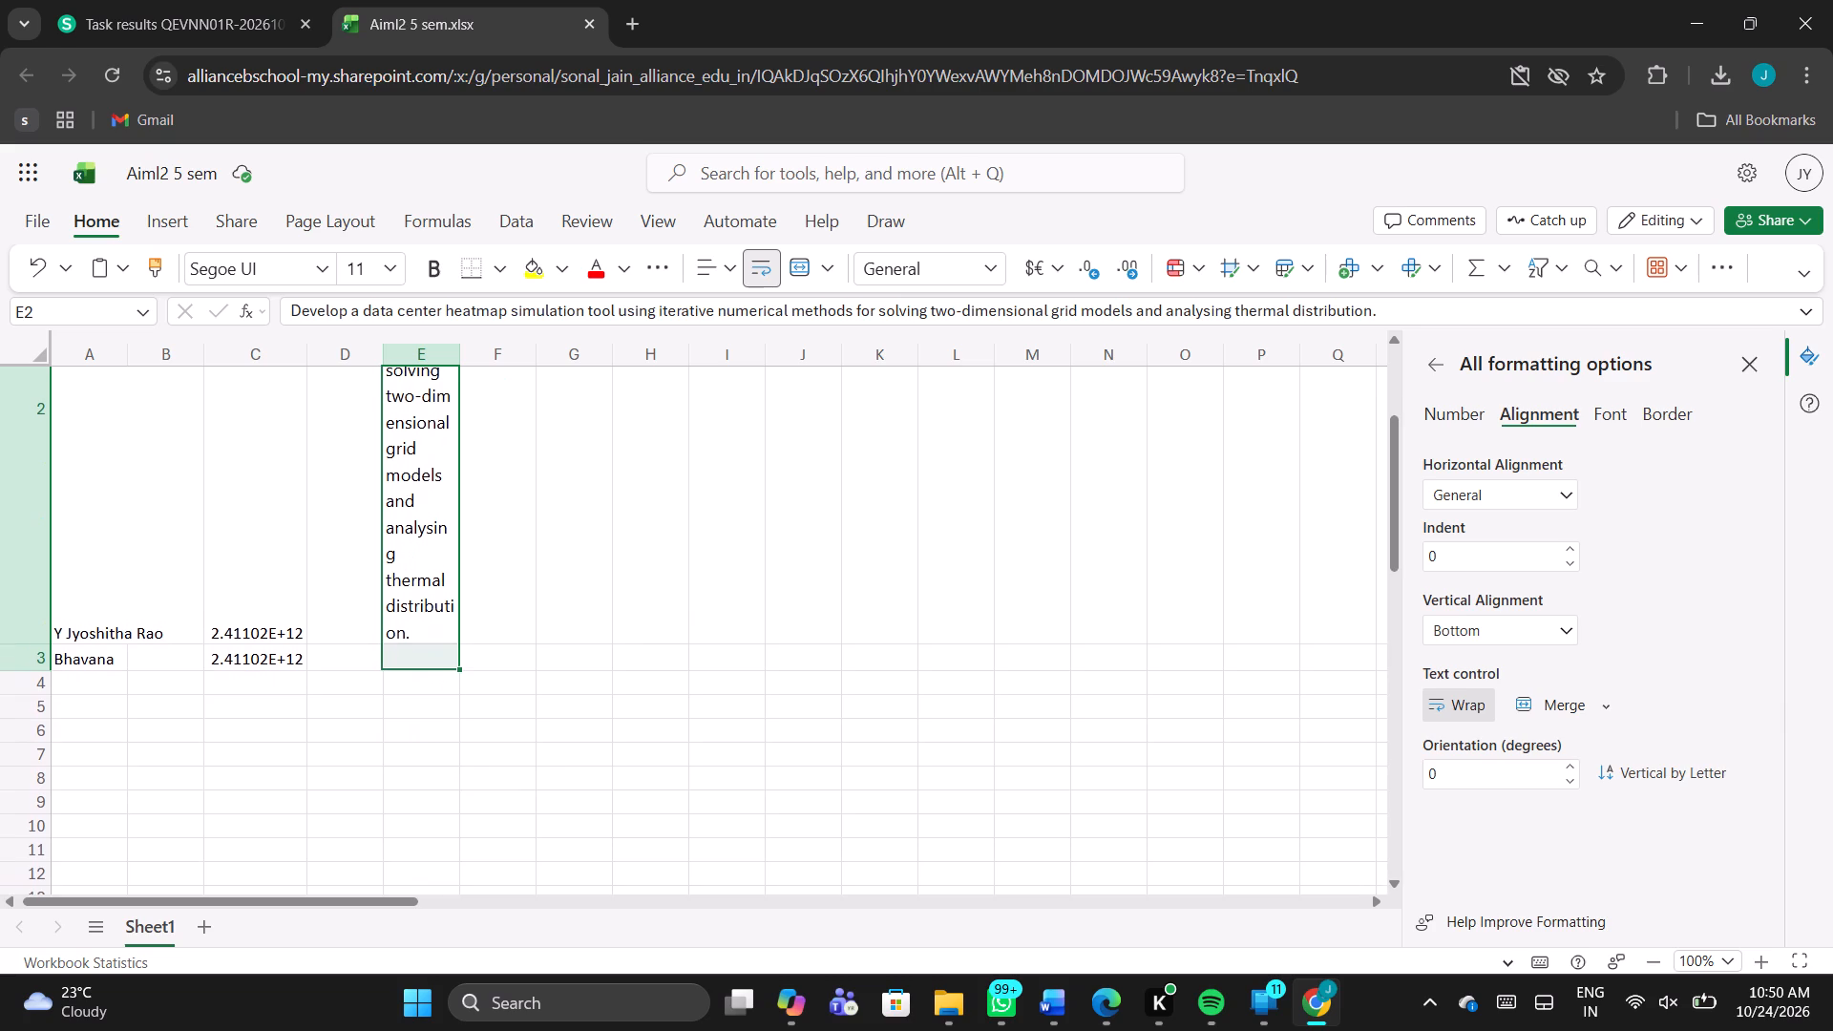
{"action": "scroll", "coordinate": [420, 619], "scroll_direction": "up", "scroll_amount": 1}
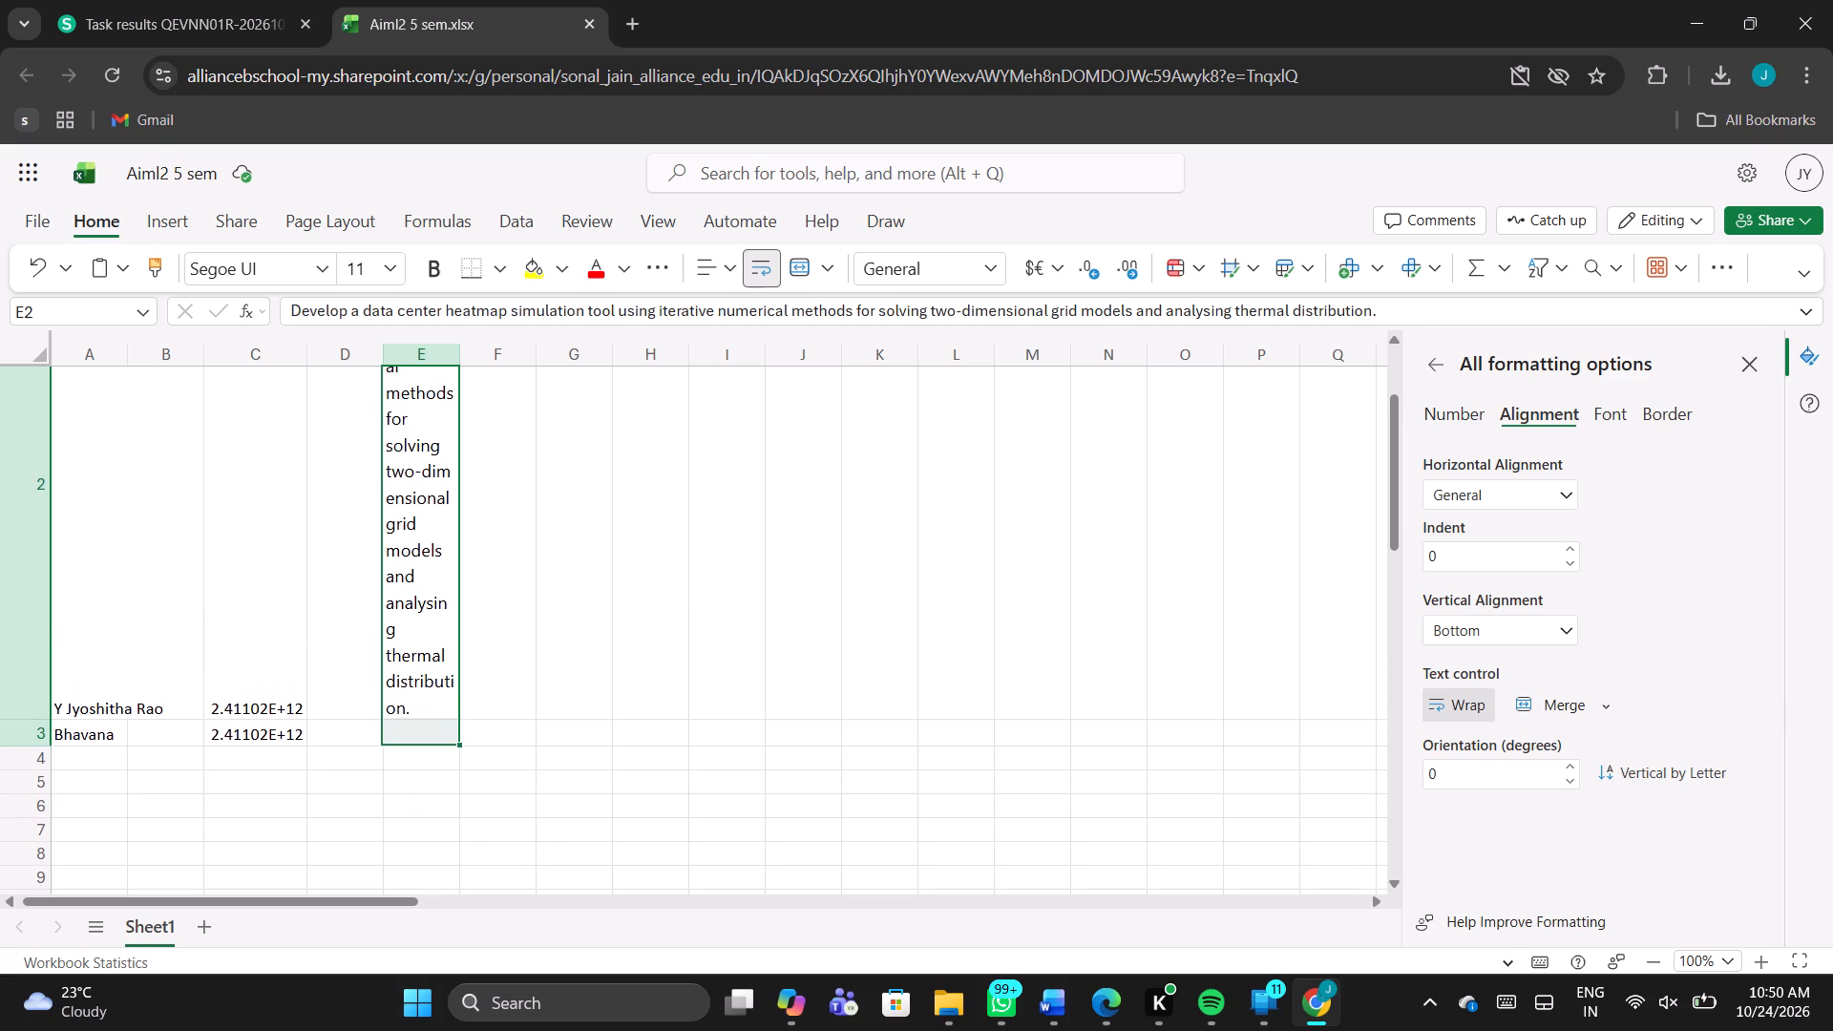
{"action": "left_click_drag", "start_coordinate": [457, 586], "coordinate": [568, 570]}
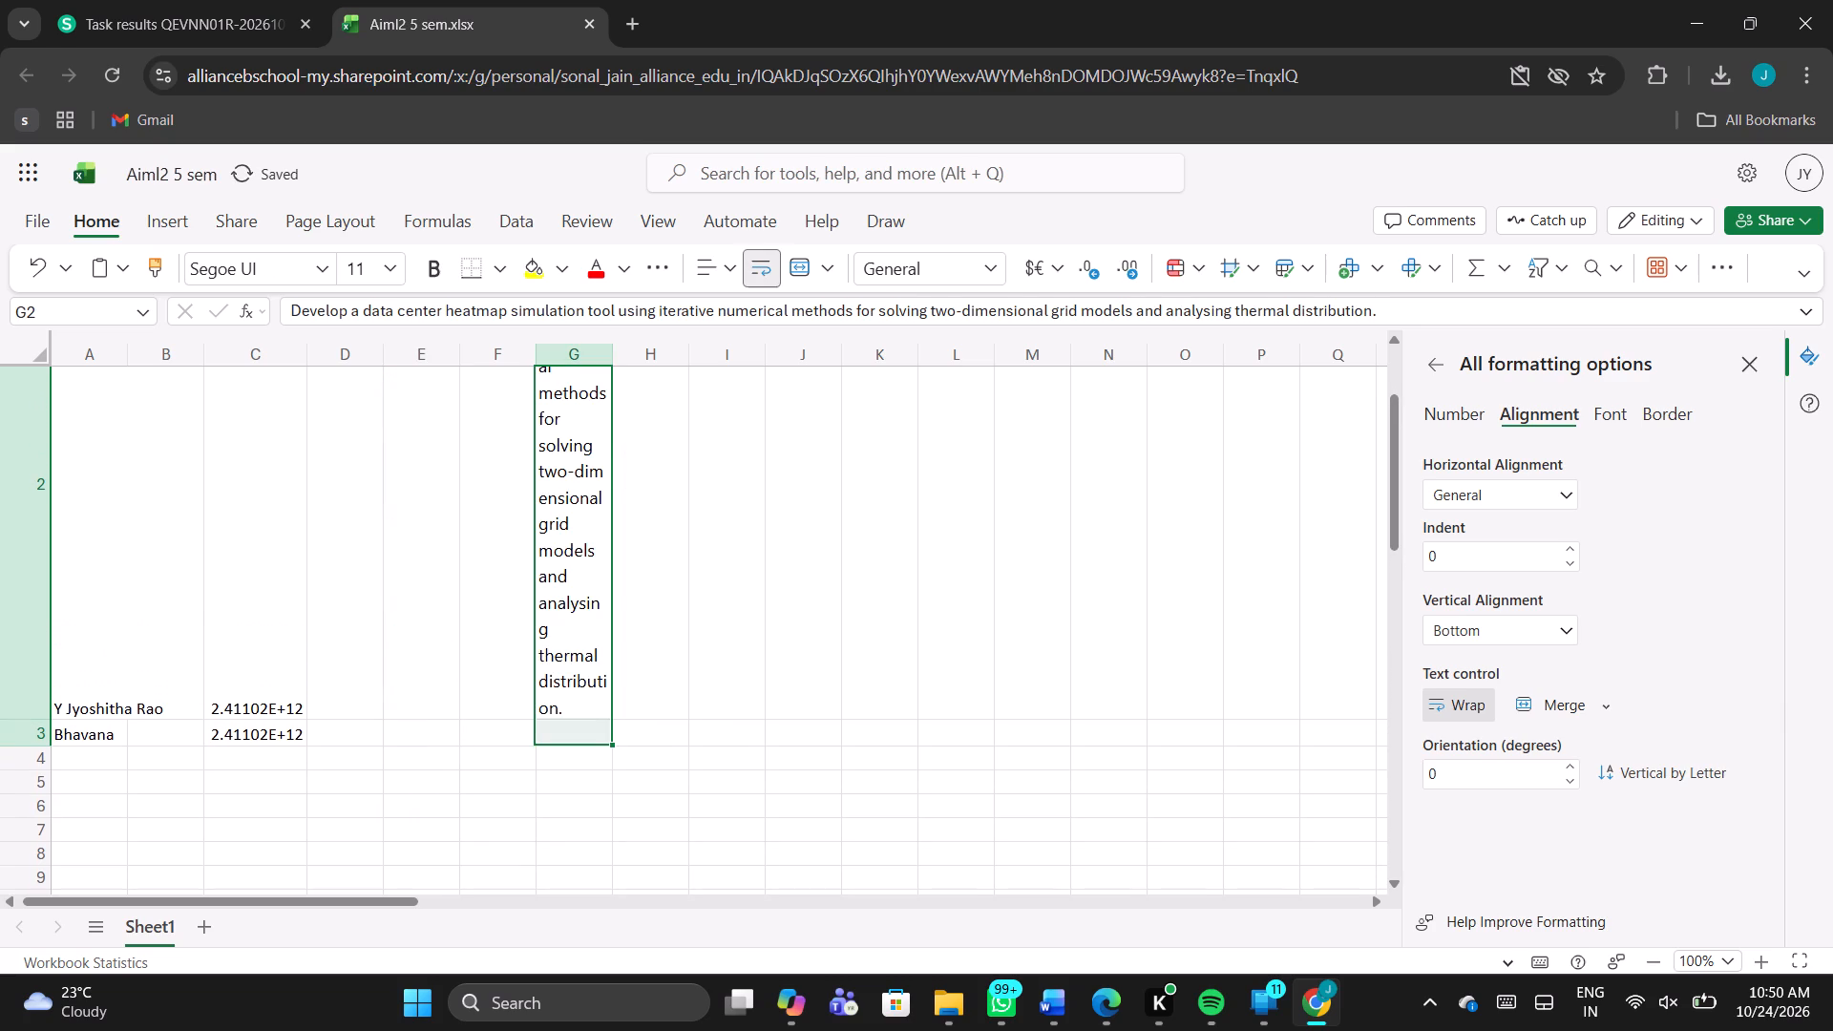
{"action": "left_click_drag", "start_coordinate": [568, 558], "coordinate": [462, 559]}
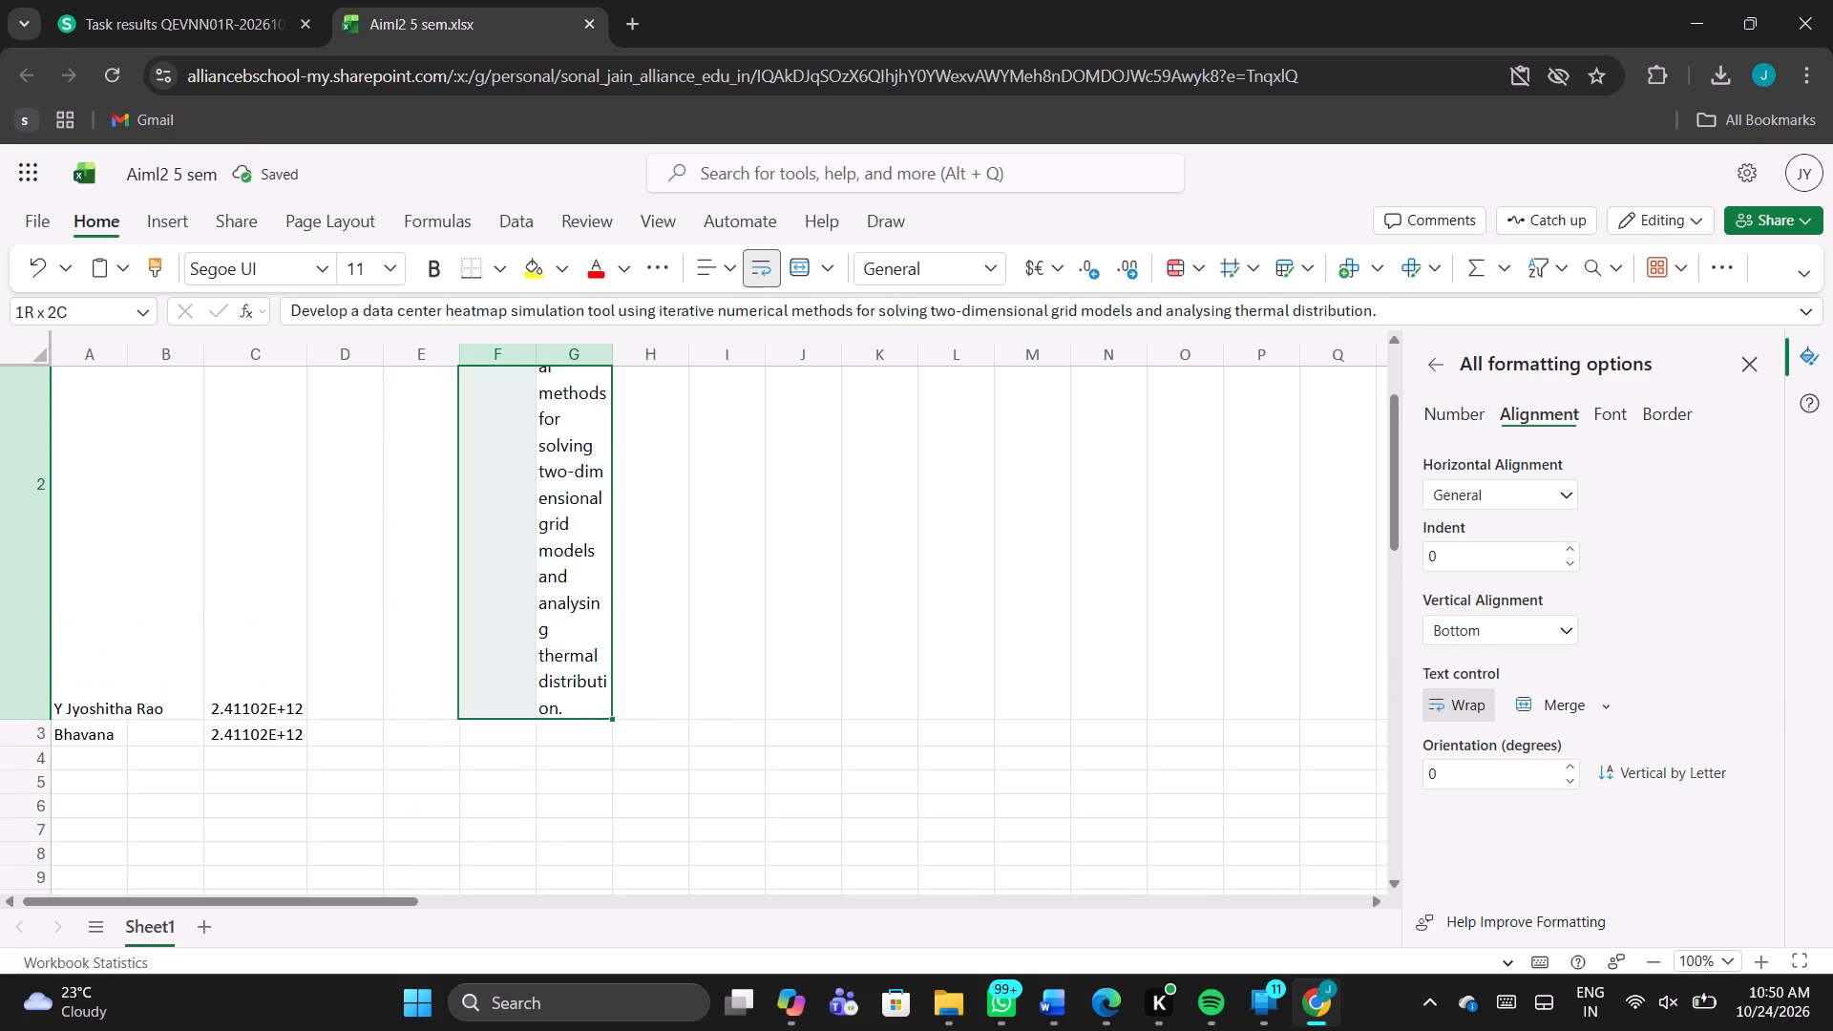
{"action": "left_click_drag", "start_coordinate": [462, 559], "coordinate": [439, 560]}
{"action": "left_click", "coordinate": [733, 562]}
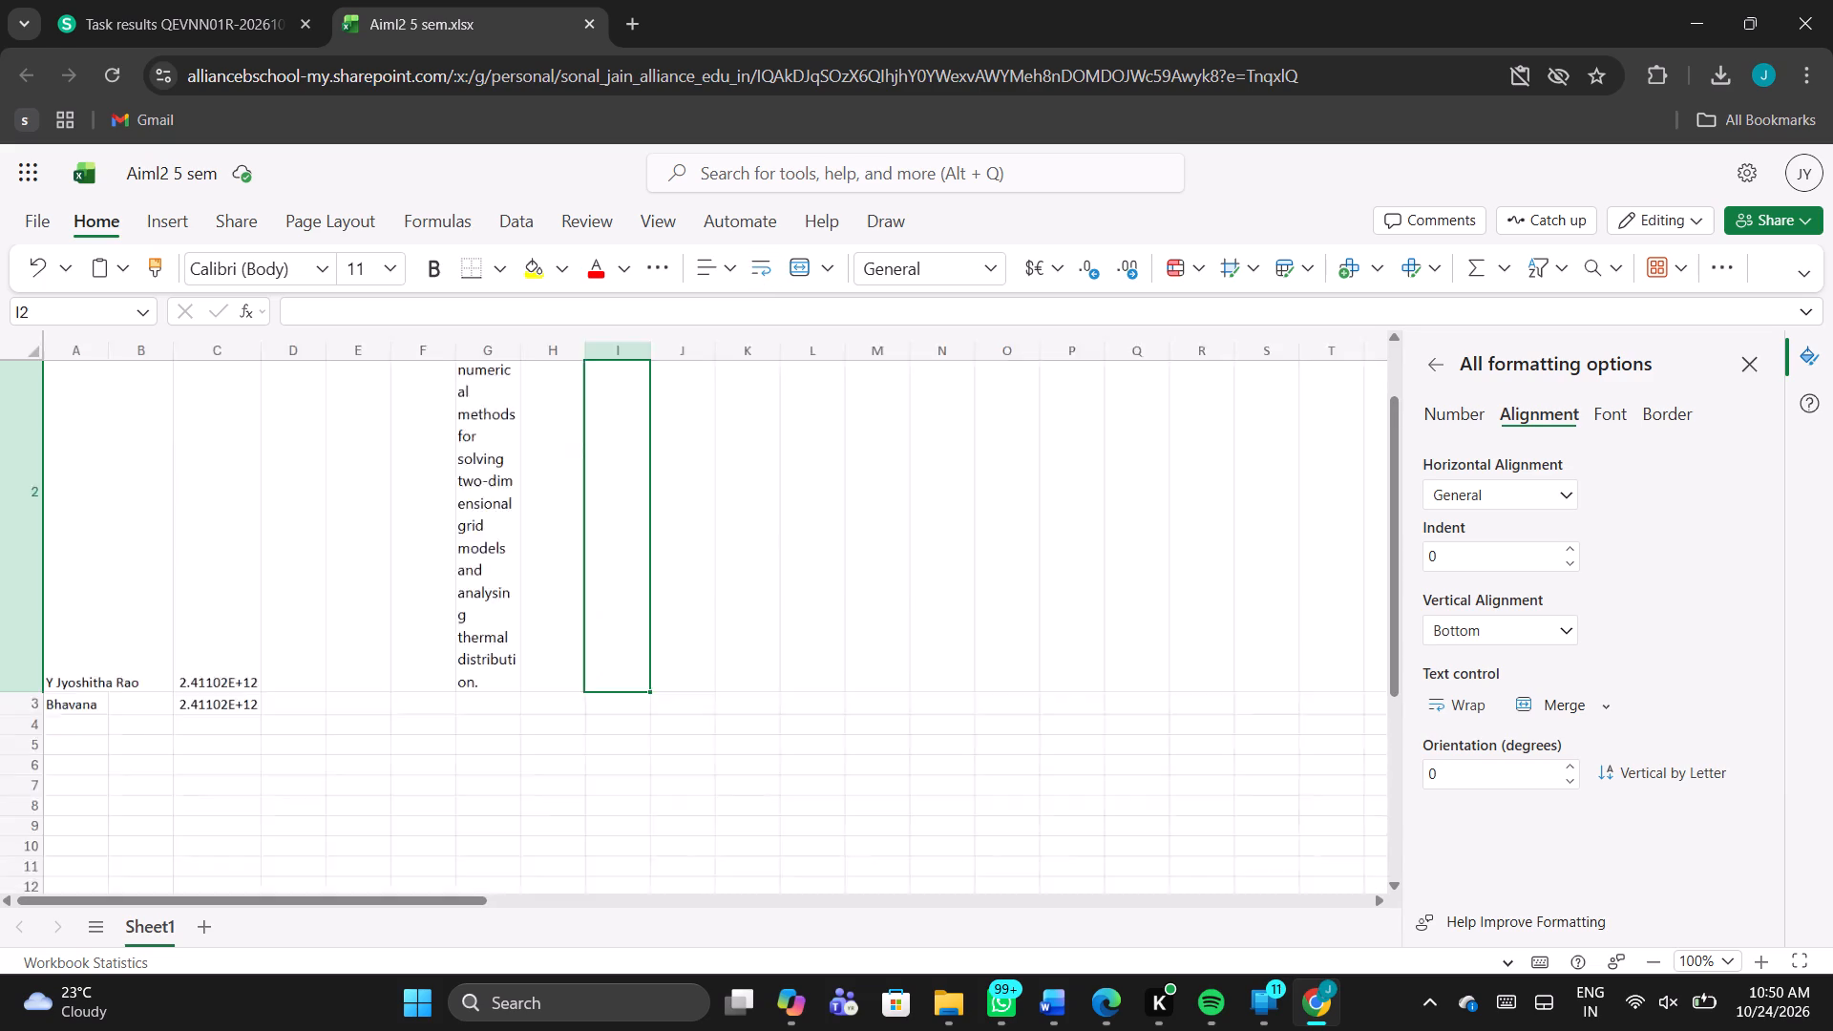
Undo the title move, the text wrapping, the clearing of E3 and the title paste under Microproject Title.
{"action": "scroll", "coordinate": [733, 562], "scroll_direction": "right", "scroll_amount": 3}
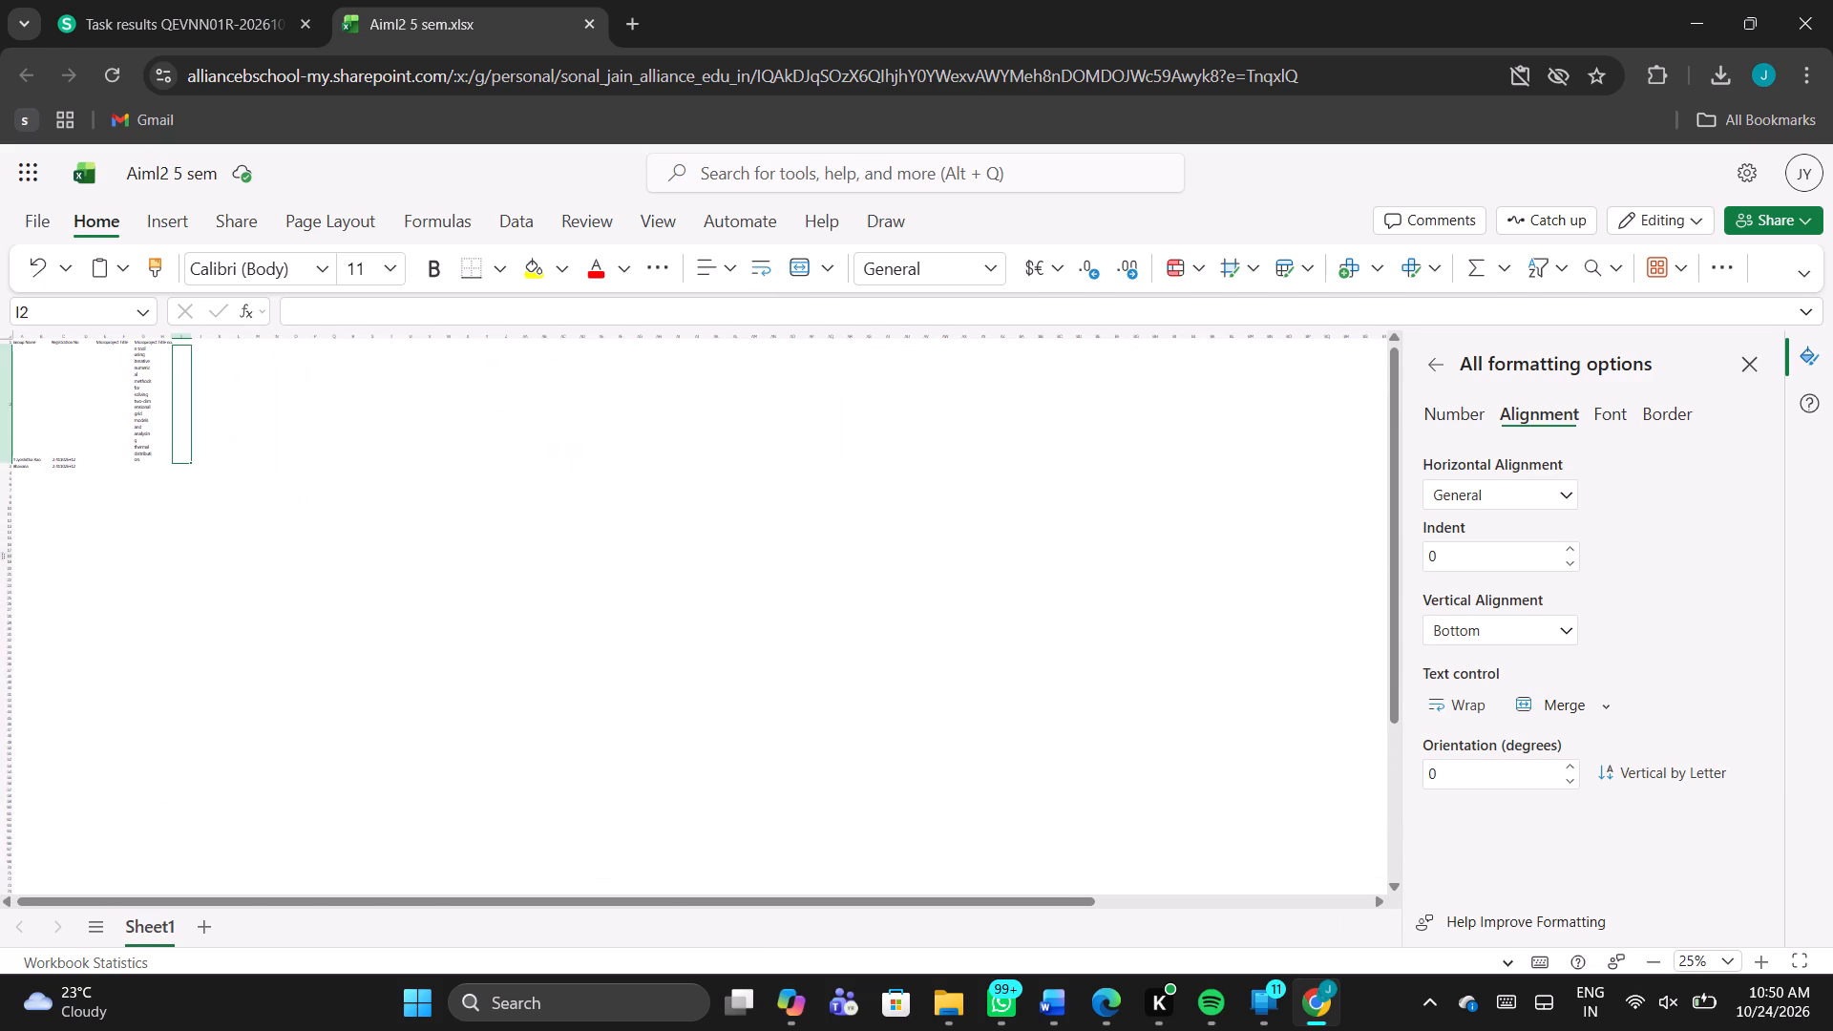
{"action": "key", "text": "ctrl+z"}
{"action": "key", "text": "ctrl+z"}
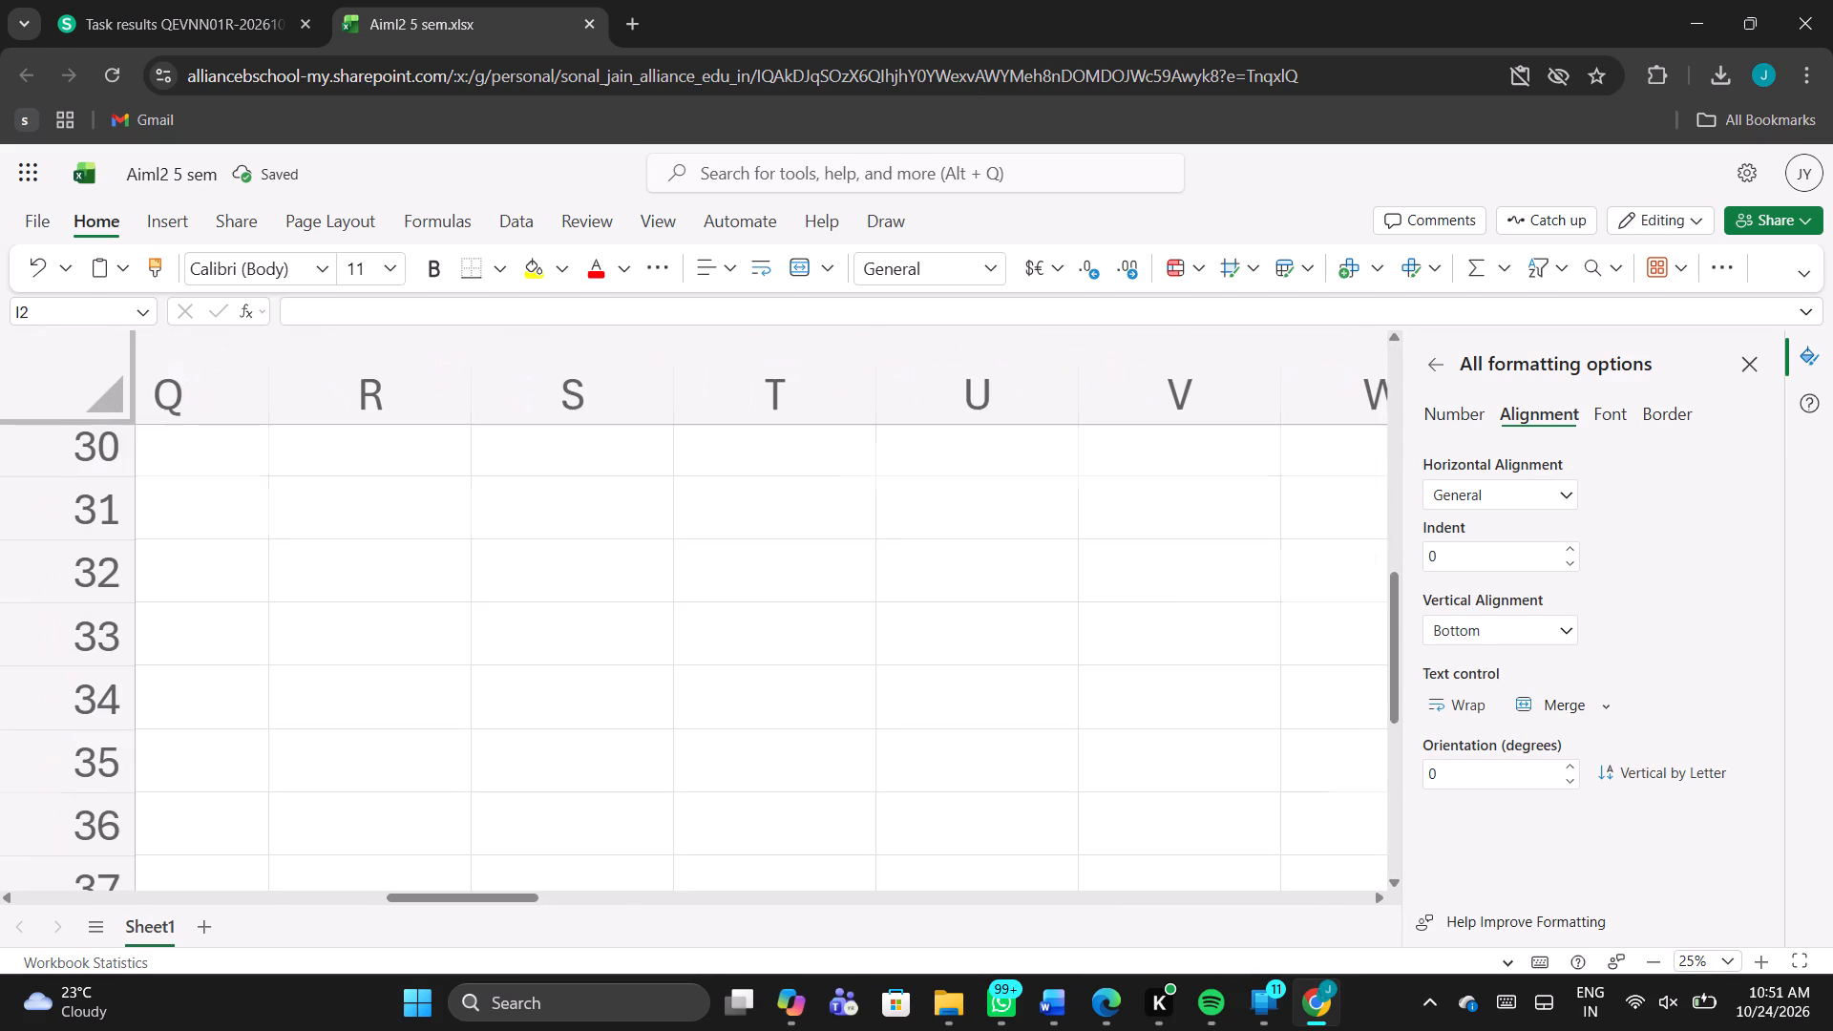
{"action": "scroll", "coordinate": [385, 546], "scroll_direction": "right", "scroll_amount": 15}
{"action": "scroll", "coordinate": [385, 546], "scroll_direction": "right", "scroll_amount": 13}
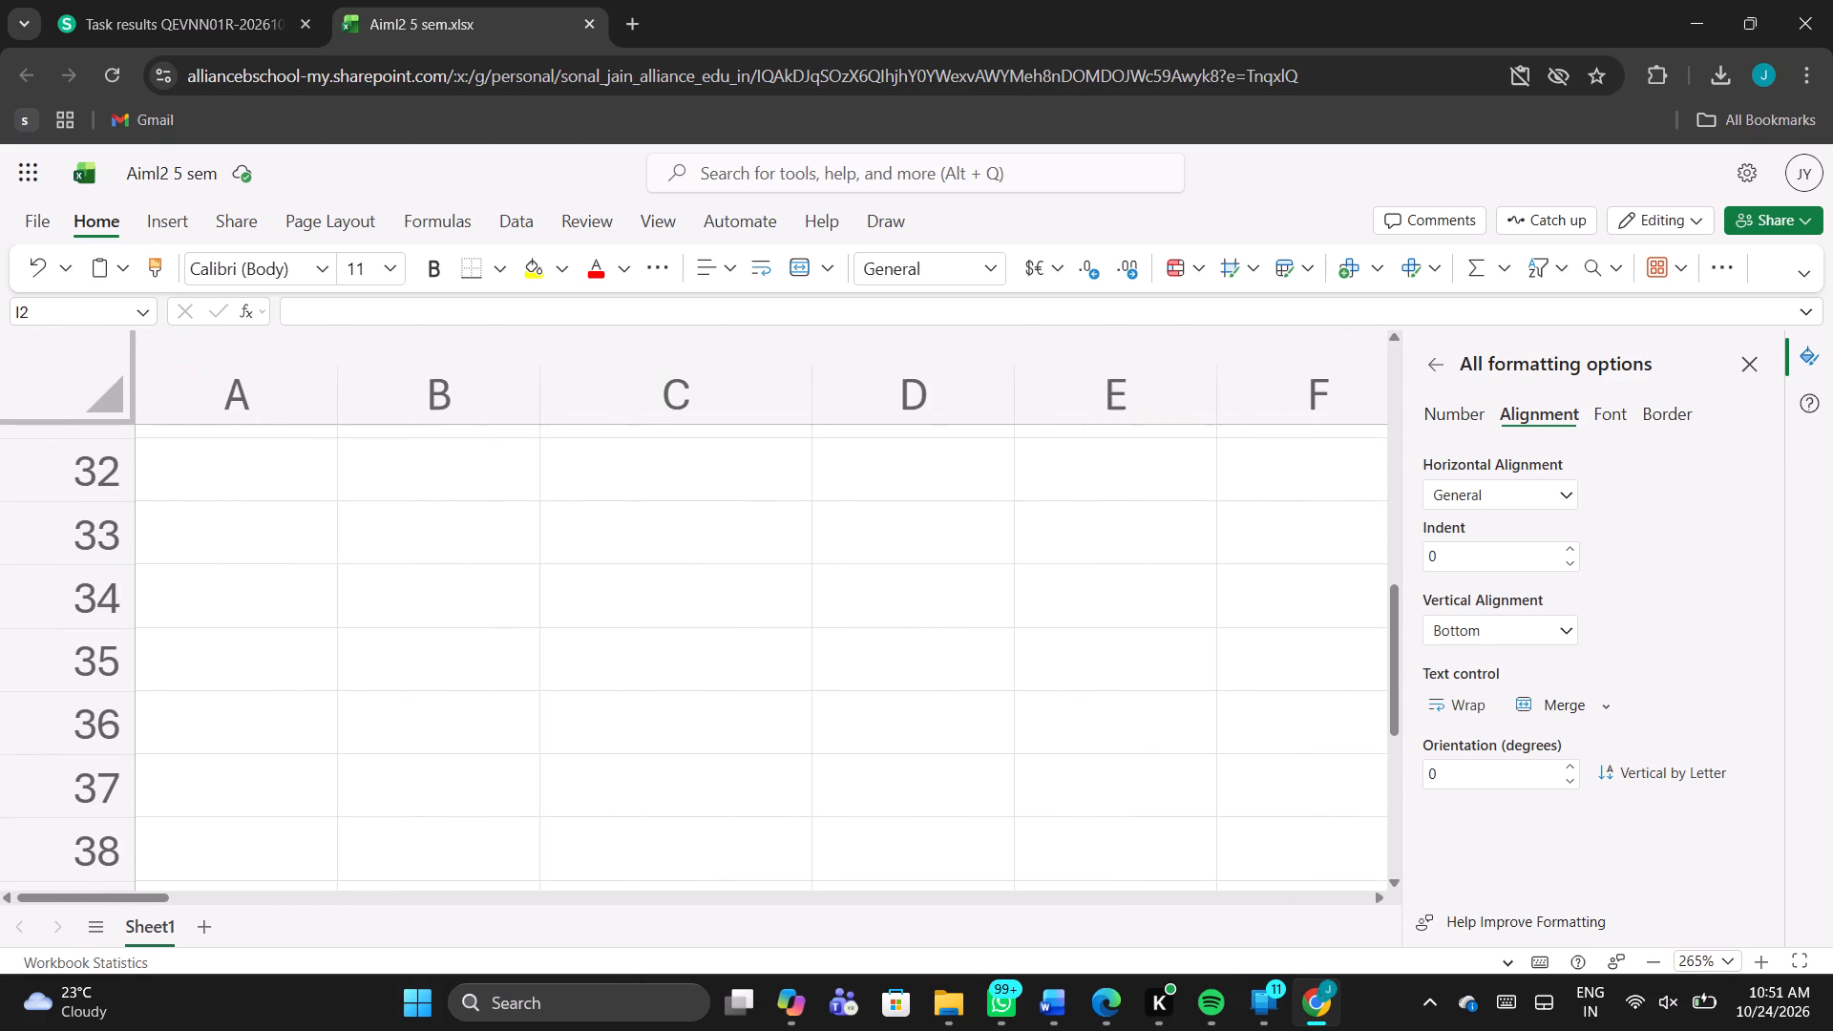
{"action": "scroll", "coordinate": [385, 546], "scroll_direction": "right", "scroll_amount": 11}
{"action": "scroll", "coordinate": [512, 737], "scroll_direction": "right", "scroll_amount": 8}
{"action": "key", "text": "ctrl+z"}
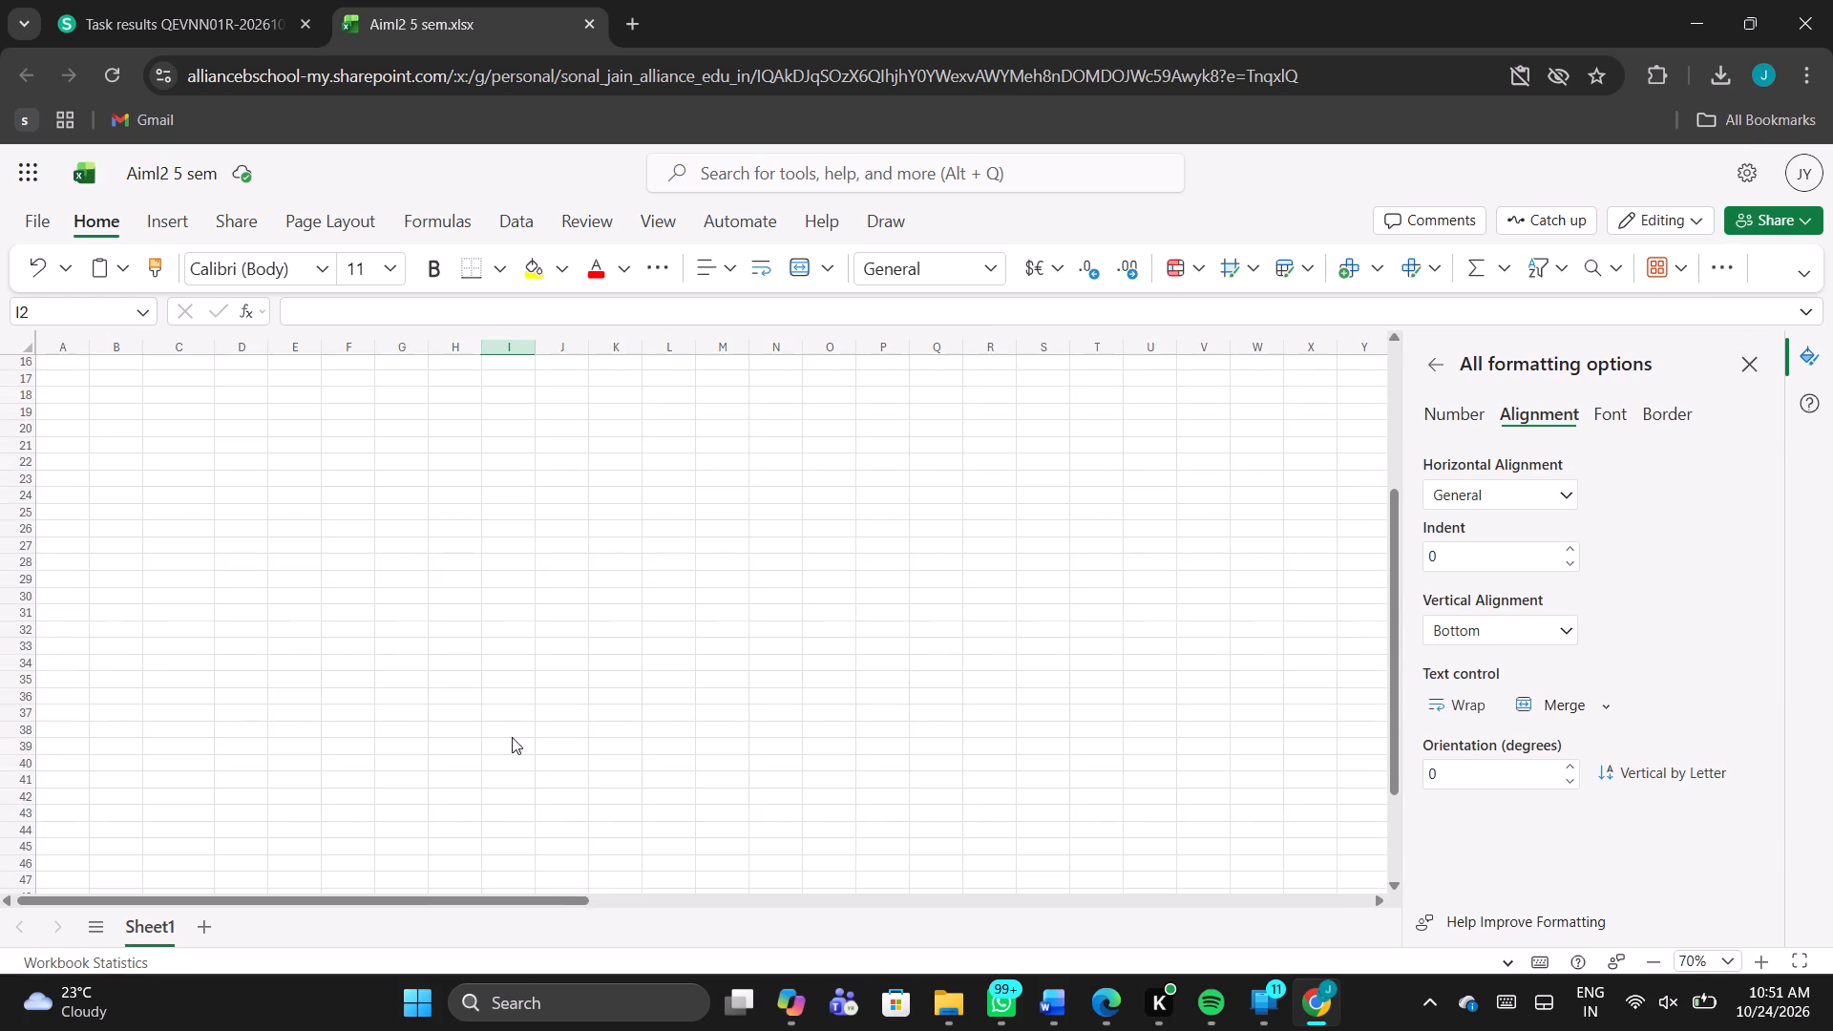
{"action": "key", "text": "ctrl+z"}
{"action": "key", "text": "ctrl+z"}
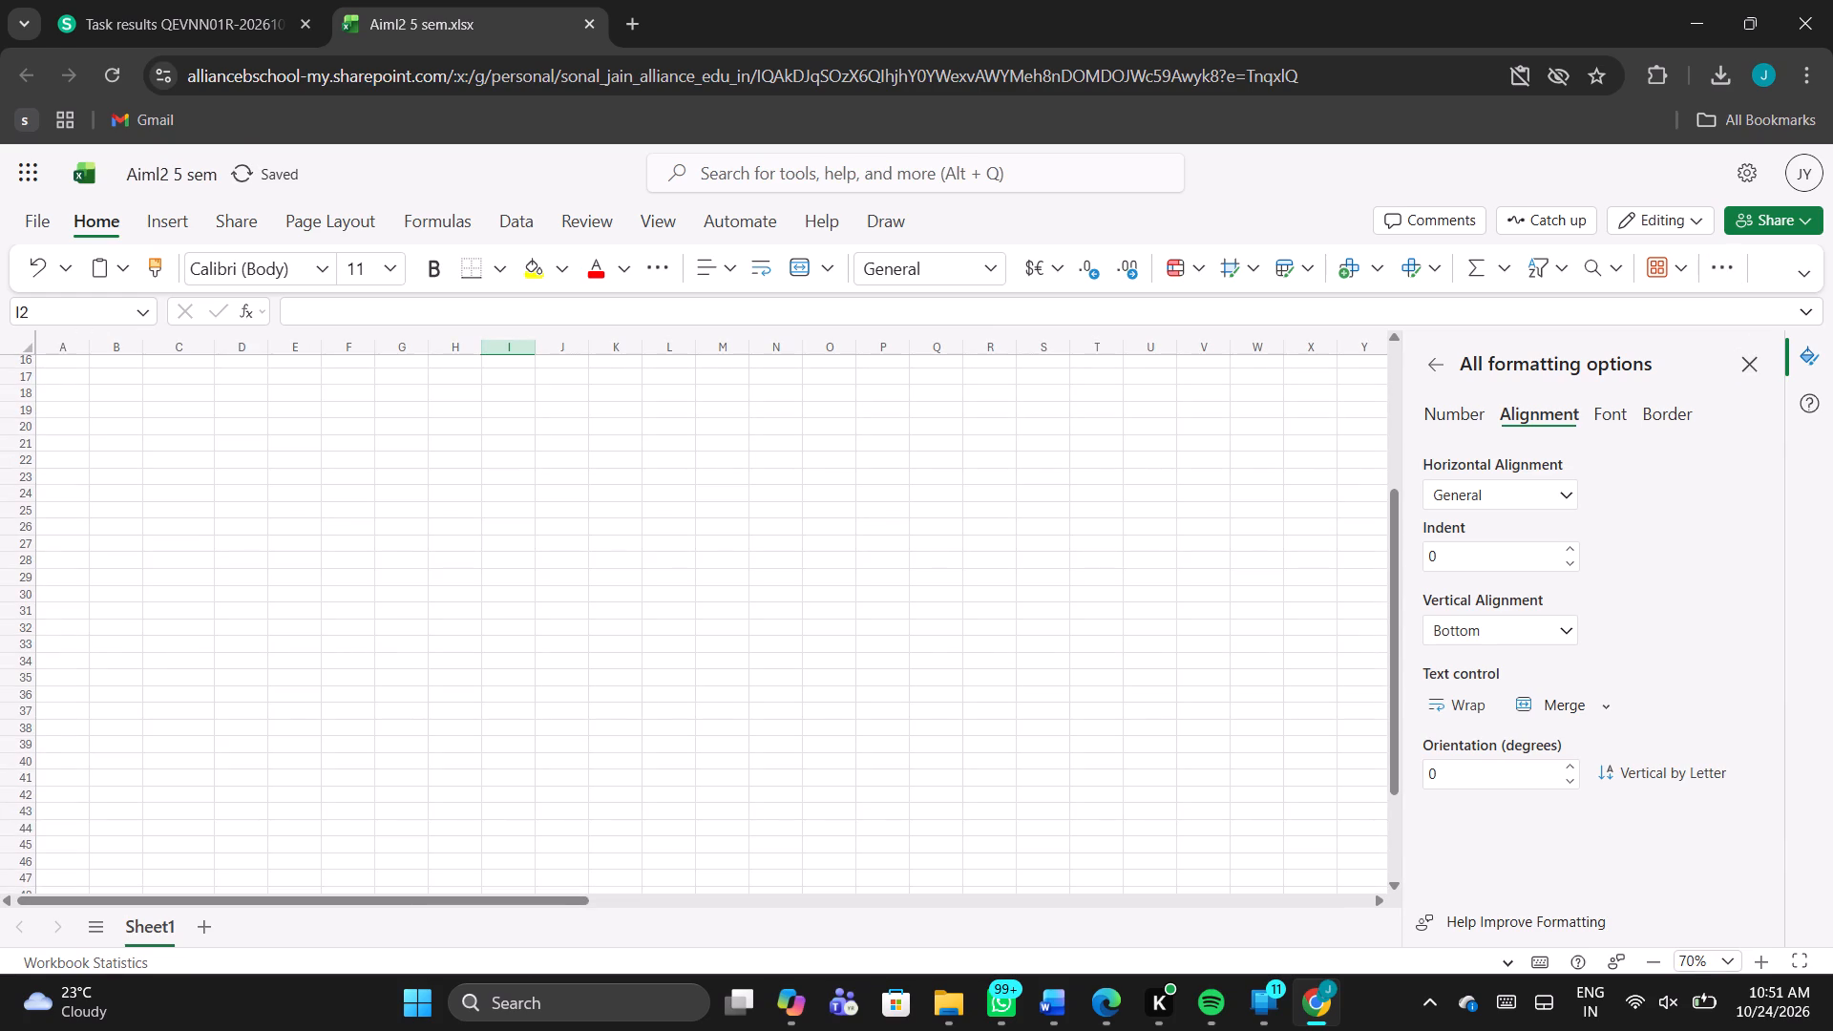
{"action": "key", "text": "ctrl+z"}
{"action": "key", "text": "ctrl+z"}
{"action": "scroll", "coordinate": [178, 518], "scroll_direction": "up", "scroll_amount": 7}
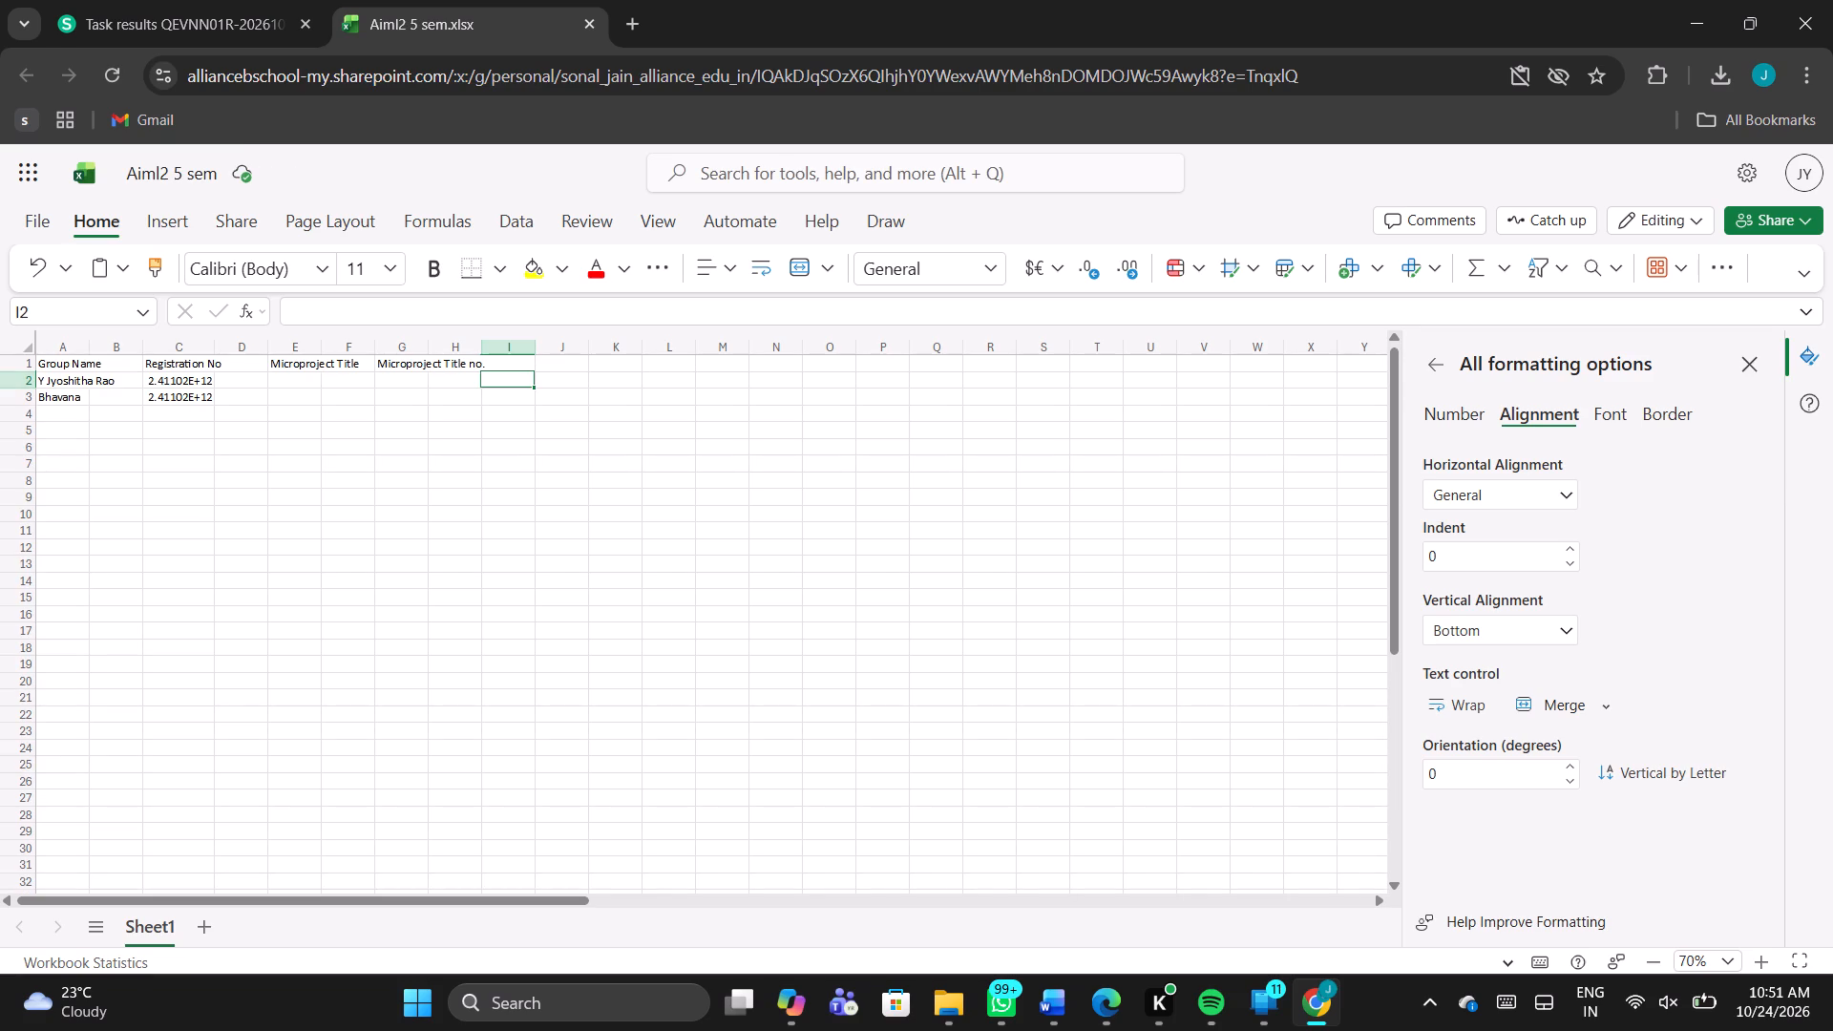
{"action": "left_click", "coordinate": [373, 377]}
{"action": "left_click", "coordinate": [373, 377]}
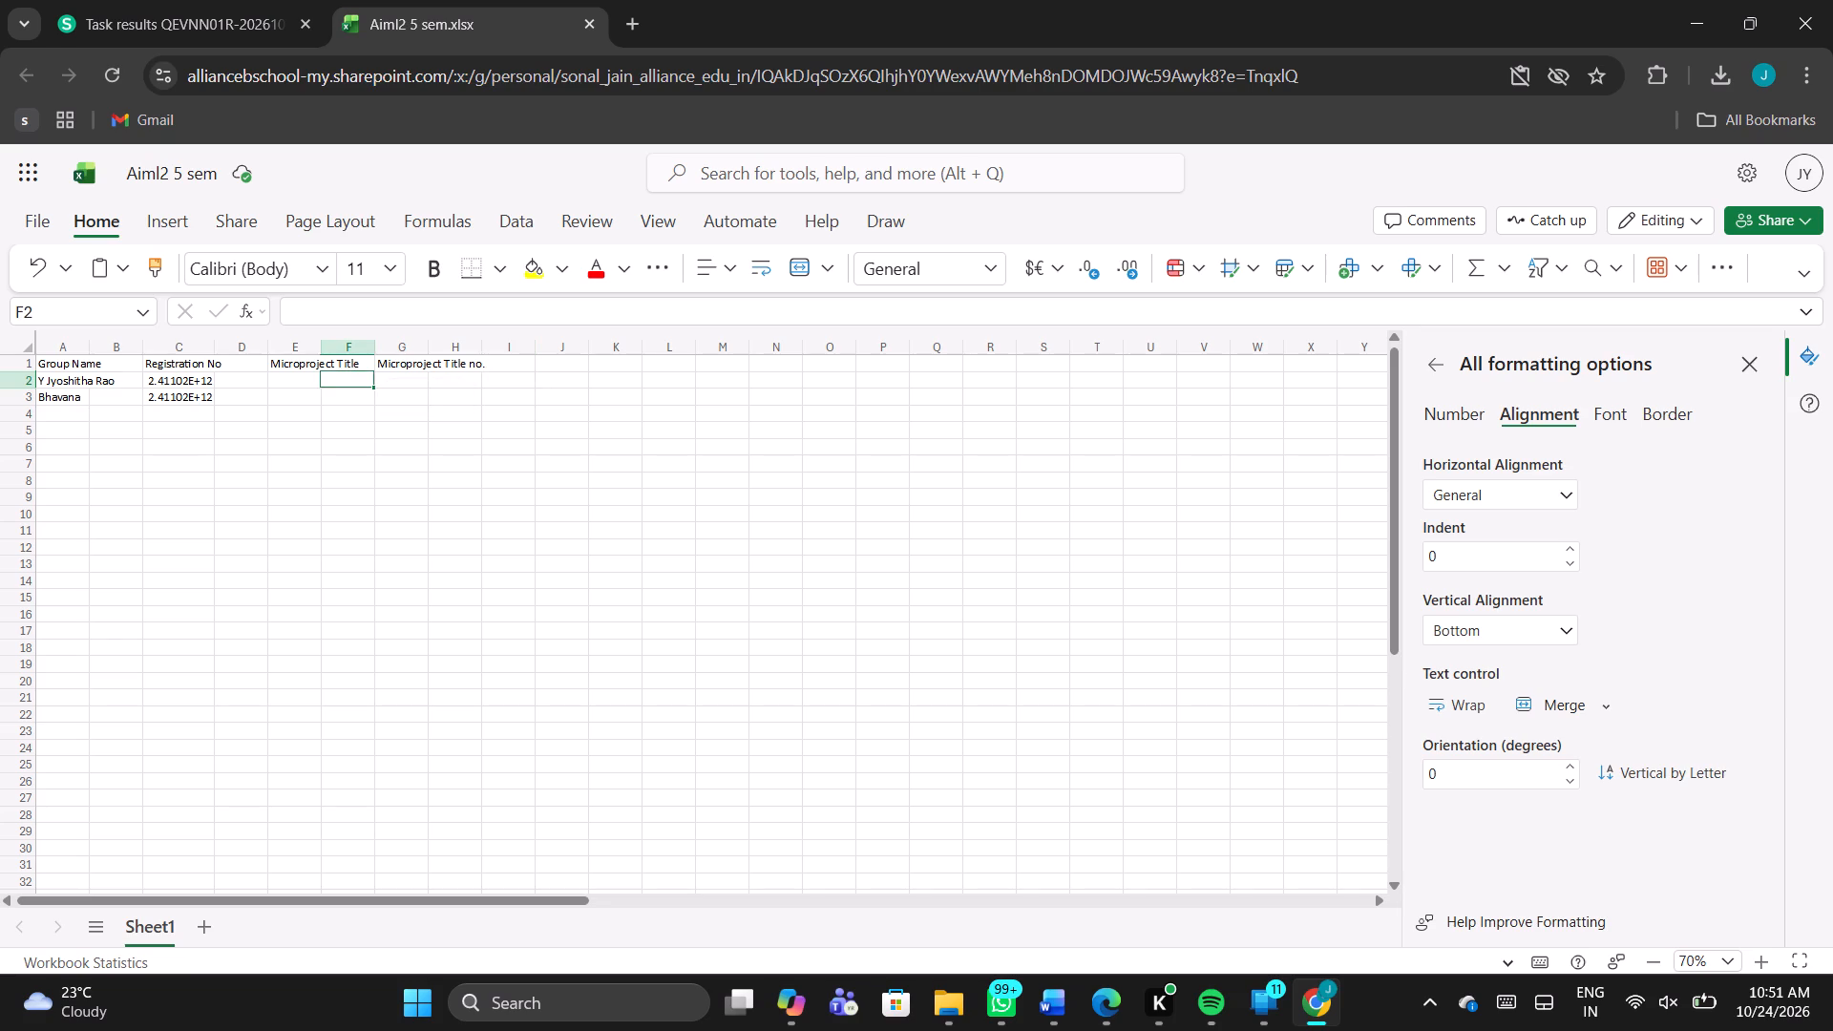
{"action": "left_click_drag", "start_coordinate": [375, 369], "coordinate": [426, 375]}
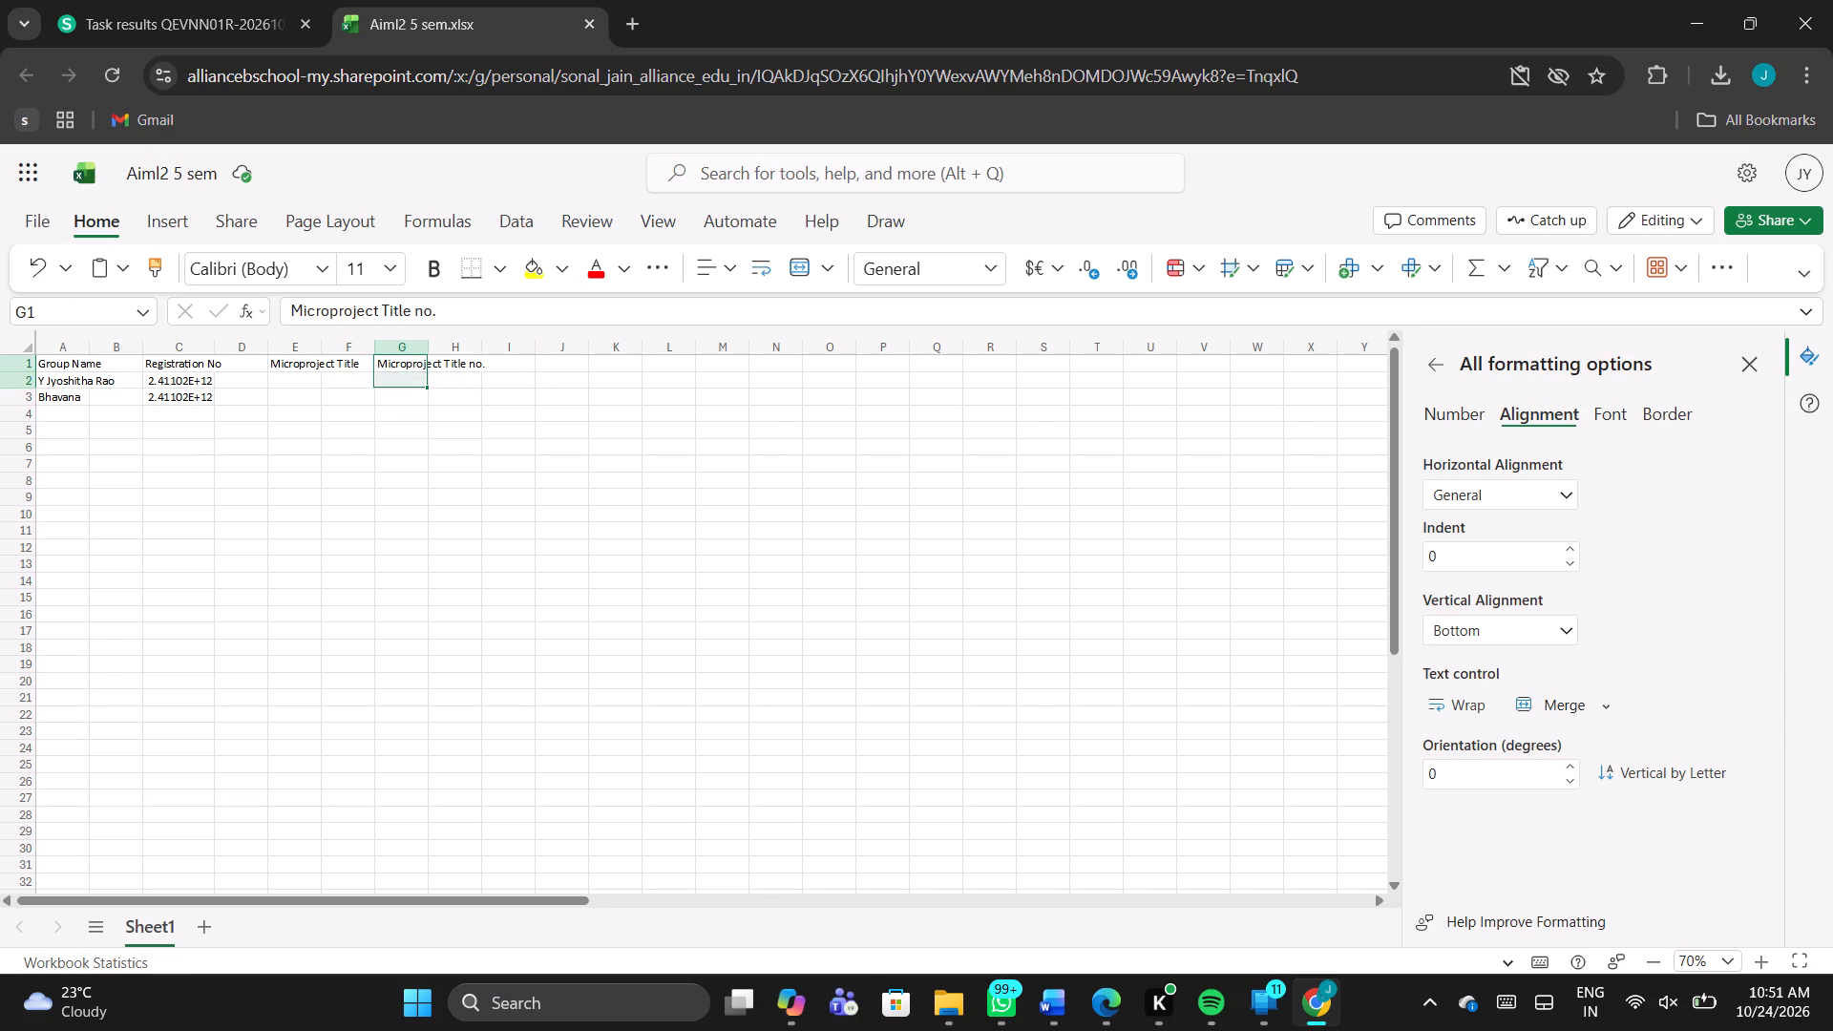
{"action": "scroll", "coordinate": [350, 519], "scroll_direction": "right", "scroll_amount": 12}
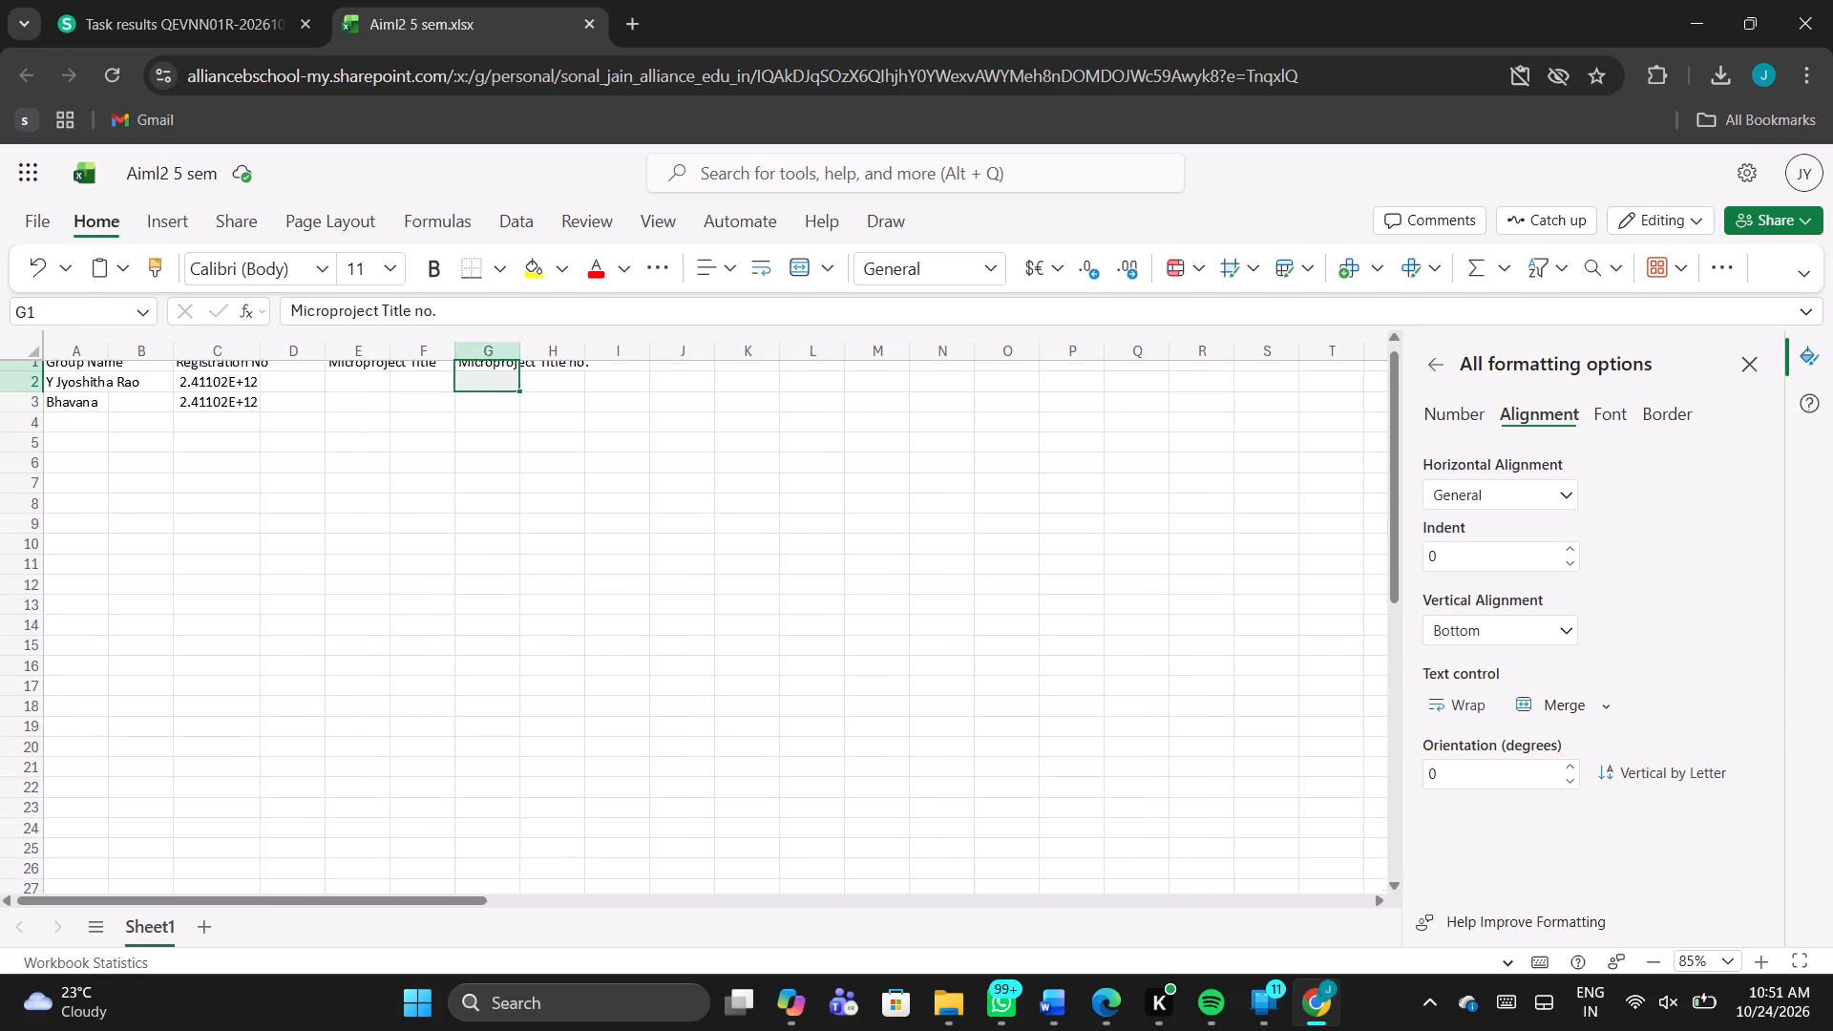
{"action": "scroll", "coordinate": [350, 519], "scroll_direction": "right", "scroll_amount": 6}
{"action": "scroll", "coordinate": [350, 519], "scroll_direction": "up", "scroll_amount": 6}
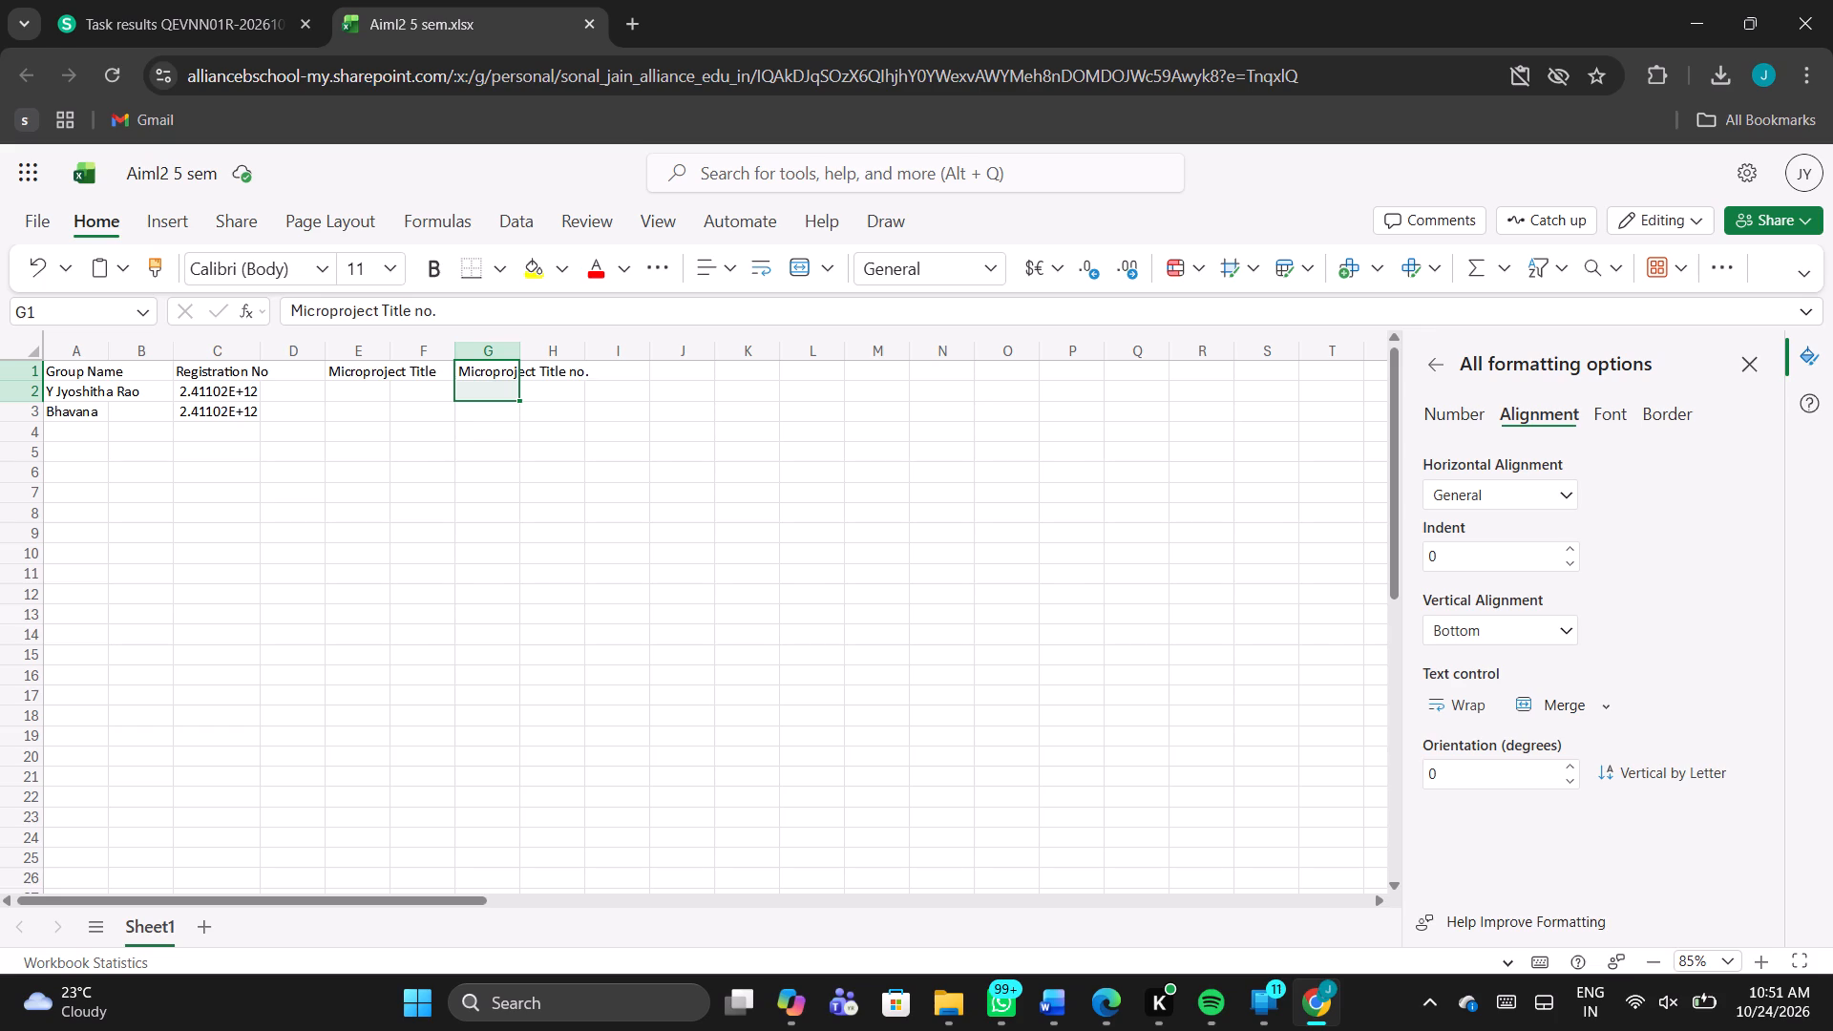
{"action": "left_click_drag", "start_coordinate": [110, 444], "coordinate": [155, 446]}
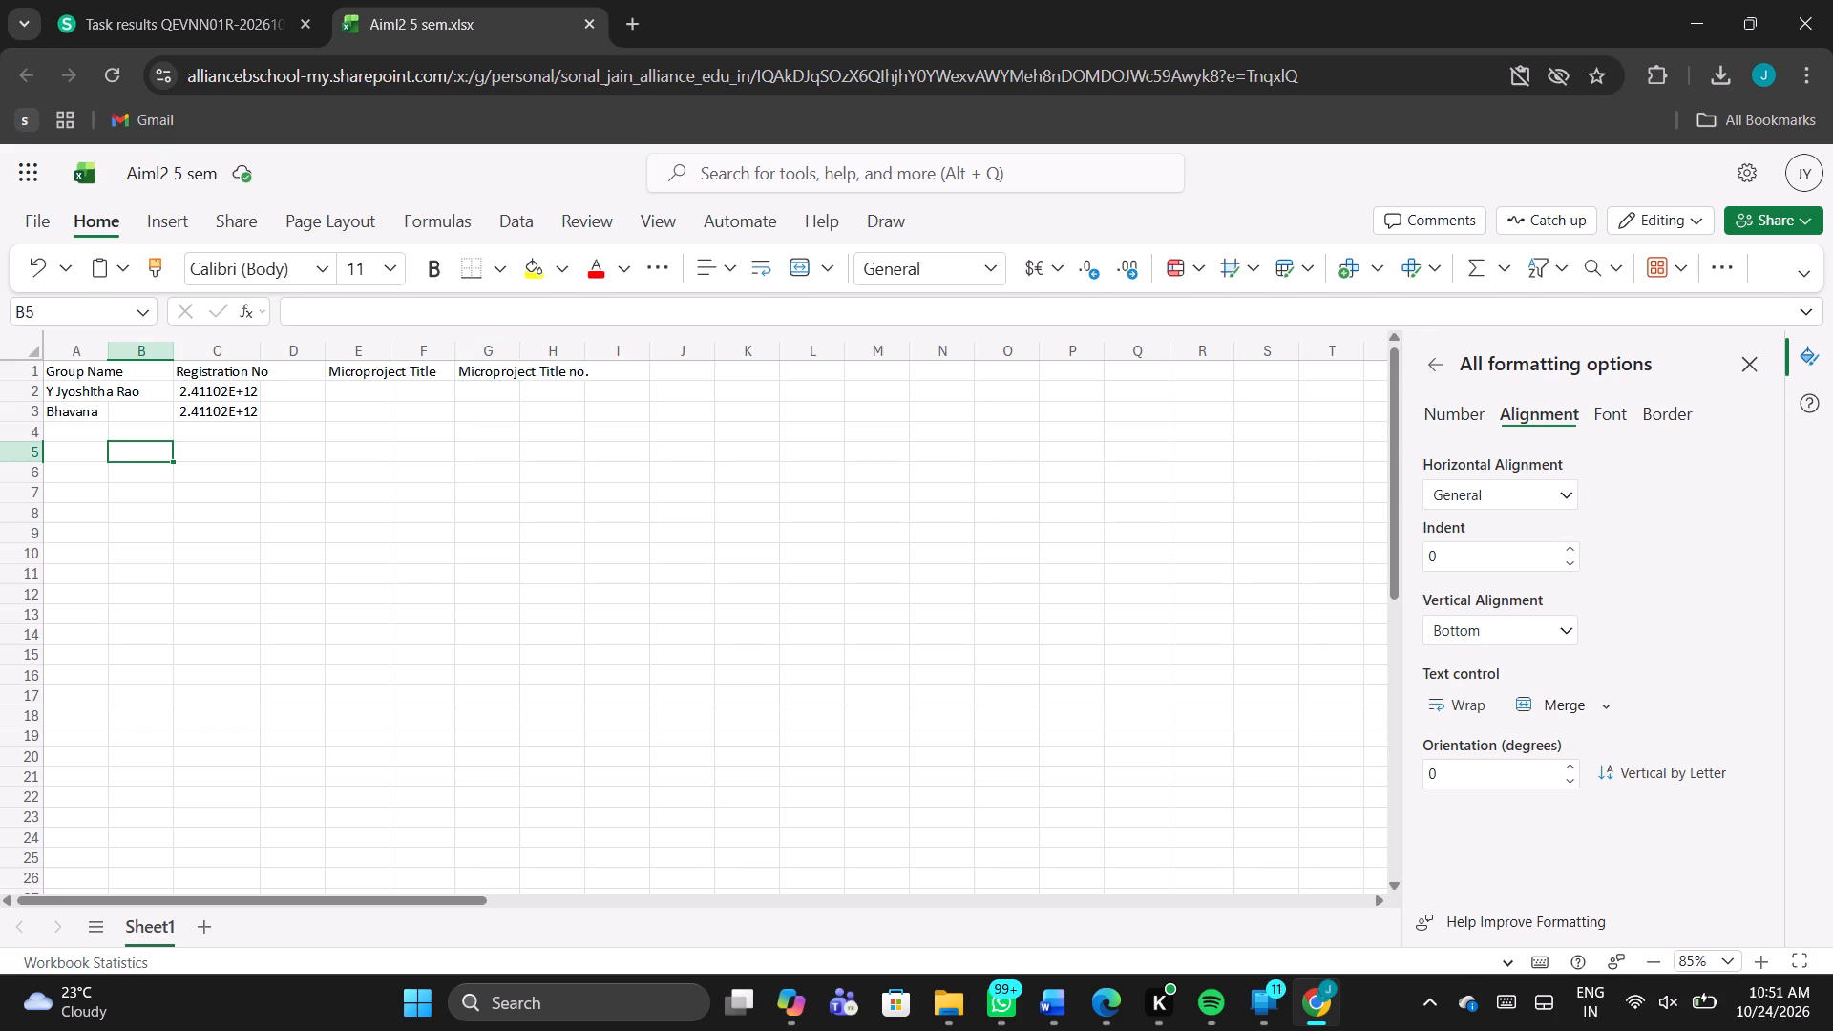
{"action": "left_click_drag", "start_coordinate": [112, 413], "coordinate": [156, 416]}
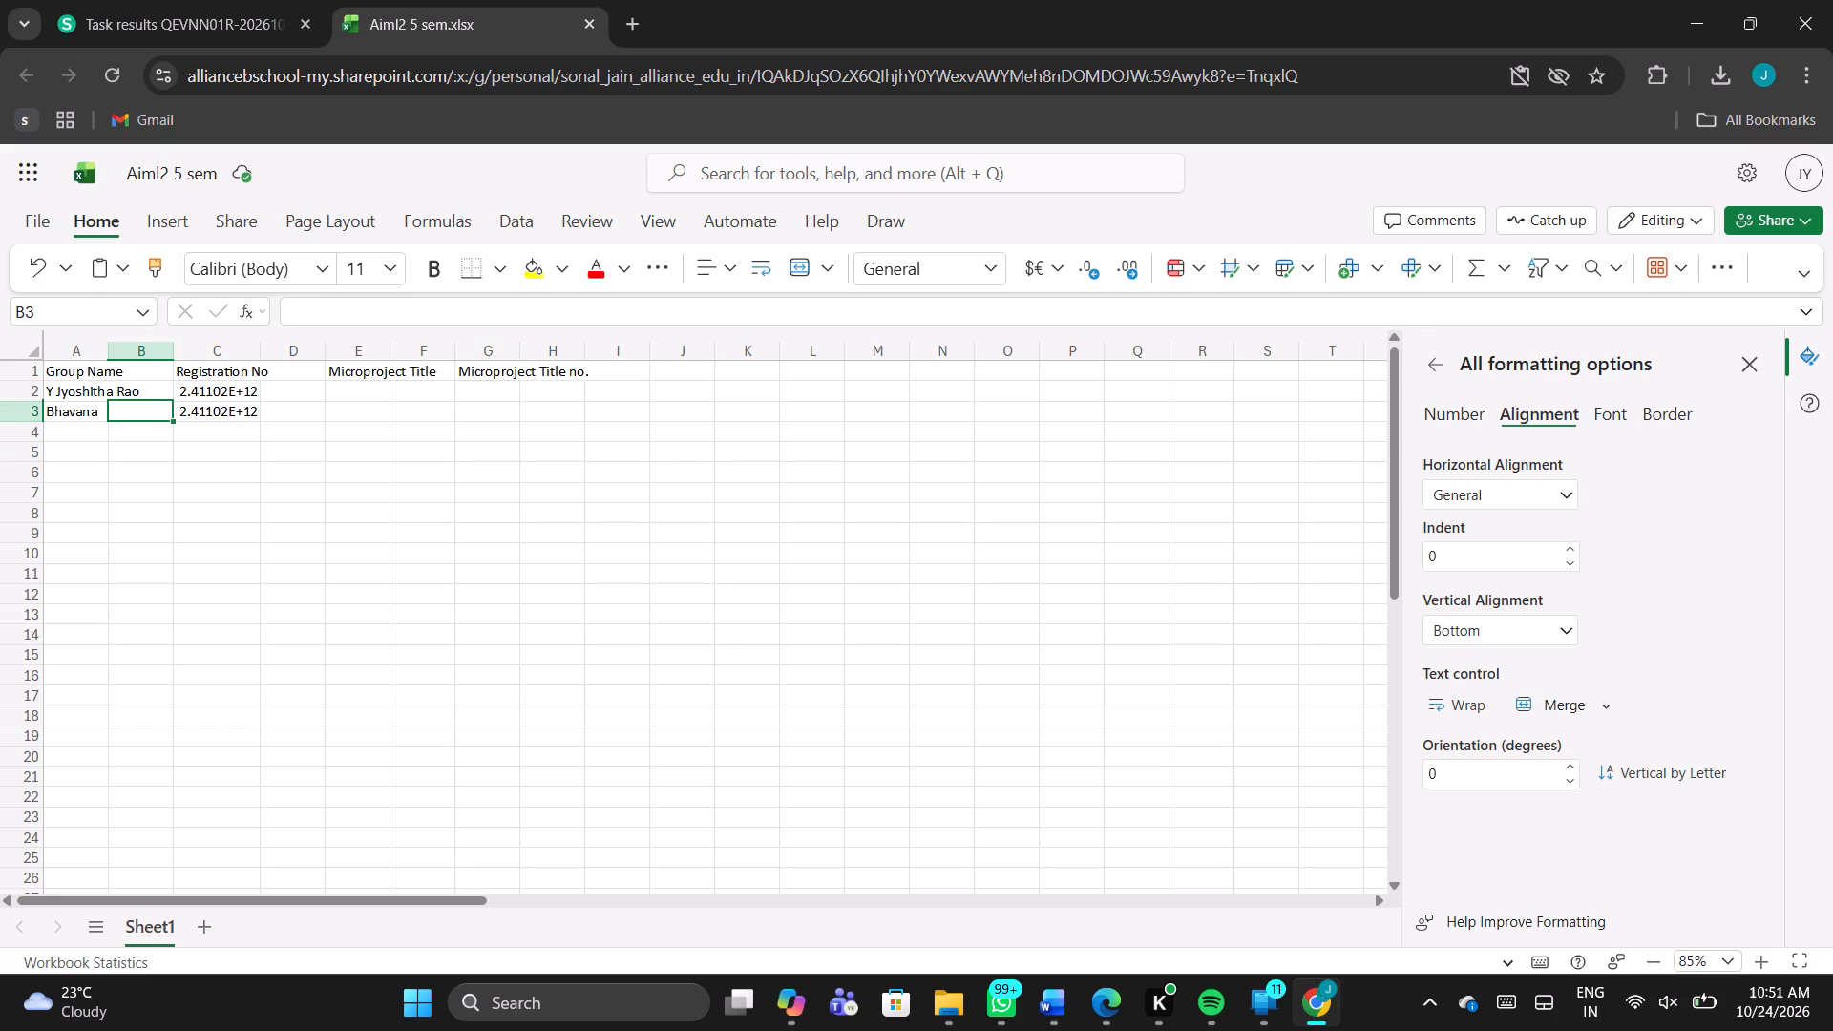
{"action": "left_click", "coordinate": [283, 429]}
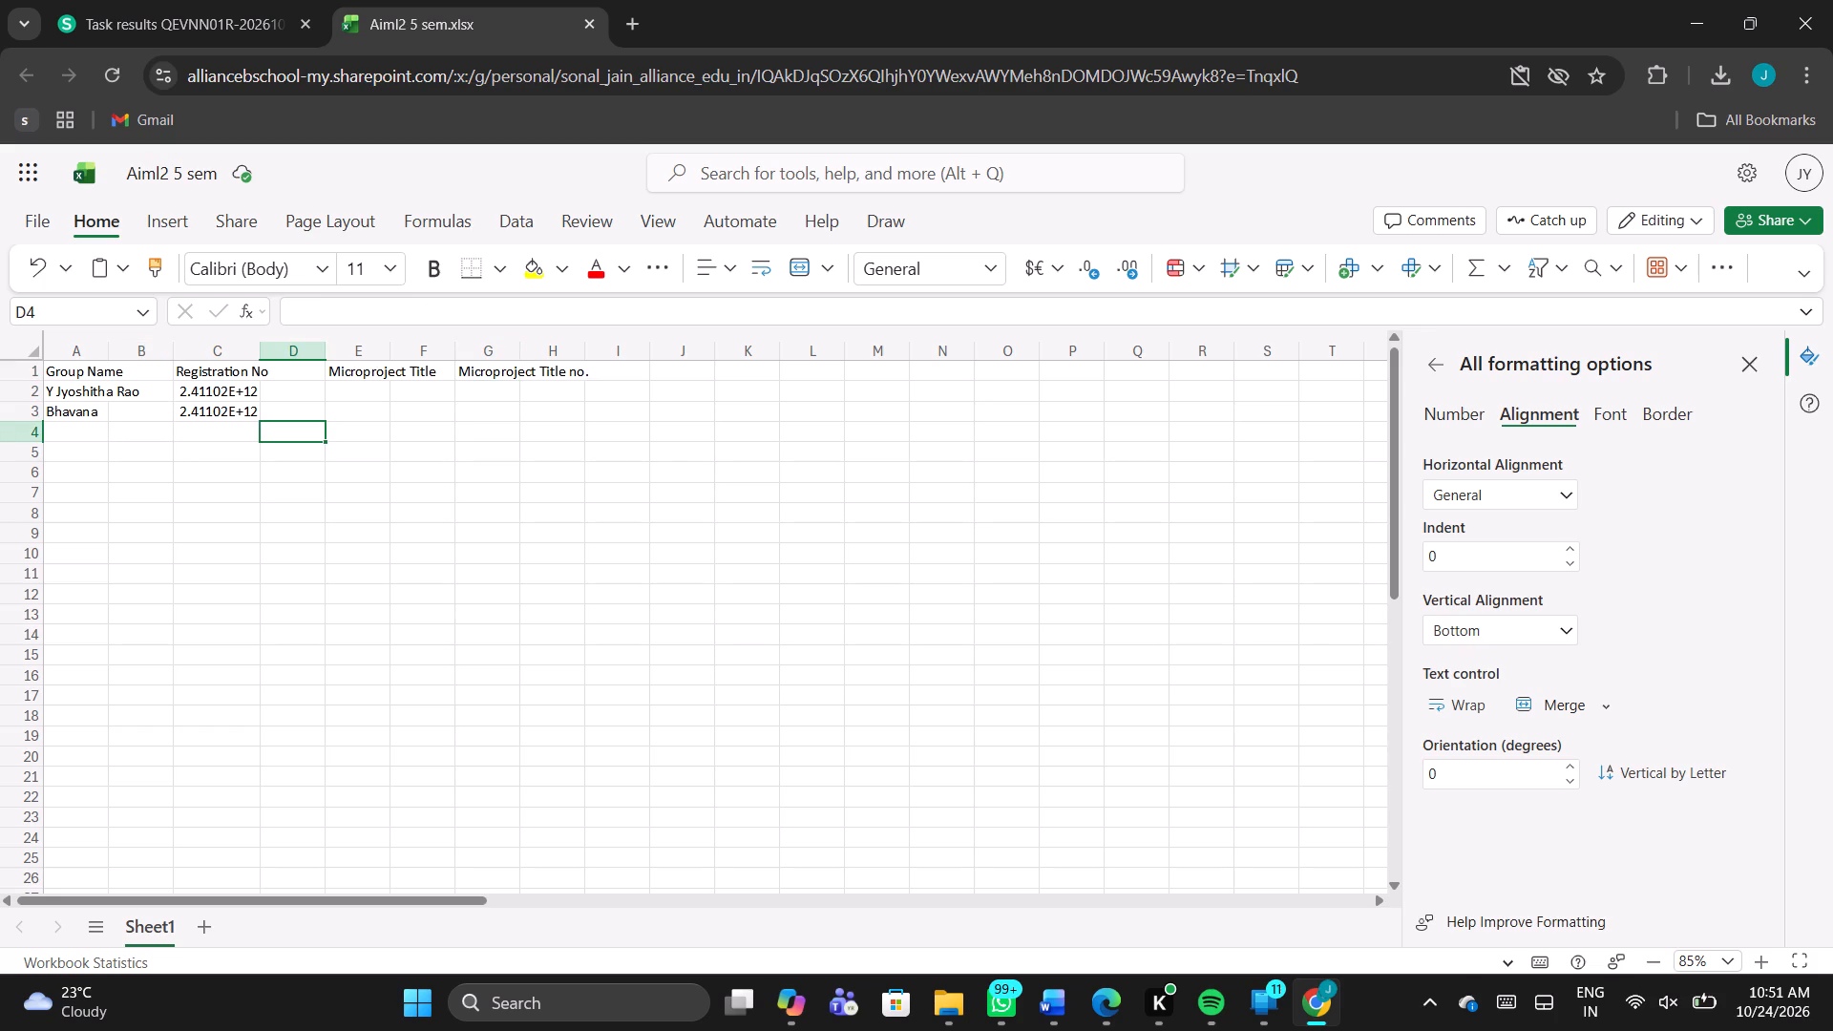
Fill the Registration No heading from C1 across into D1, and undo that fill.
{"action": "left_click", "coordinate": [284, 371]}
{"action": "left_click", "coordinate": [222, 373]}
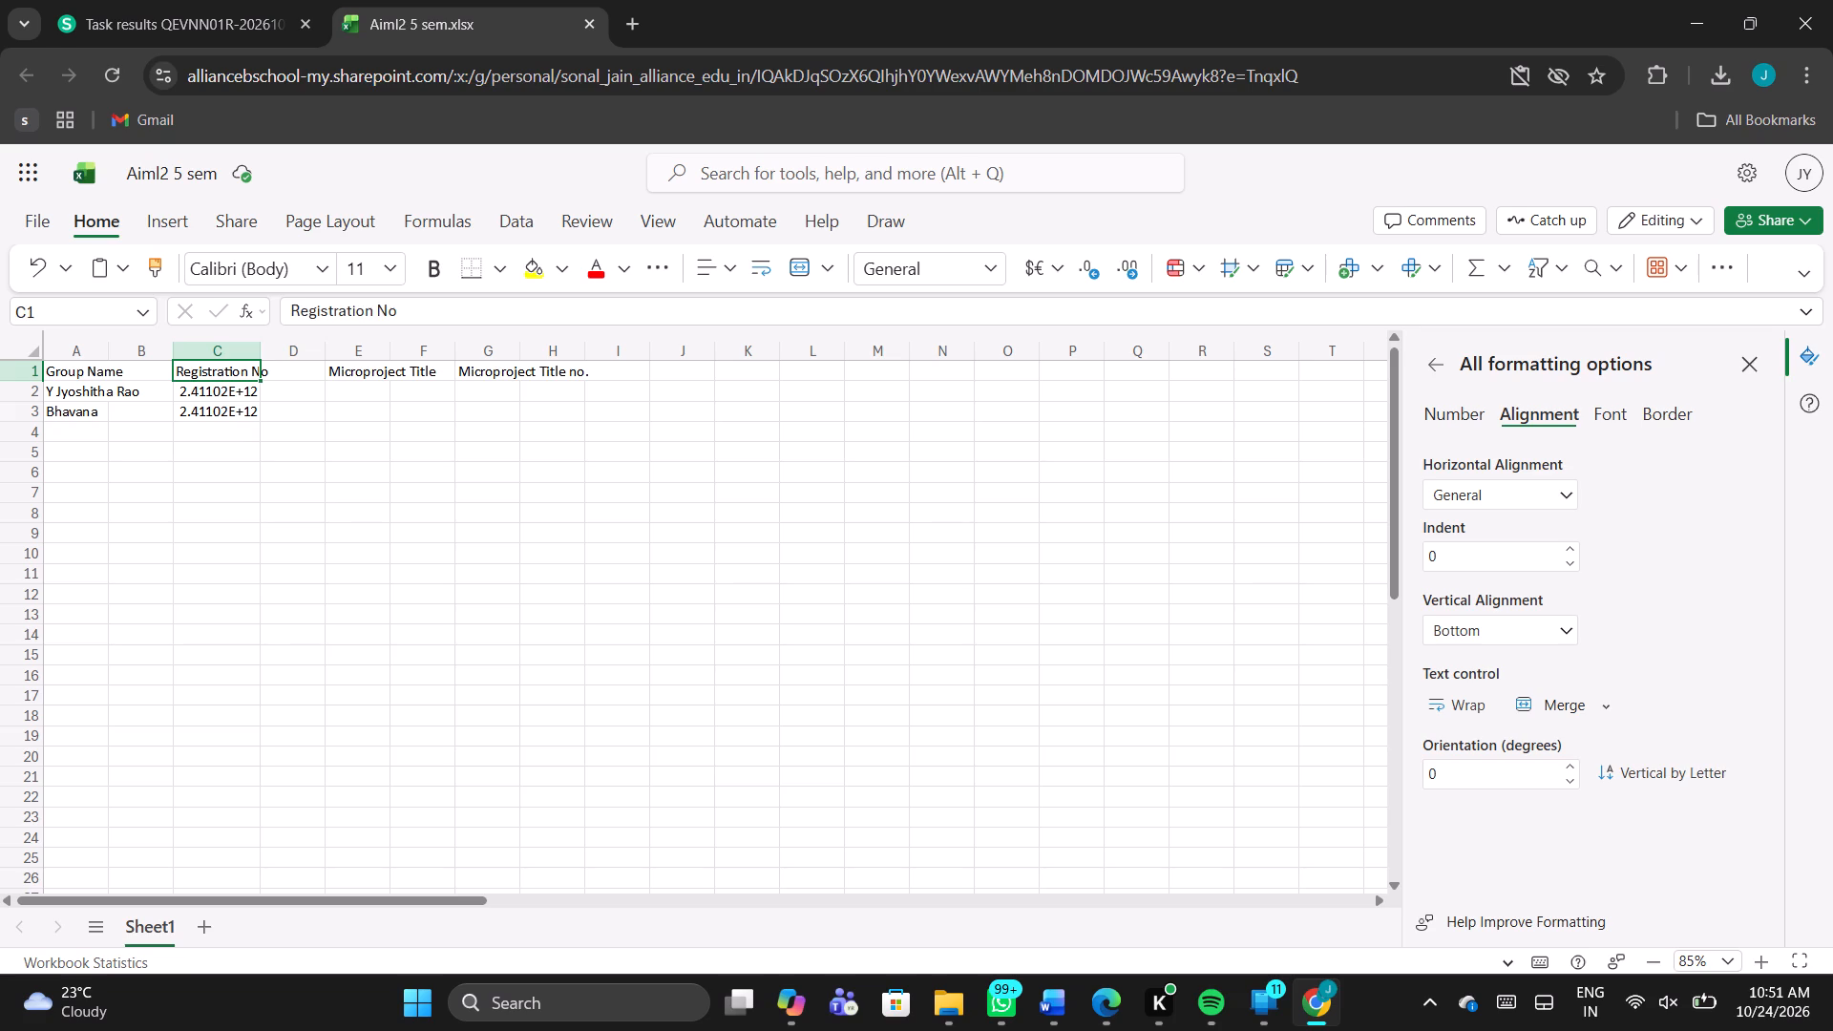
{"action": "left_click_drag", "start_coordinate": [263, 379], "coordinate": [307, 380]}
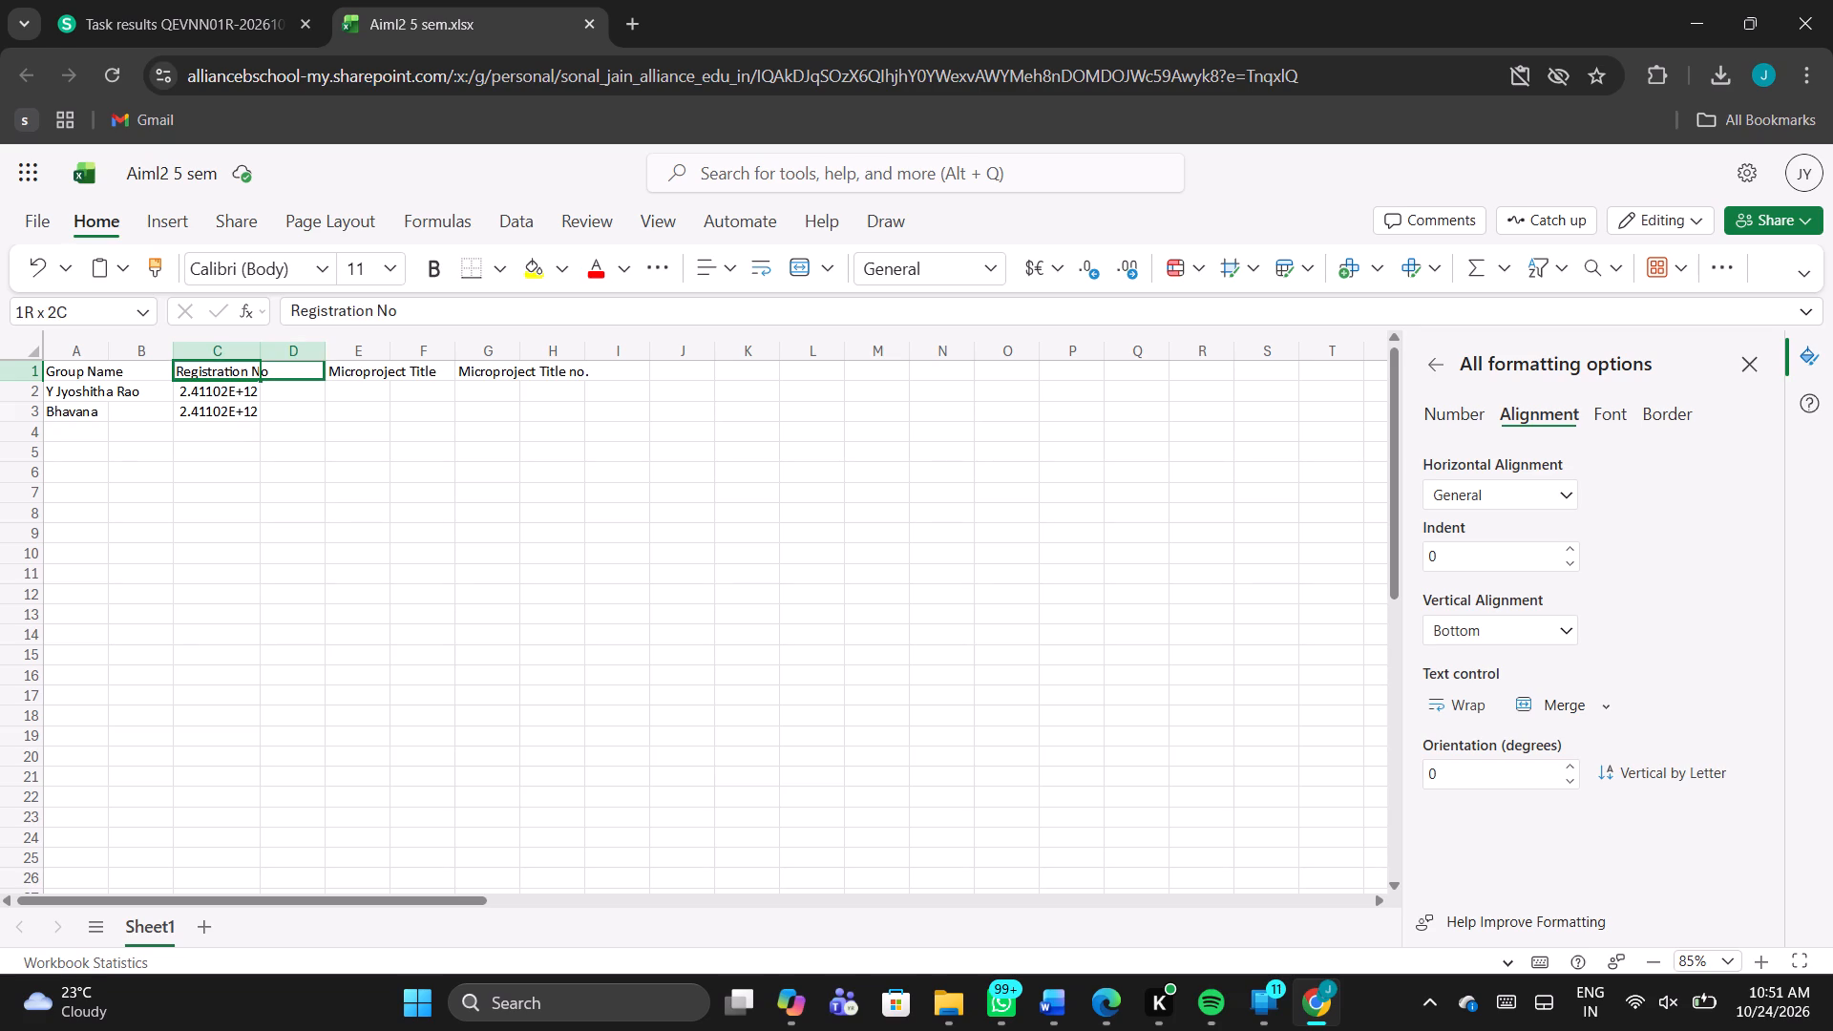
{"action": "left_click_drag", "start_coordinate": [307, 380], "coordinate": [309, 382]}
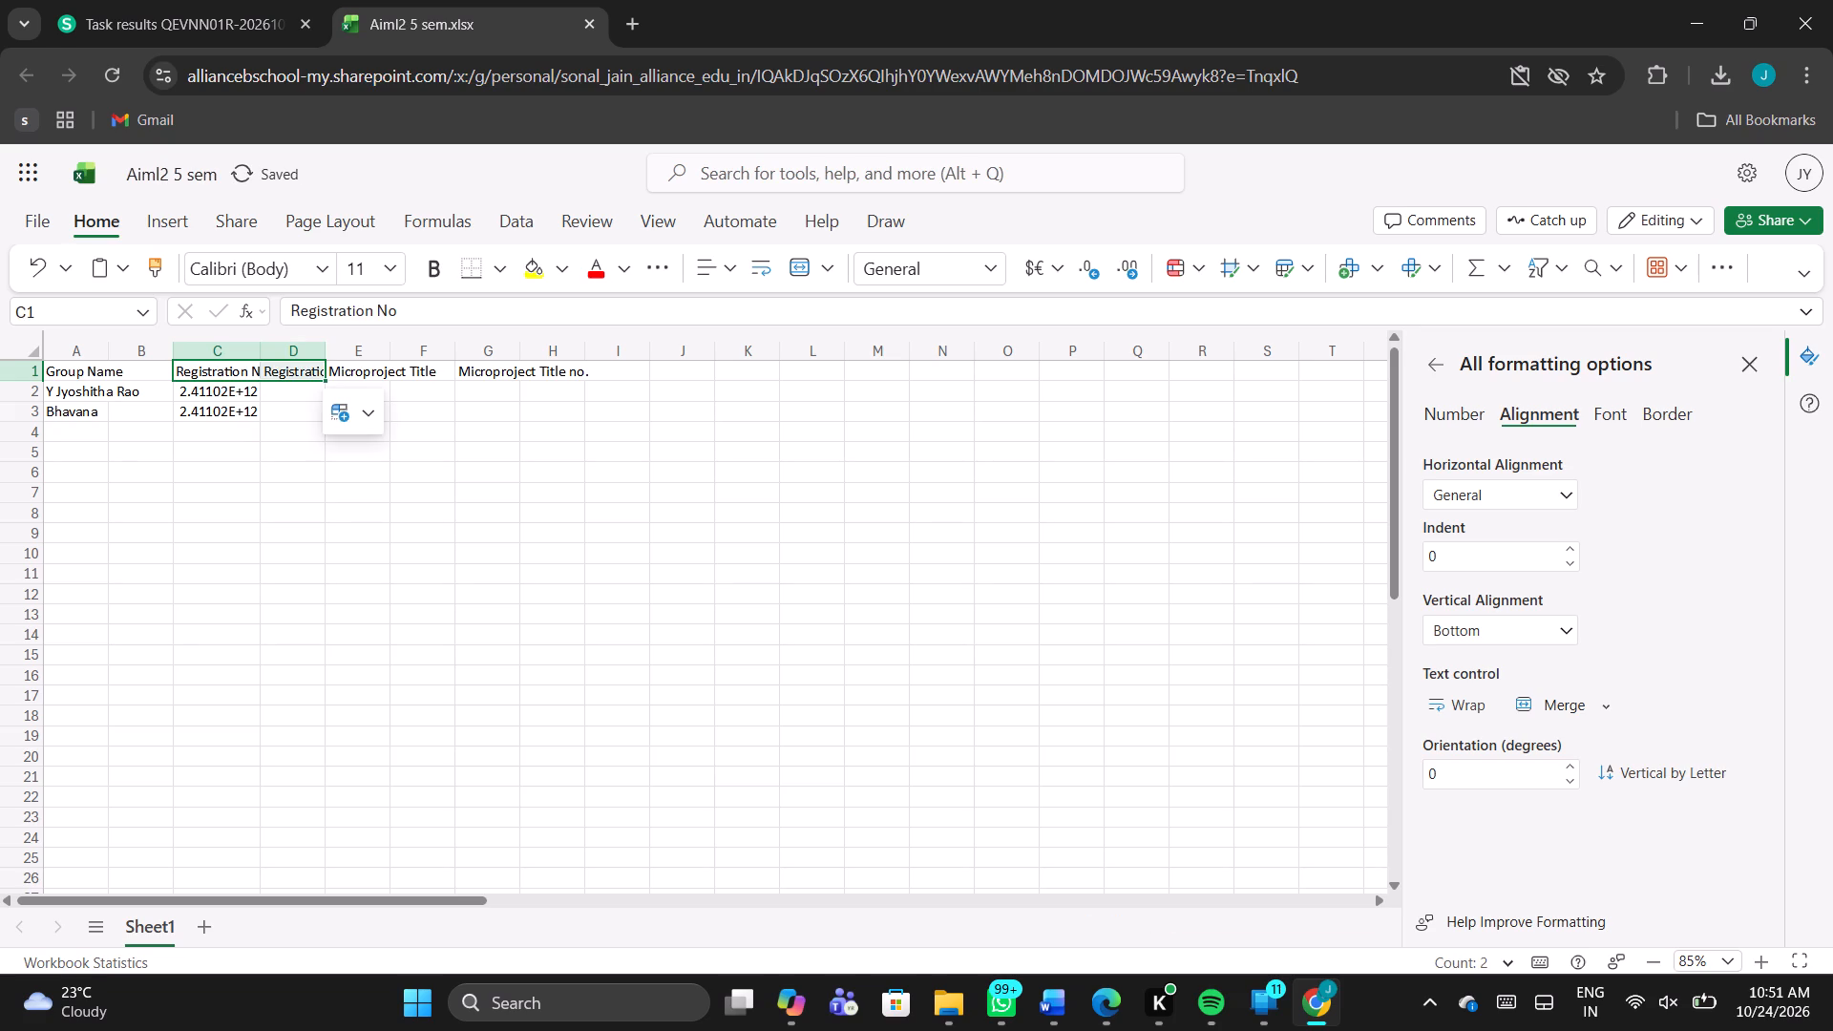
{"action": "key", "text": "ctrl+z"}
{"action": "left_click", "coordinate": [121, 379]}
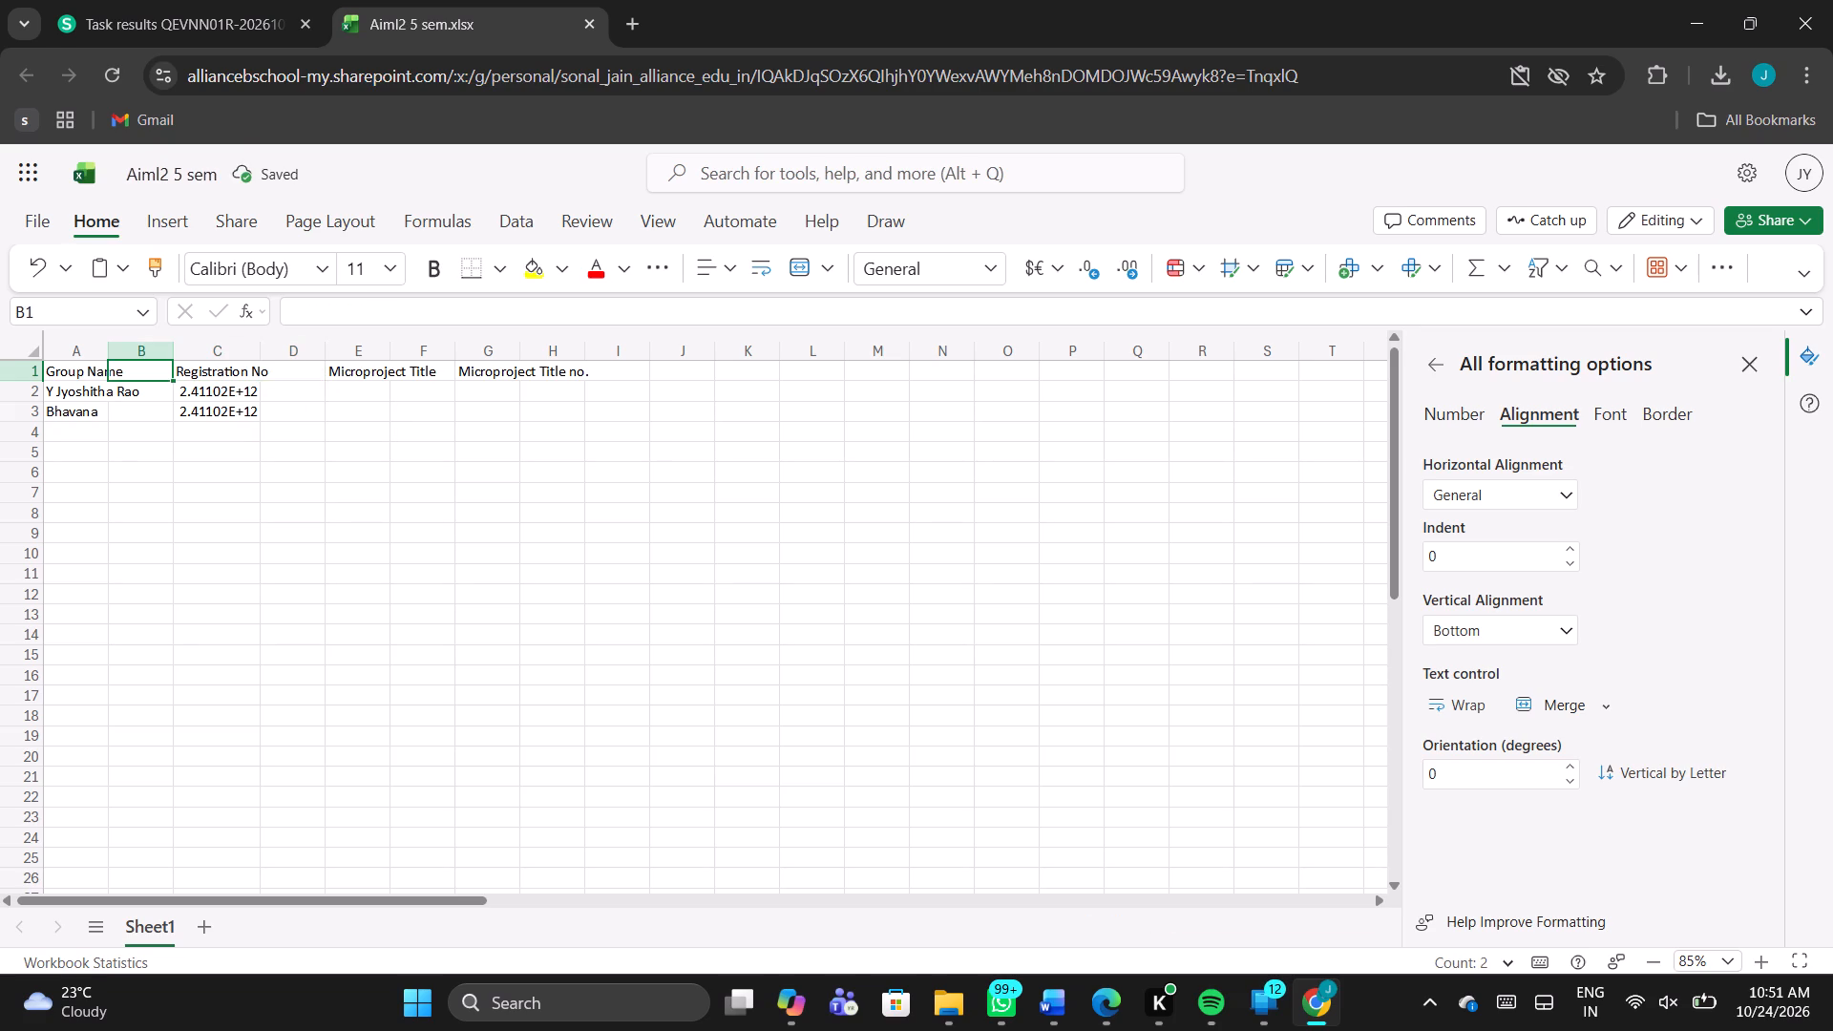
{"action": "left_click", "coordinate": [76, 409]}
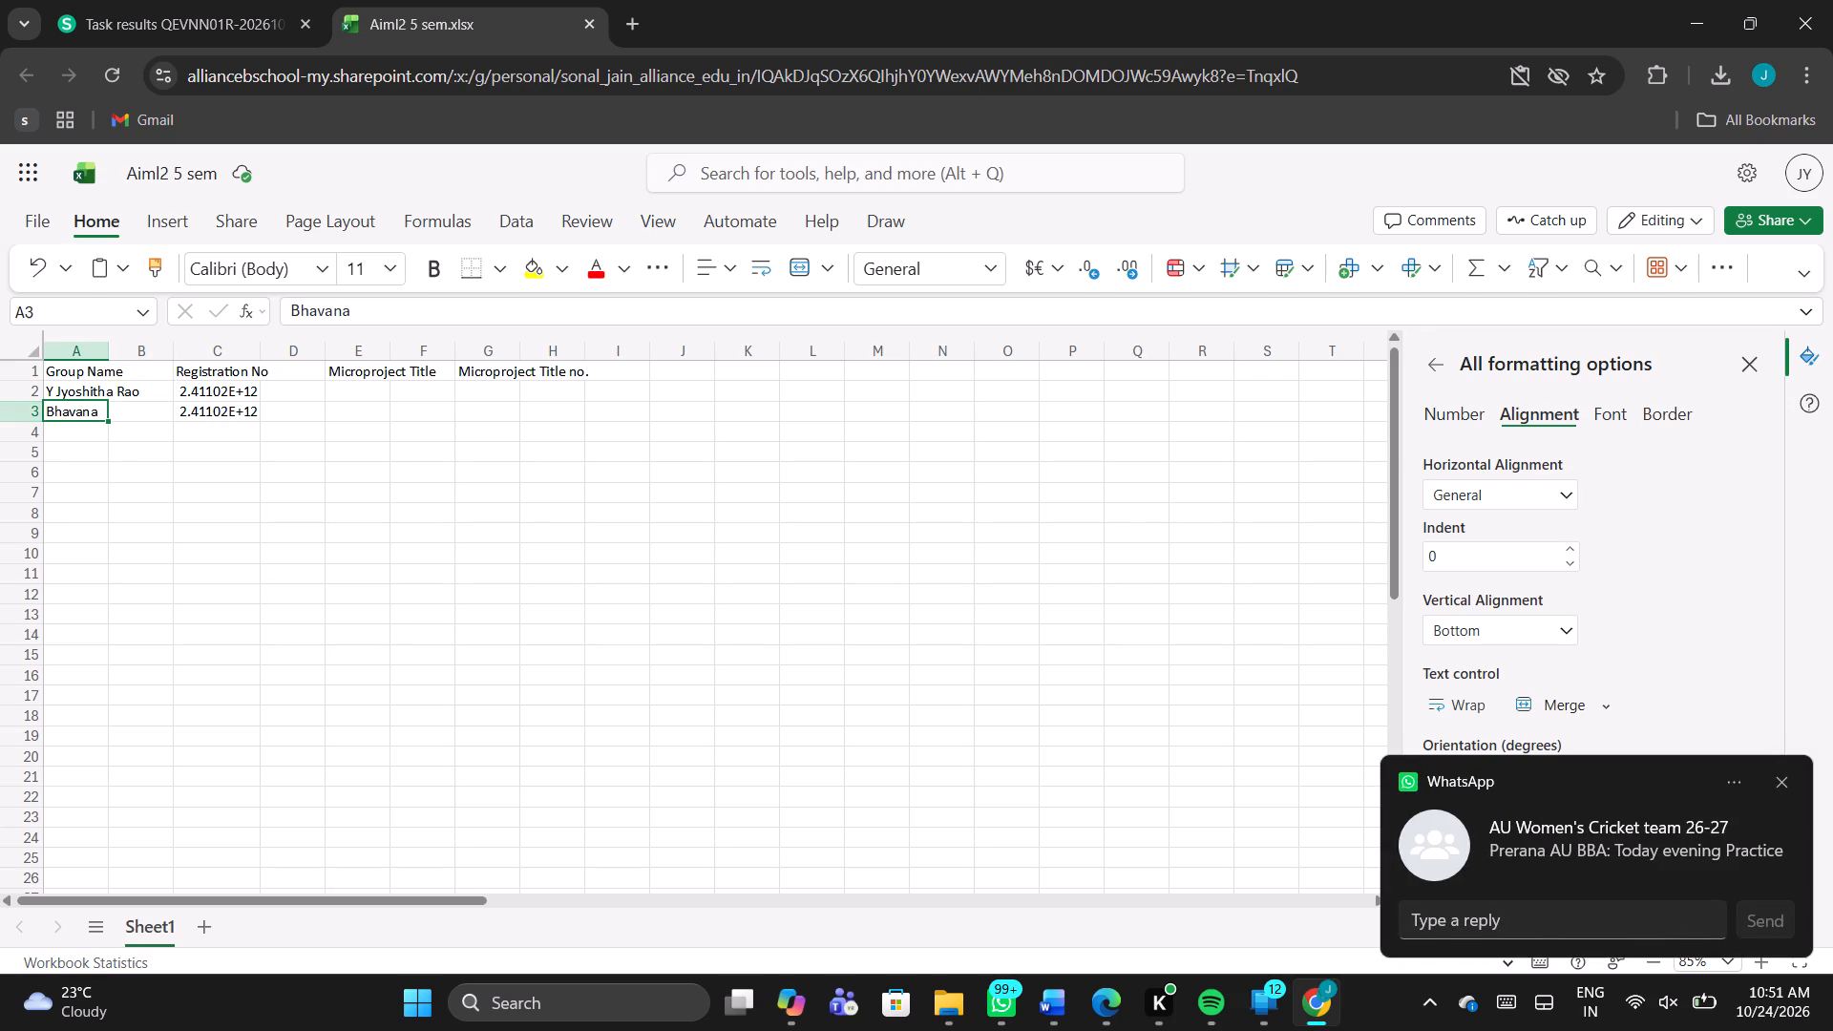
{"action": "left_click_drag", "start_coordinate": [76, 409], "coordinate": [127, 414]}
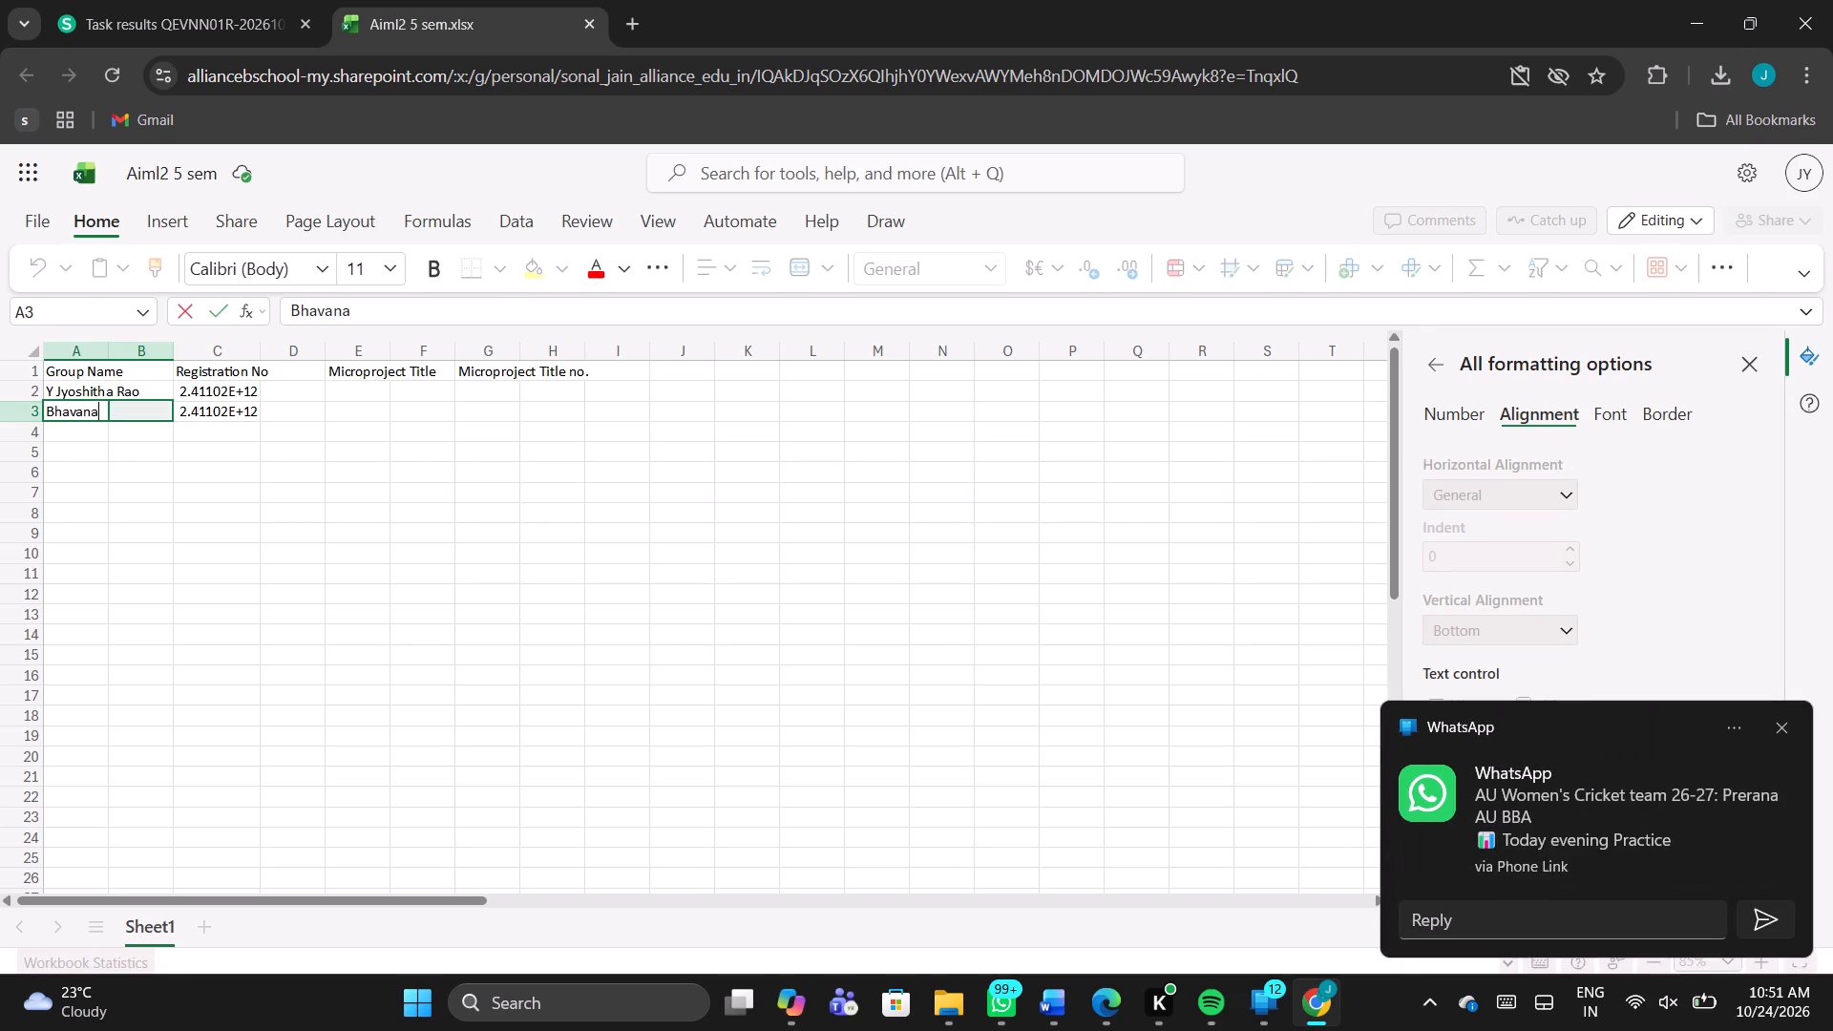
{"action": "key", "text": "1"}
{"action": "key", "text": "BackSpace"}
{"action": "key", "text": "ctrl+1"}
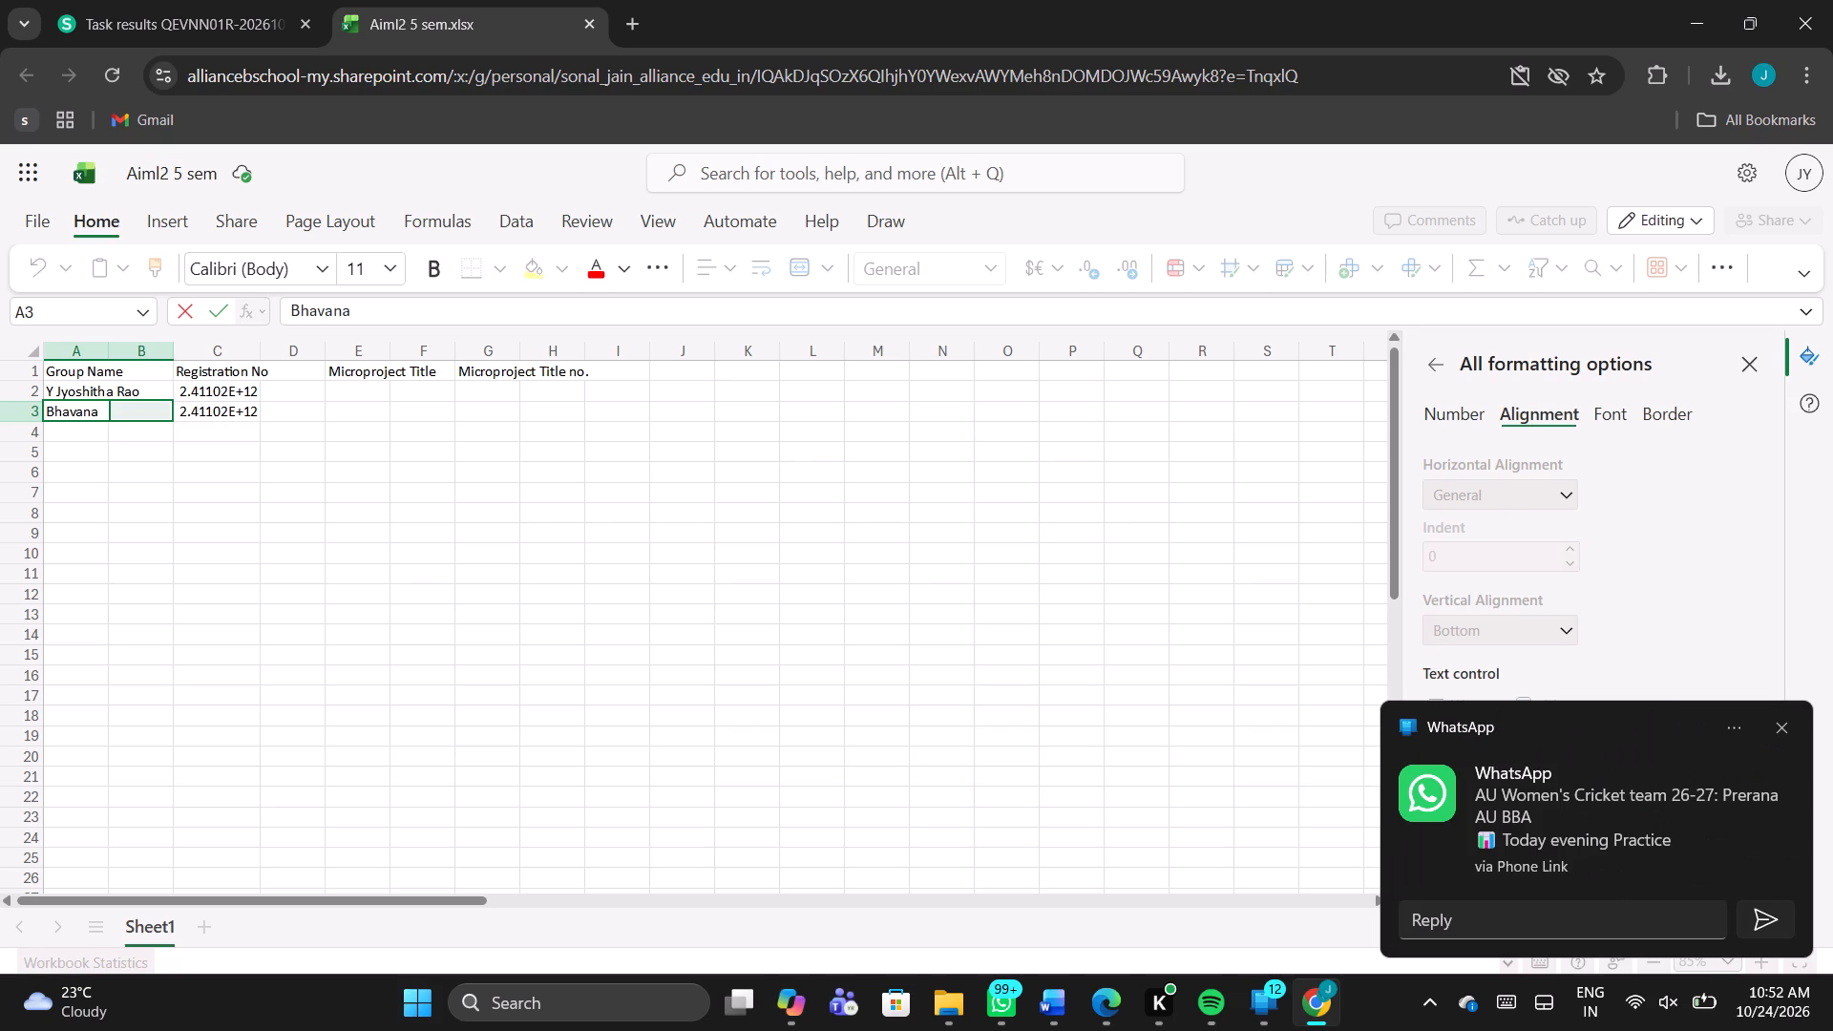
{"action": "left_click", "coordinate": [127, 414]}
Merge and center cells A3:B3, holding the second member's name under Group Name, using the alignment formatting options.
{"action": "left_click_drag", "start_coordinate": [144, 411], "coordinate": [87, 413]}
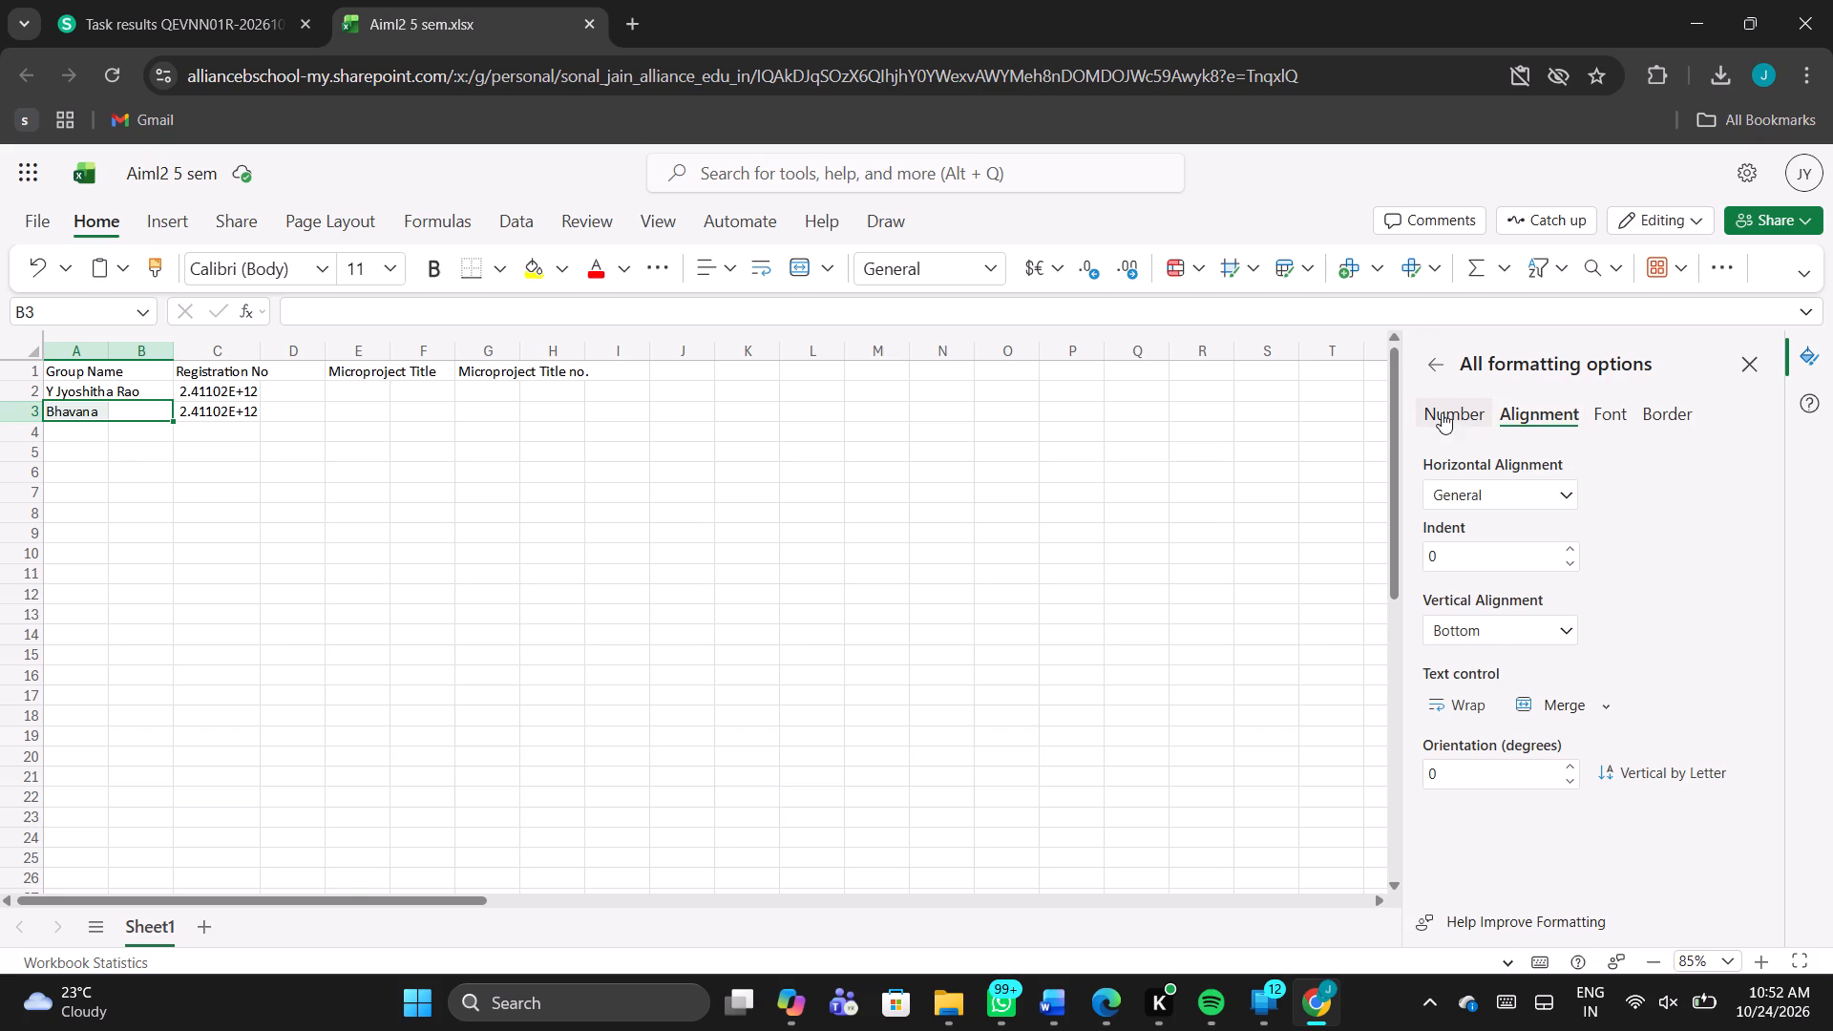
{"action": "left_click", "coordinate": [1655, 412]}
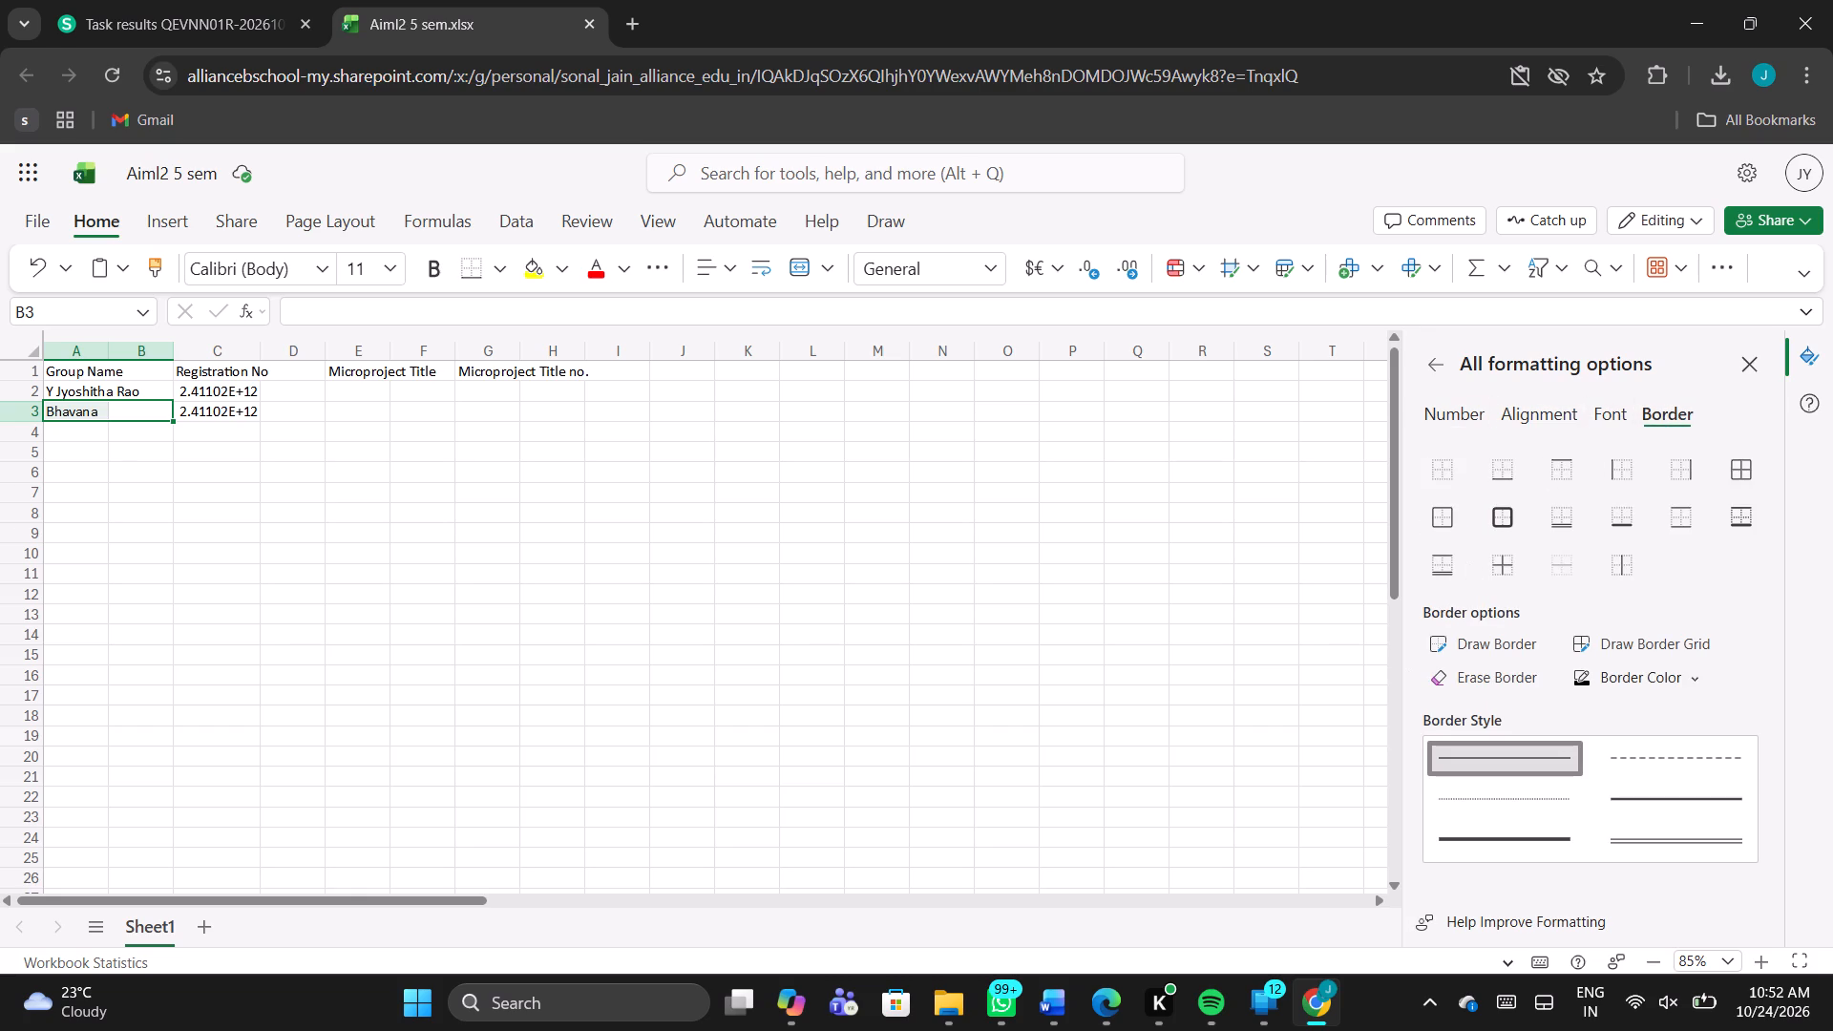
{"action": "left_click", "coordinate": [131, 408]}
{"action": "left_click_drag", "start_coordinate": [126, 408], "coordinate": [76, 410]}
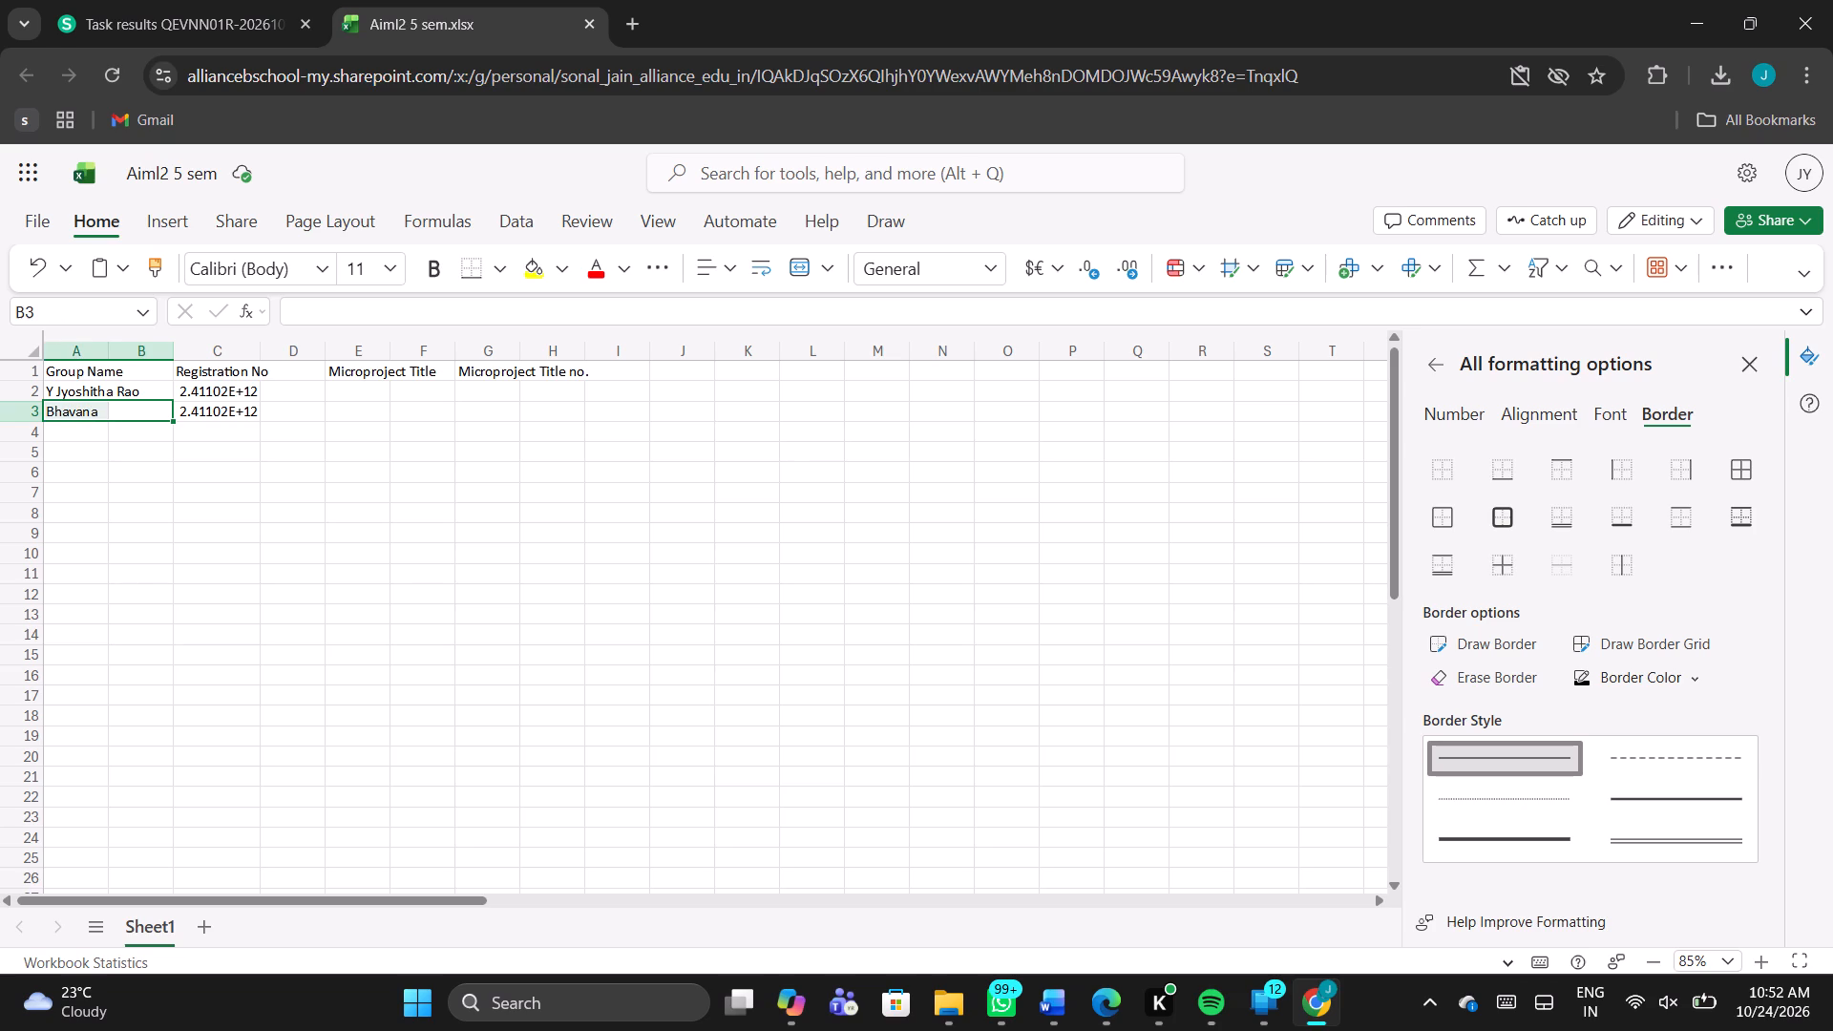
{"action": "right_click", "coordinate": [76, 410]}
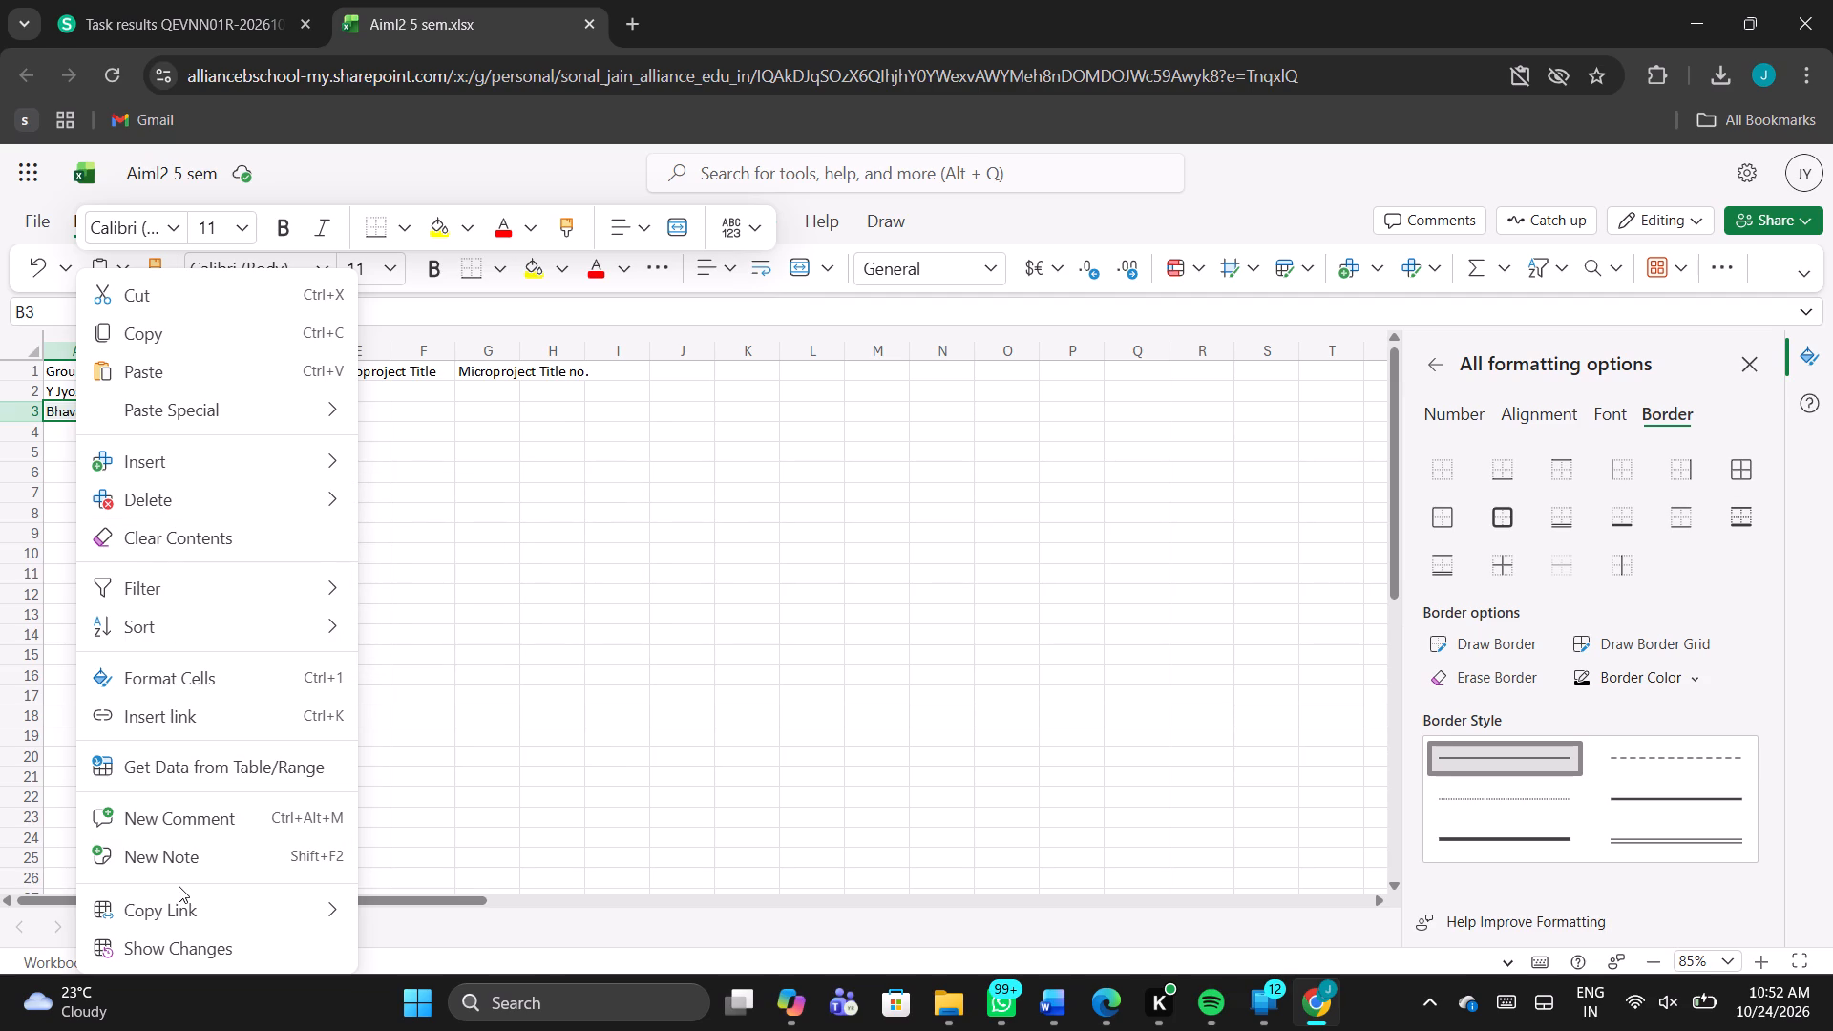
{"action": "scroll", "coordinate": [179, 886], "scroll_direction": "down", "scroll_amount": 1}
{"action": "left_click", "coordinate": [1468, 412]}
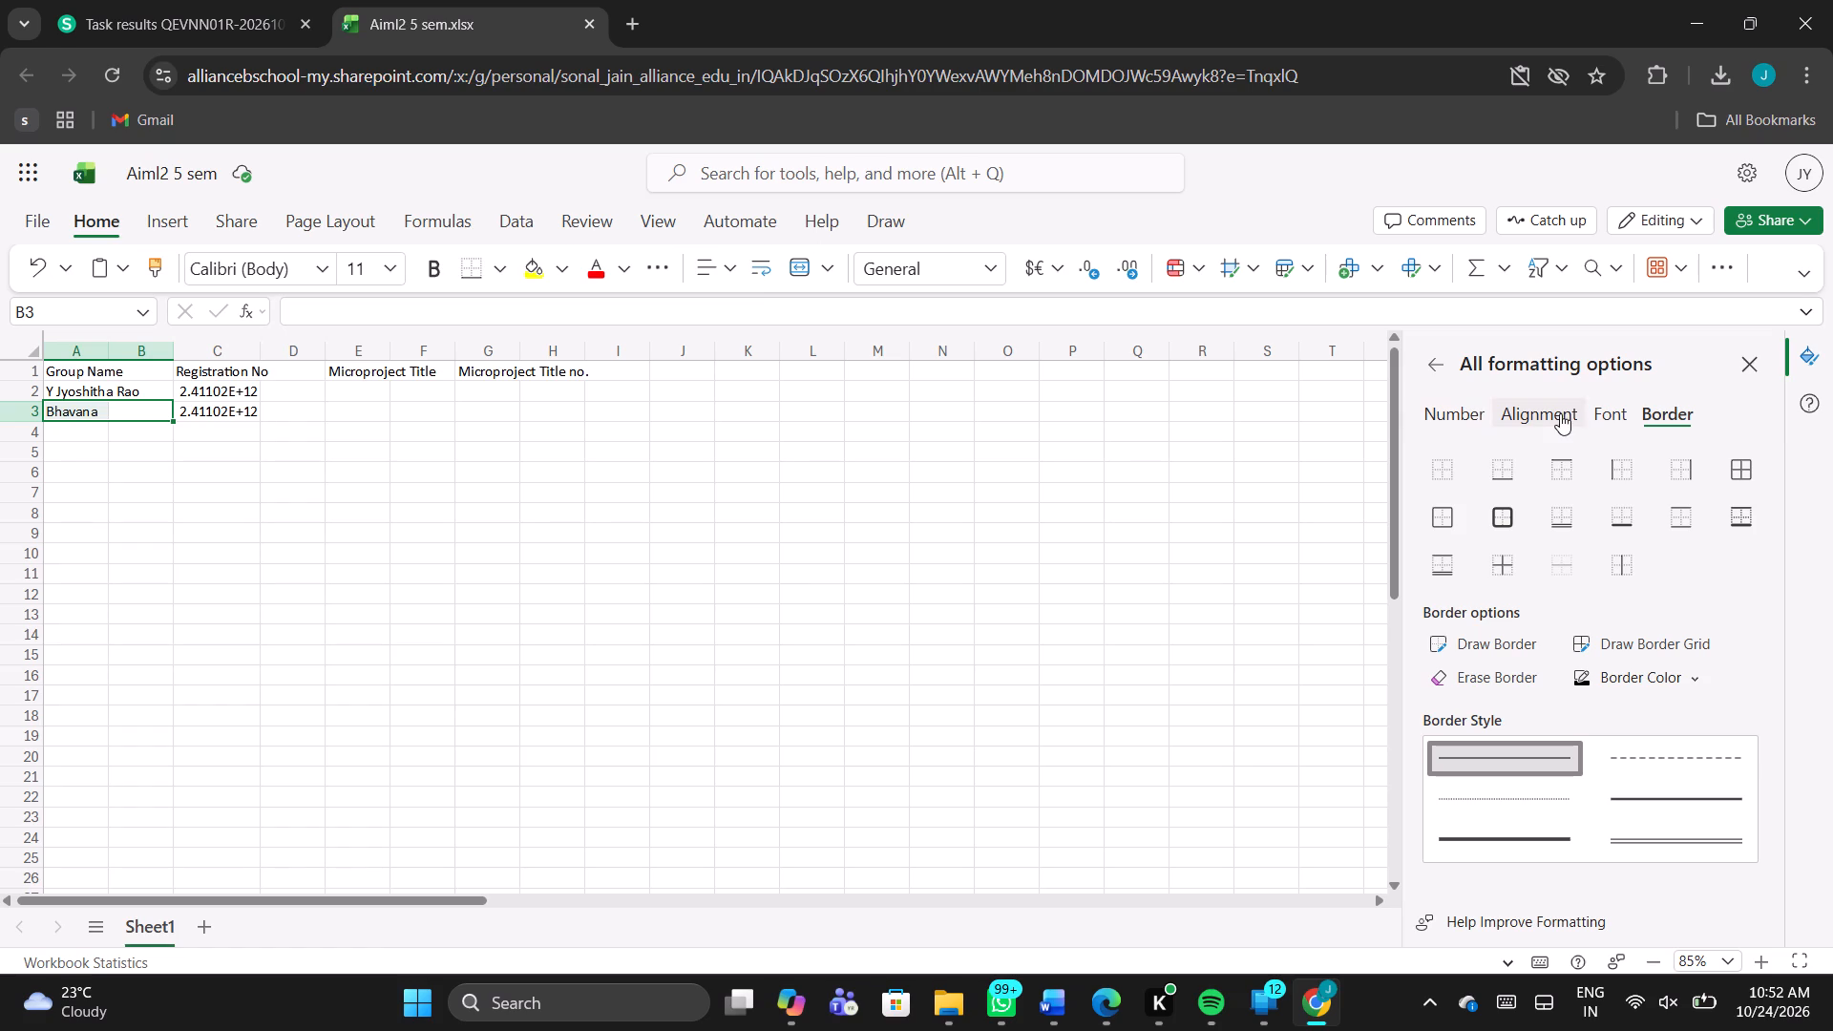
{"action": "left_click", "coordinate": [1566, 414]}
{"action": "left_click", "coordinate": [1608, 418]}
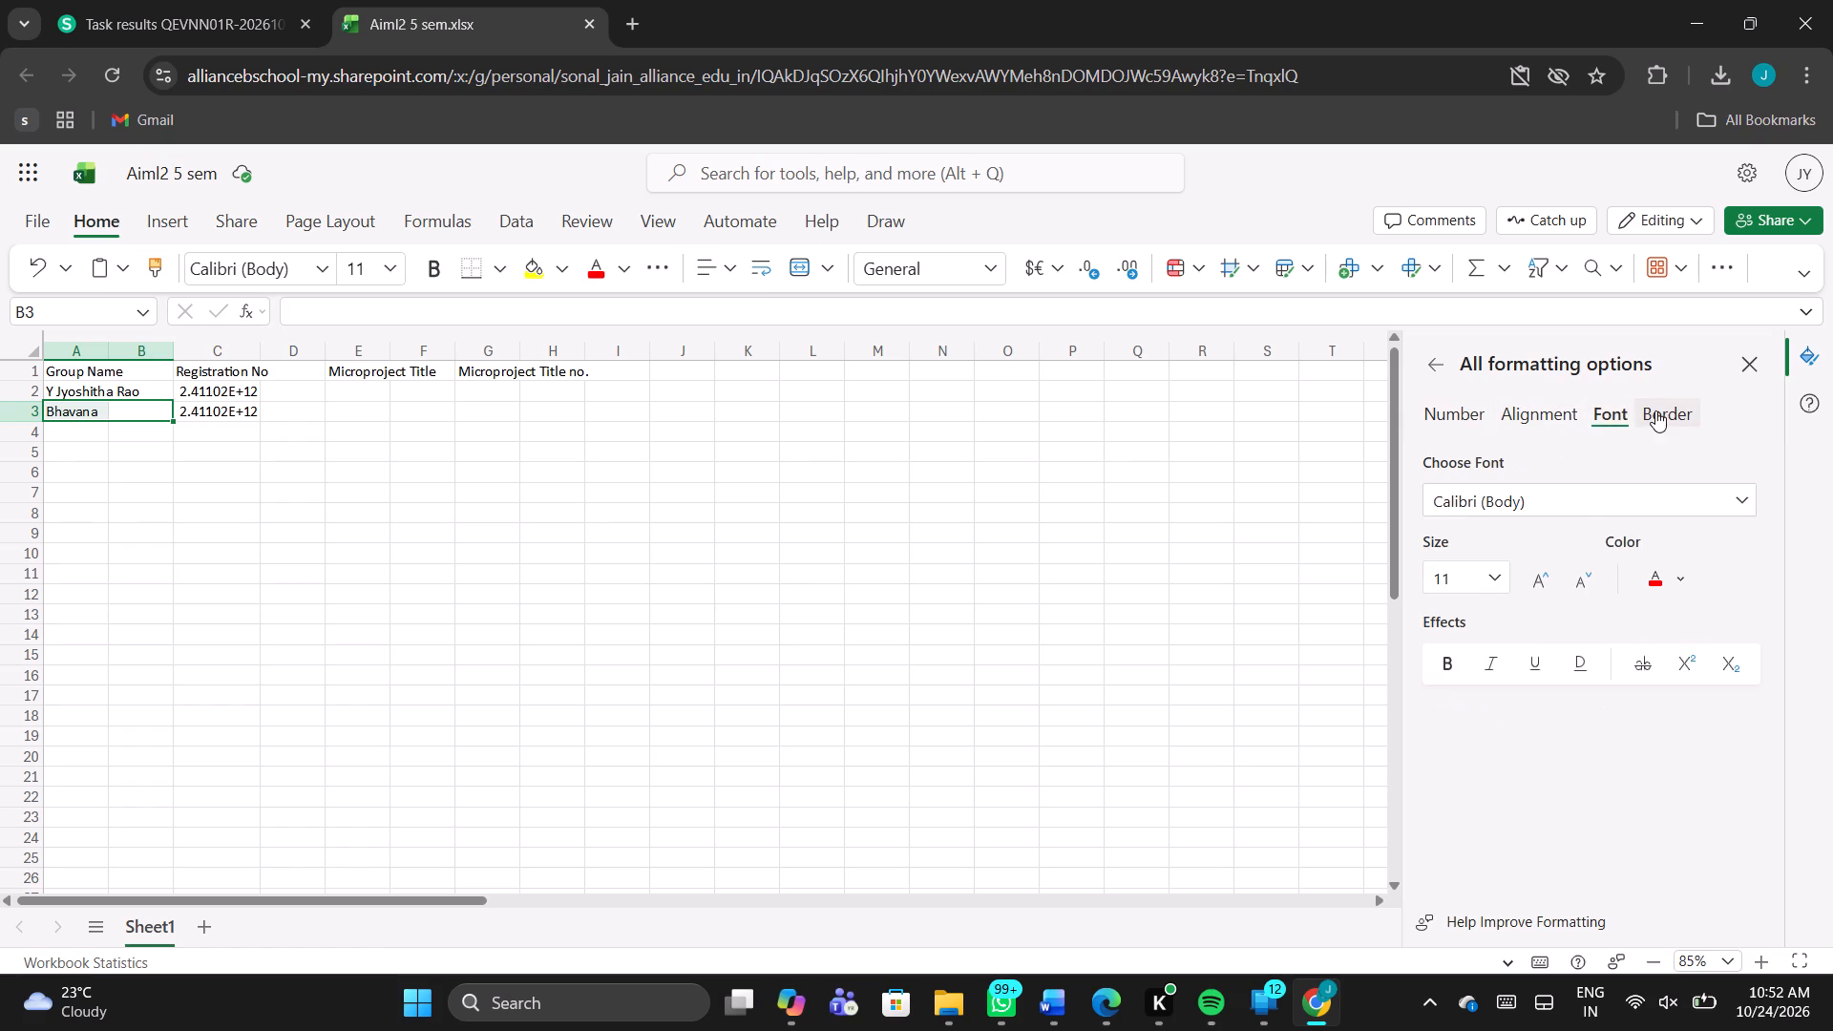
{"action": "left_click", "coordinate": [1655, 410]}
{"action": "left_click", "coordinate": [1463, 417]}
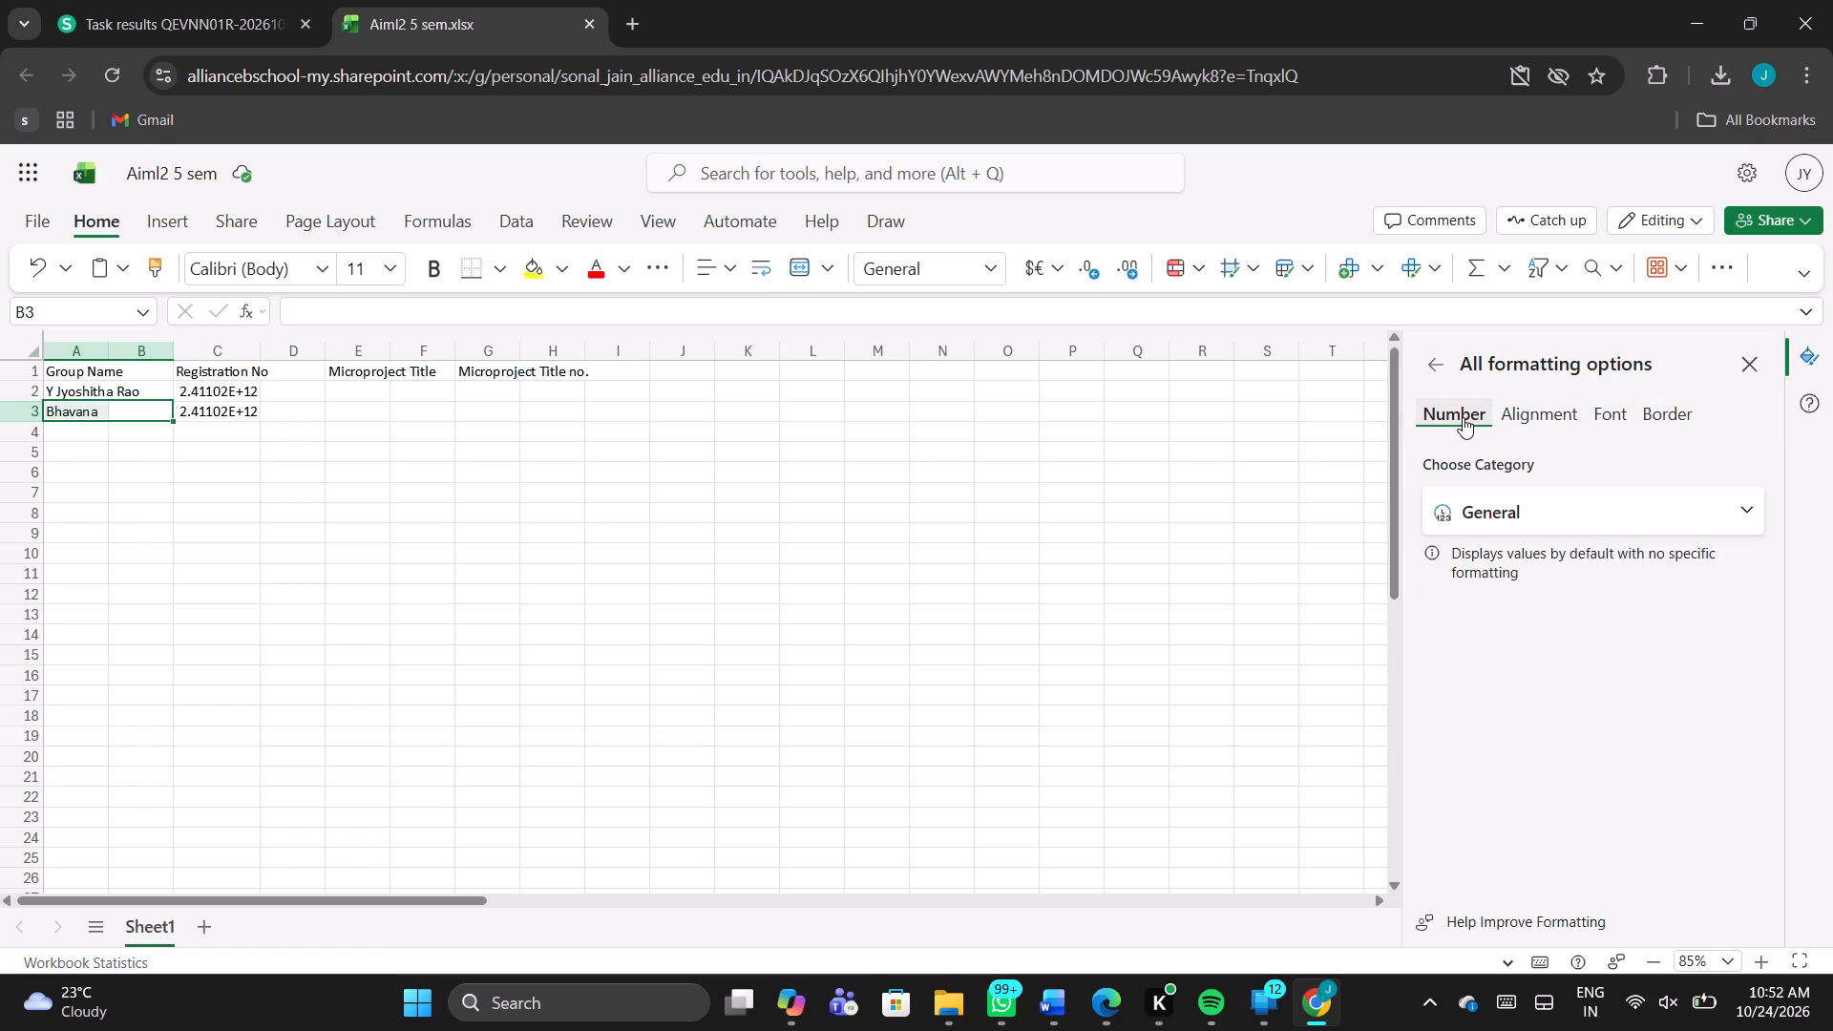
{"action": "left_click", "coordinate": [1506, 413]}
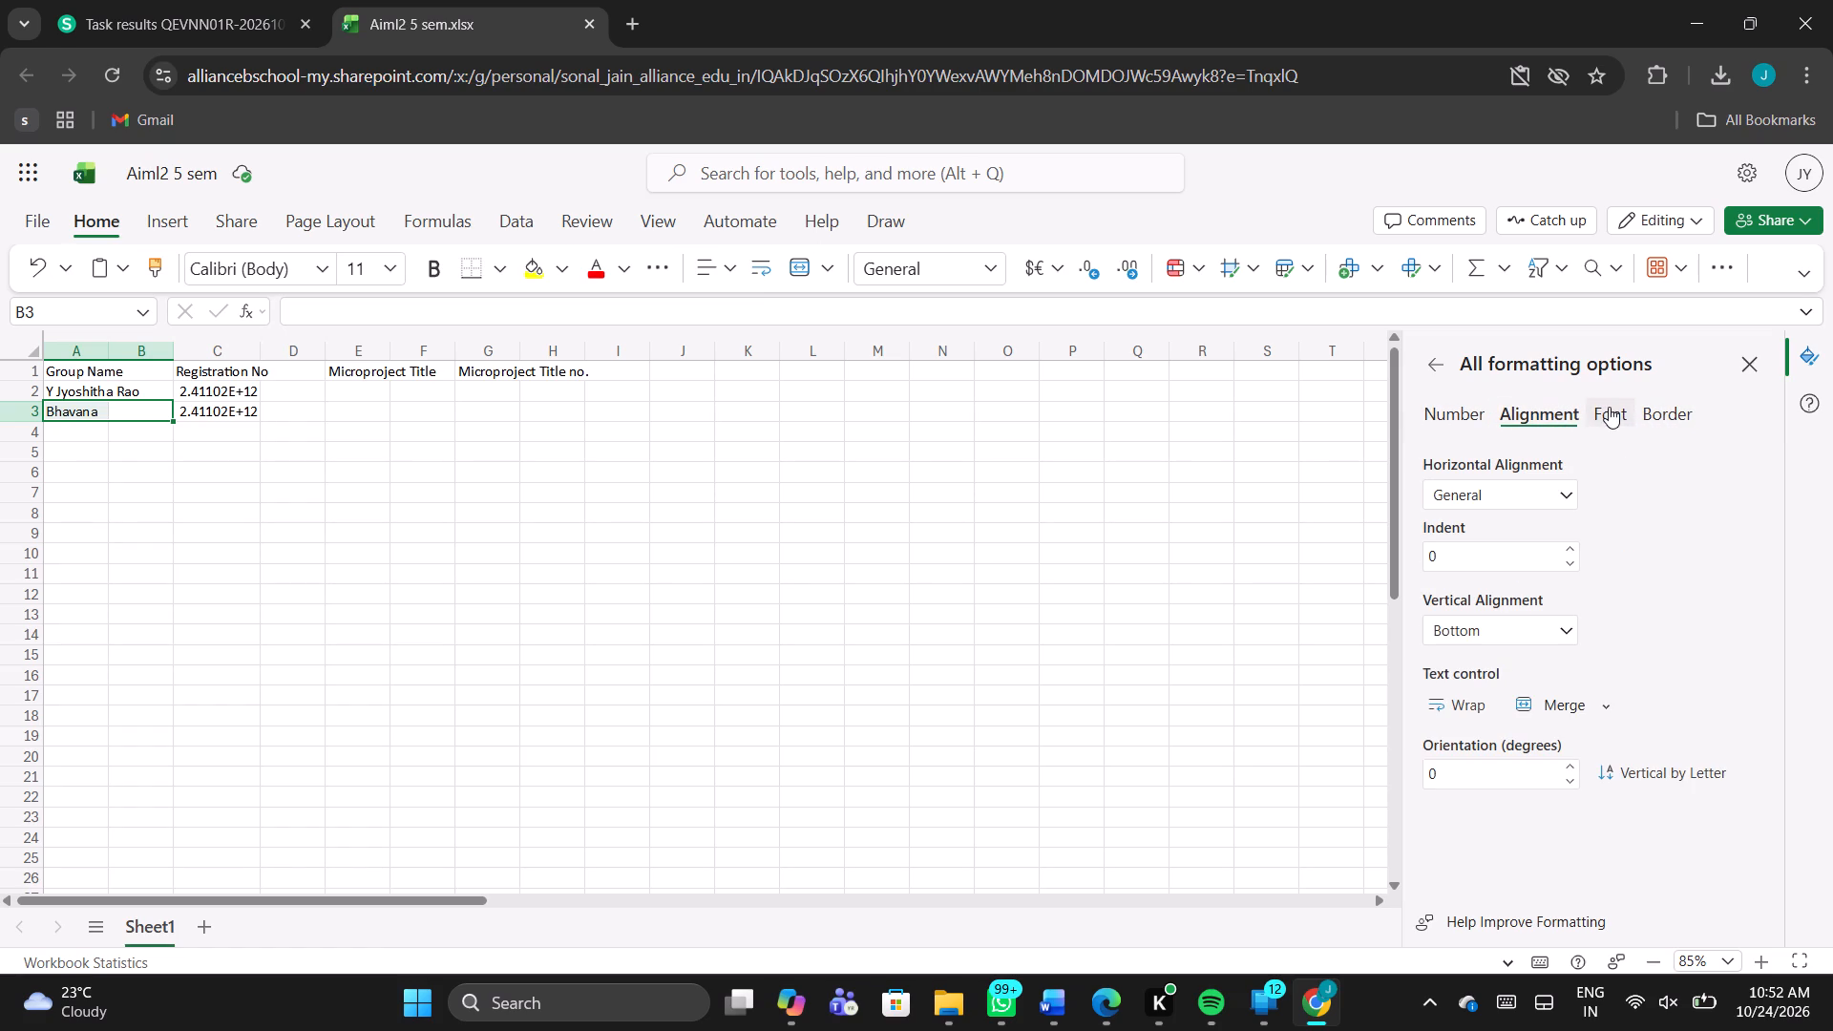
{"action": "scroll", "coordinate": [1609, 407], "scroll_direction": "down", "scroll_amount": 1}
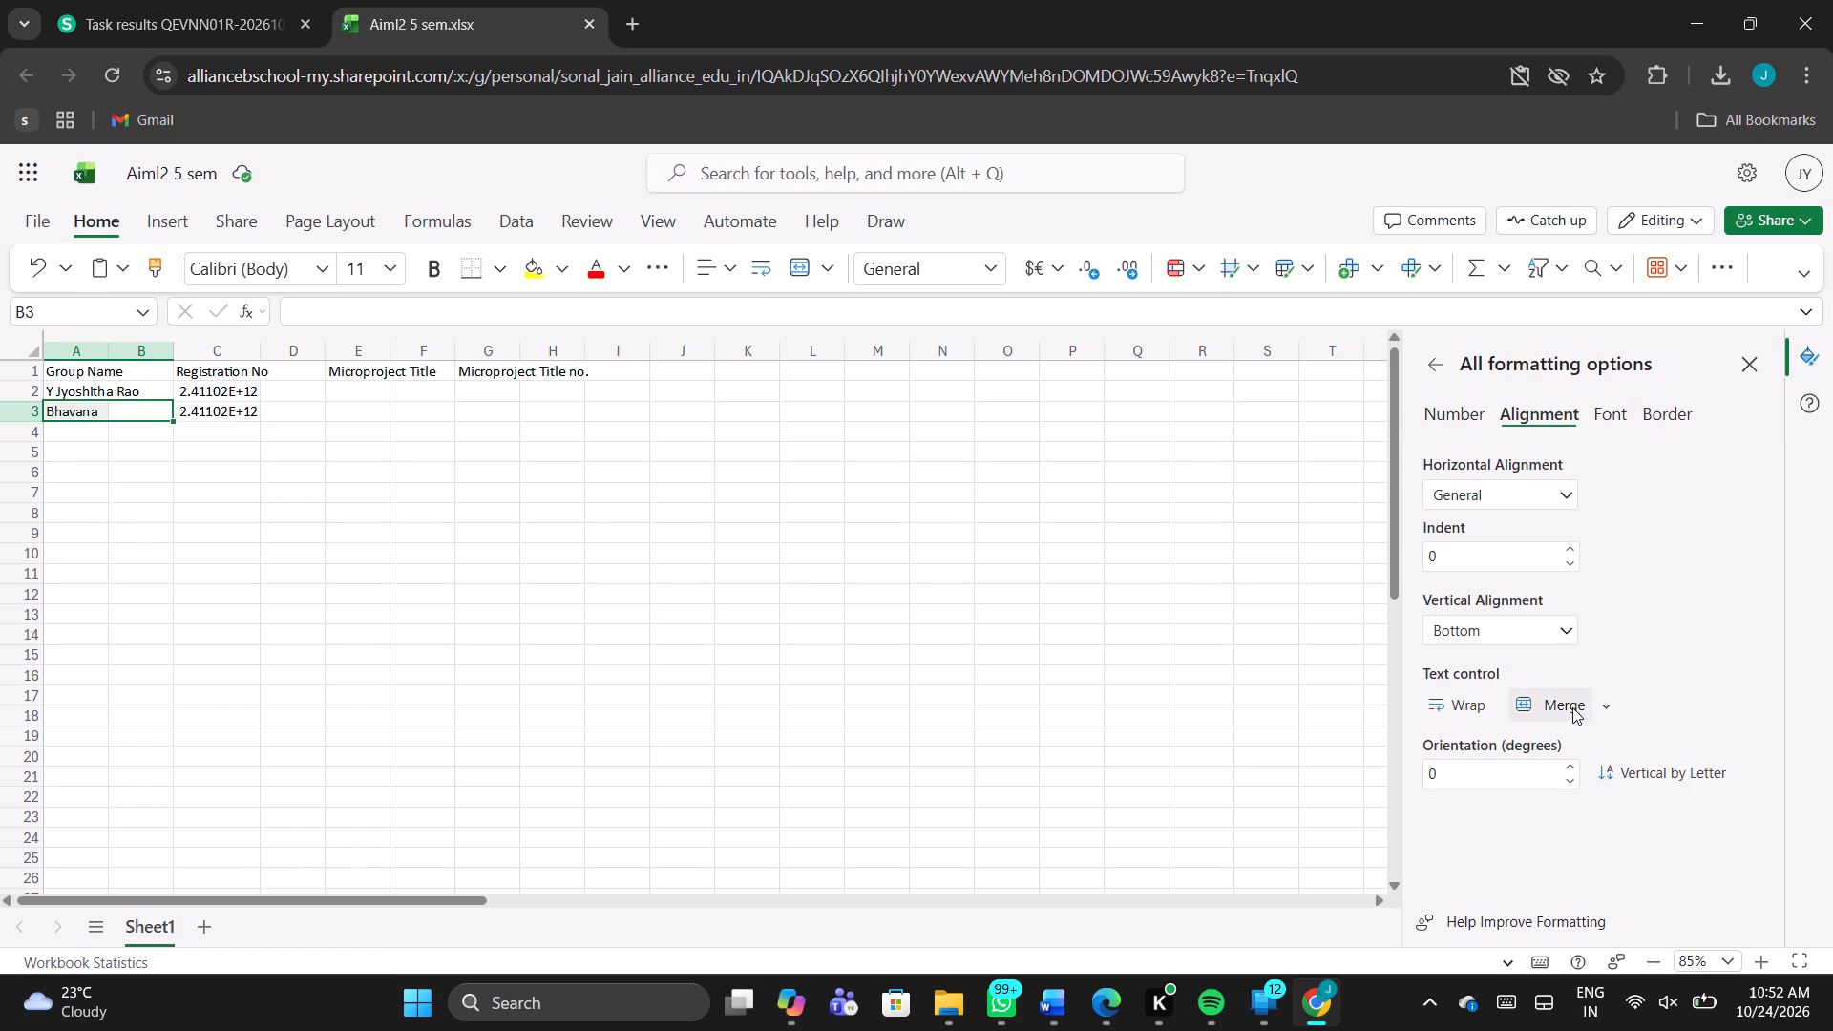
{"action": "left_click", "coordinate": [1570, 706]}
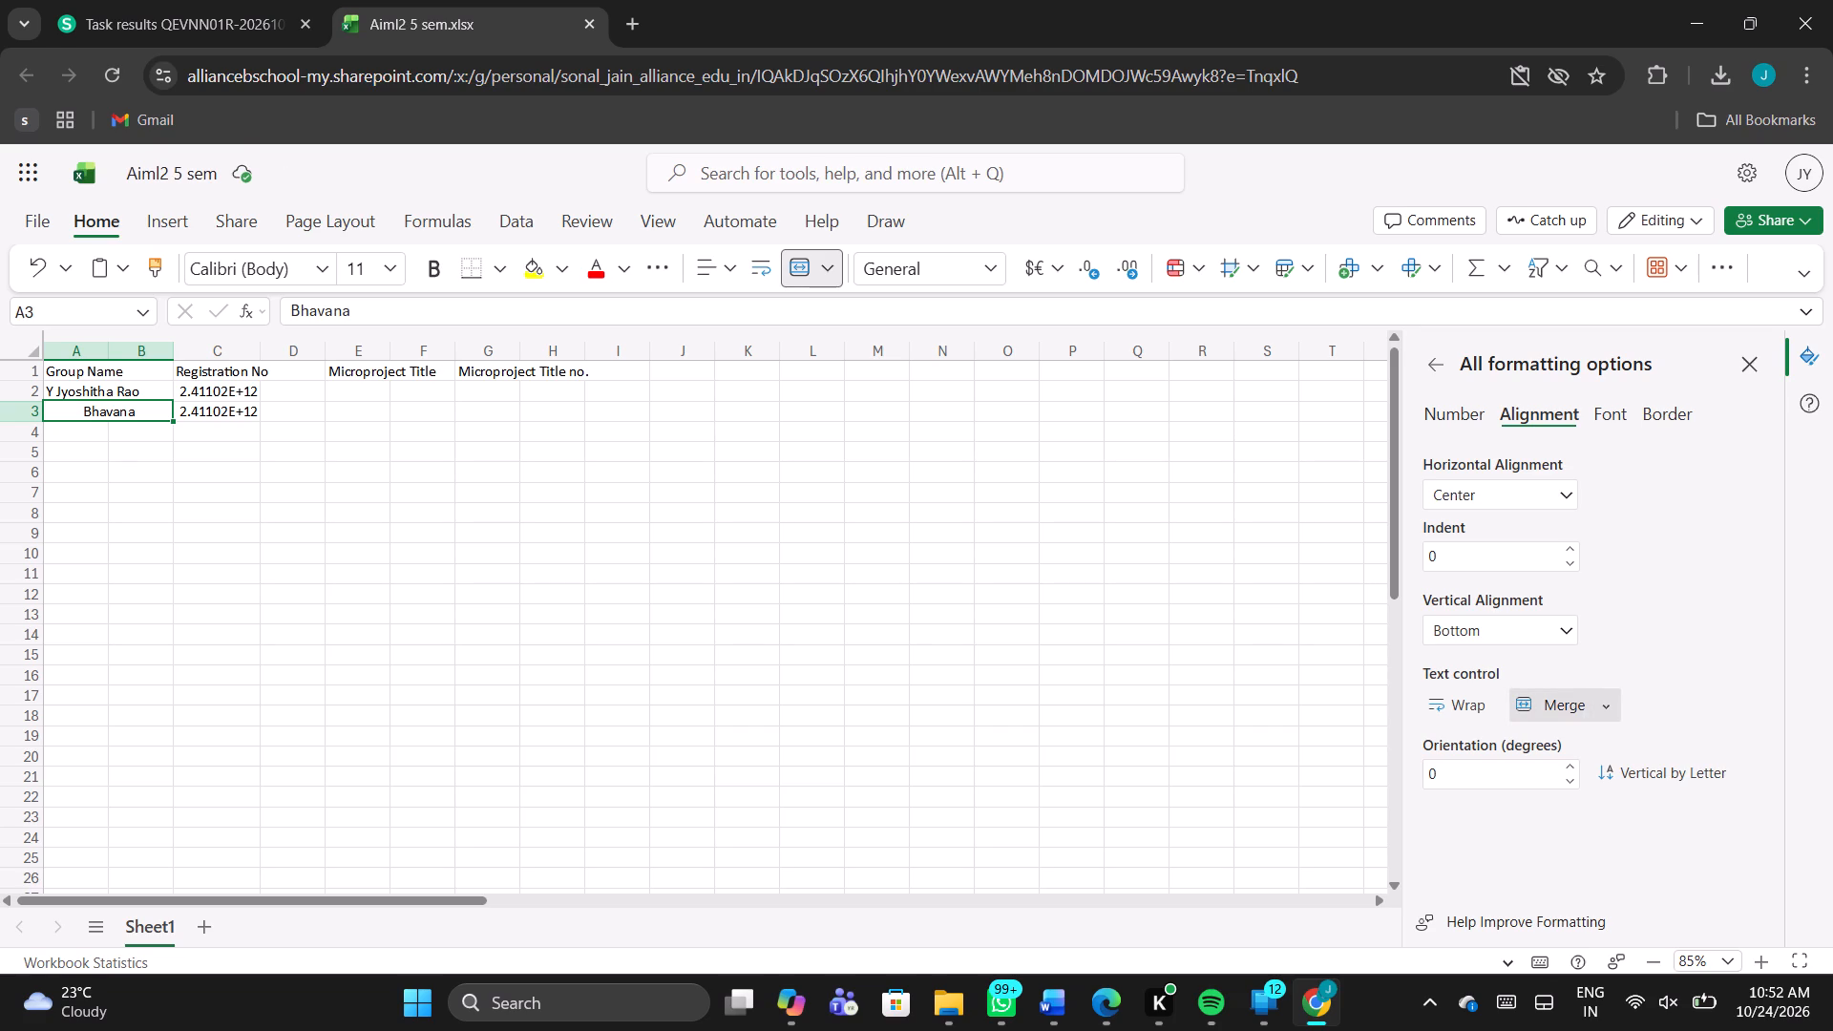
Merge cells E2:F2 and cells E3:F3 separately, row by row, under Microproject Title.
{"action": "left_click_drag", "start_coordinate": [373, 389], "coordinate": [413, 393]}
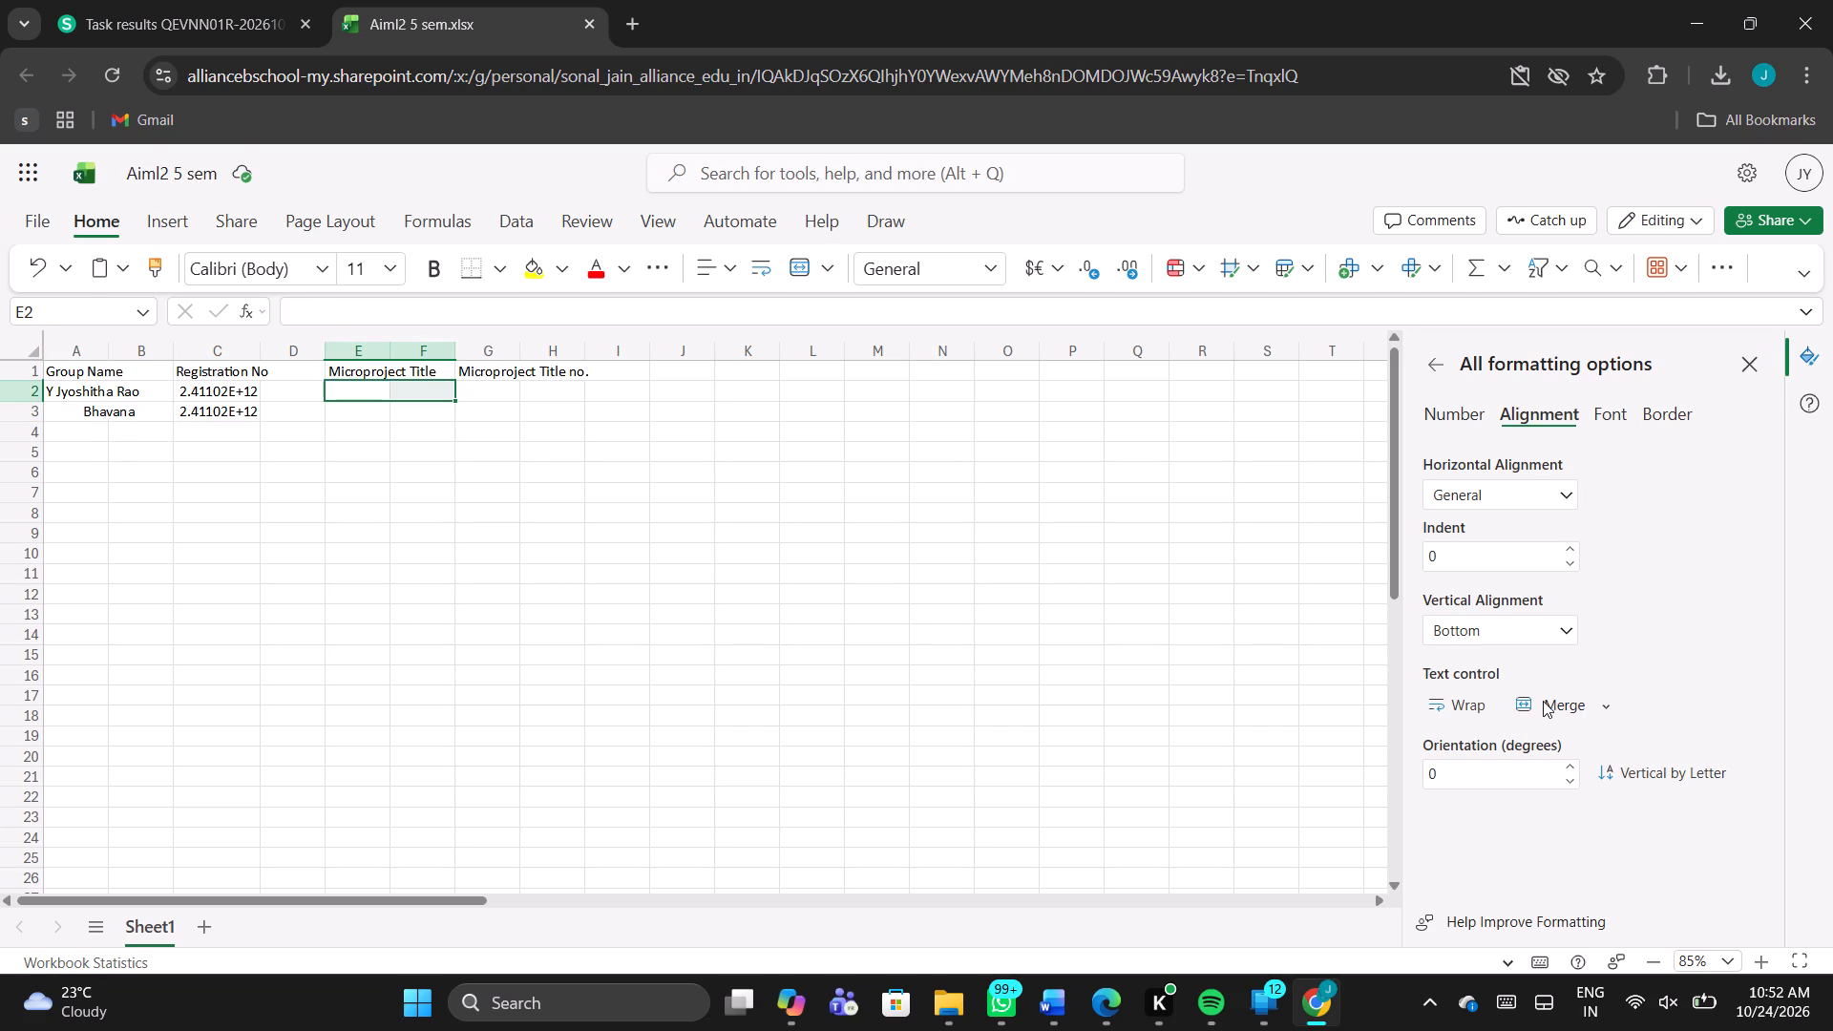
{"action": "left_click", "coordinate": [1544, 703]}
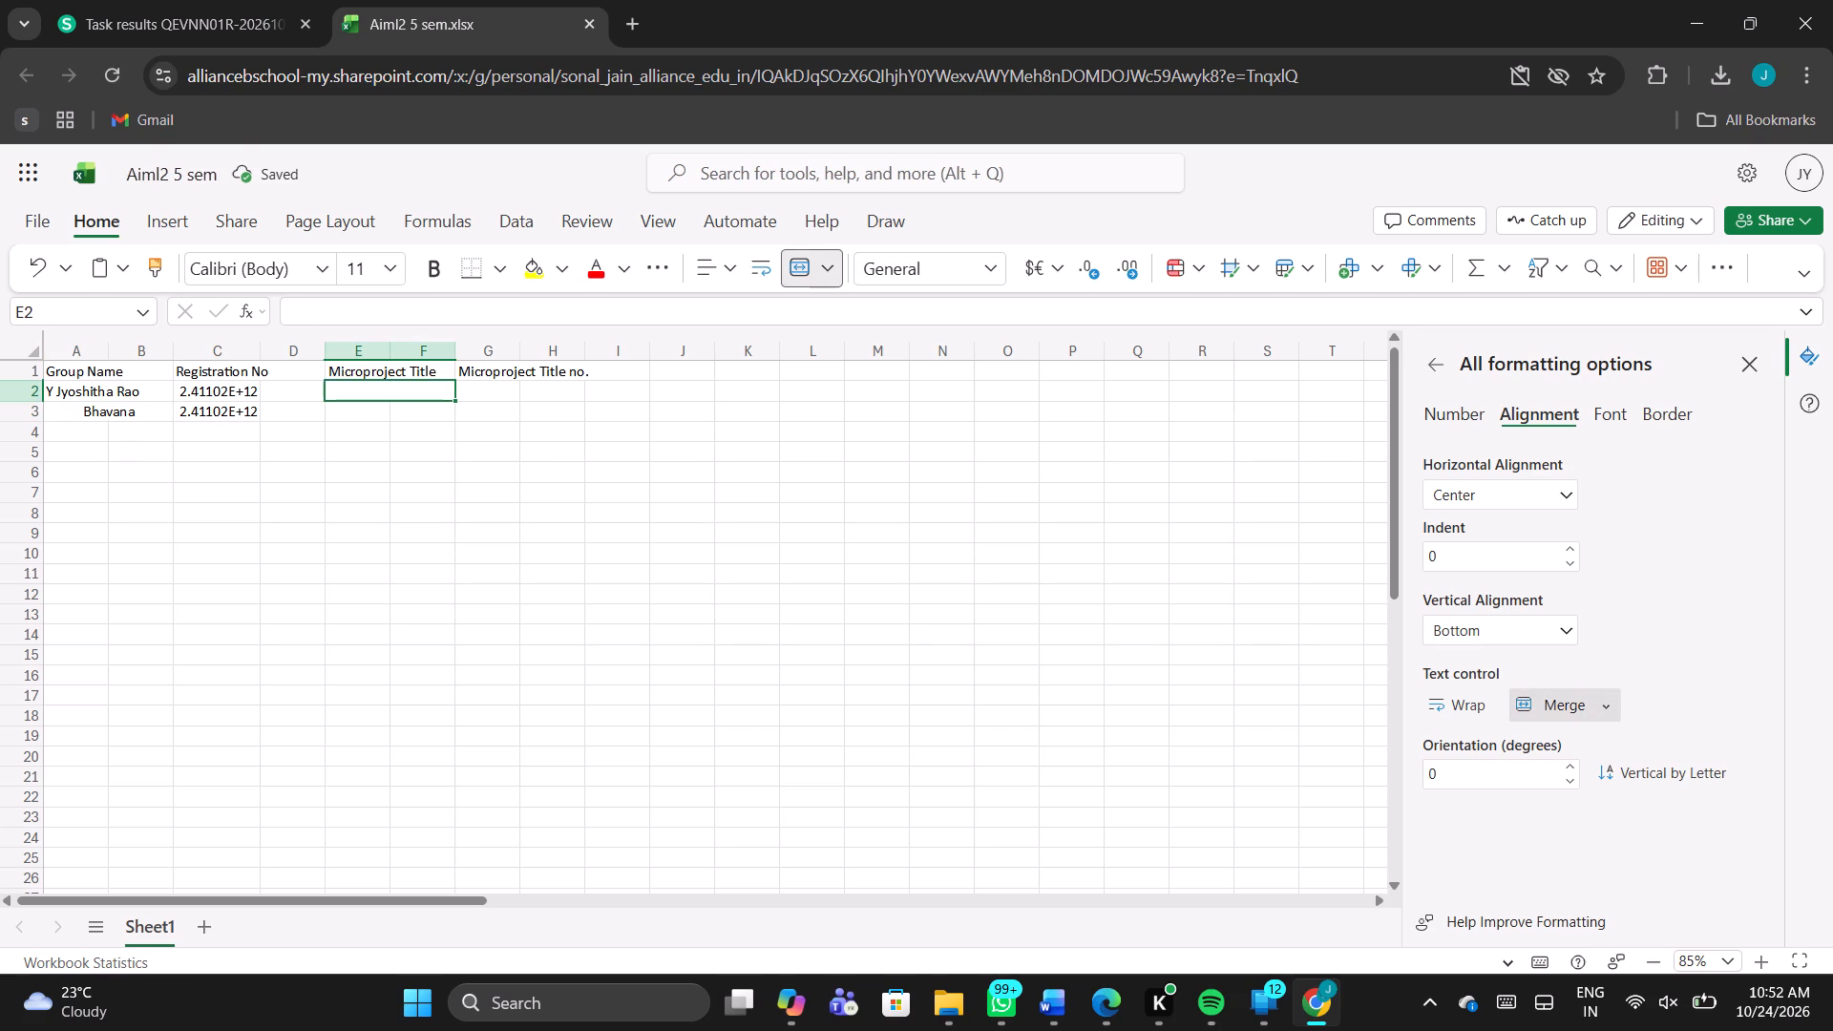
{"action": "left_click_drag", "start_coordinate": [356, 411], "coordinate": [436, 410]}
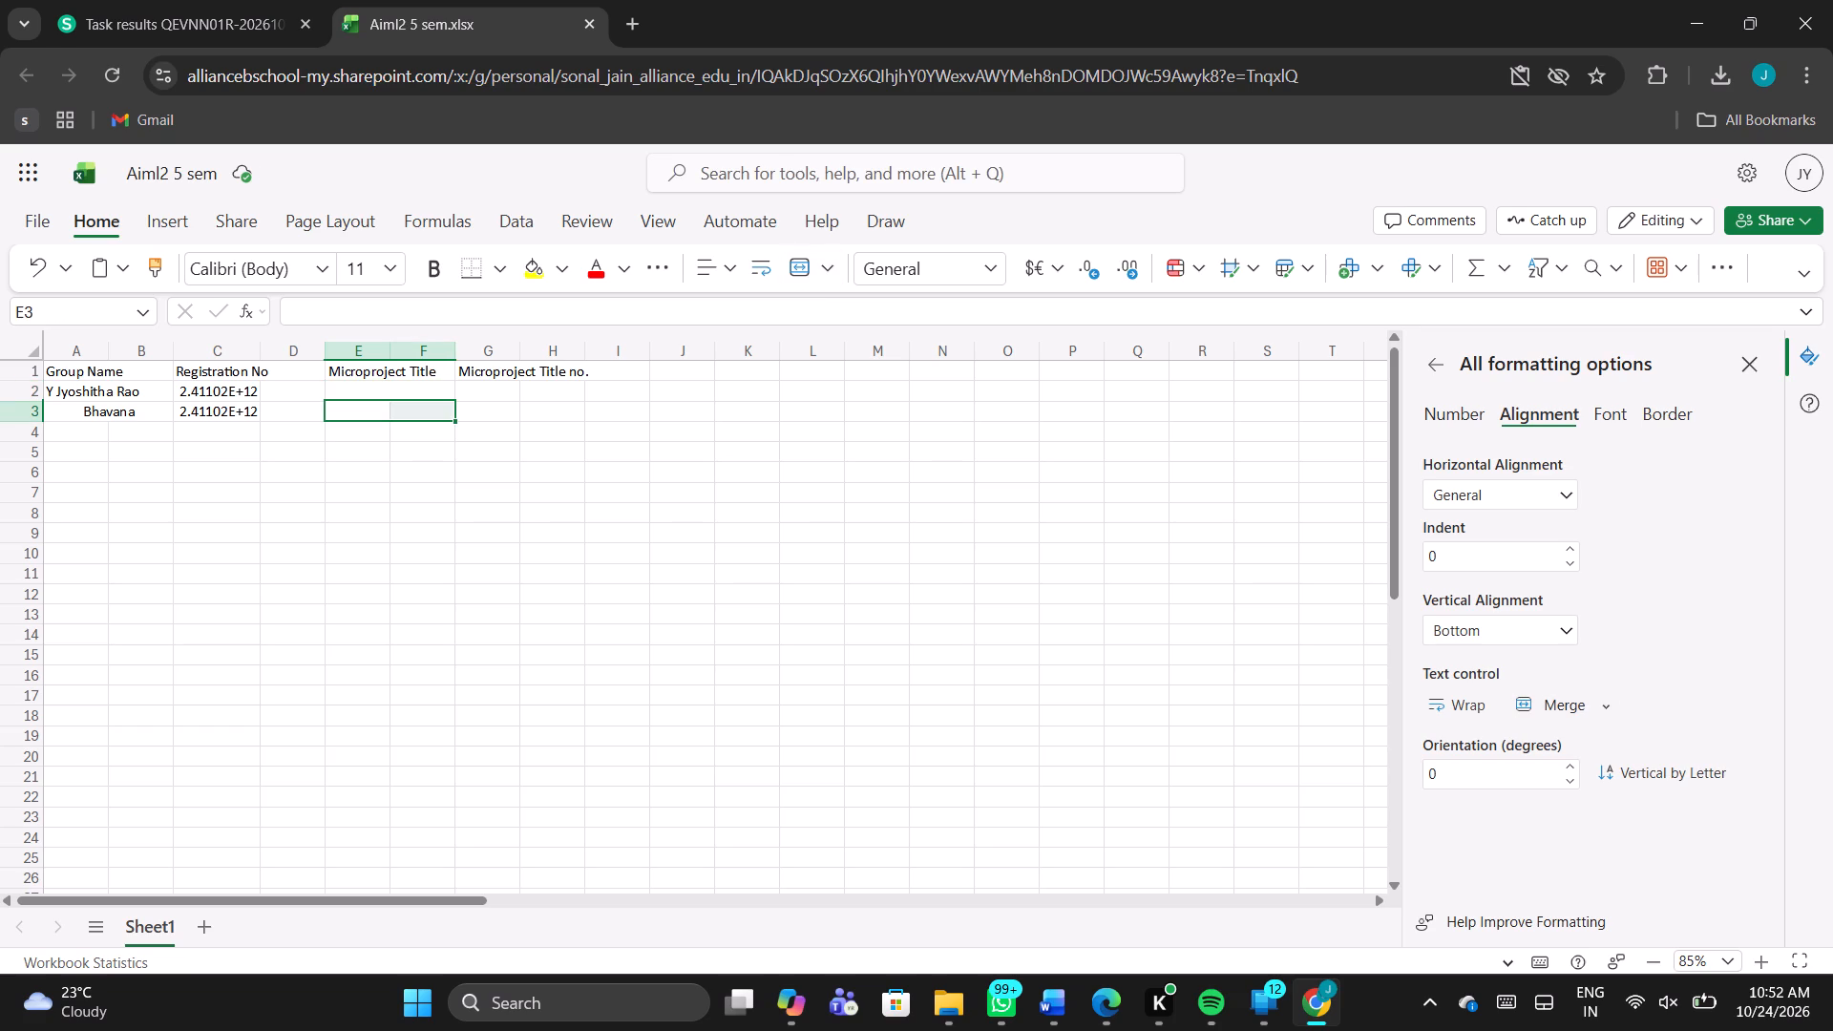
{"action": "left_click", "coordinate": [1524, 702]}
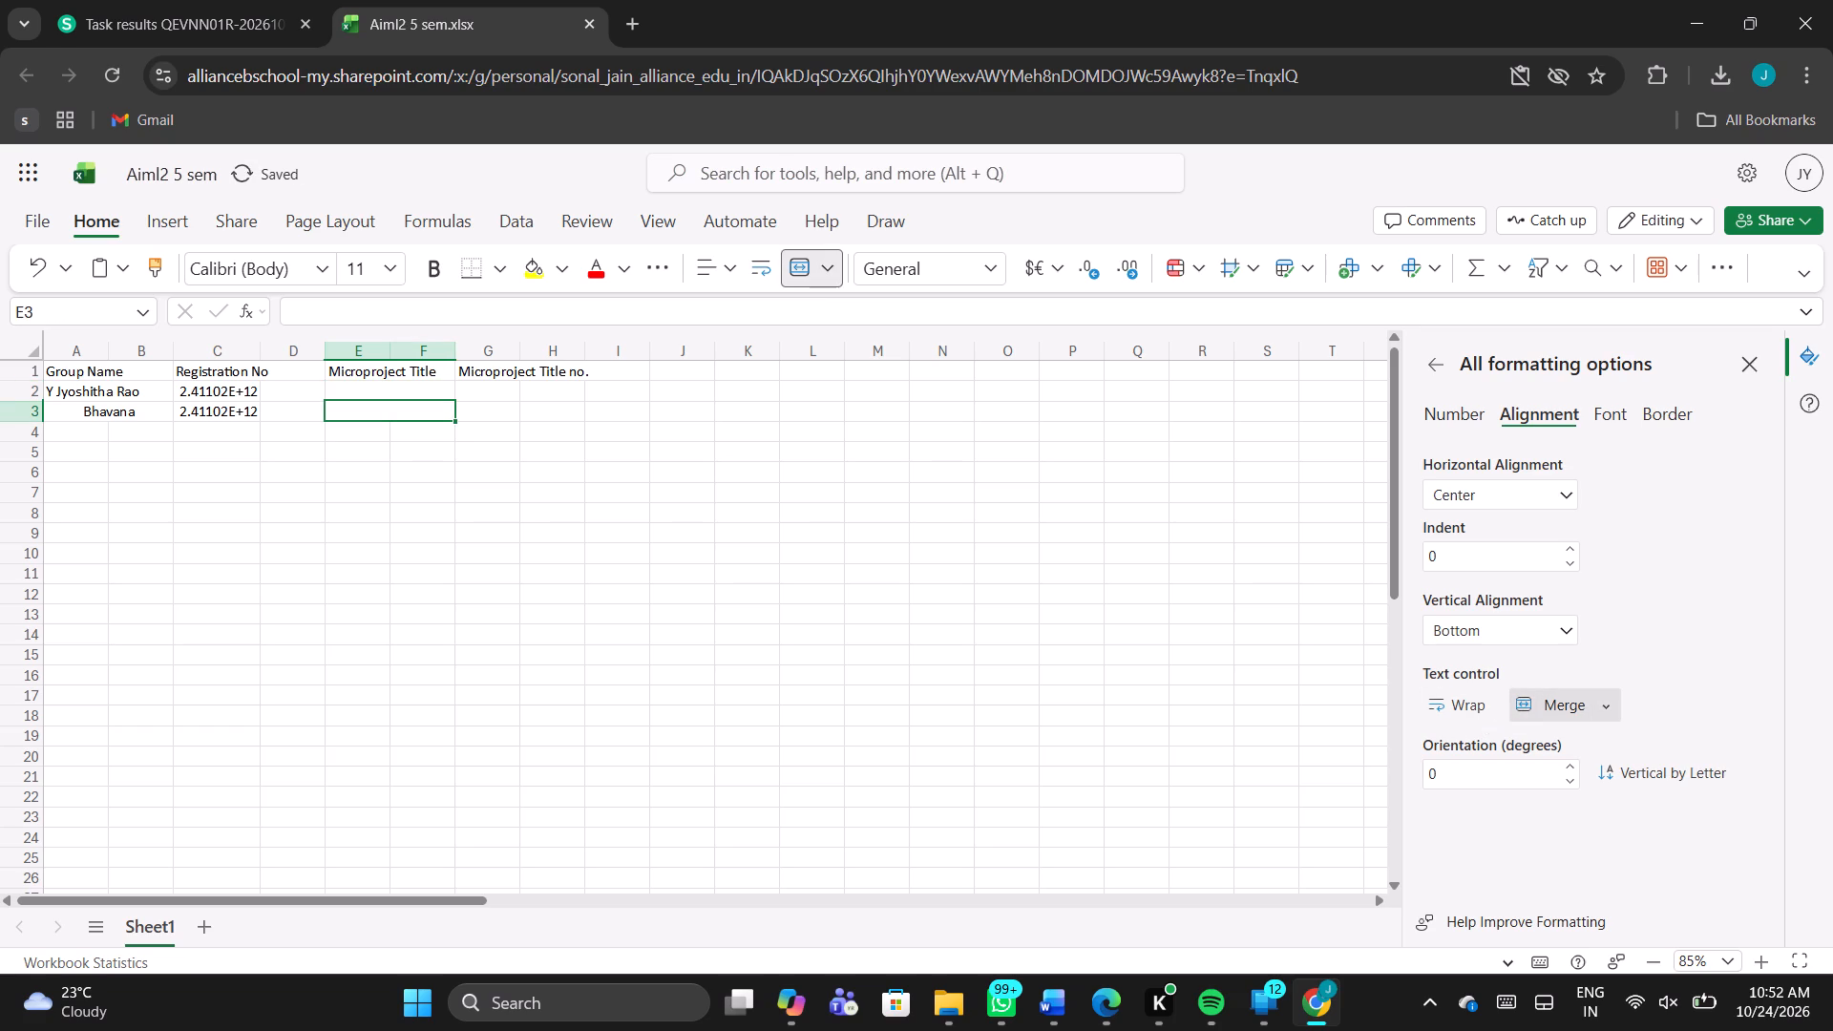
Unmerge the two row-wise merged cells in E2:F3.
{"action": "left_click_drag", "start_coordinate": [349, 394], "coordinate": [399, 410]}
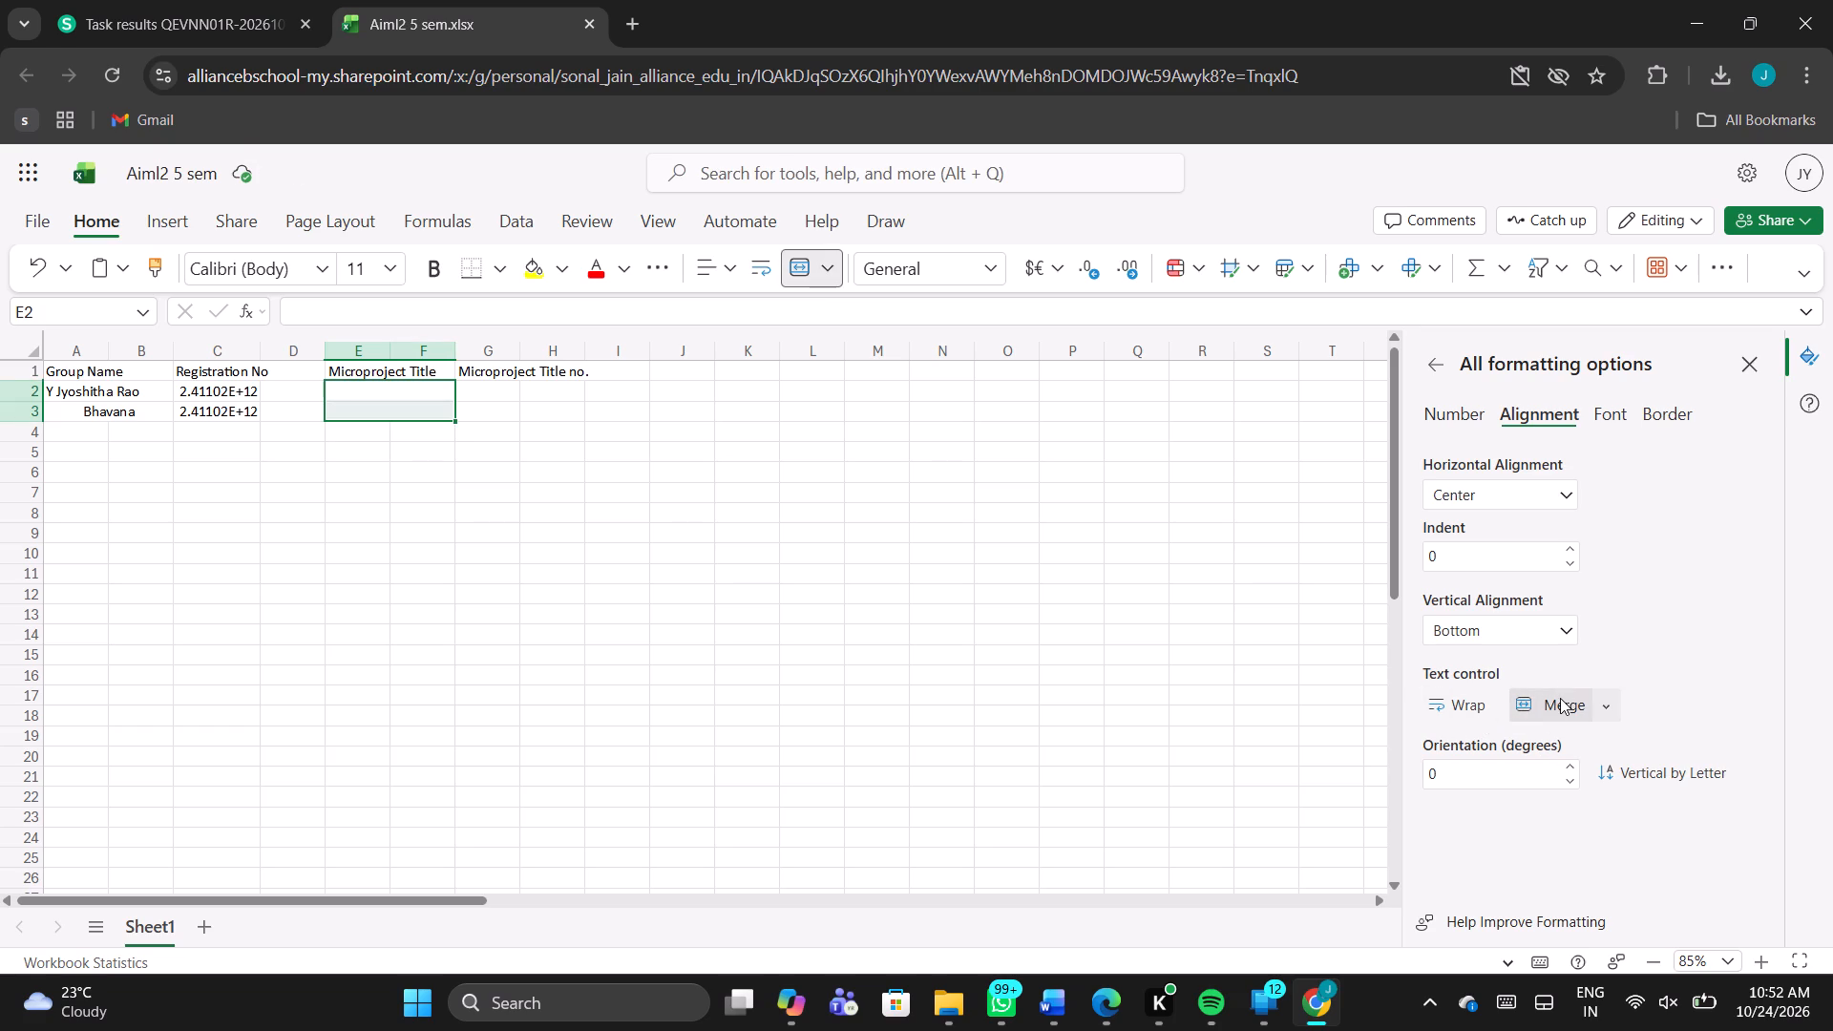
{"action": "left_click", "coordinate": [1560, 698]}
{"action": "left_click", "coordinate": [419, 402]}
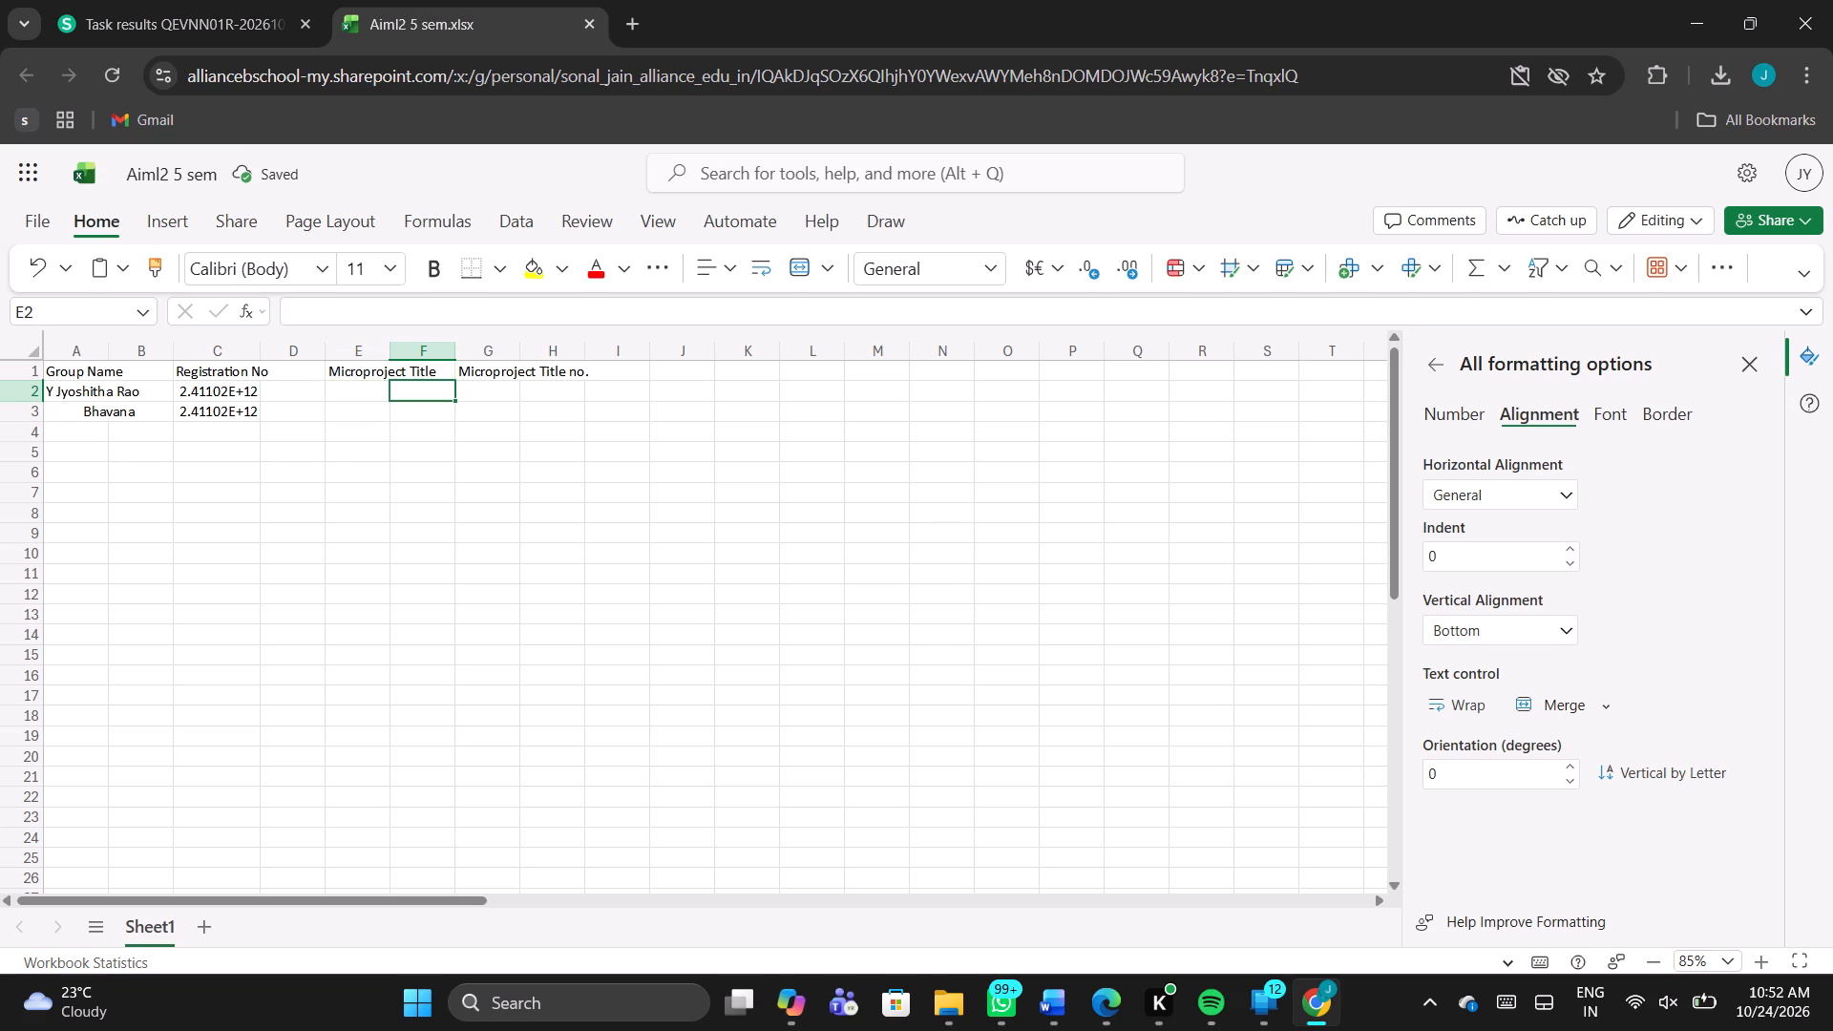
Merge E2:F3 into one cell under Microproject Title and G2:H3 into one cell under Microproject Title no.
{"action": "left_click_drag", "start_coordinate": [356, 389], "coordinate": [428, 411]}
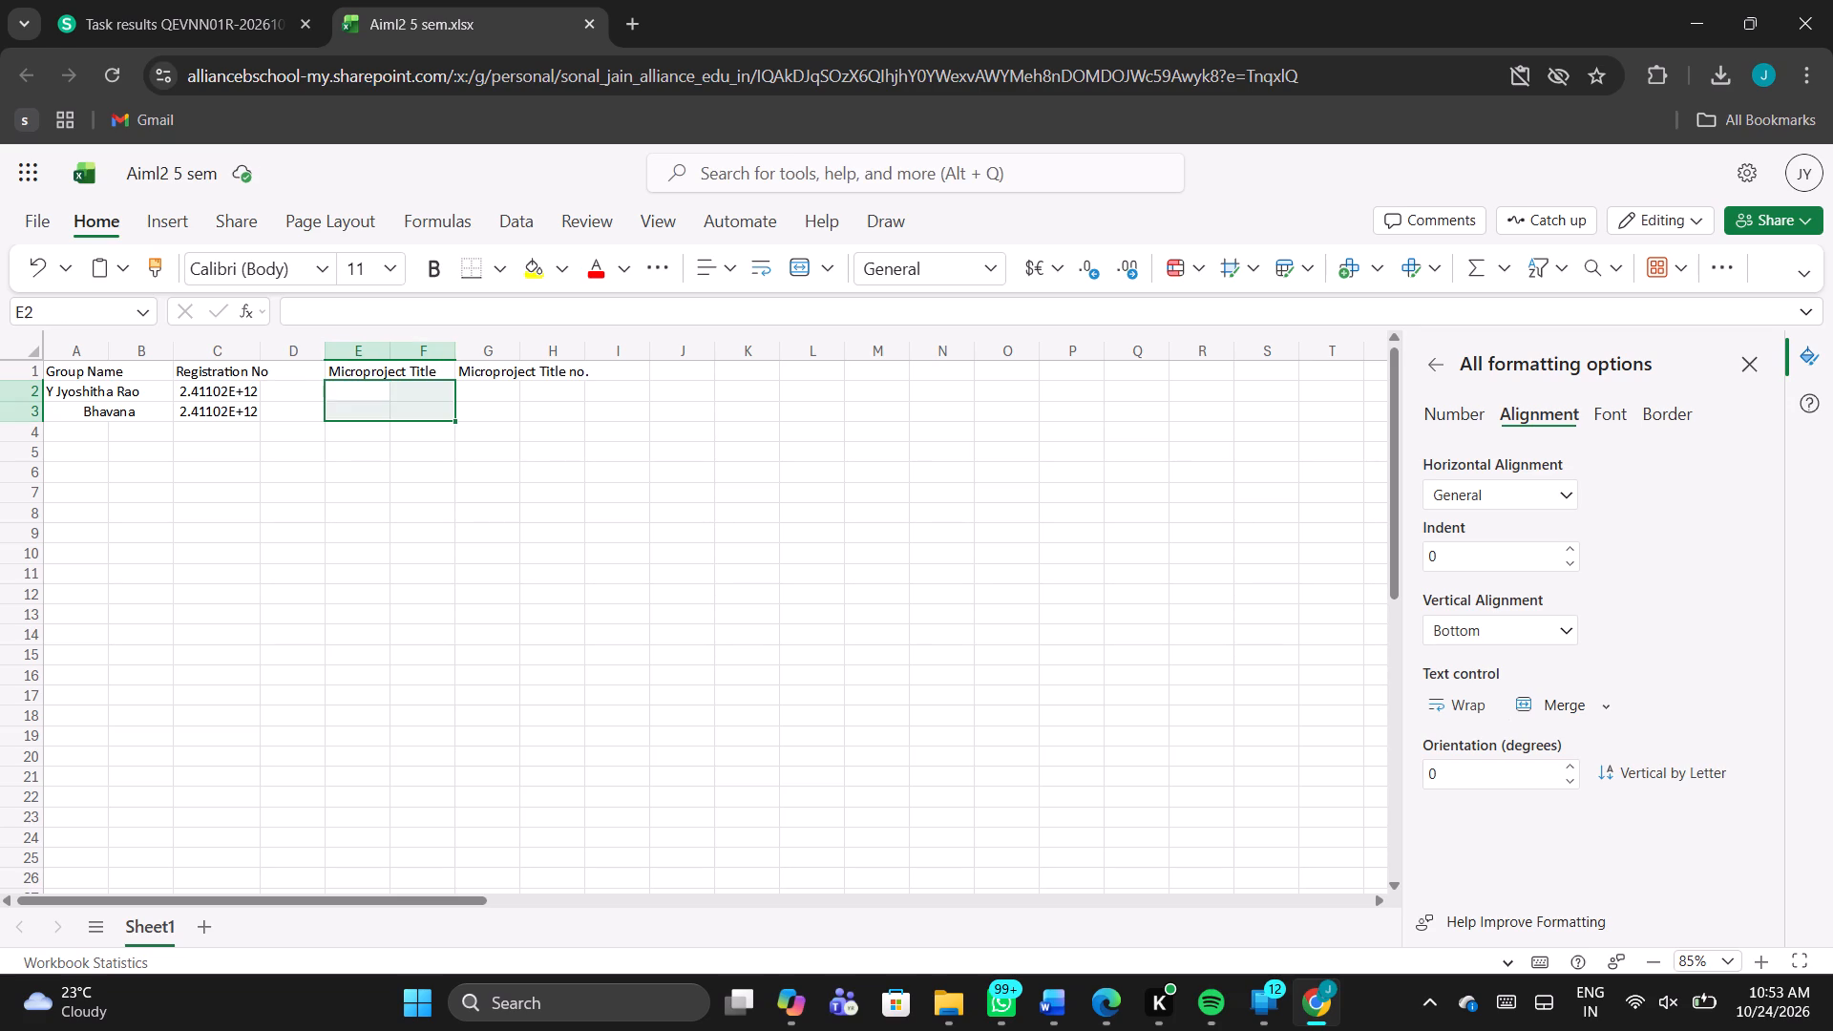
{"action": "left_click", "coordinate": [1527, 704]}
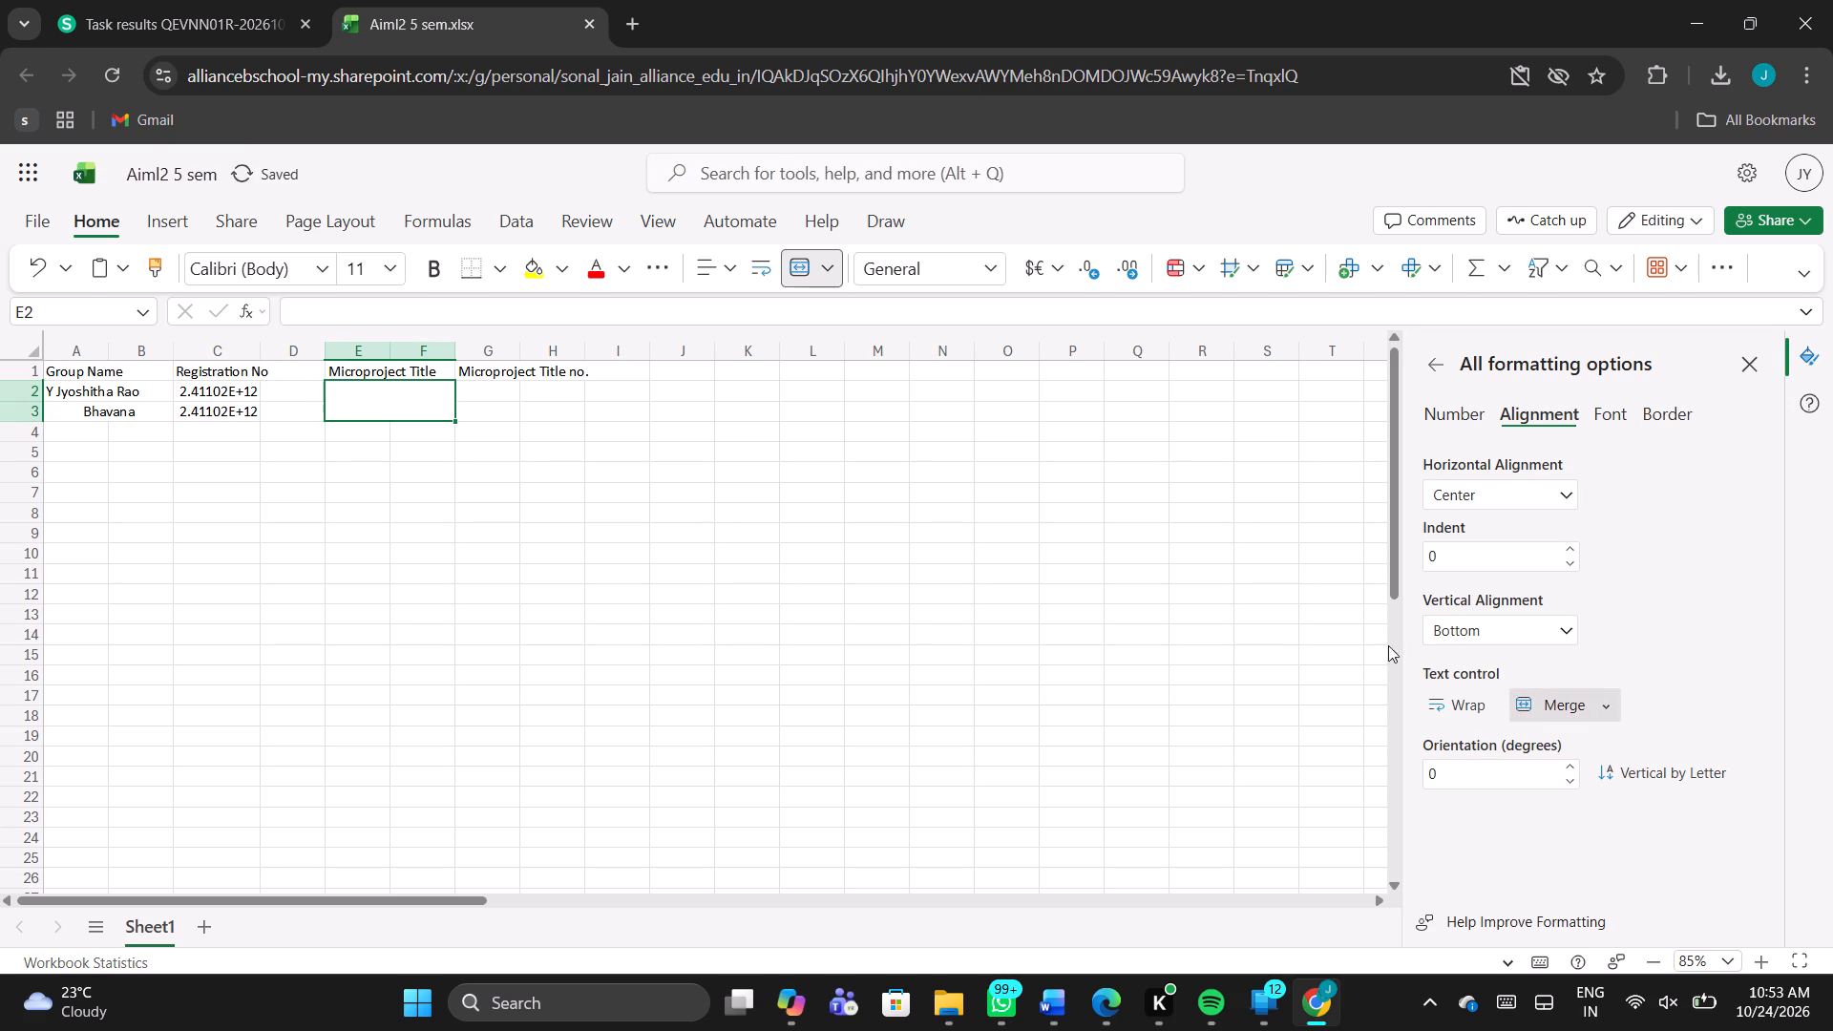
{"action": "left_click_drag", "start_coordinate": [487, 390], "coordinate": [539, 415]}
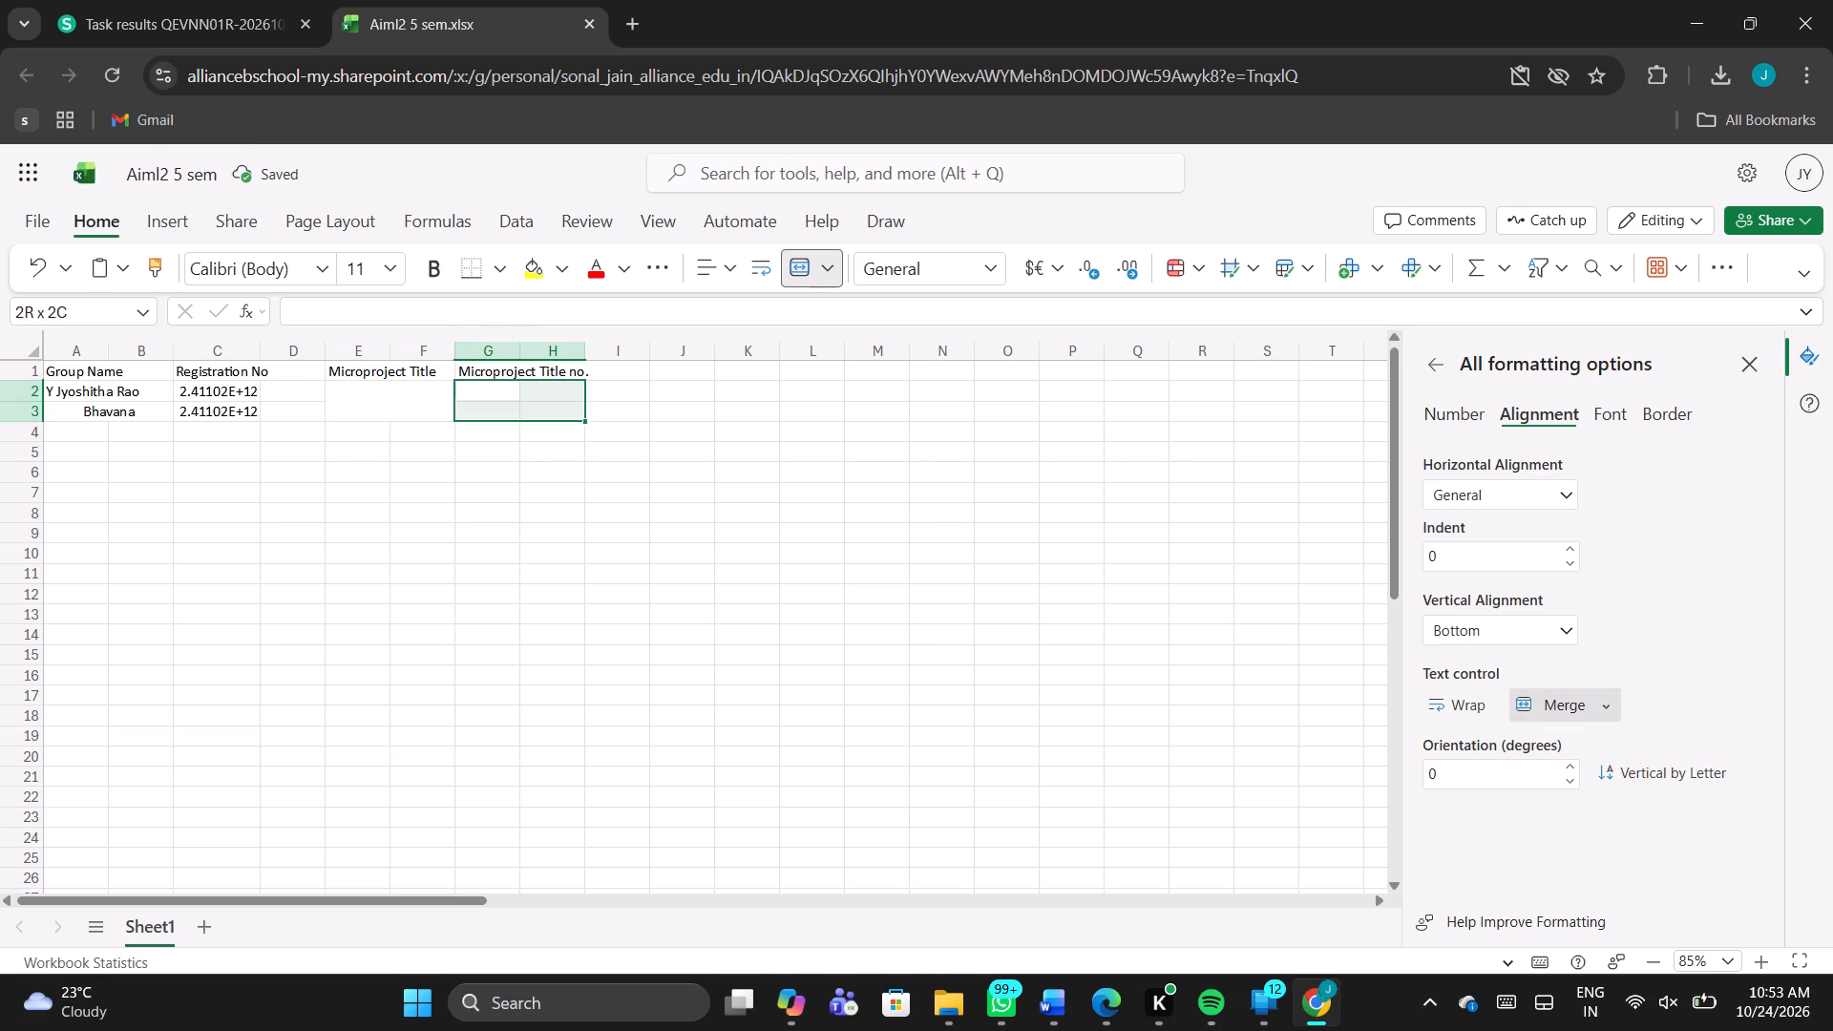
{"action": "left_click_drag", "start_coordinate": [539, 415], "coordinate": [543, 415]}
{"action": "left_click", "coordinate": [1541, 702]}
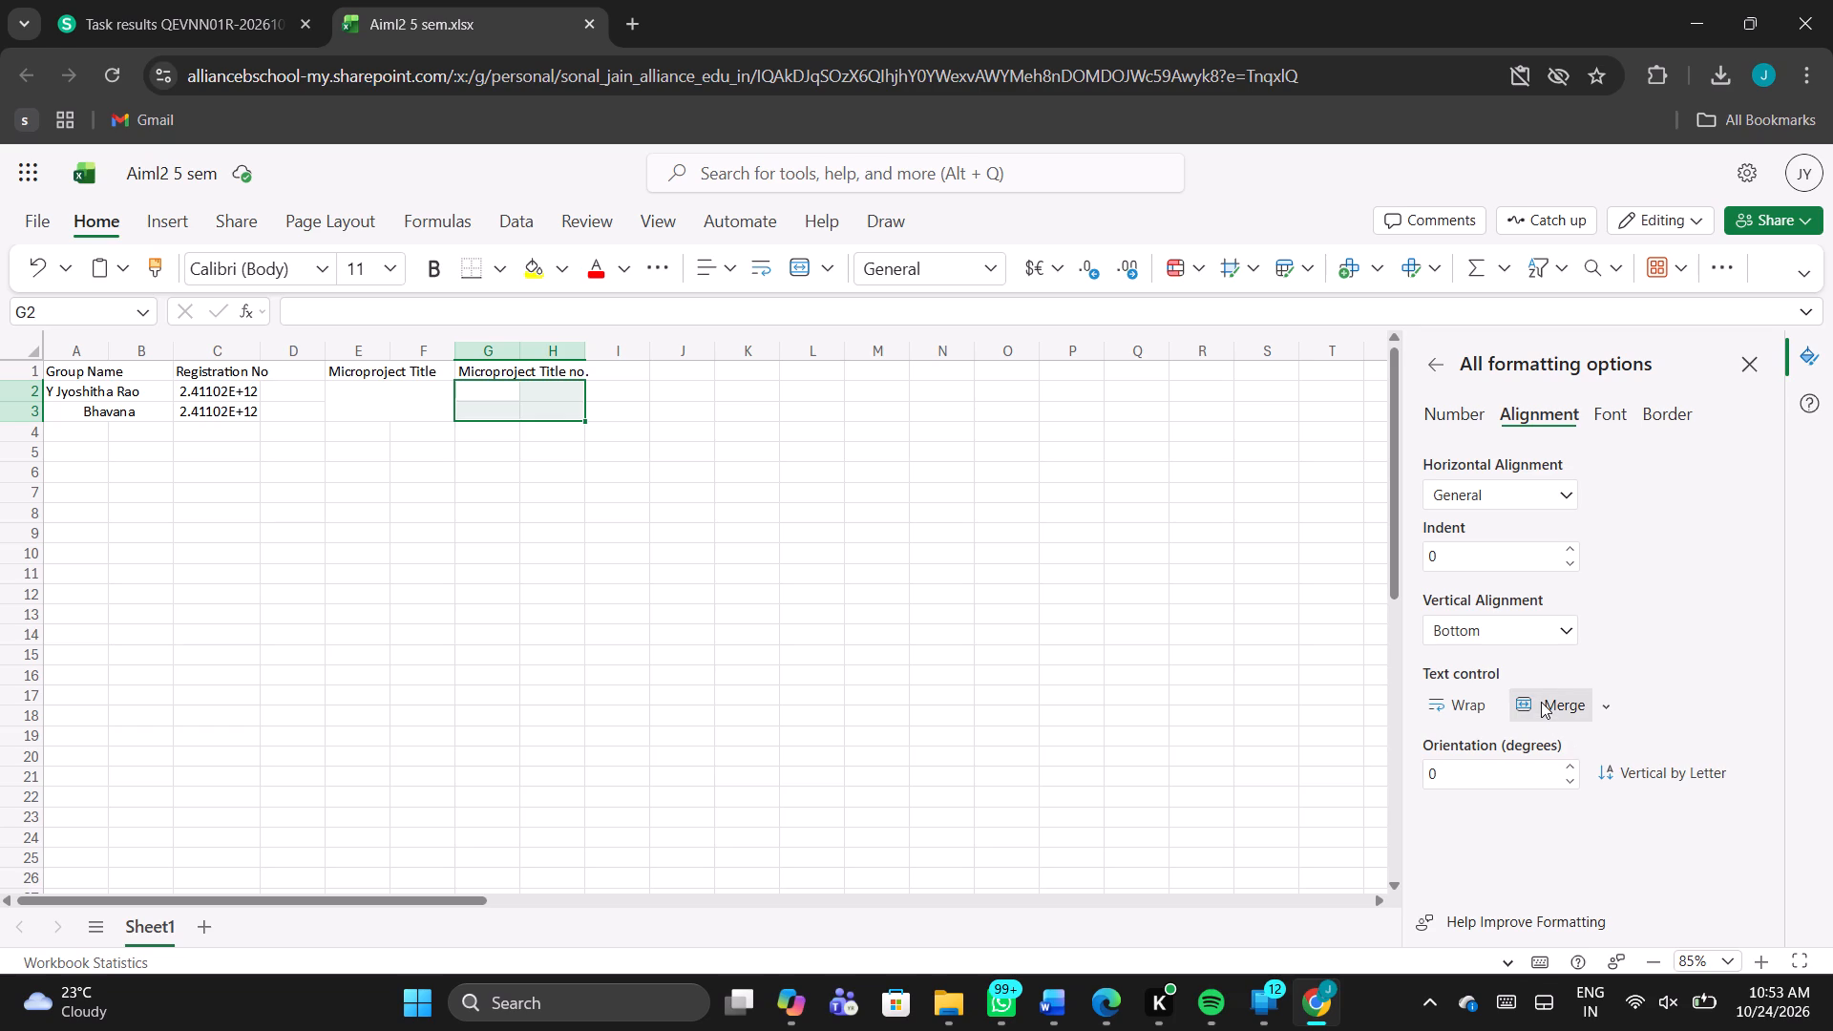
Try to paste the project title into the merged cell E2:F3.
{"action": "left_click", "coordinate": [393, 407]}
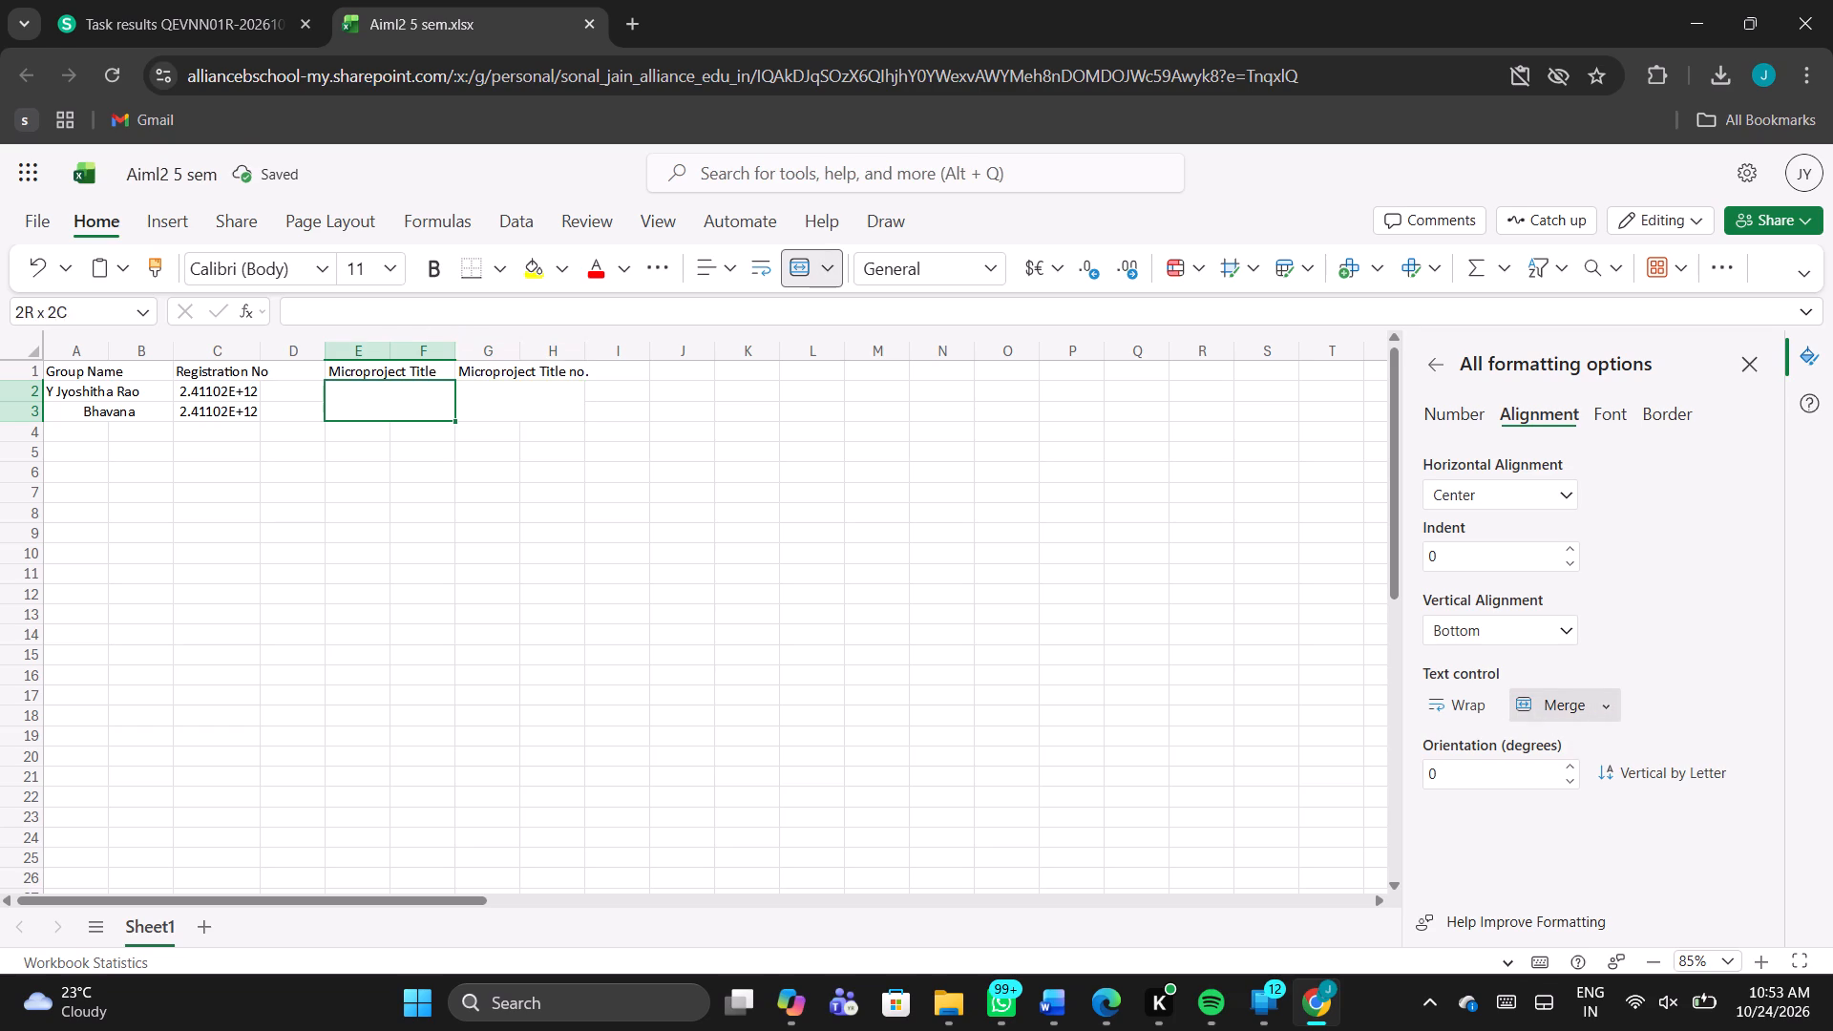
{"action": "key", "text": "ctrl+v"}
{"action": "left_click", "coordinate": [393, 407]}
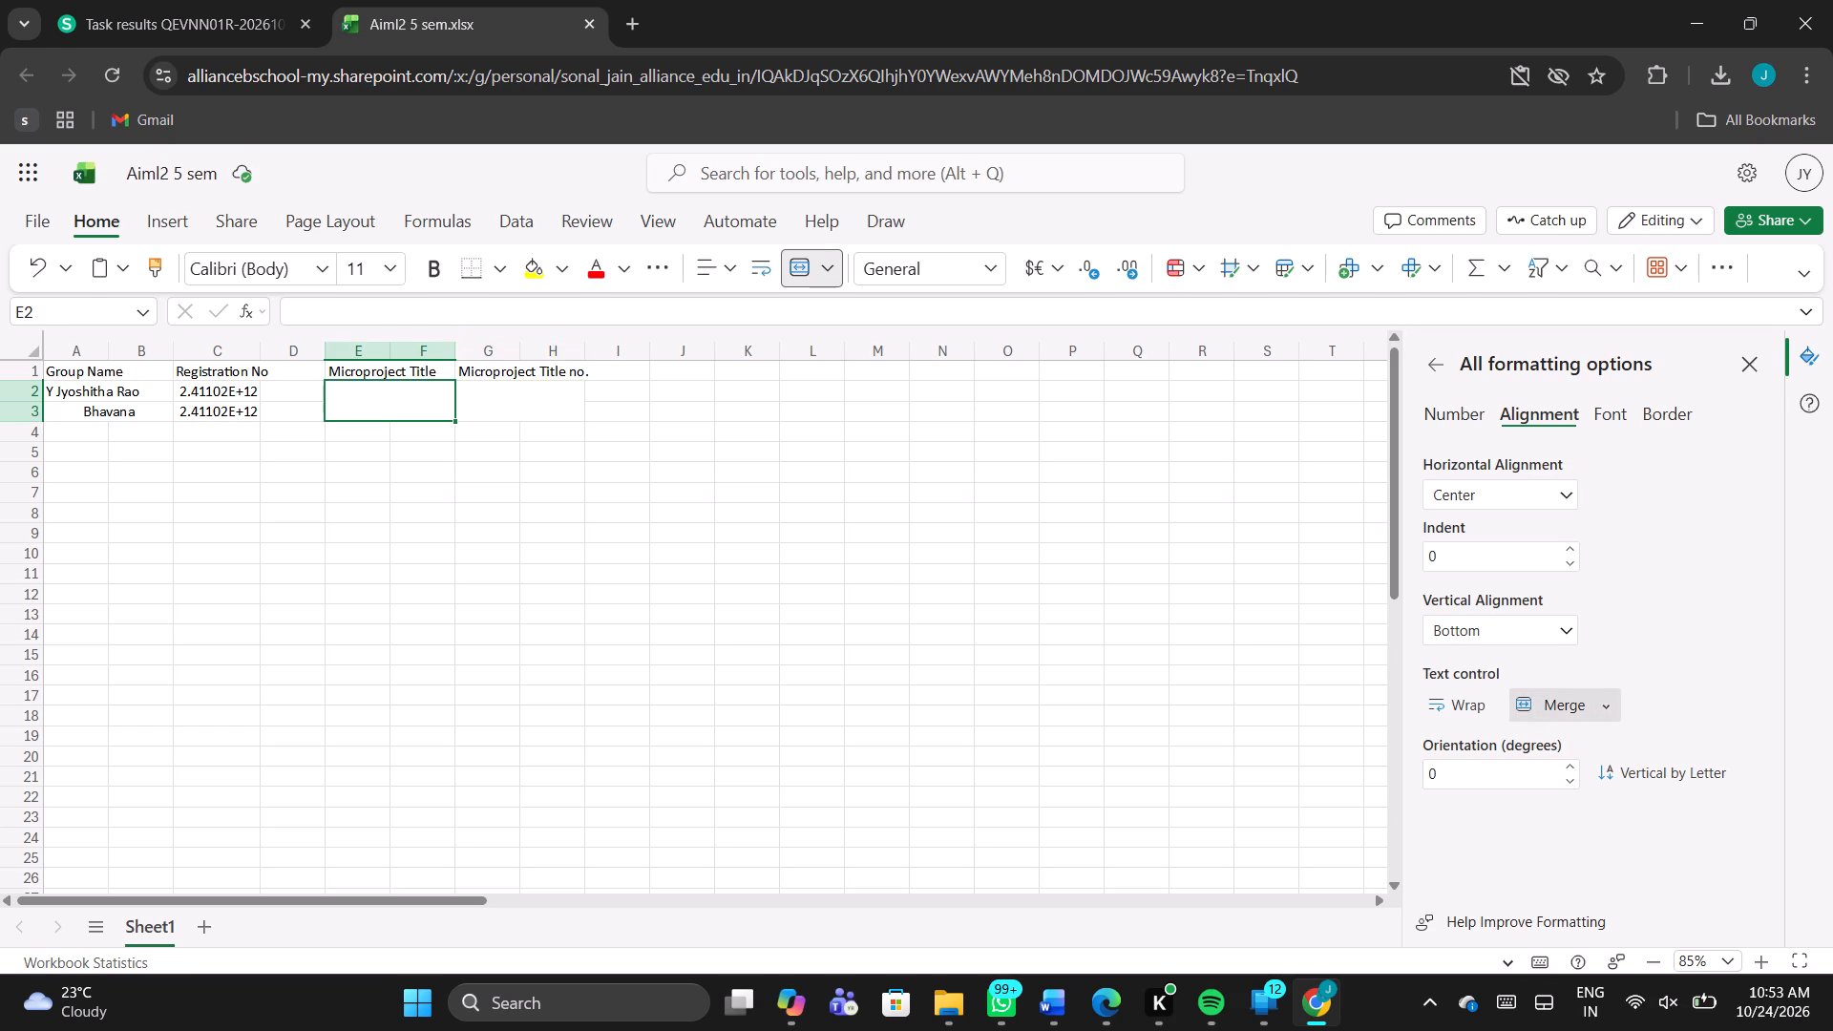
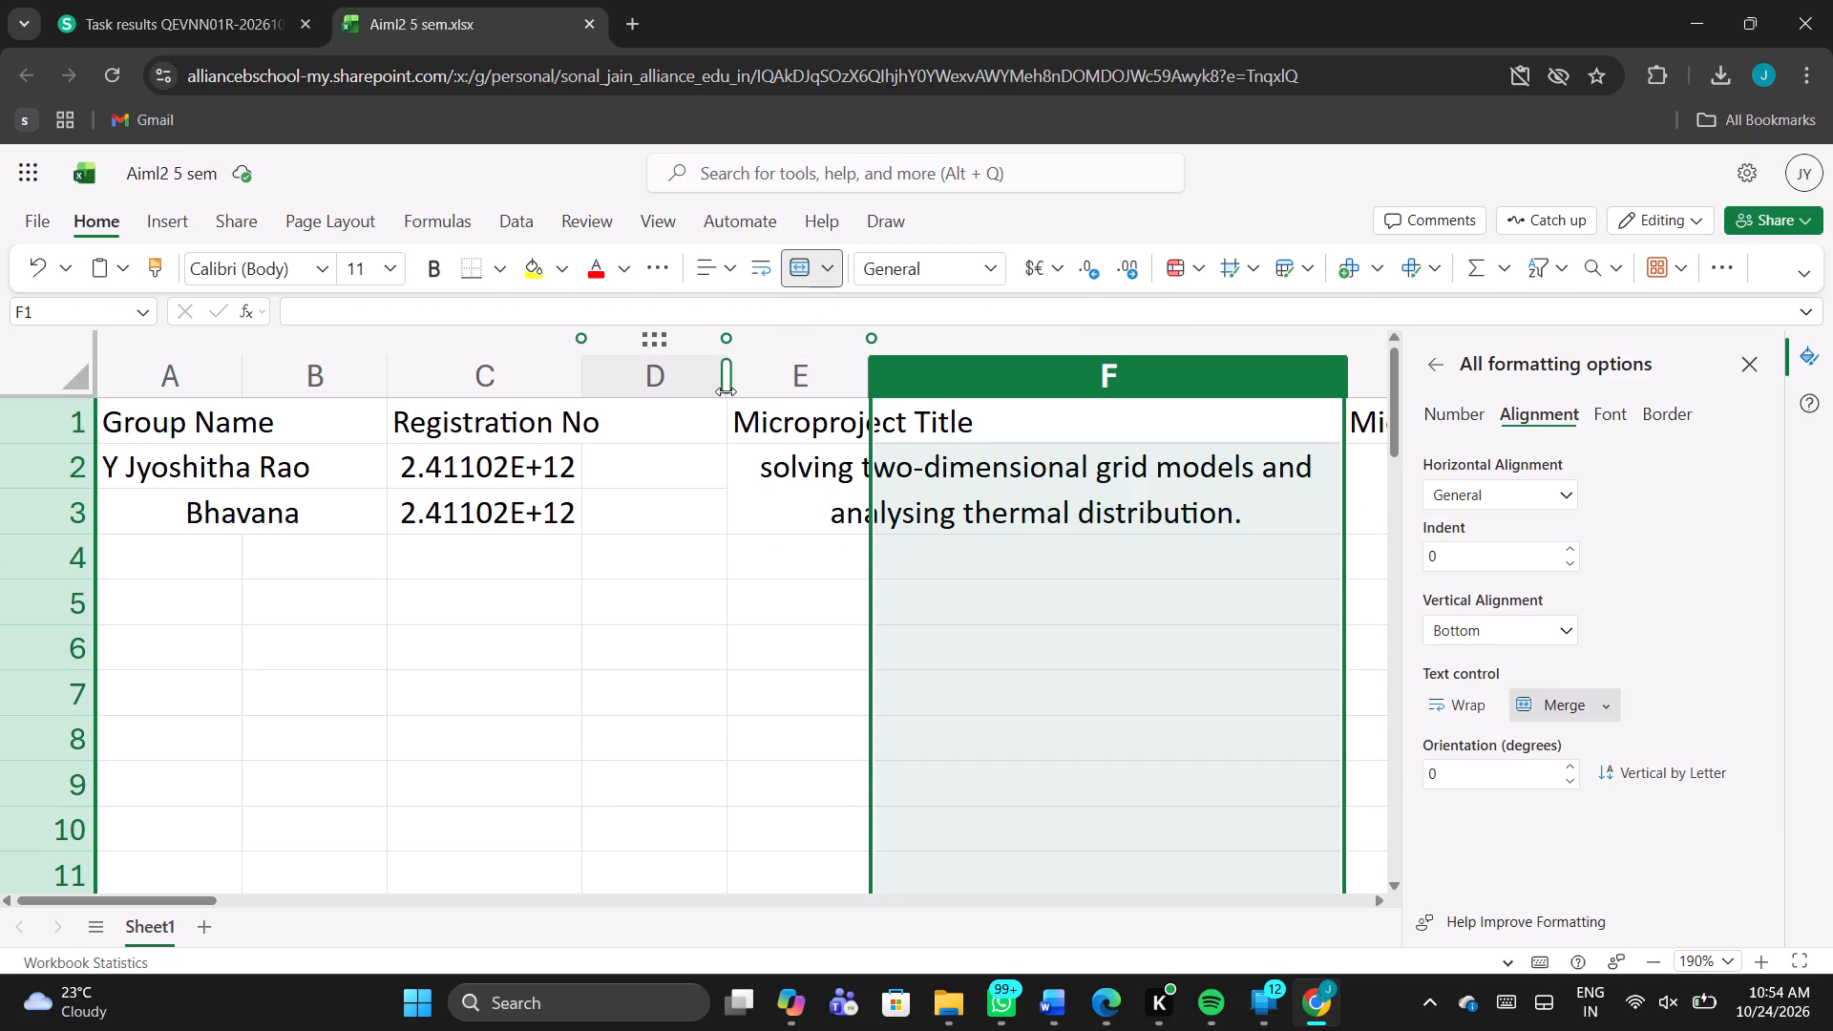
Adjust column D's width so that it is slightly wider than column C.
{"action": "left_click_drag", "start_coordinate": [726, 391], "coordinate": [594, 379]}
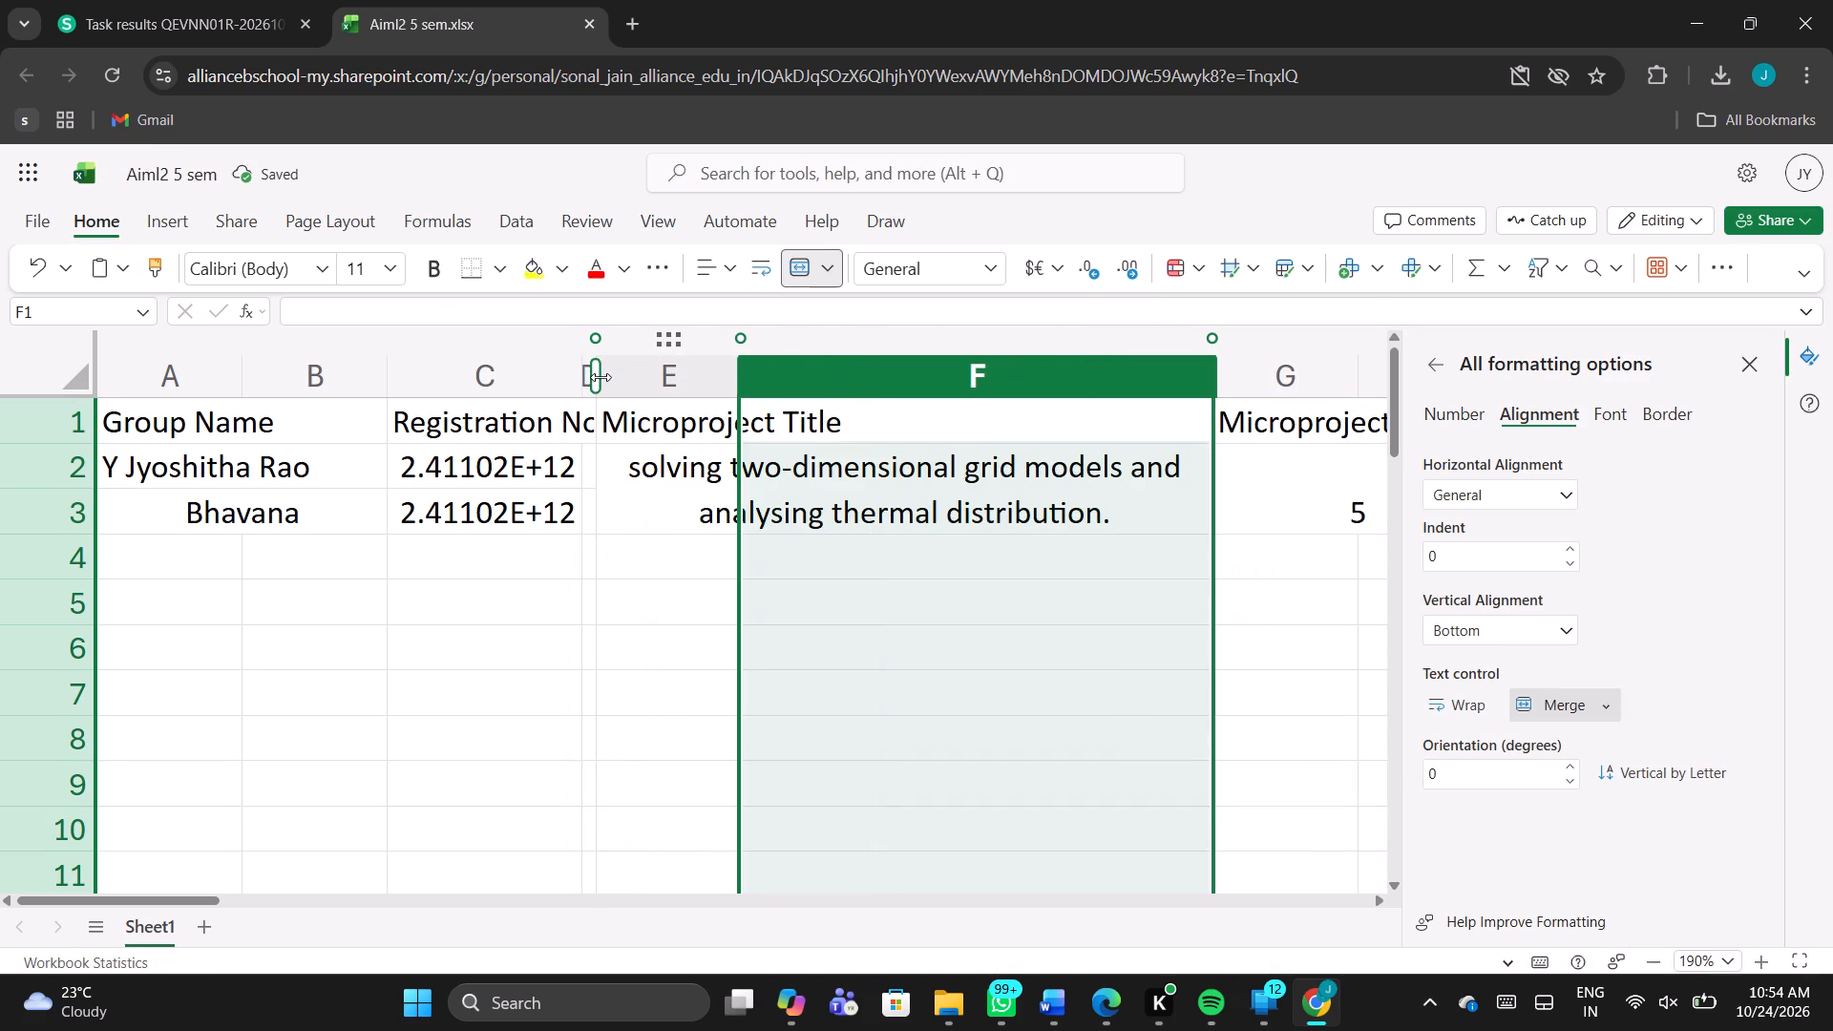
{"action": "left_click_drag", "start_coordinate": [598, 377], "coordinate": [790, 388]}
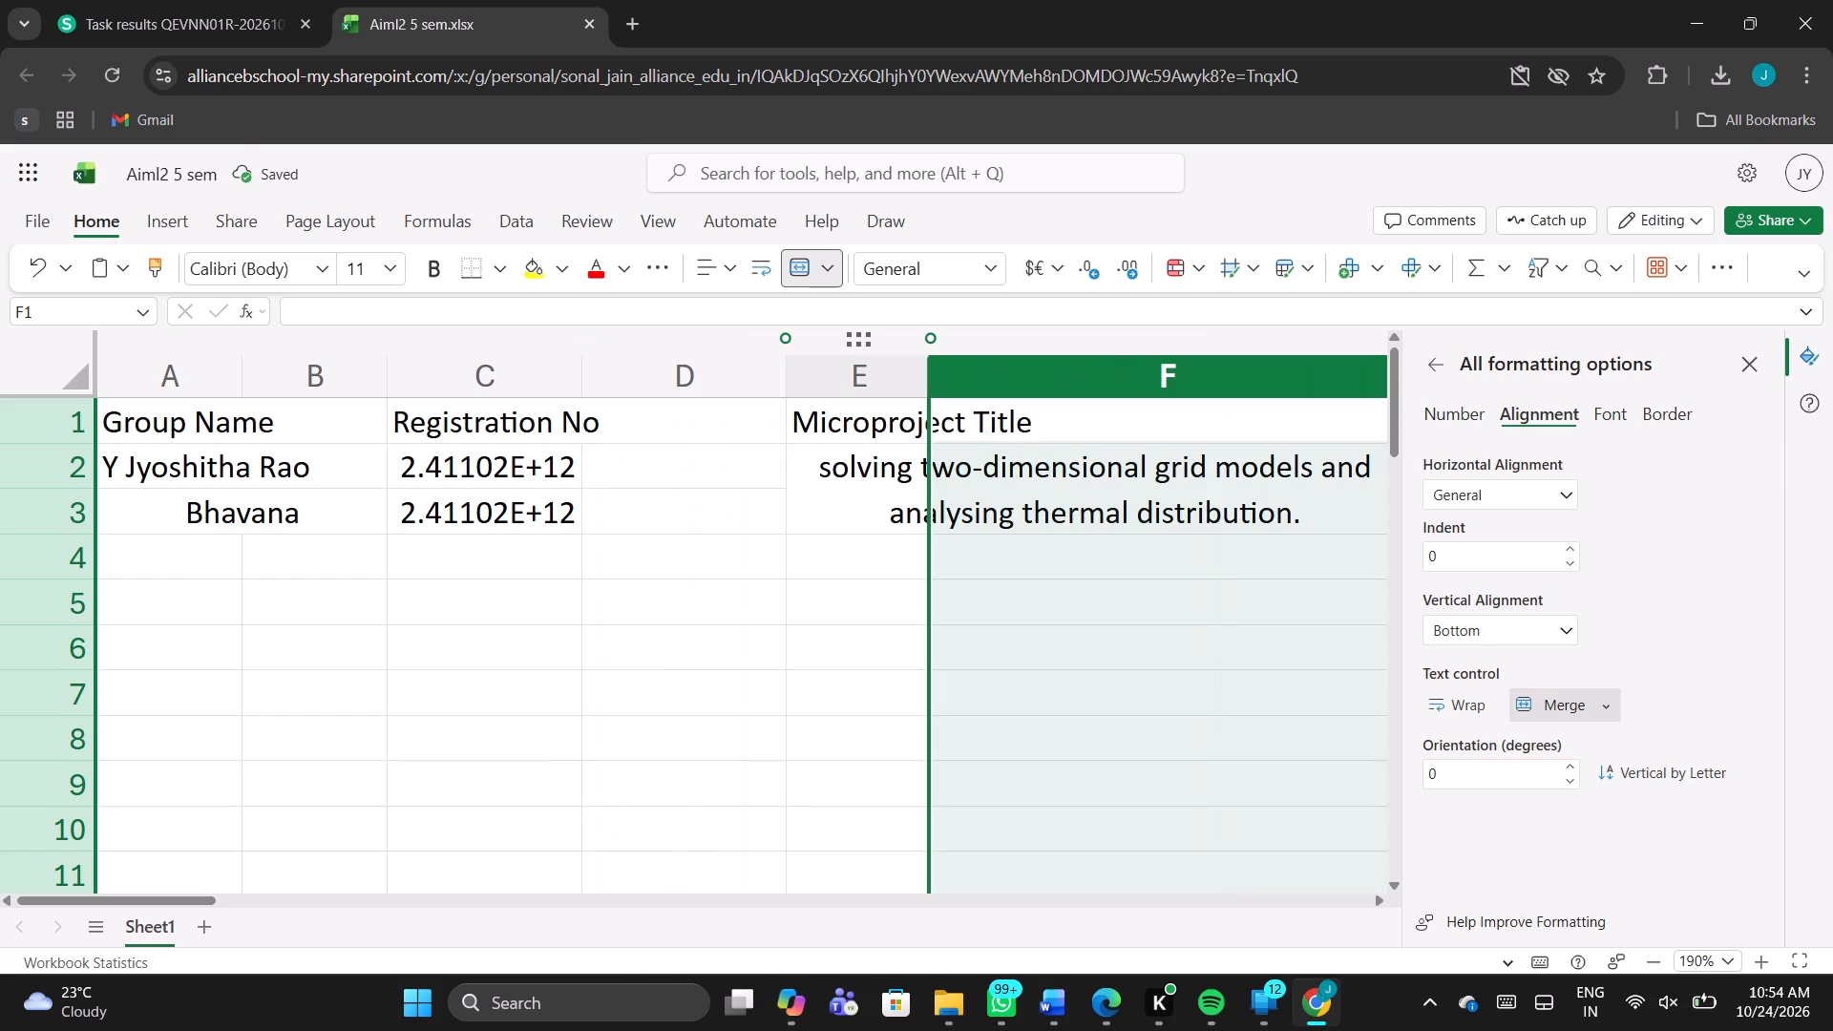
{"action": "scroll", "coordinate": [751, 578], "scroll_direction": "right", "scroll_amount": 3}
{"action": "scroll", "coordinate": [751, 578], "scroll_direction": "up", "scroll_amount": 12}
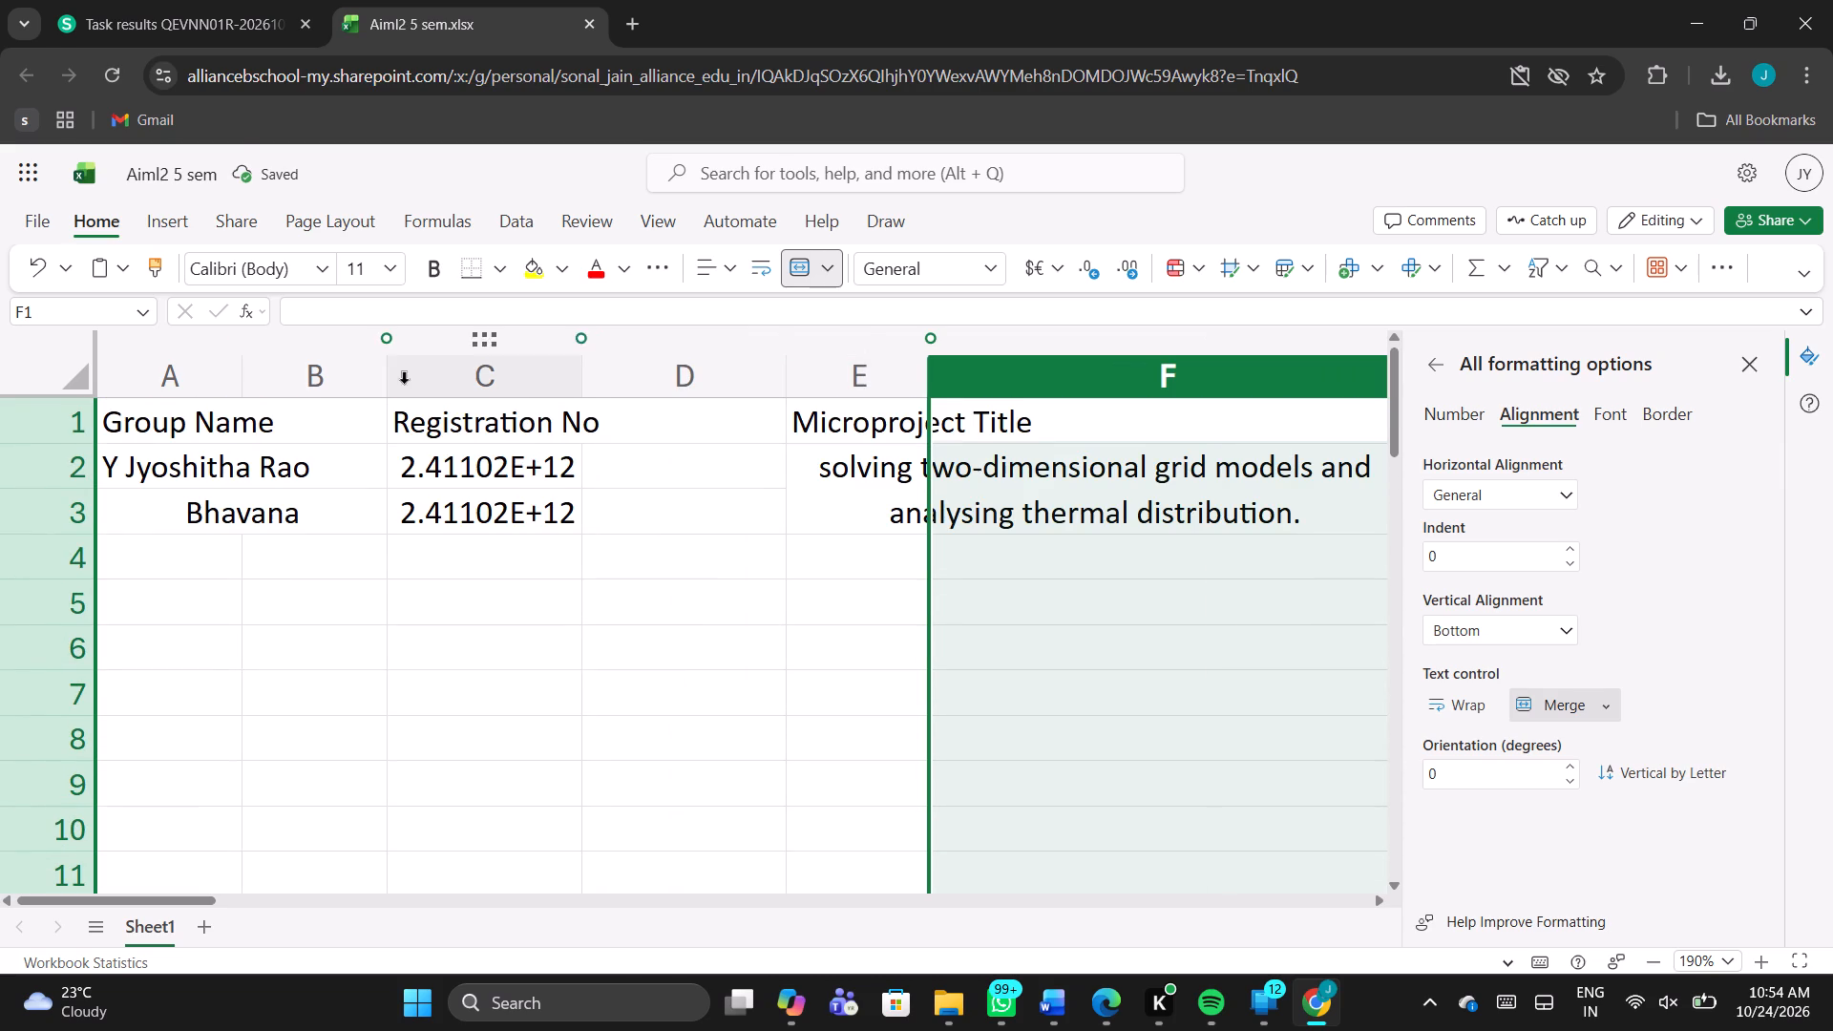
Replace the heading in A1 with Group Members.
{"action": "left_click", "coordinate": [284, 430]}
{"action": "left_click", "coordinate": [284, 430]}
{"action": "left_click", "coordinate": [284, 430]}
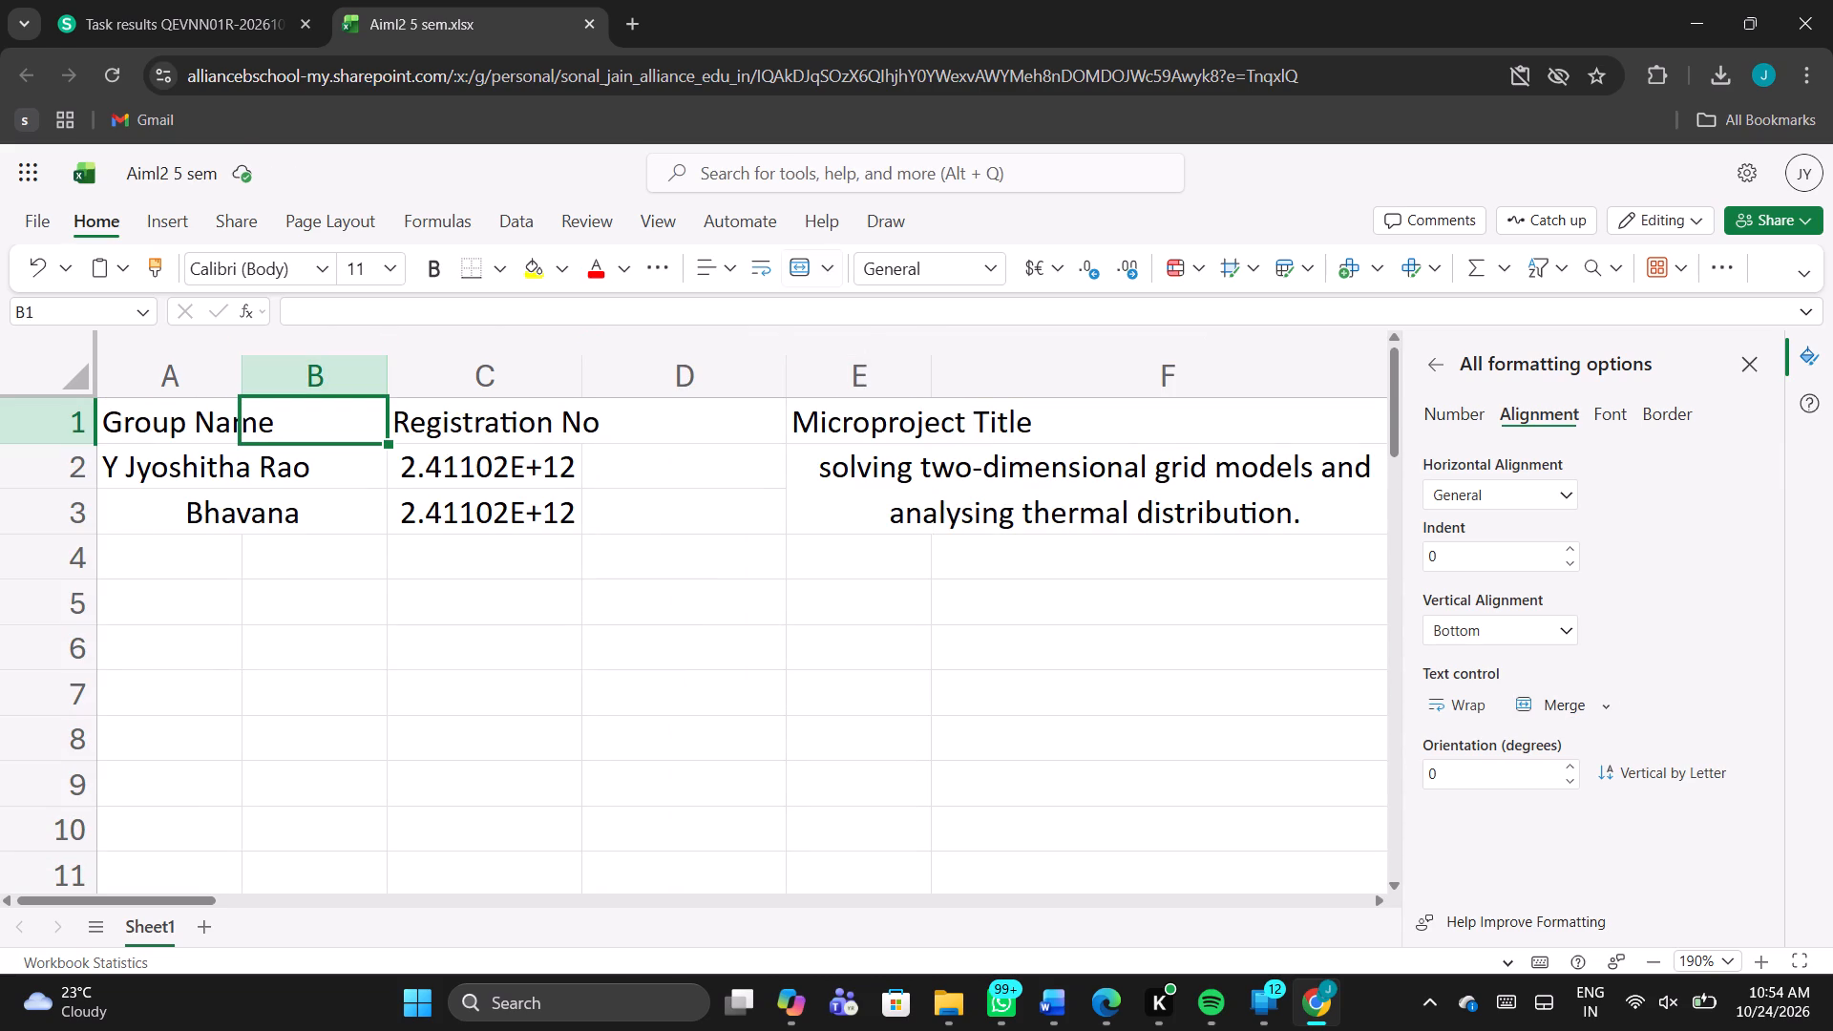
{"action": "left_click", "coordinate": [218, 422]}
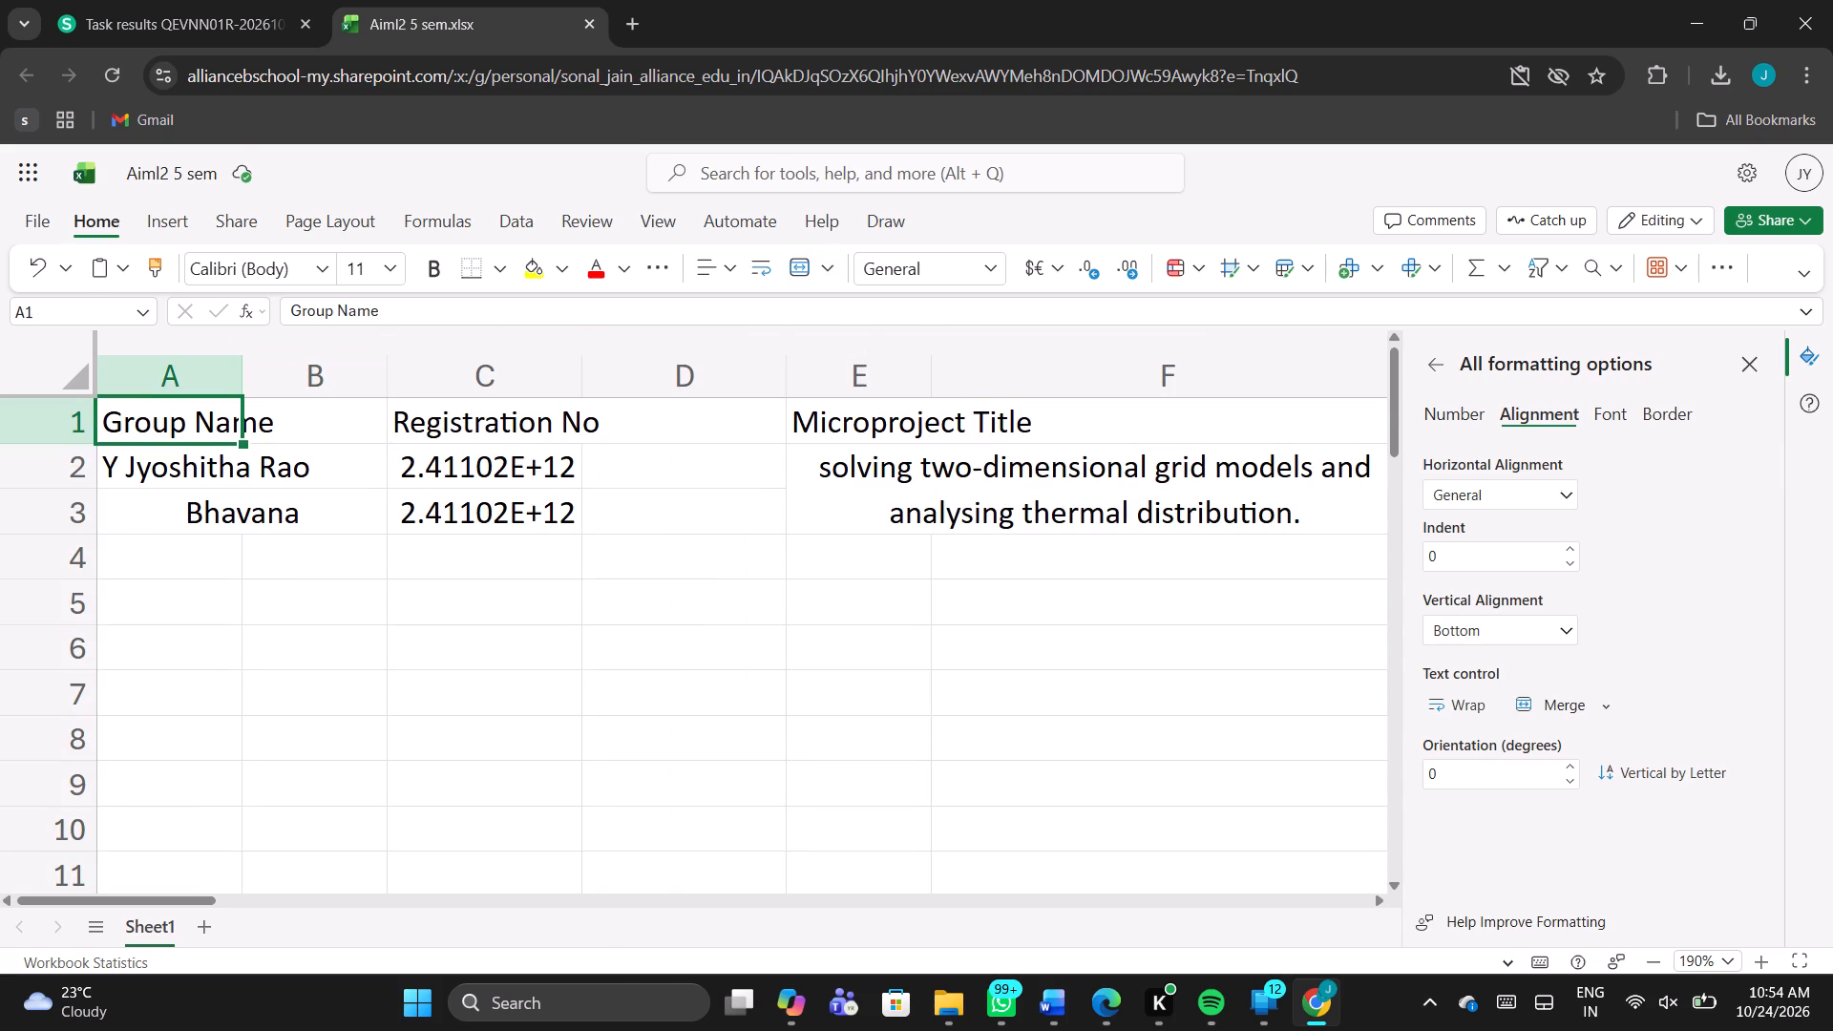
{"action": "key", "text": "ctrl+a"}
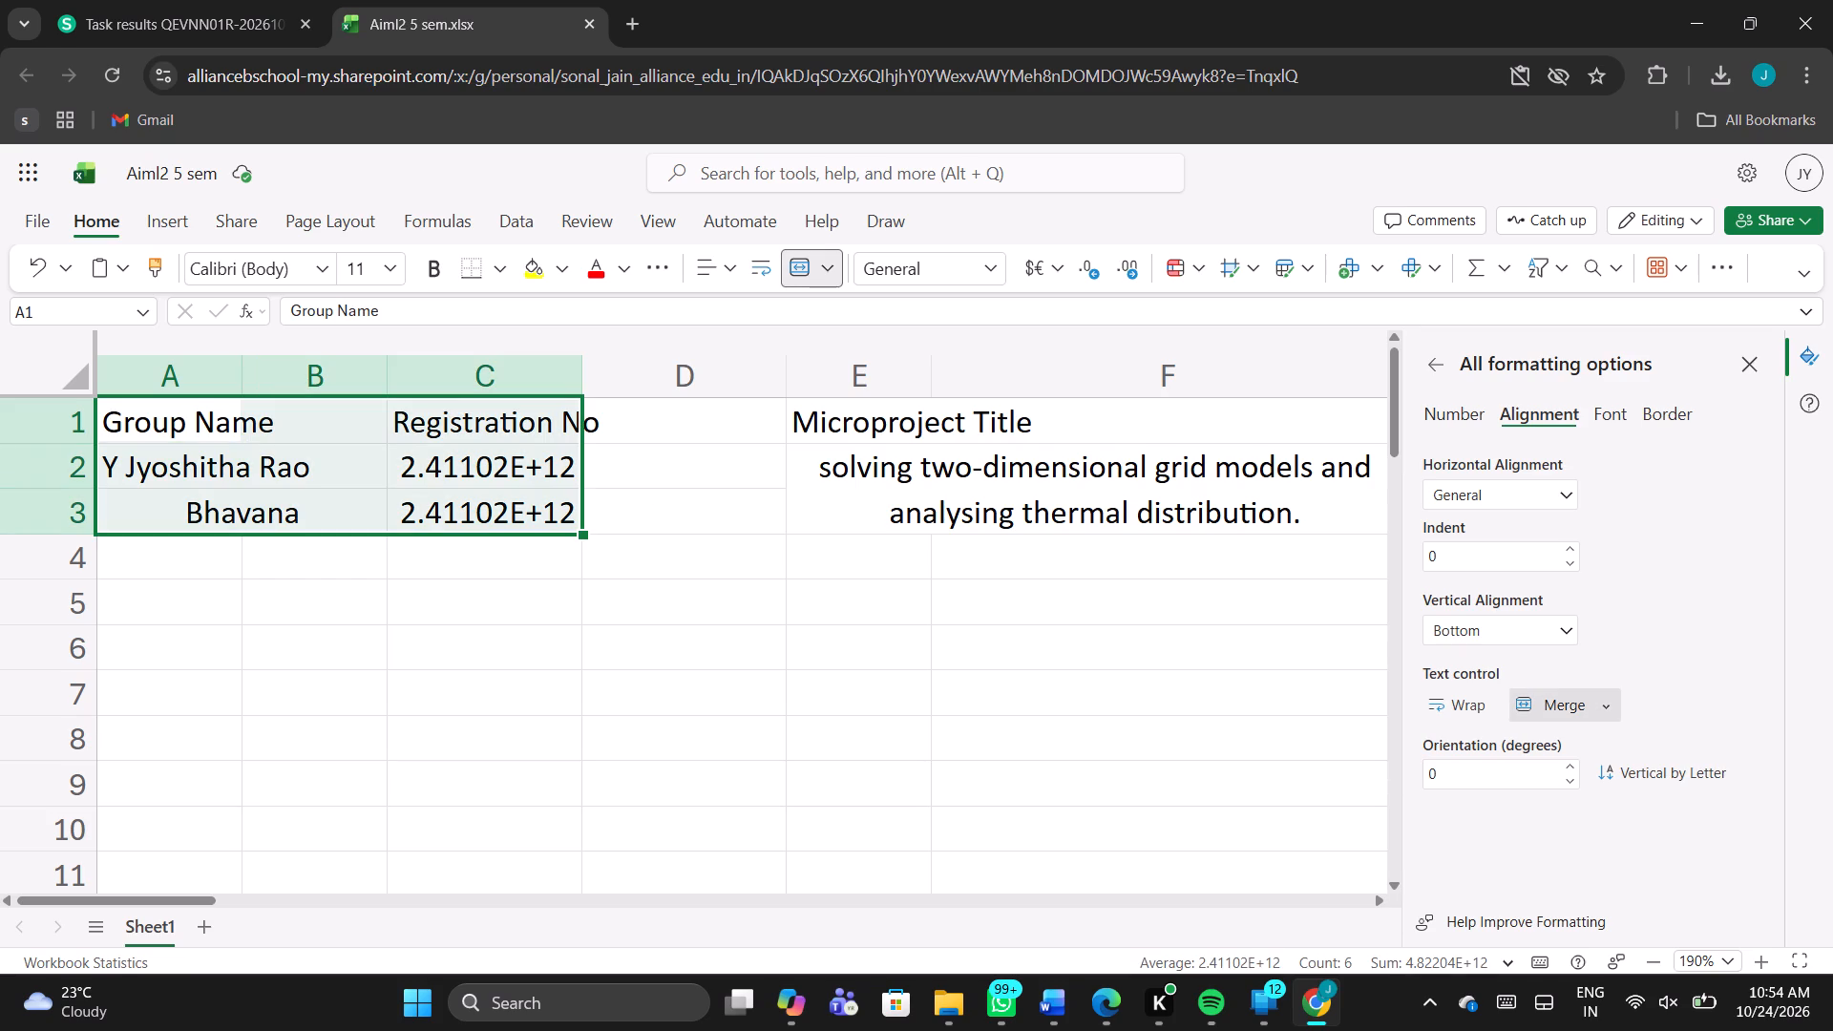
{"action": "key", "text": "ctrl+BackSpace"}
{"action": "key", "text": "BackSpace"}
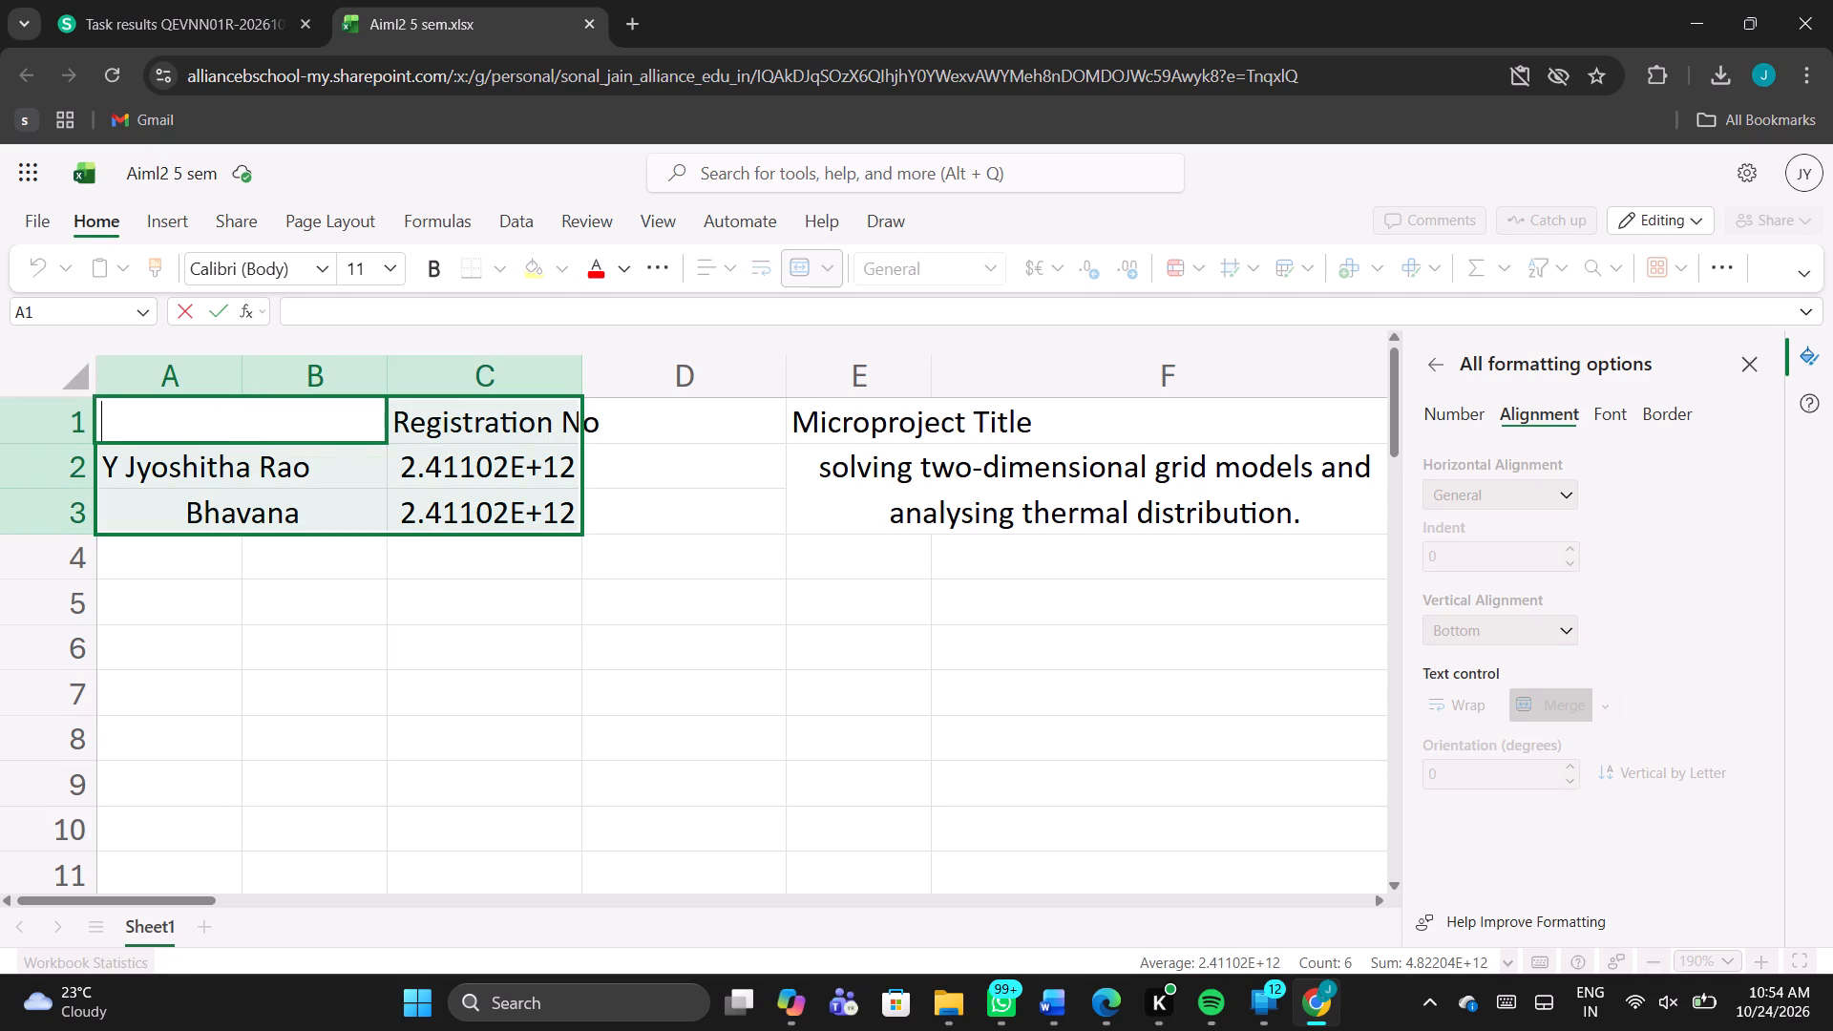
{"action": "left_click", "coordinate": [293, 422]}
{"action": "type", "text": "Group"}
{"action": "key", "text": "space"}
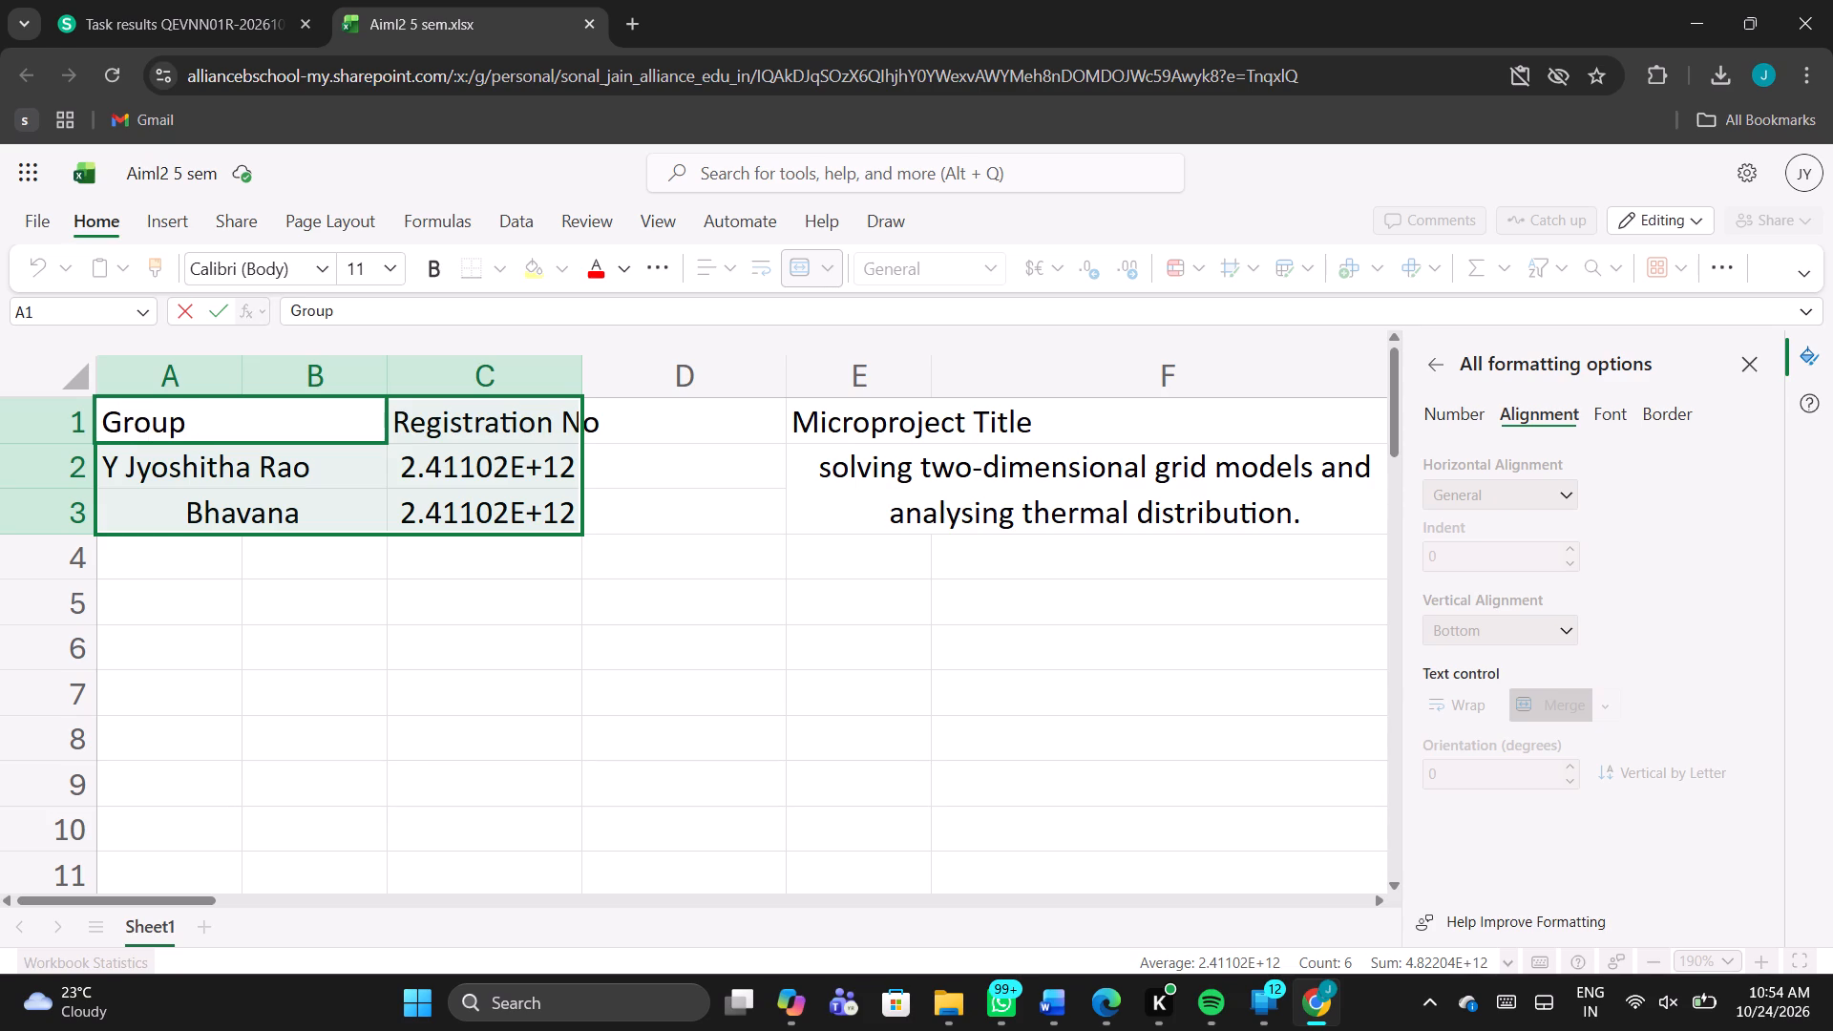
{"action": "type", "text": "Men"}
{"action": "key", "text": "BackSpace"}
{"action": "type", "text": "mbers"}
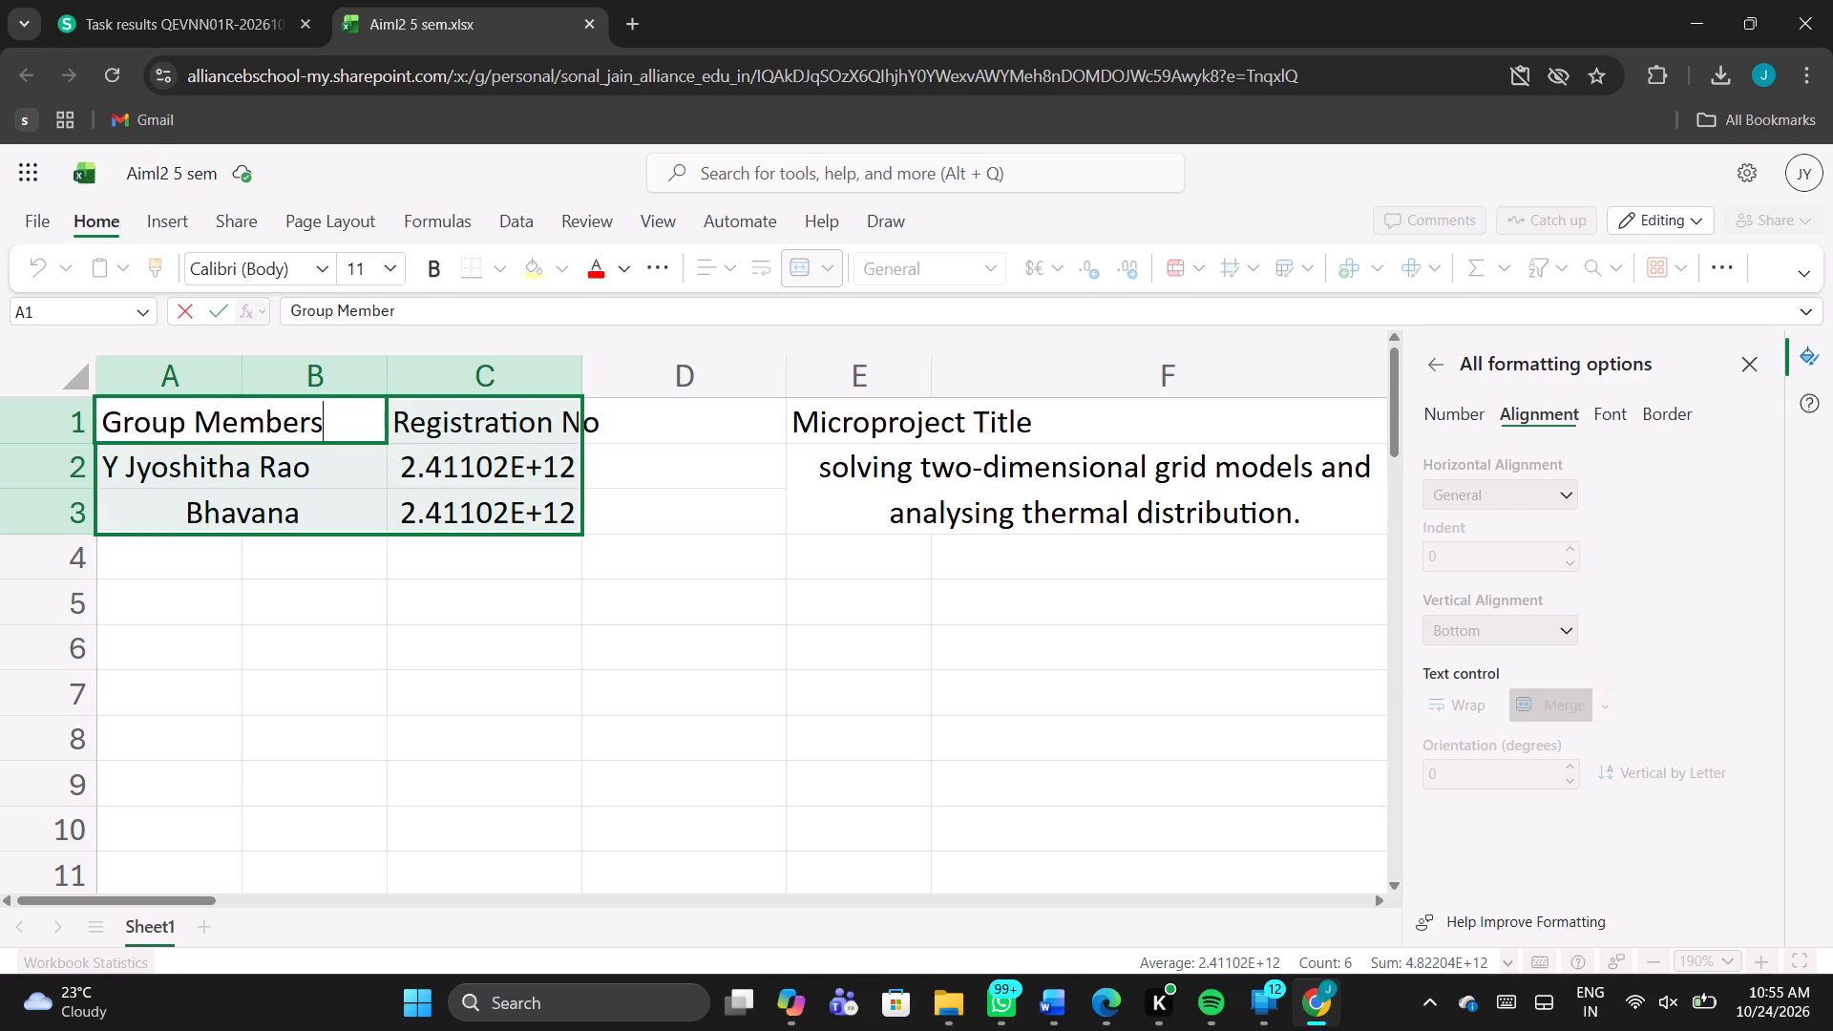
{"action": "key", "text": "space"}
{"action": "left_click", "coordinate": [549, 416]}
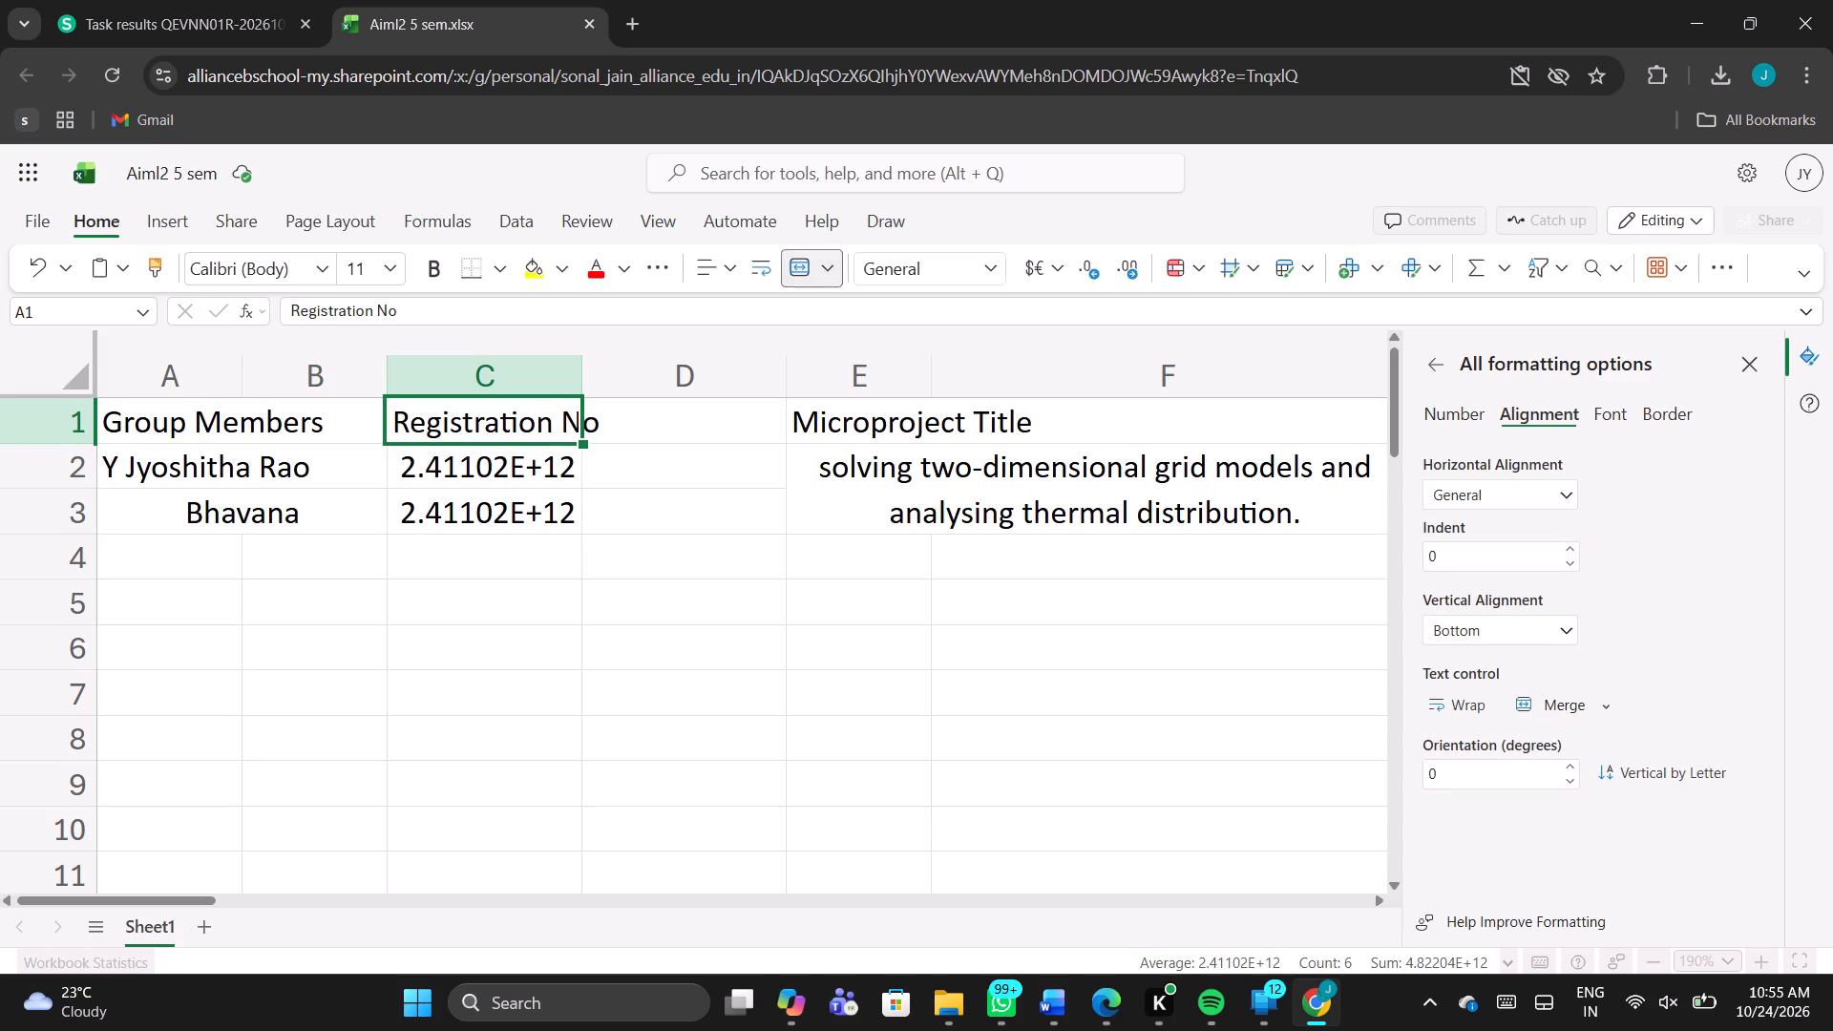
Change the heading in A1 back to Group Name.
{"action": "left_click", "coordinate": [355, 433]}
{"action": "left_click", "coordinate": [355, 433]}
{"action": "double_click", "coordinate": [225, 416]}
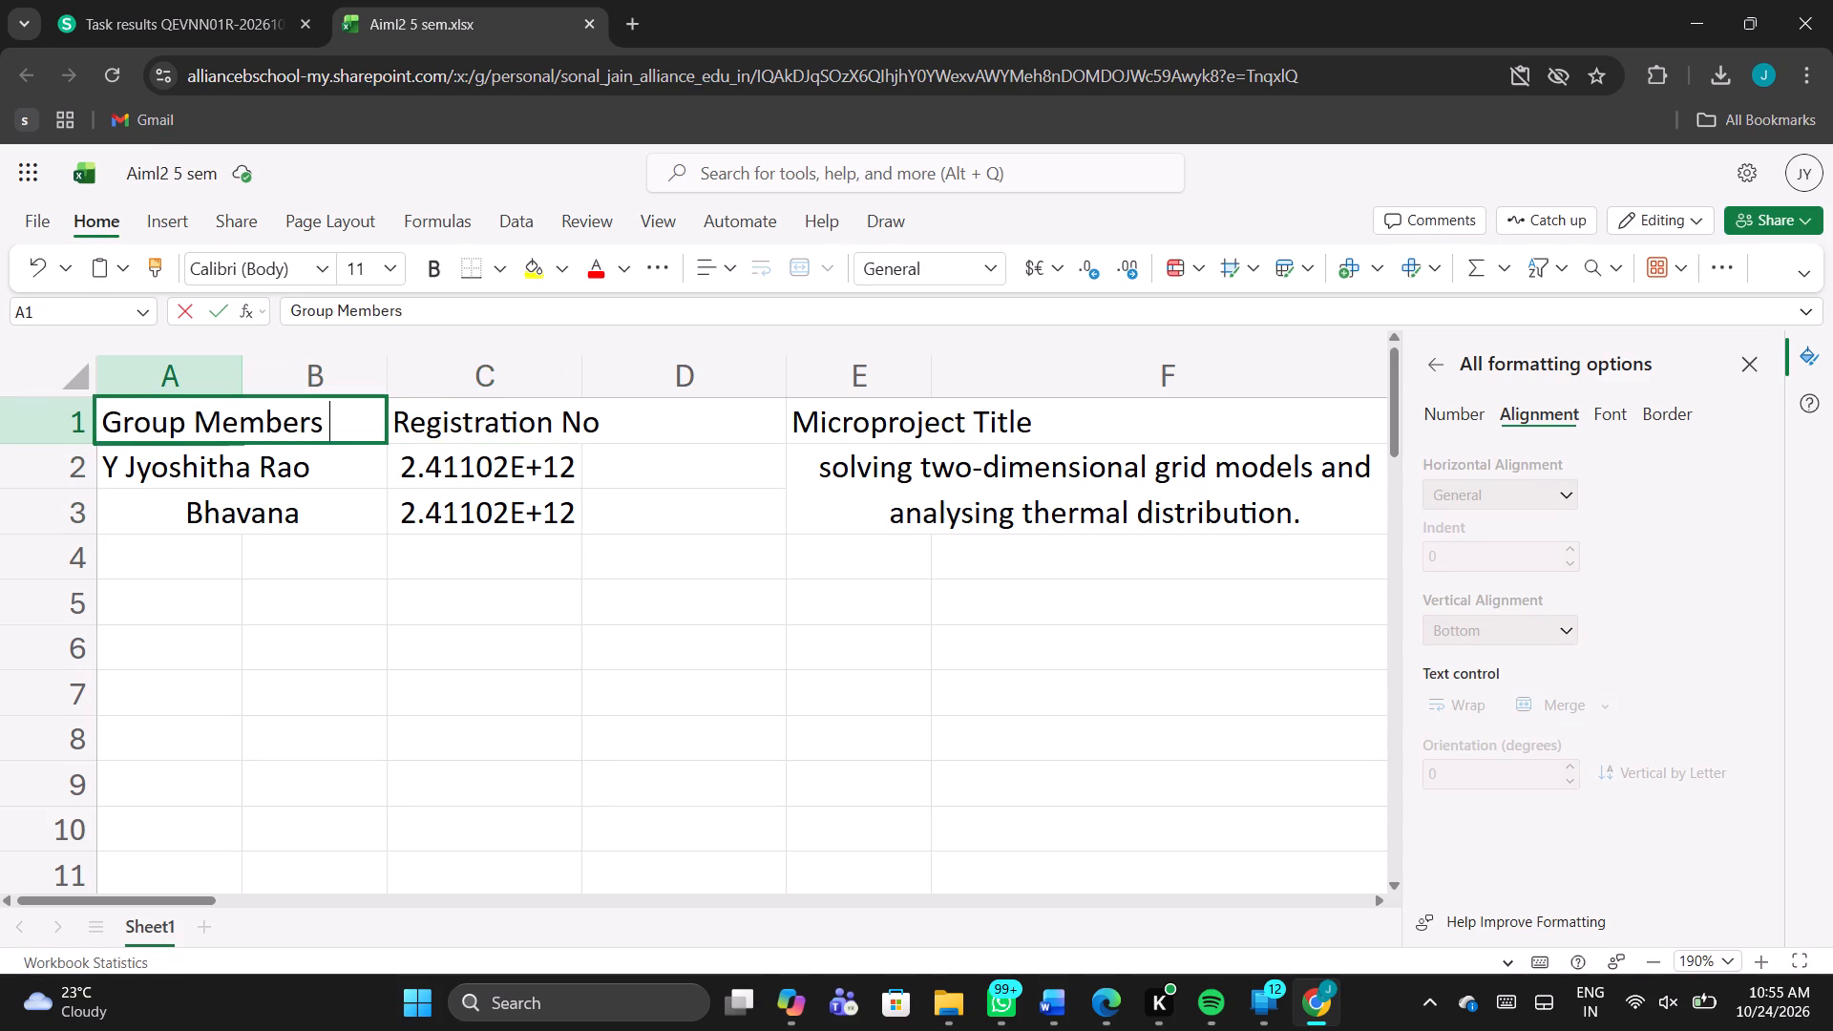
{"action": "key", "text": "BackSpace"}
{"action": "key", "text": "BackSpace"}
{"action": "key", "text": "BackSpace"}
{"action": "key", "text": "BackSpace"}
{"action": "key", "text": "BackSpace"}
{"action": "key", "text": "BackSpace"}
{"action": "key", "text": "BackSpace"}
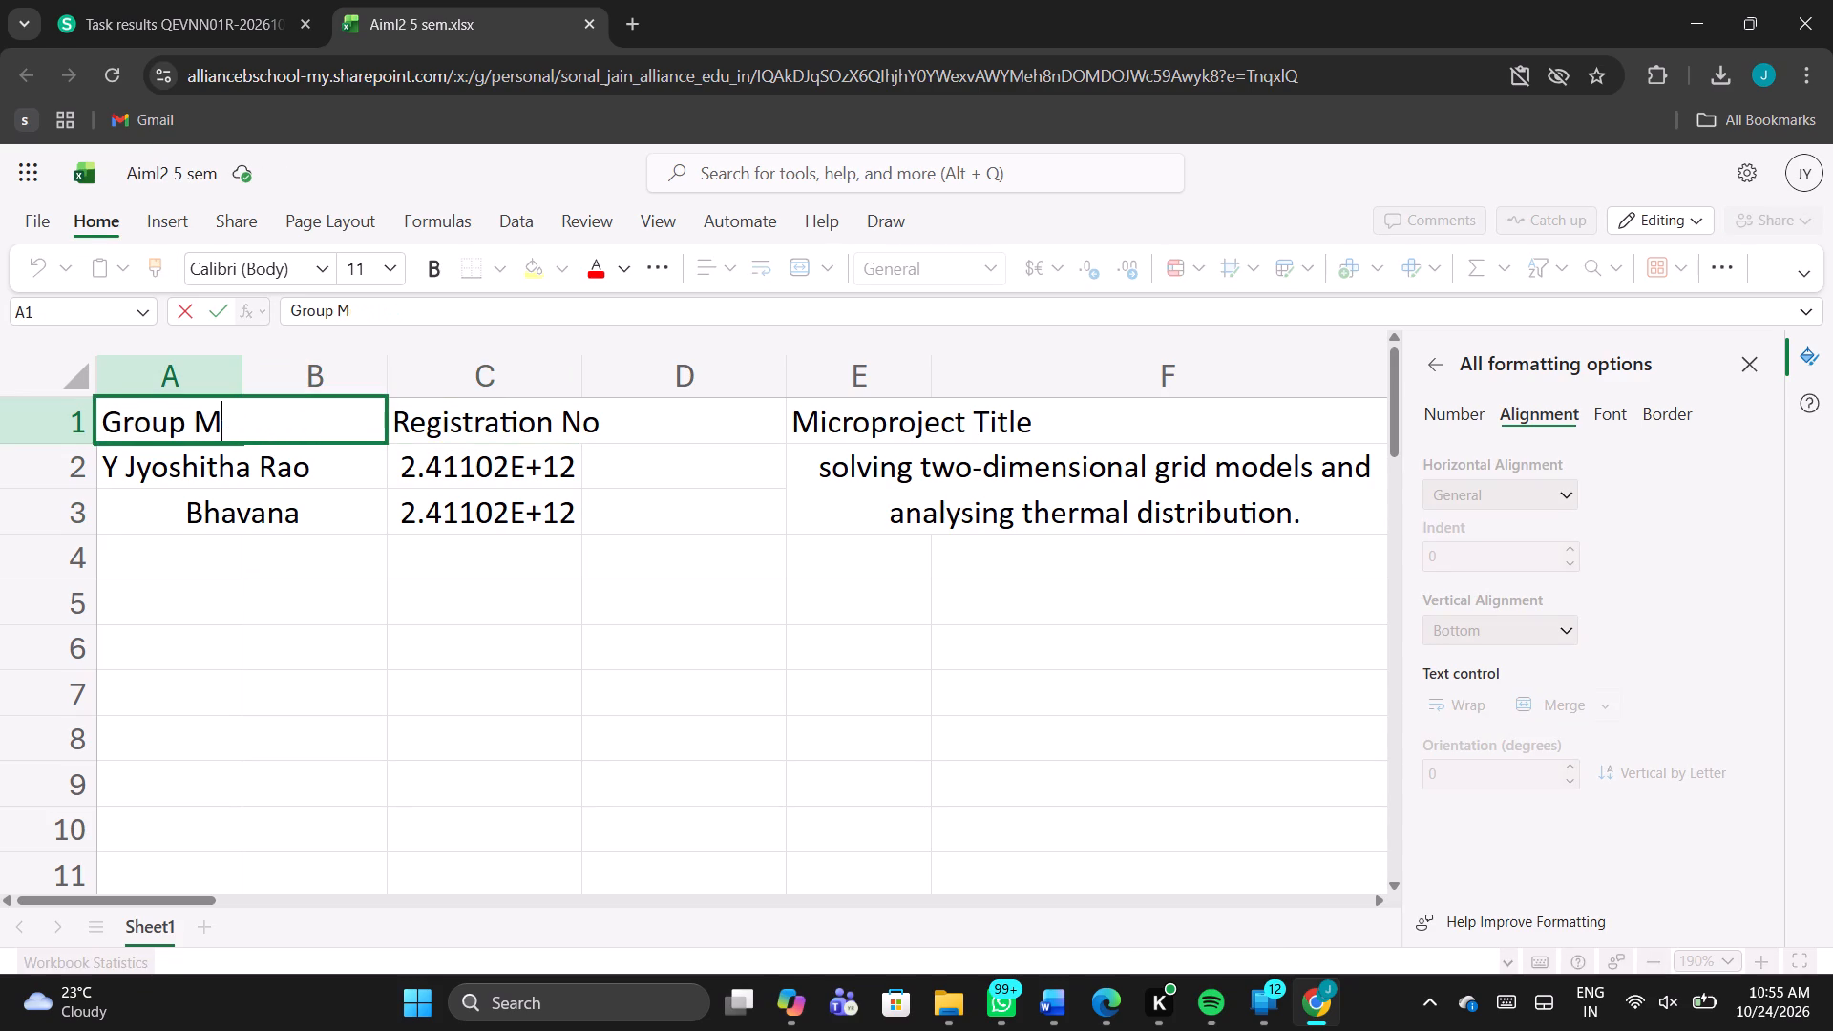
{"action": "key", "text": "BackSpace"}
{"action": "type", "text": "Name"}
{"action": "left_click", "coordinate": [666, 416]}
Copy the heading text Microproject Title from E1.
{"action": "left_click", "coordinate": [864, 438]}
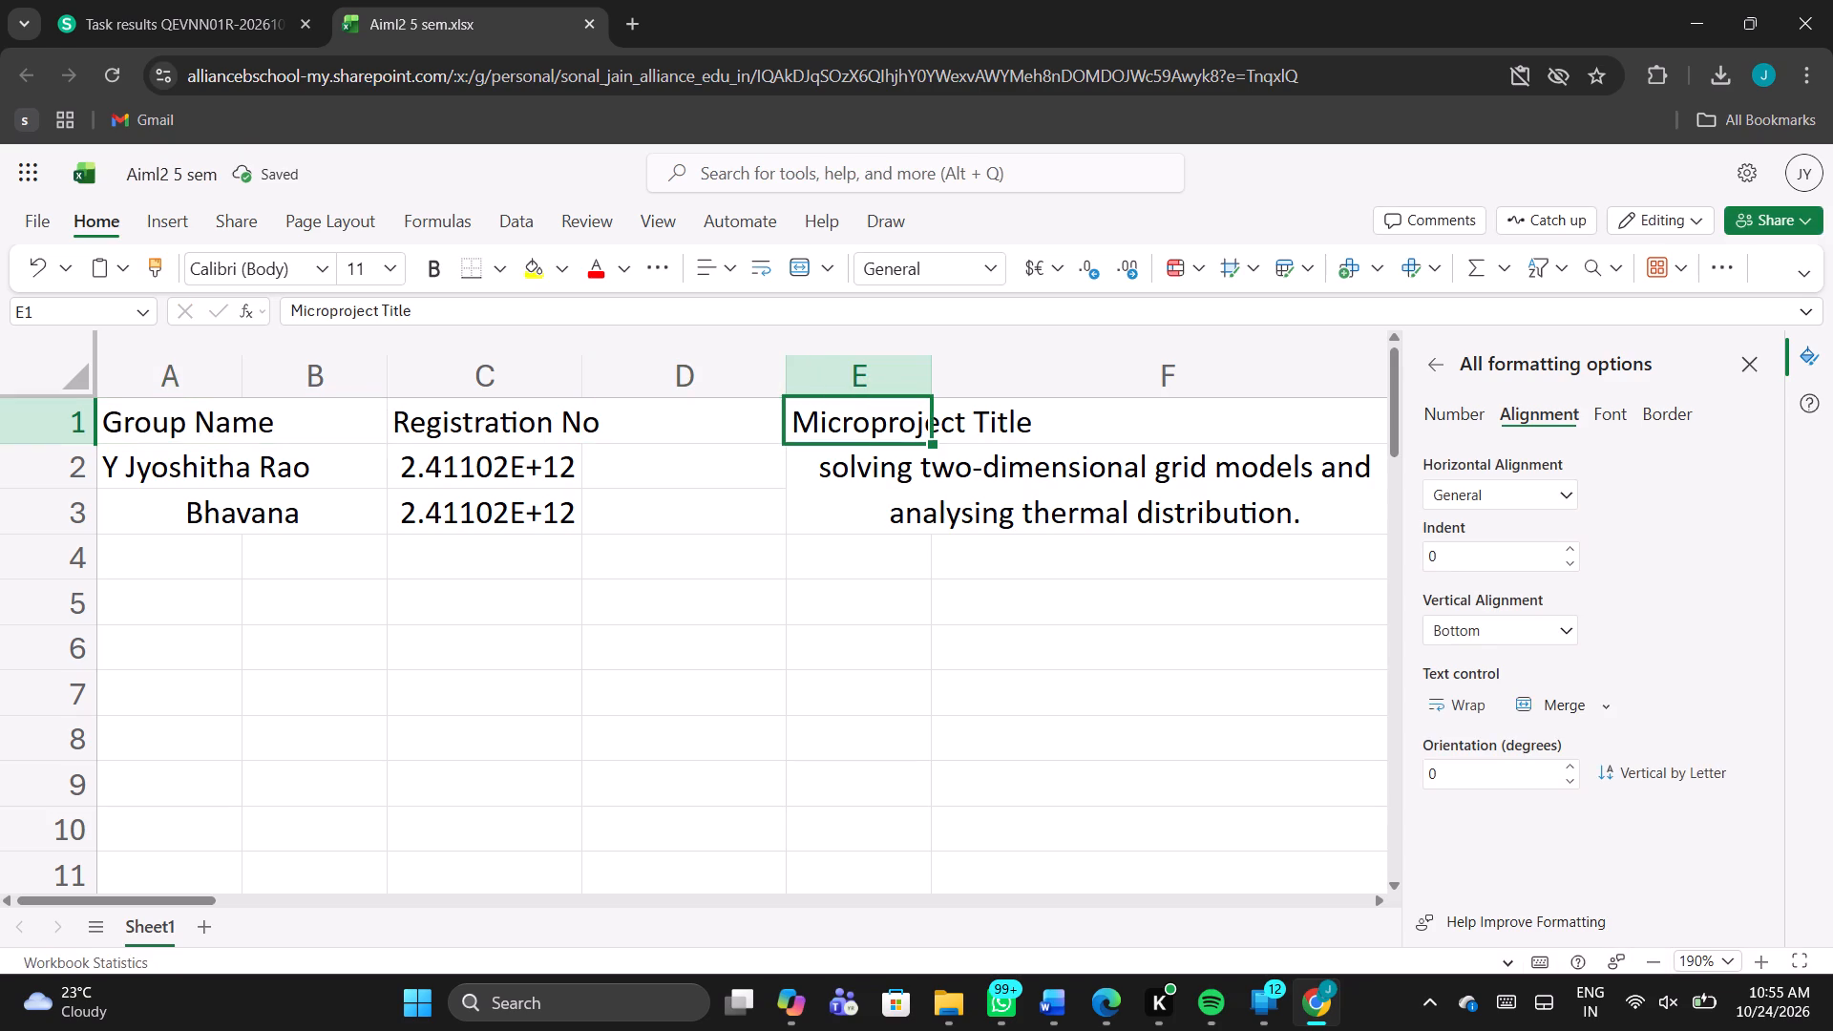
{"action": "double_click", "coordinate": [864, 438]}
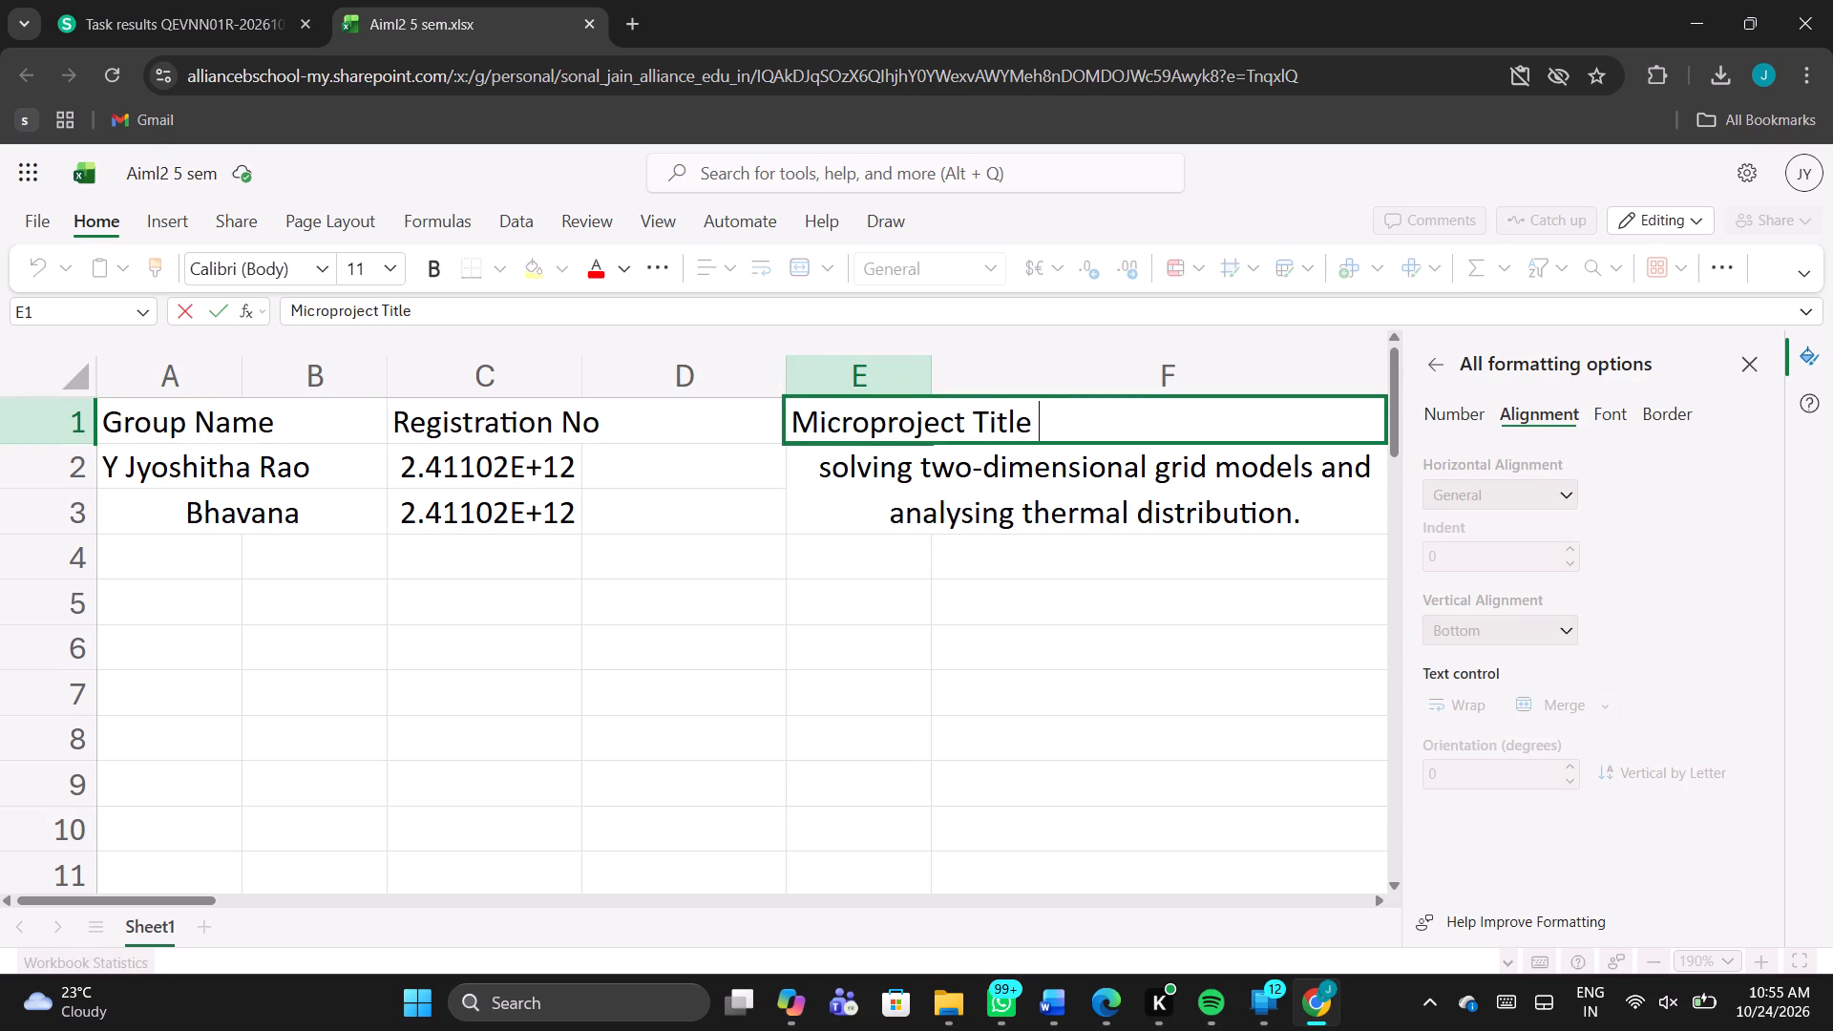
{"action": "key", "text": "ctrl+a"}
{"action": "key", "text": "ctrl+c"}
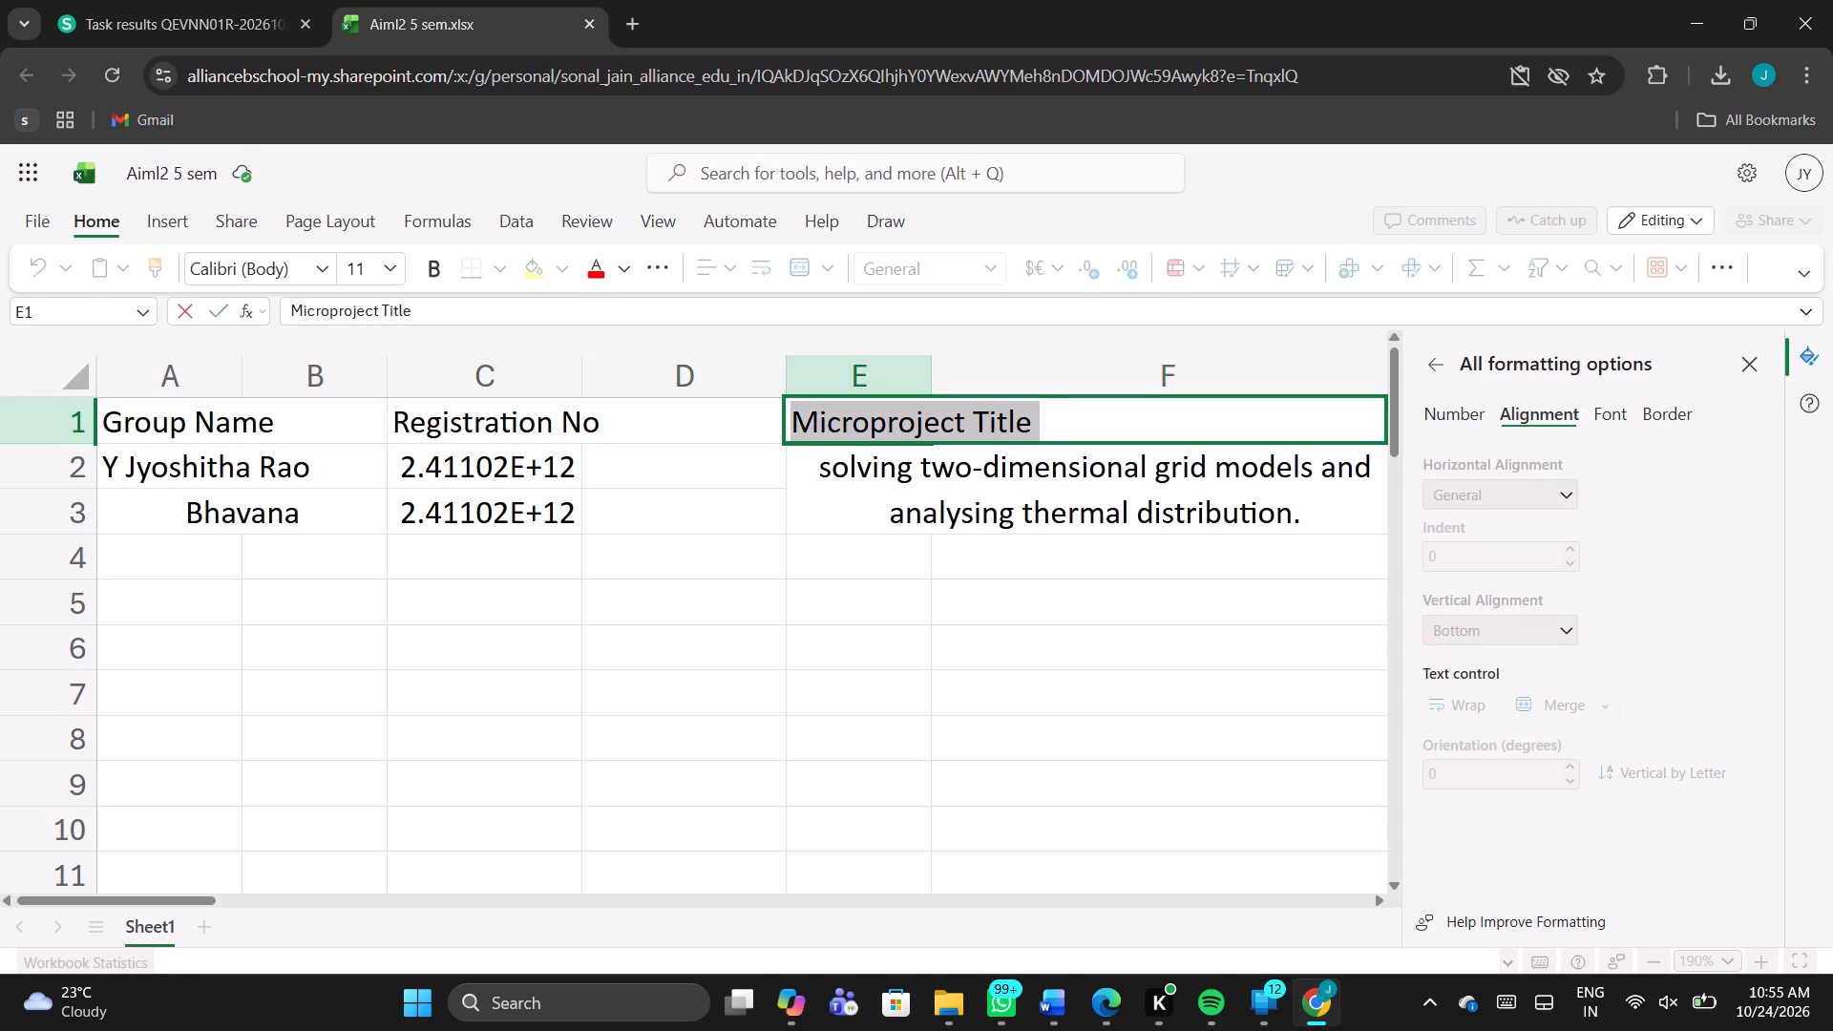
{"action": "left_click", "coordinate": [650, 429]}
Copy the heading text Registration No from C1 into B1.
{"action": "double_click", "coordinate": [467, 427]}
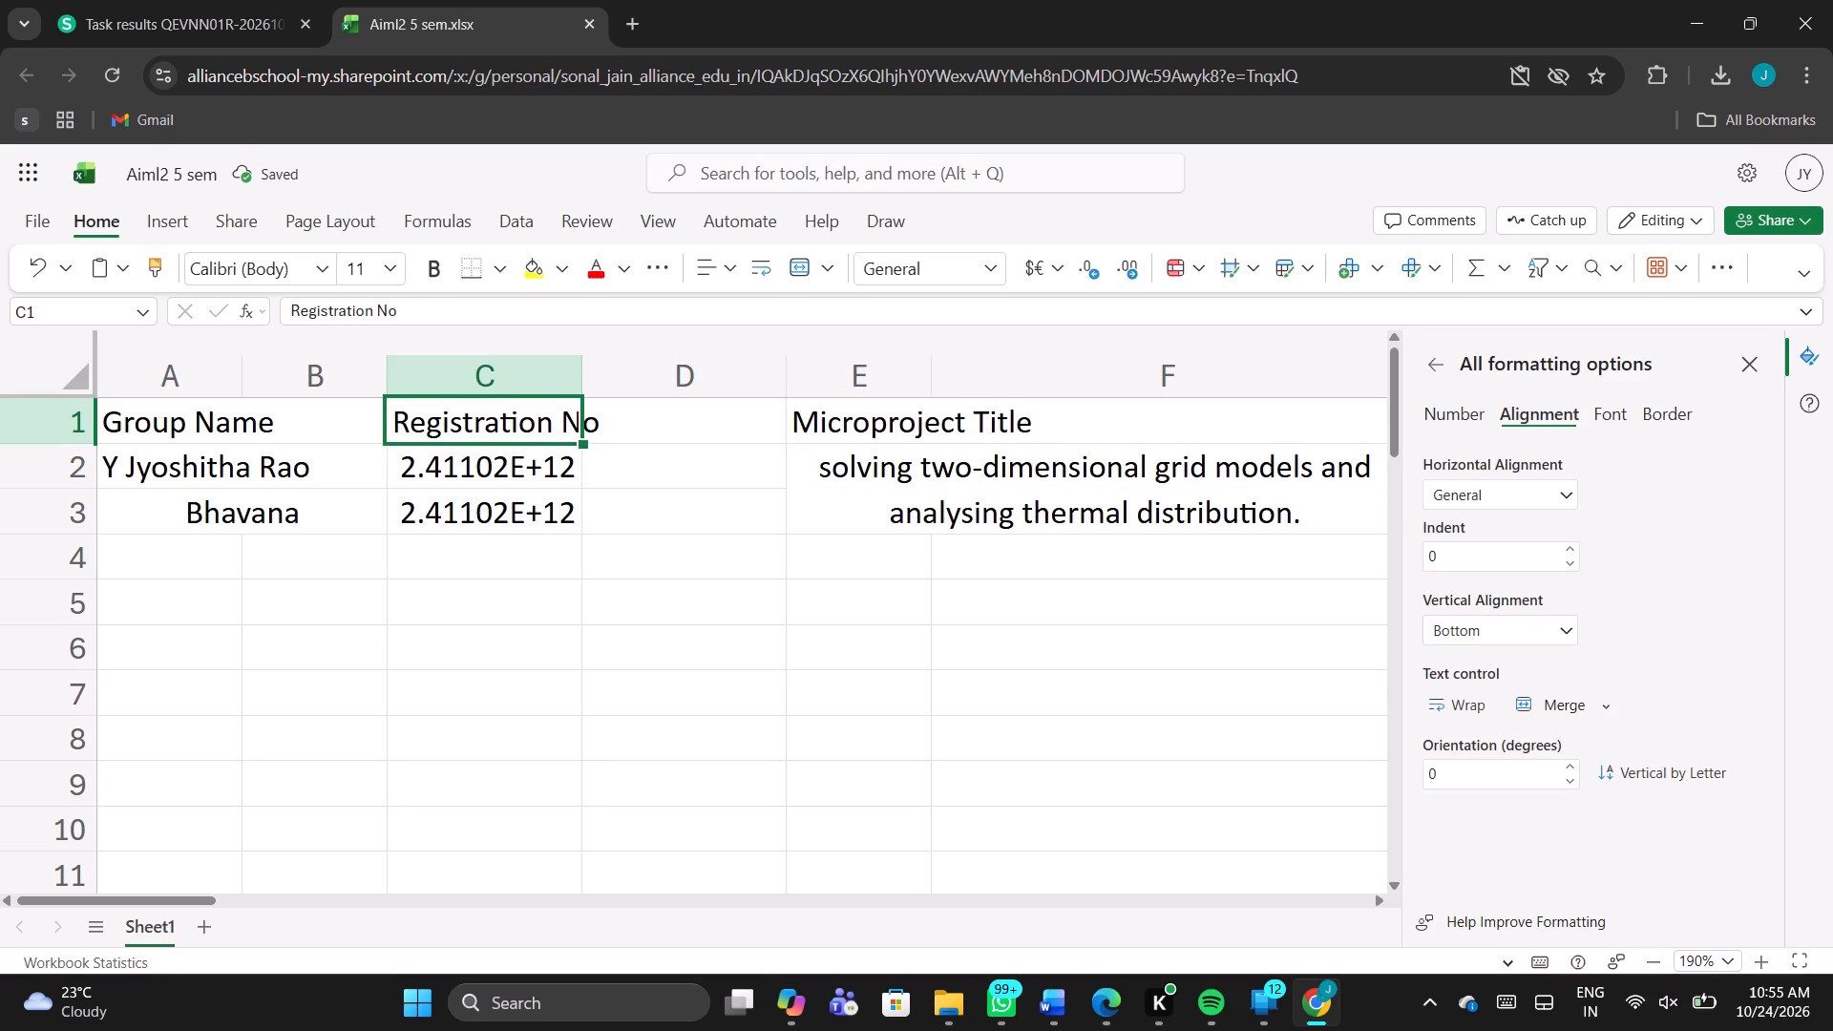
{"action": "key", "text": "ctrl+a"}
{"action": "key", "text": "ctrl+c"}
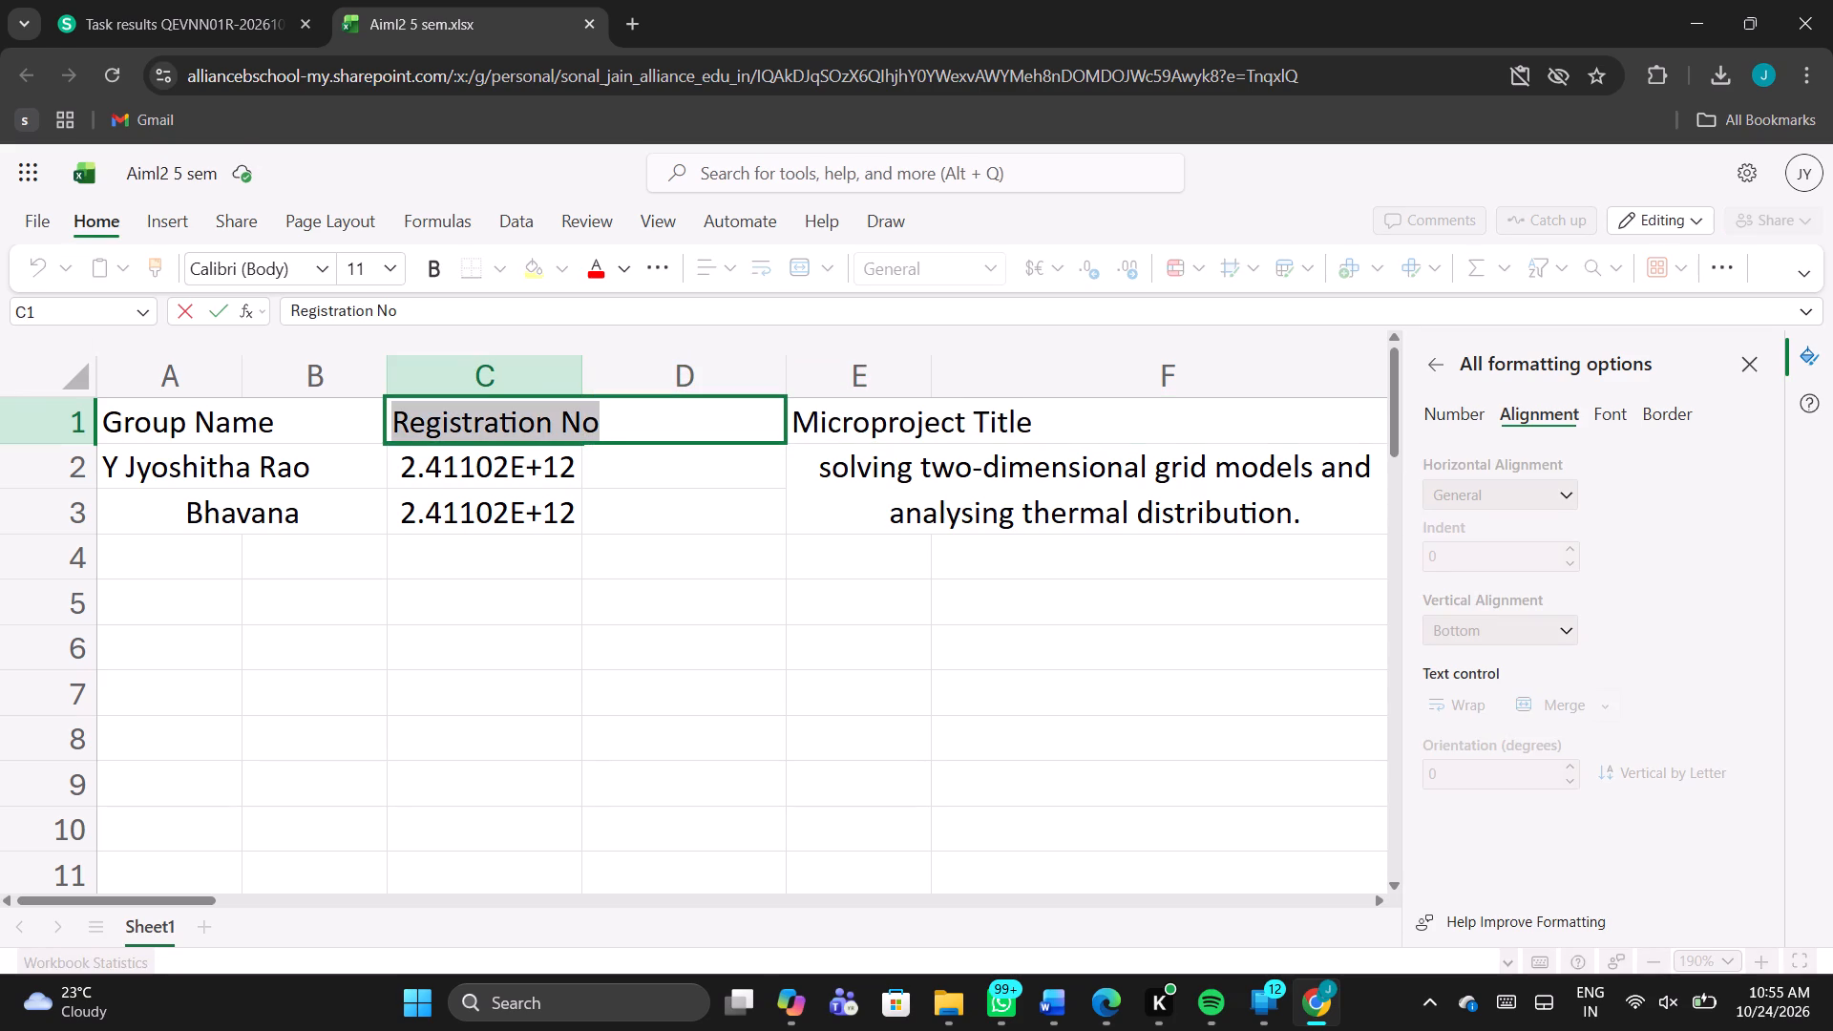
{"action": "left_click", "coordinate": [301, 415]}
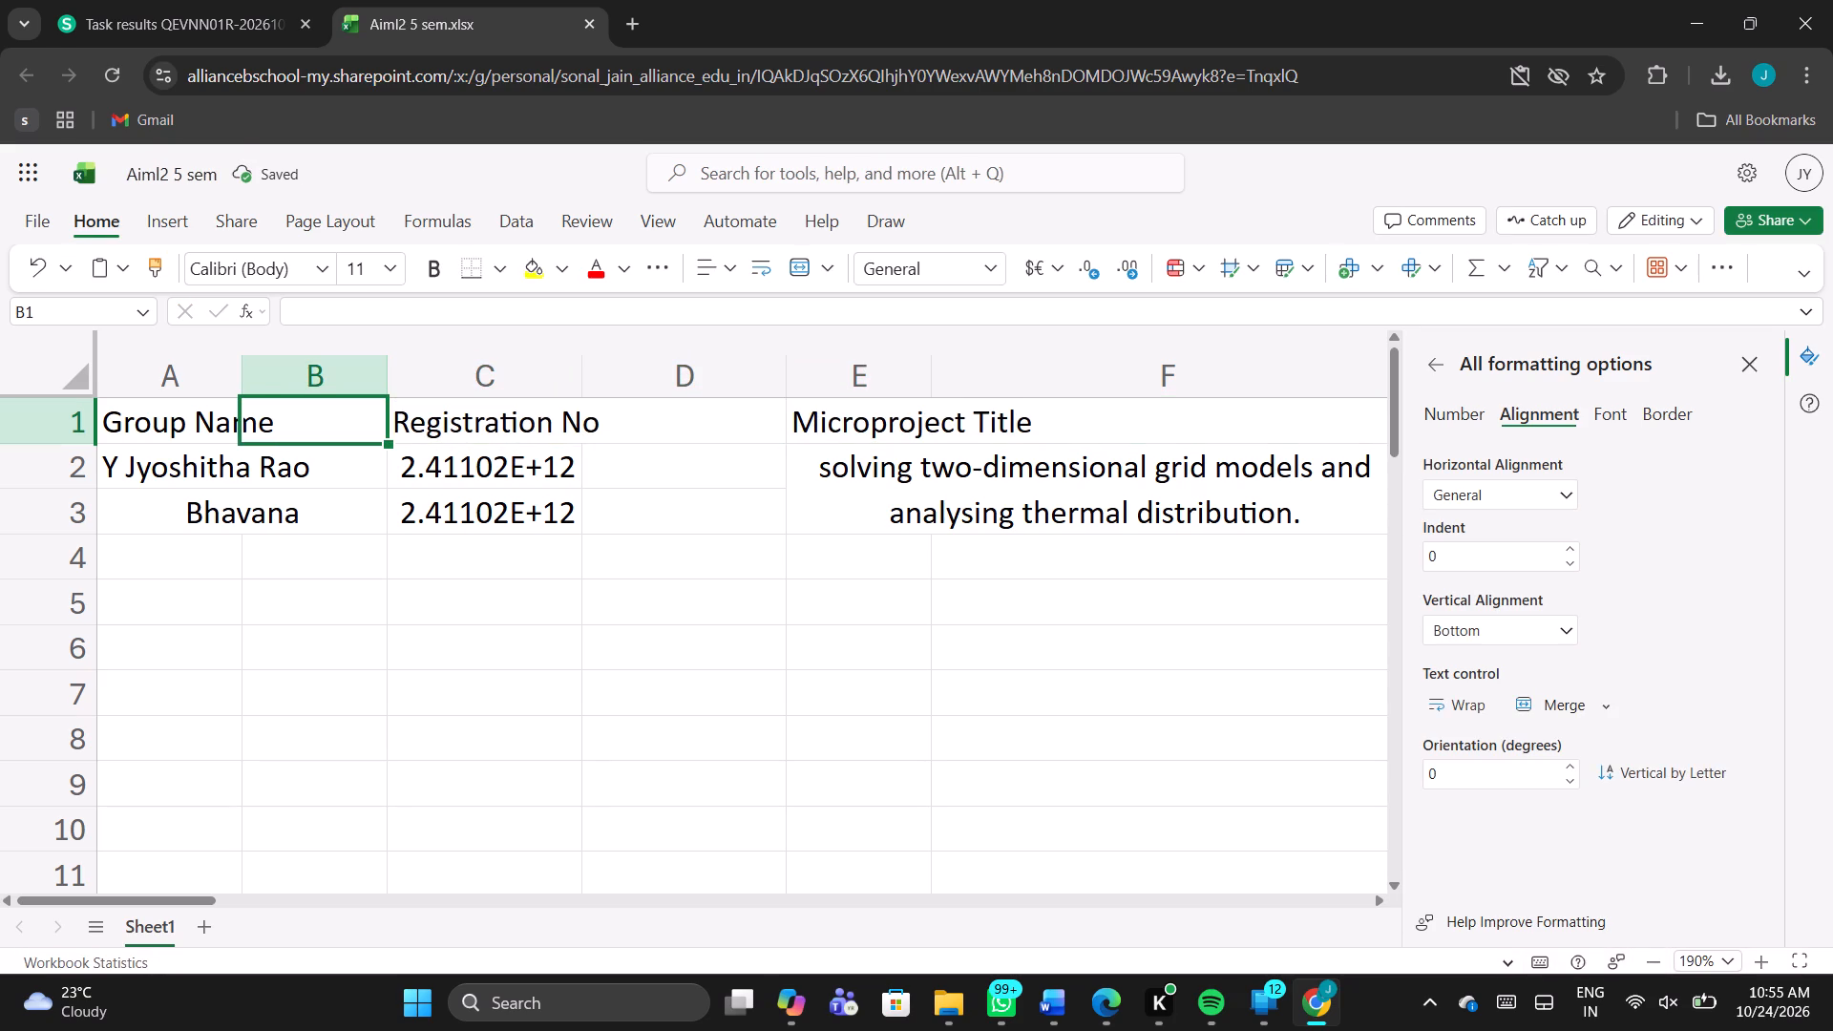
{"action": "double_click", "coordinate": [301, 415]}
{"action": "key", "text": "ctrl+v"}
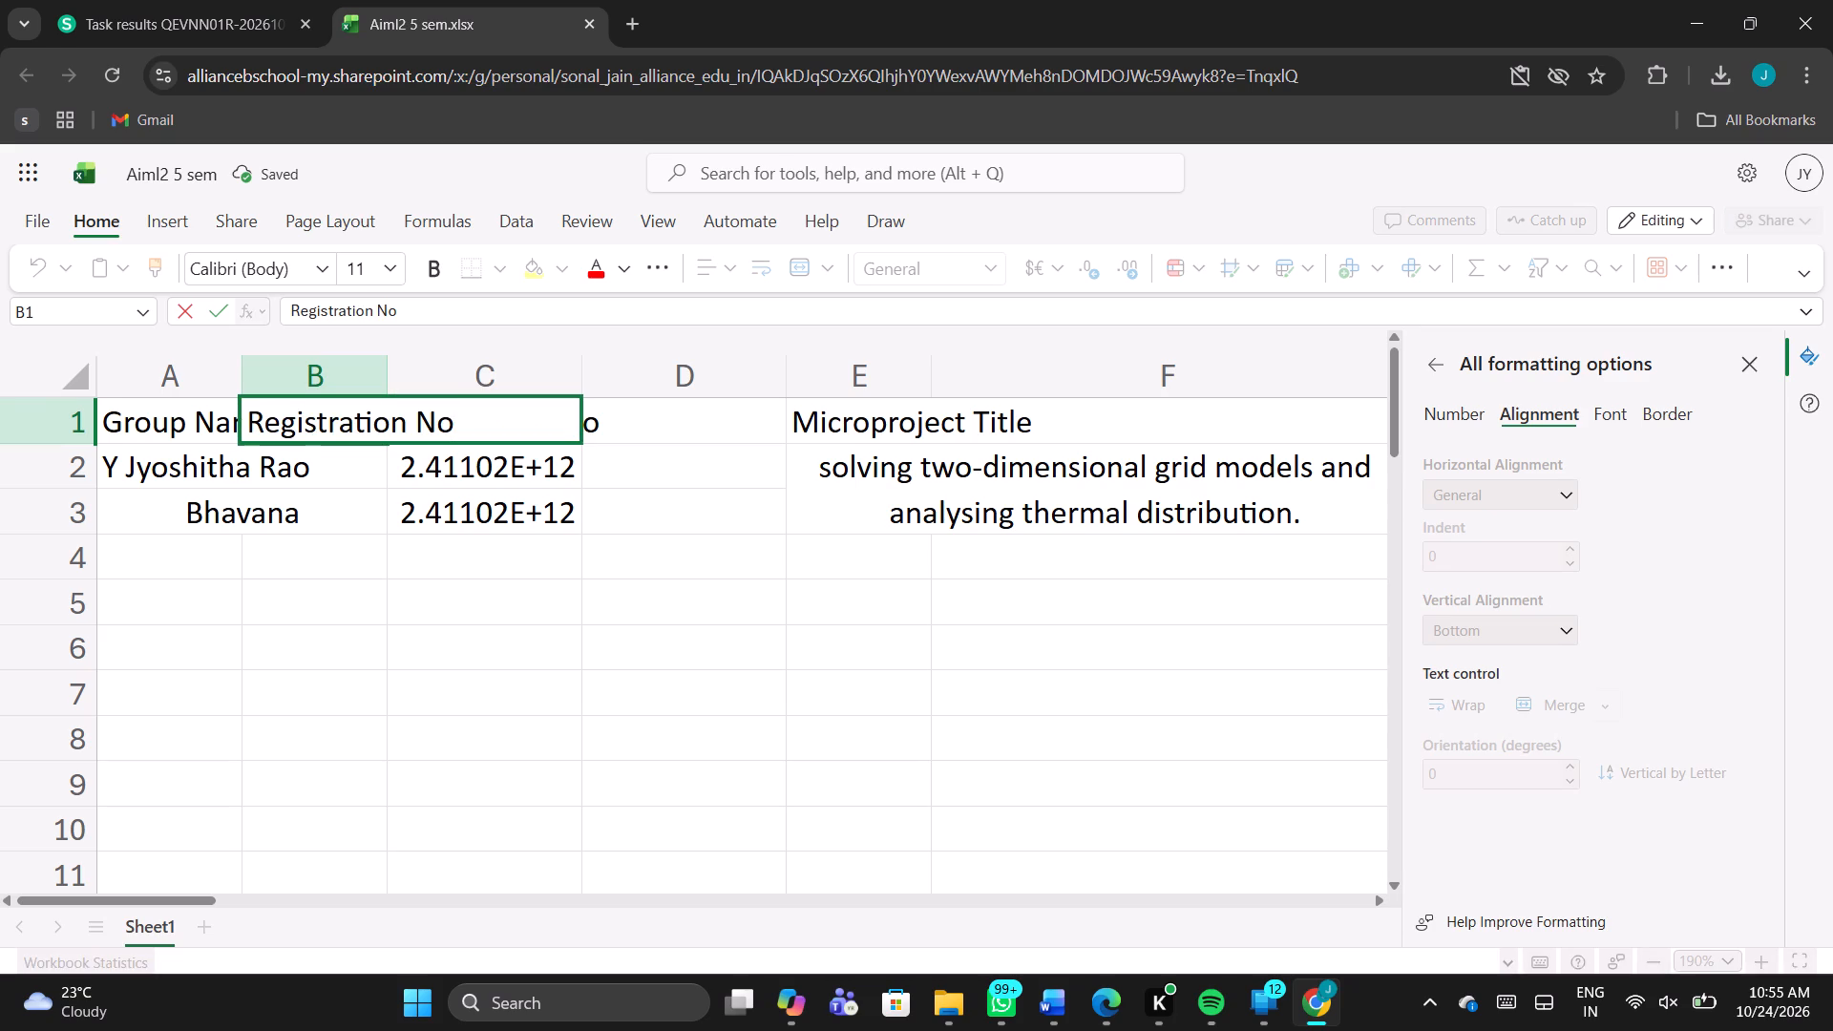
Widen column A to a bit more than twice the width of column B.
{"action": "left_click_drag", "start_coordinate": [240, 377], "coordinate": [312, 382]}
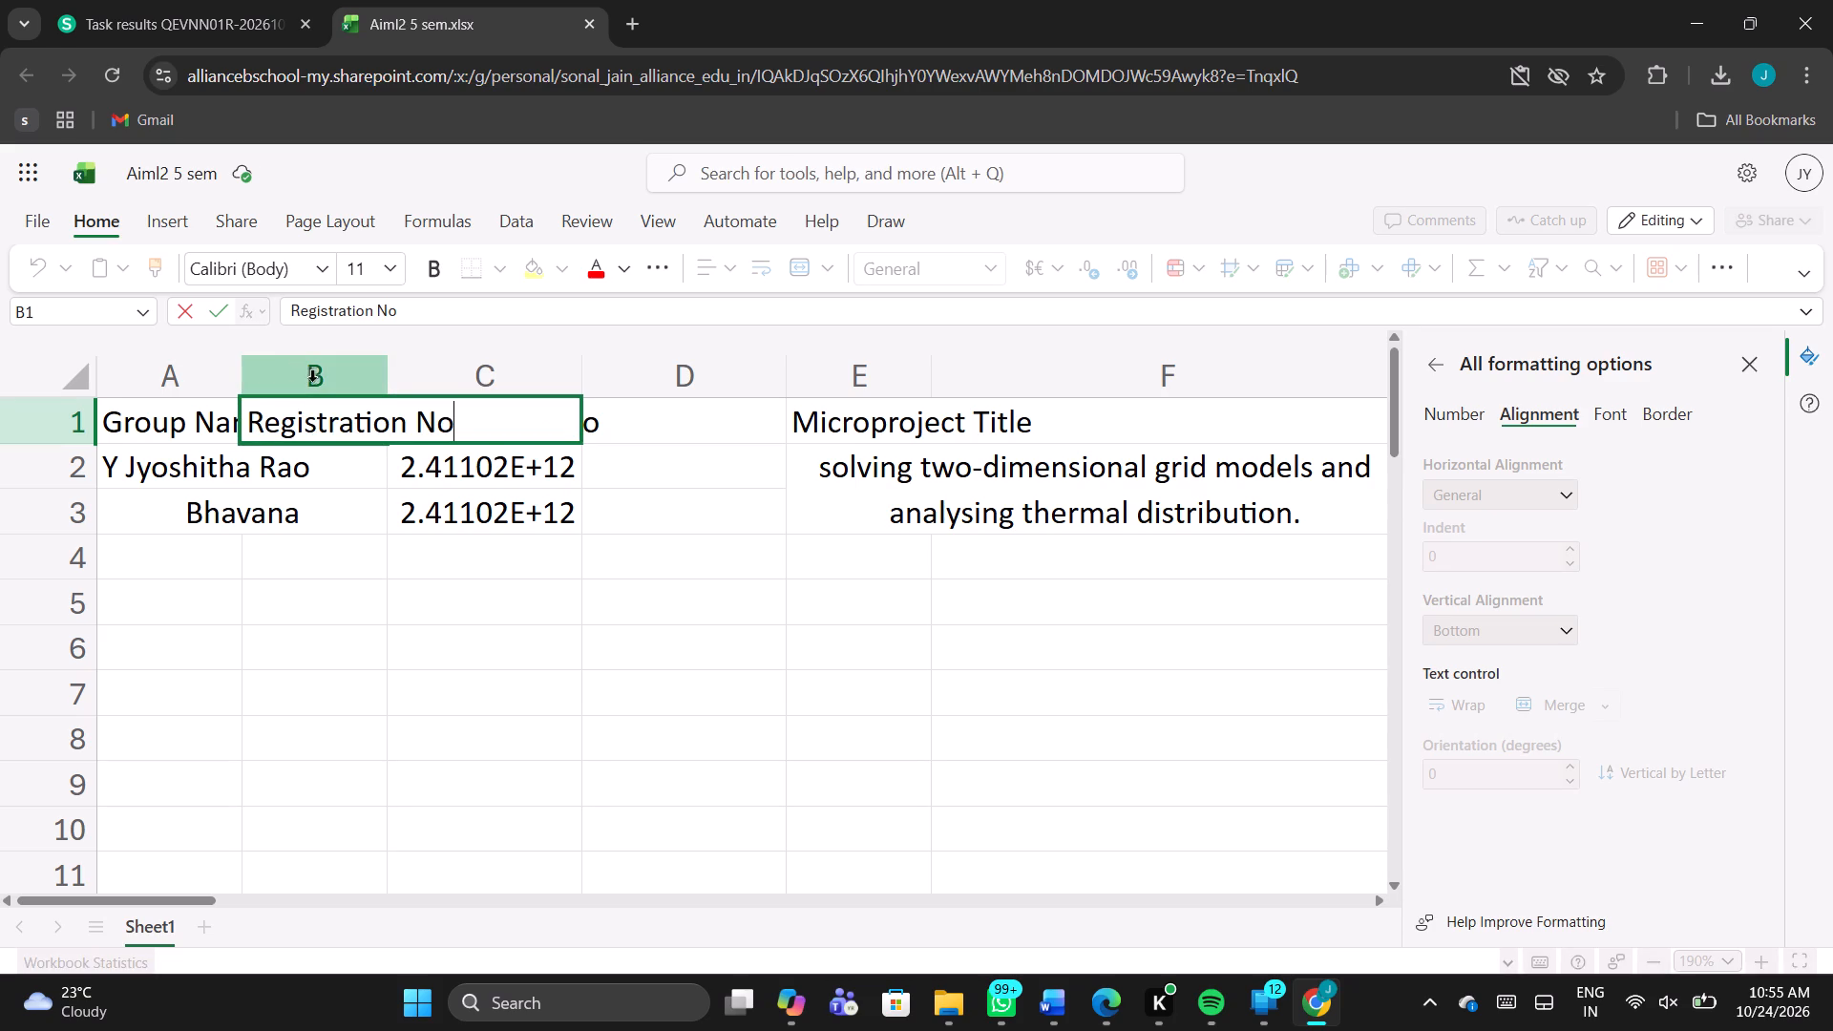
{"action": "left_click_drag", "start_coordinate": [312, 382], "coordinate": [332, 386]}
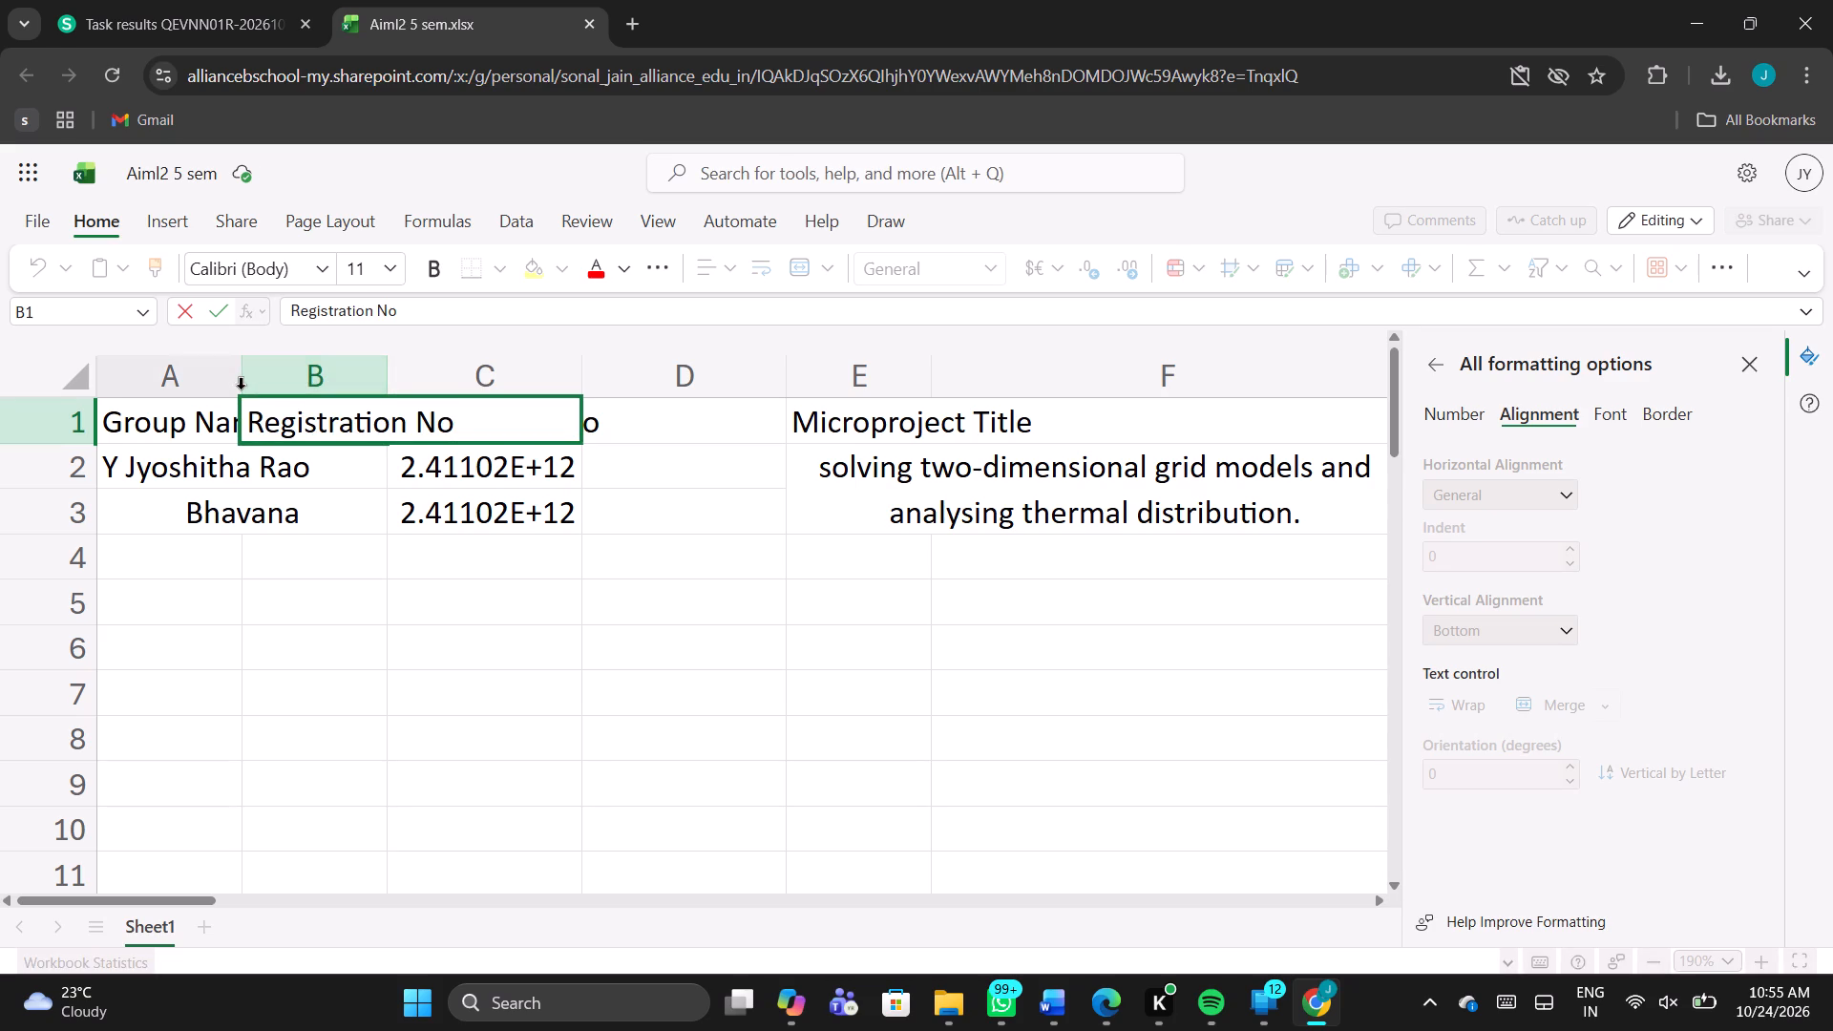
{"action": "left_click_drag", "start_coordinate": [241, 389], "coordinate": [334, 392]}
{"action": "left_click", "coordinate": [334, 392]}
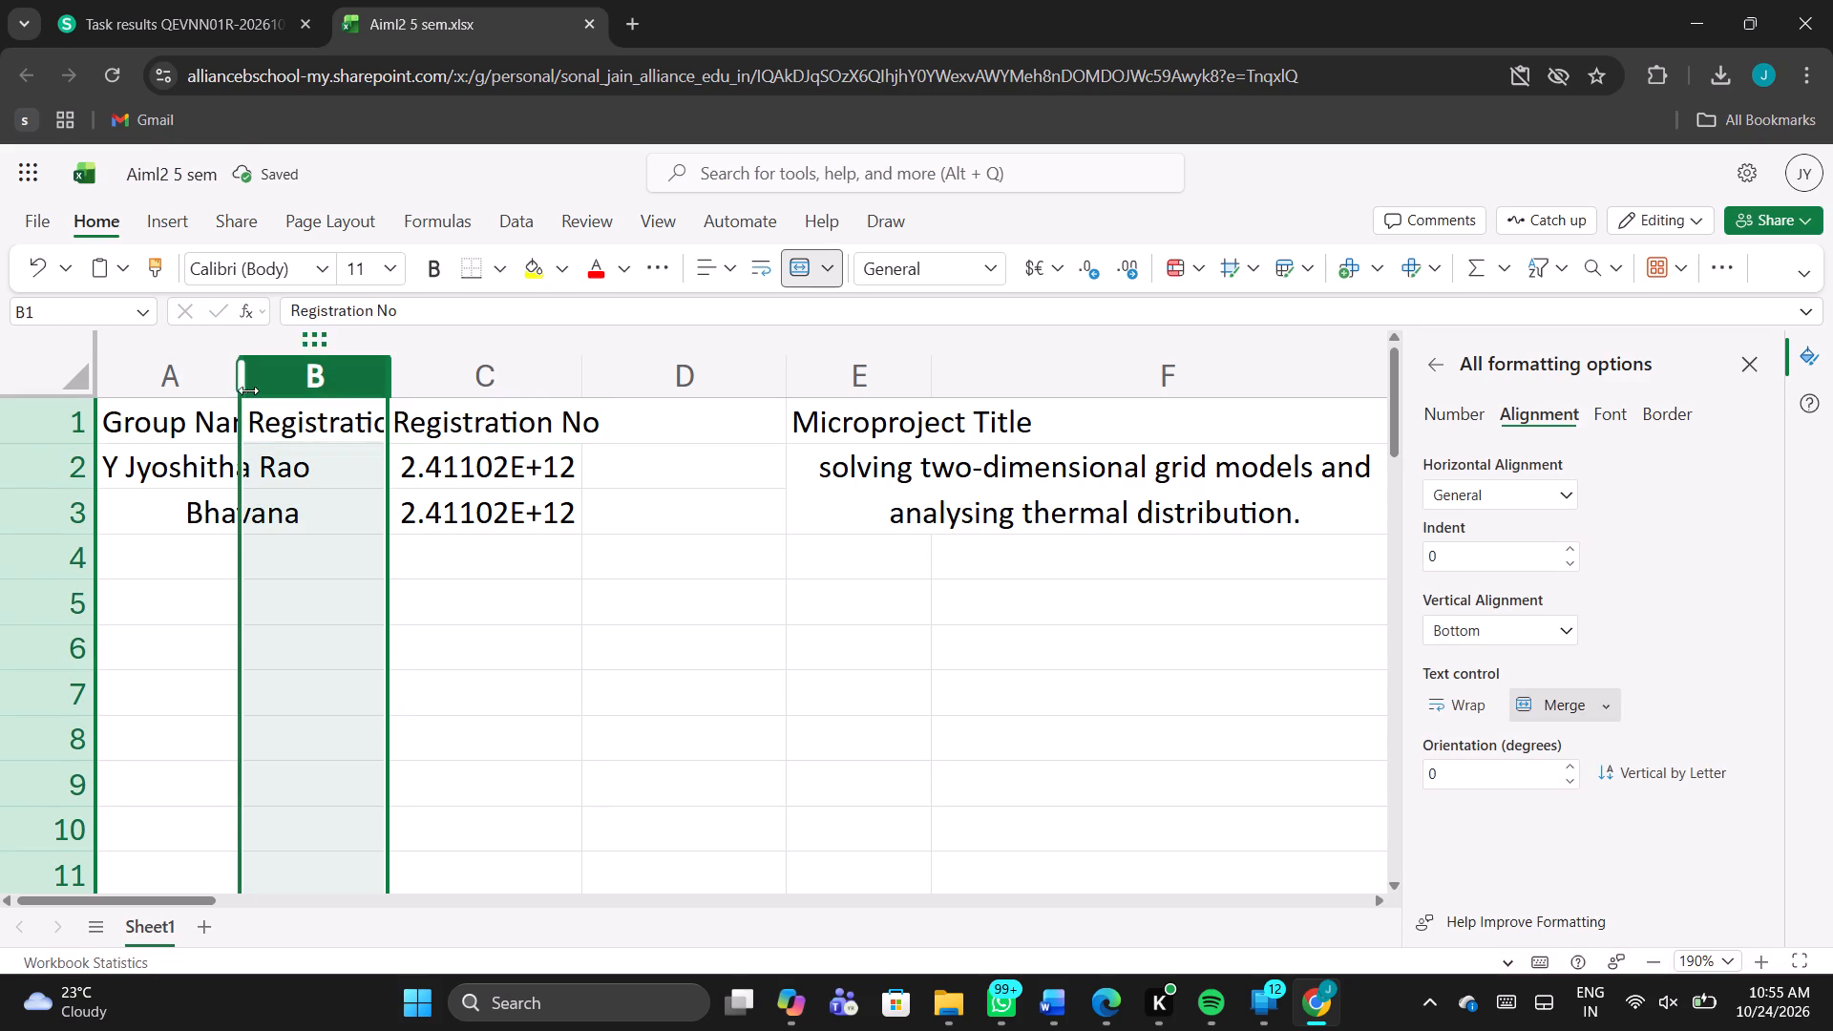
{"action": "left_click_drag", "start_coordinate": [242, 387], "coordinate": [352, 386]}
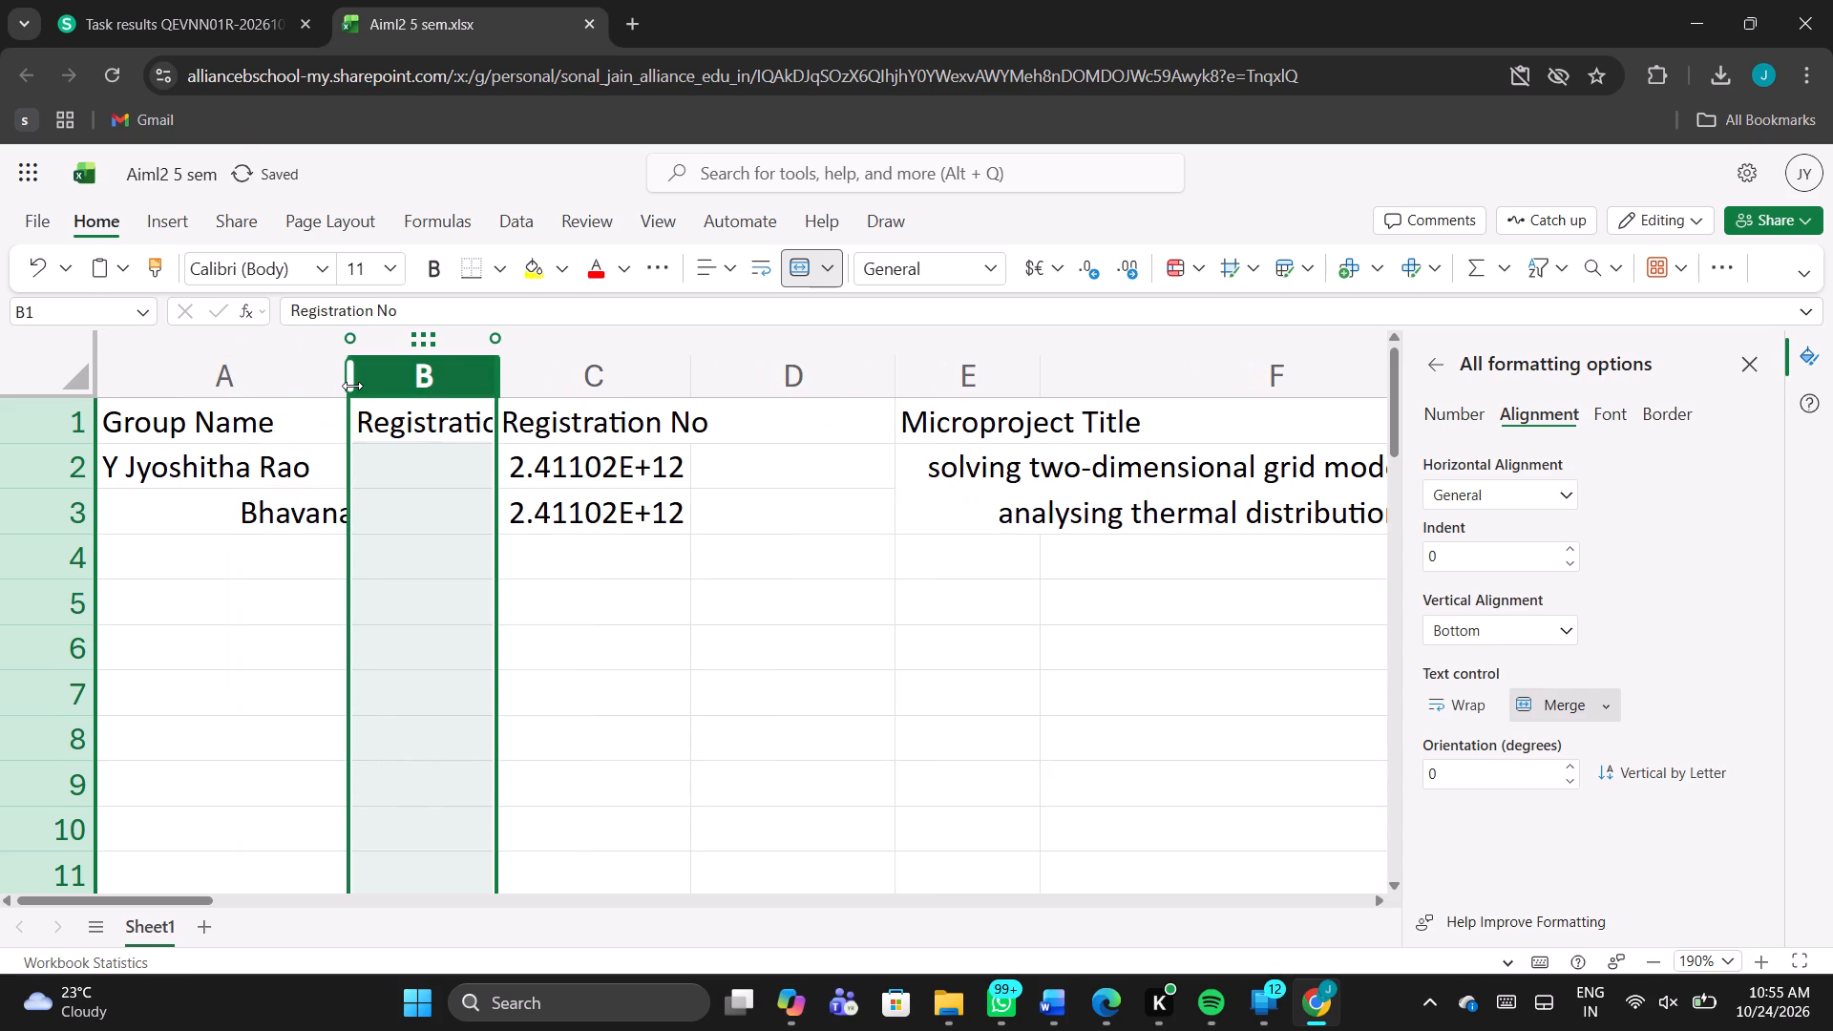
{"action": "left_click_drag", "start_coordinate": [352, 386], "coordinate": [440, 401]}
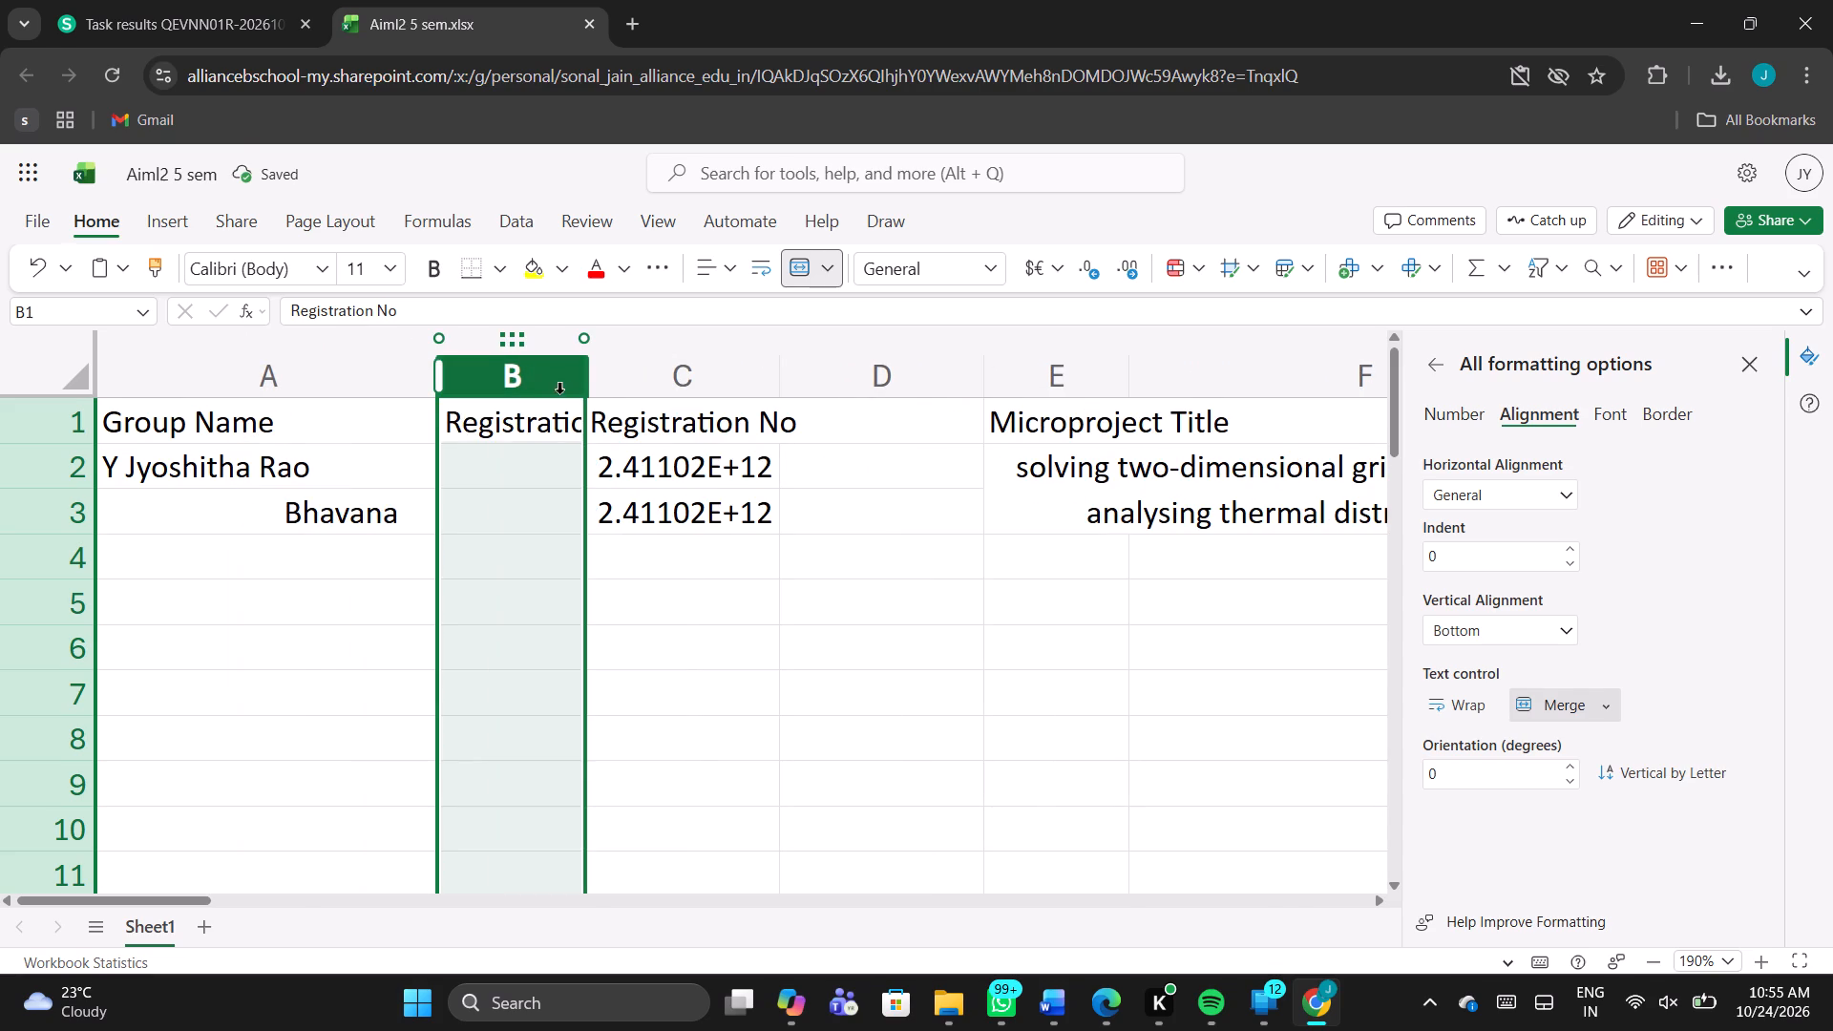
Widen column B to roughly four fifths of column A's width so its heading fits.
{"action": "left_click_drag", "start_coordinate": [591, 380], "coordinate": [727, 391]}
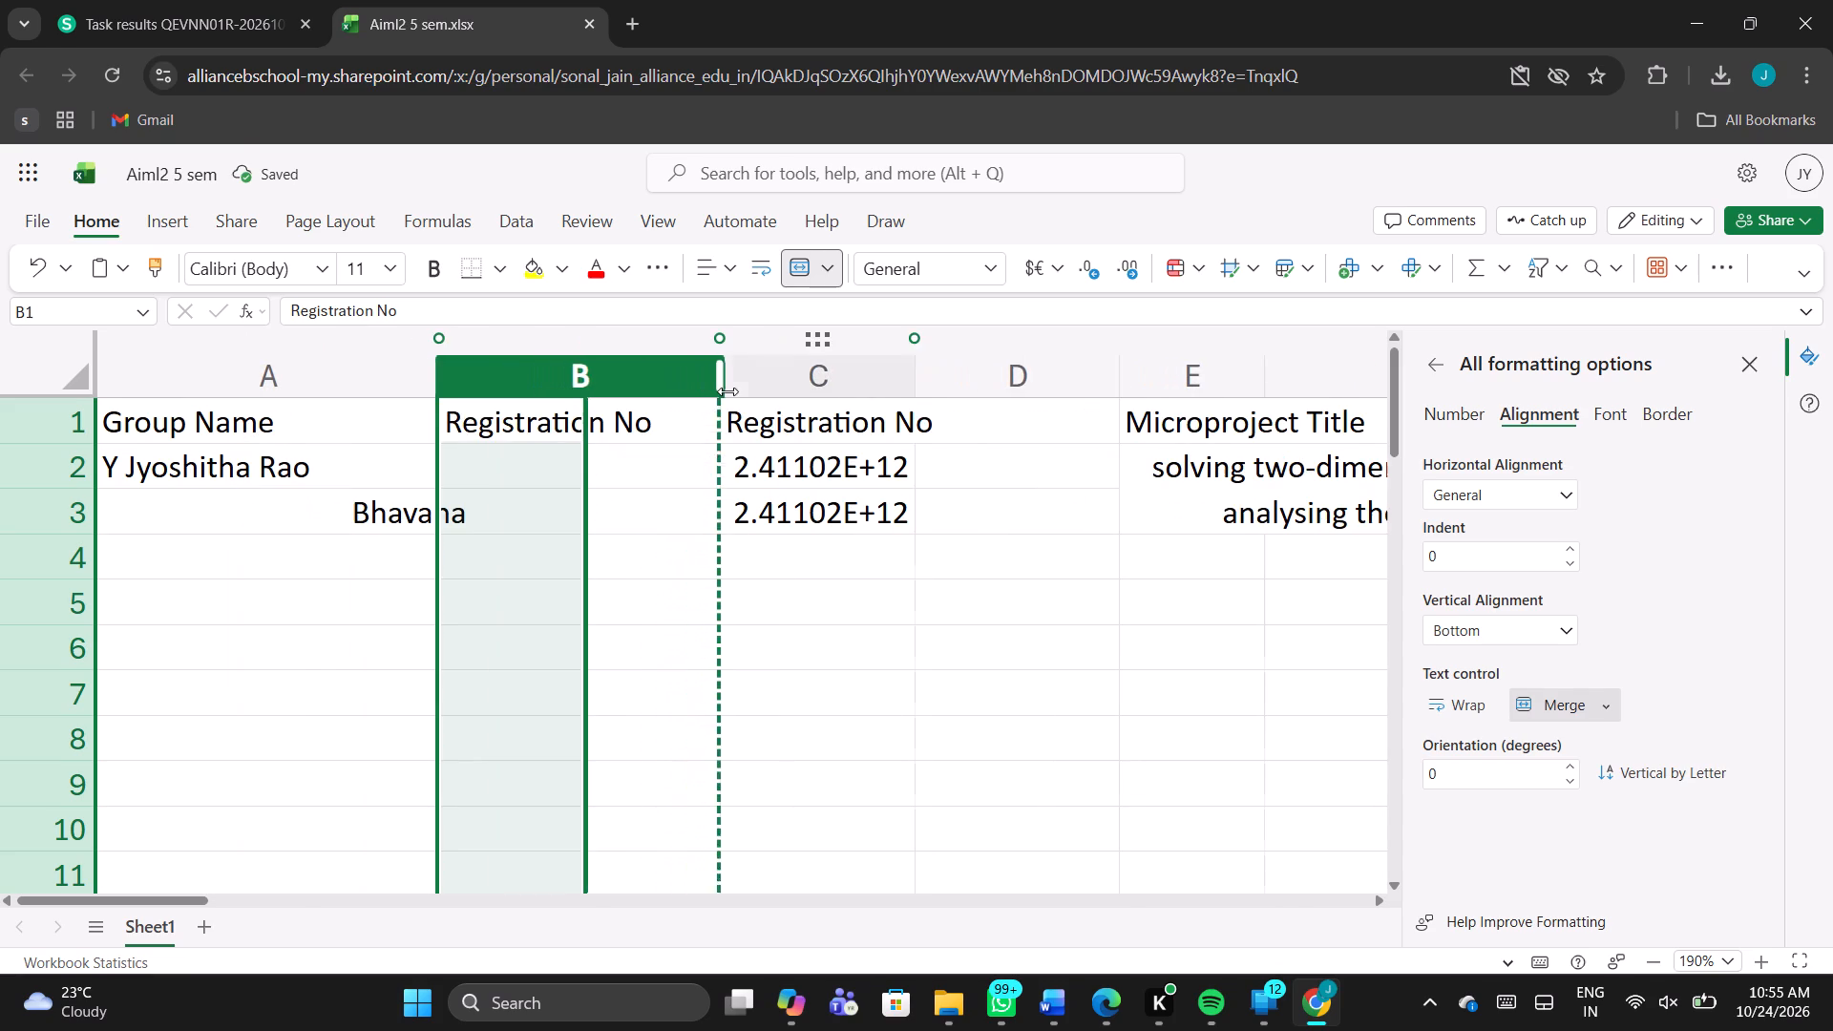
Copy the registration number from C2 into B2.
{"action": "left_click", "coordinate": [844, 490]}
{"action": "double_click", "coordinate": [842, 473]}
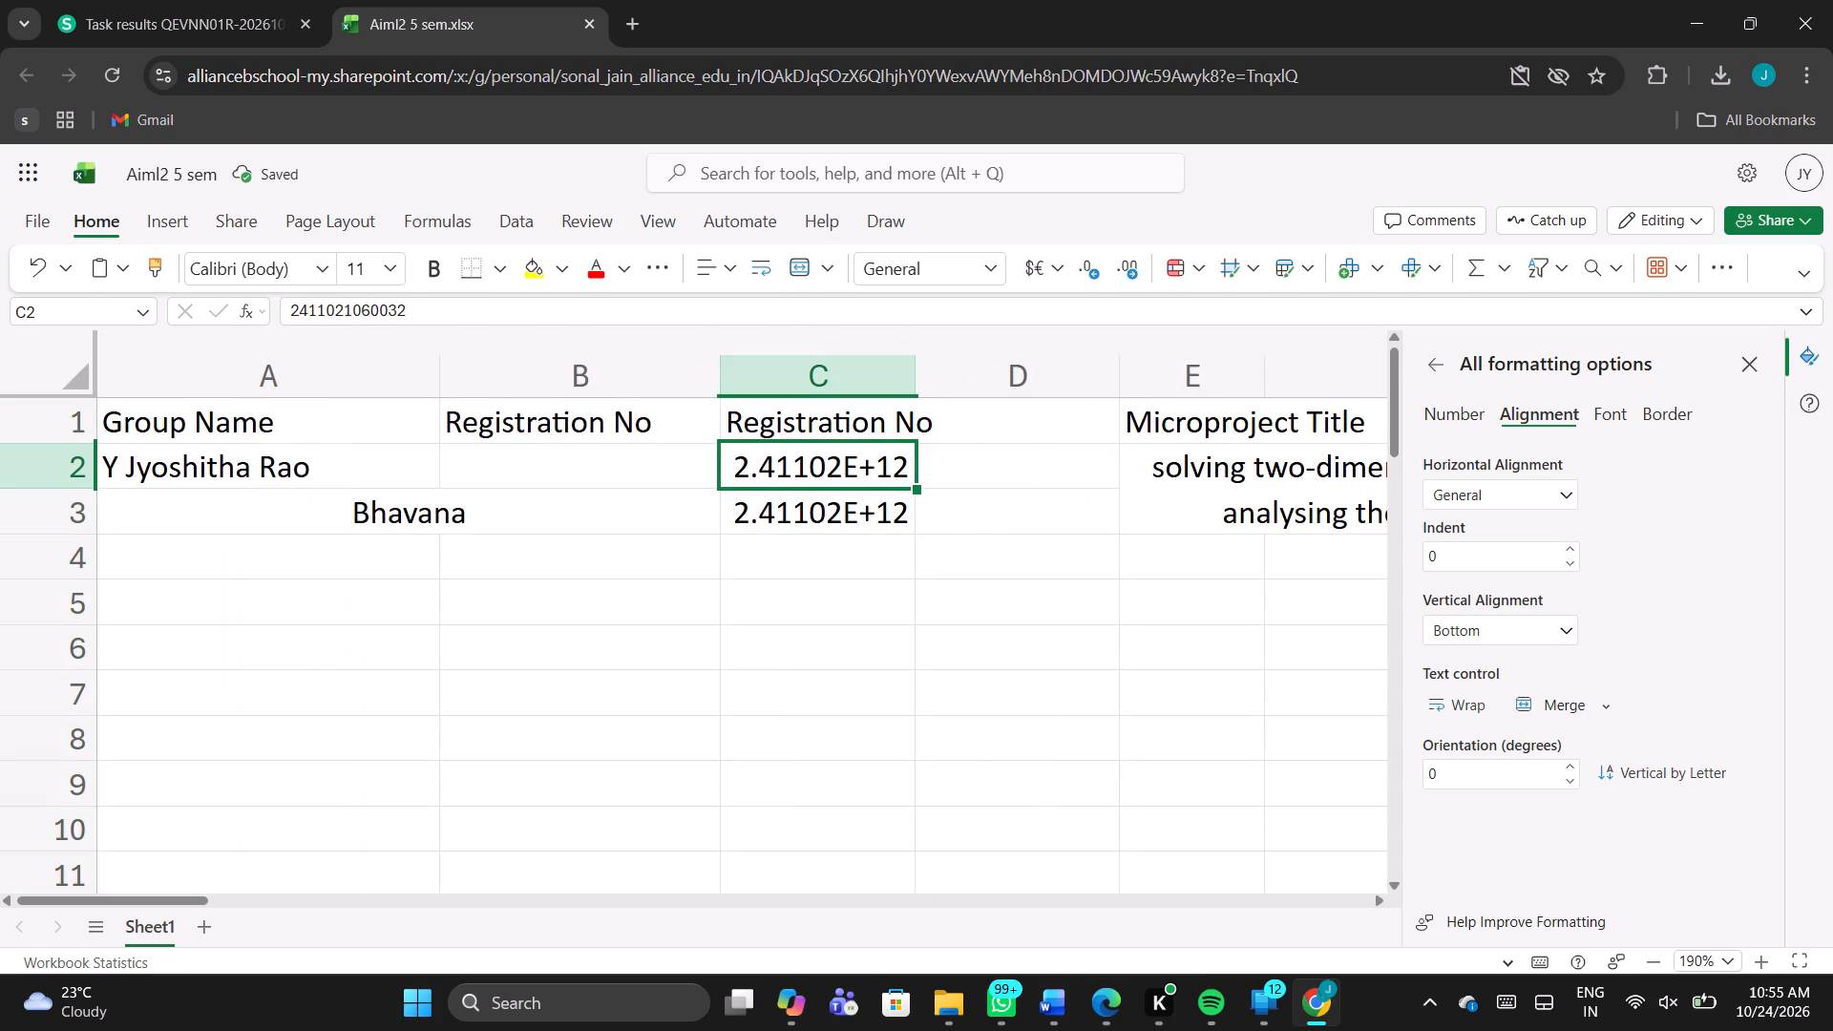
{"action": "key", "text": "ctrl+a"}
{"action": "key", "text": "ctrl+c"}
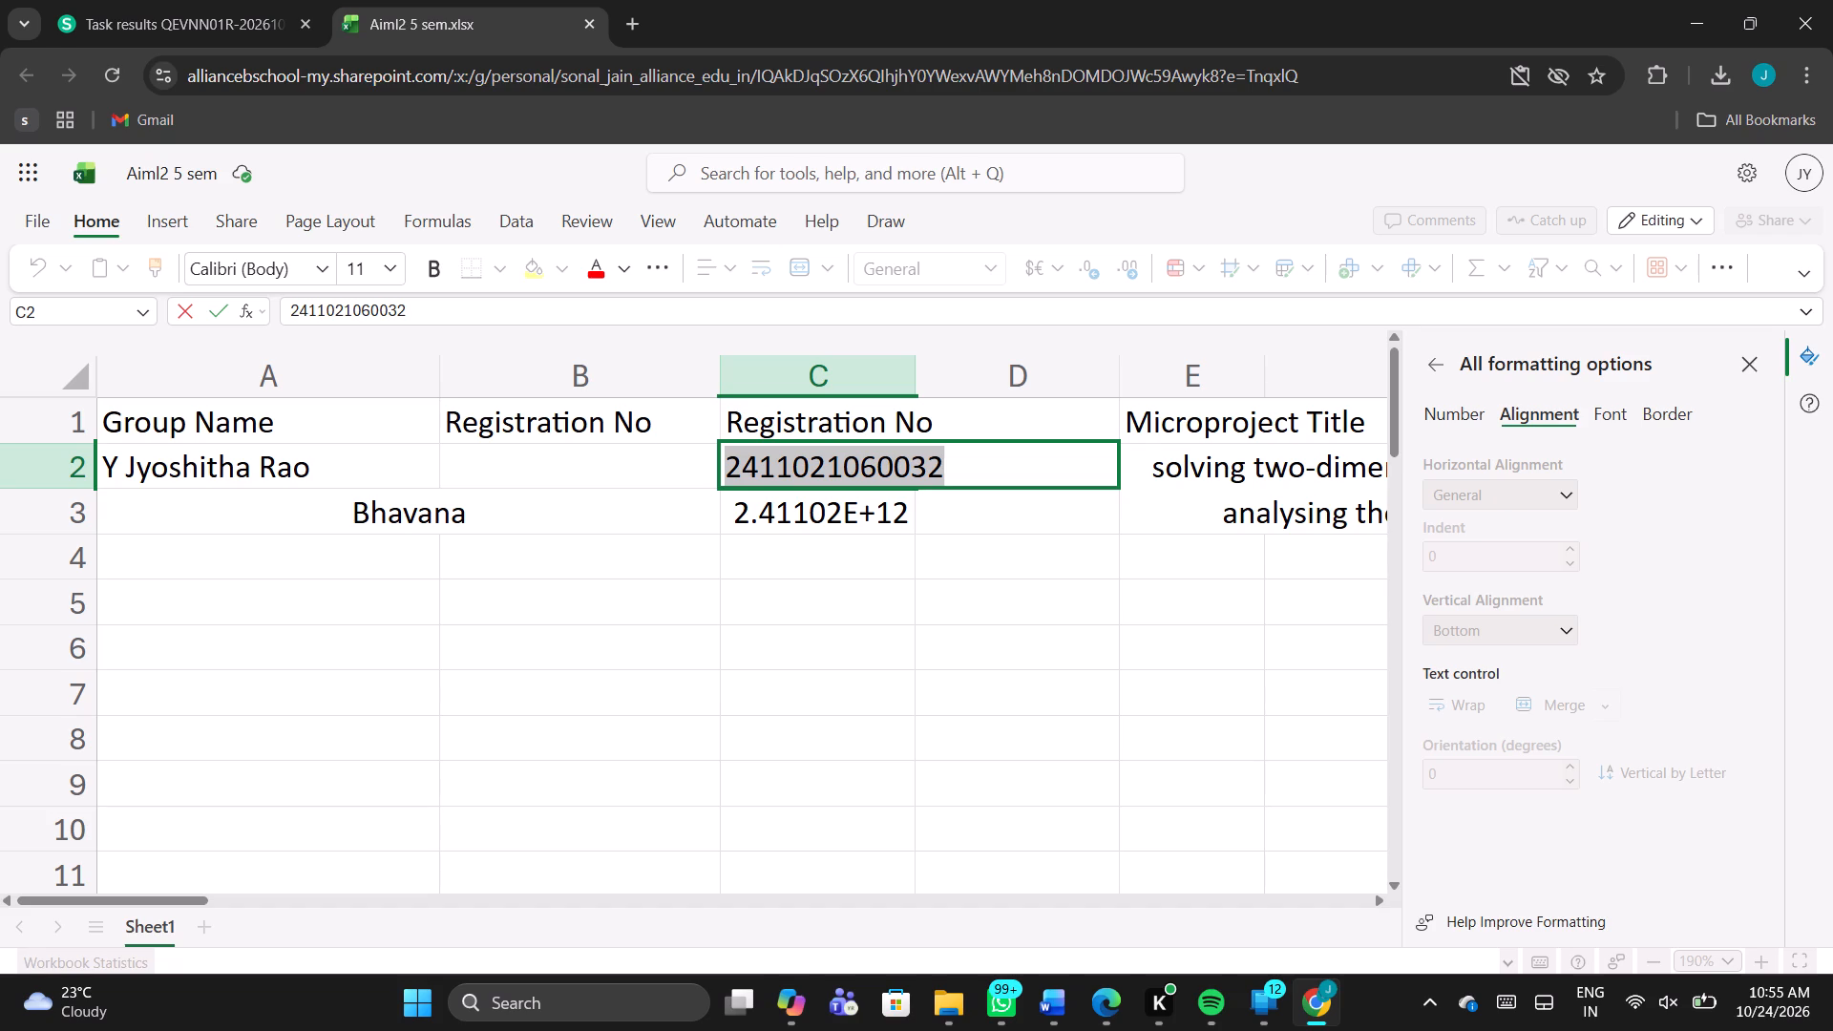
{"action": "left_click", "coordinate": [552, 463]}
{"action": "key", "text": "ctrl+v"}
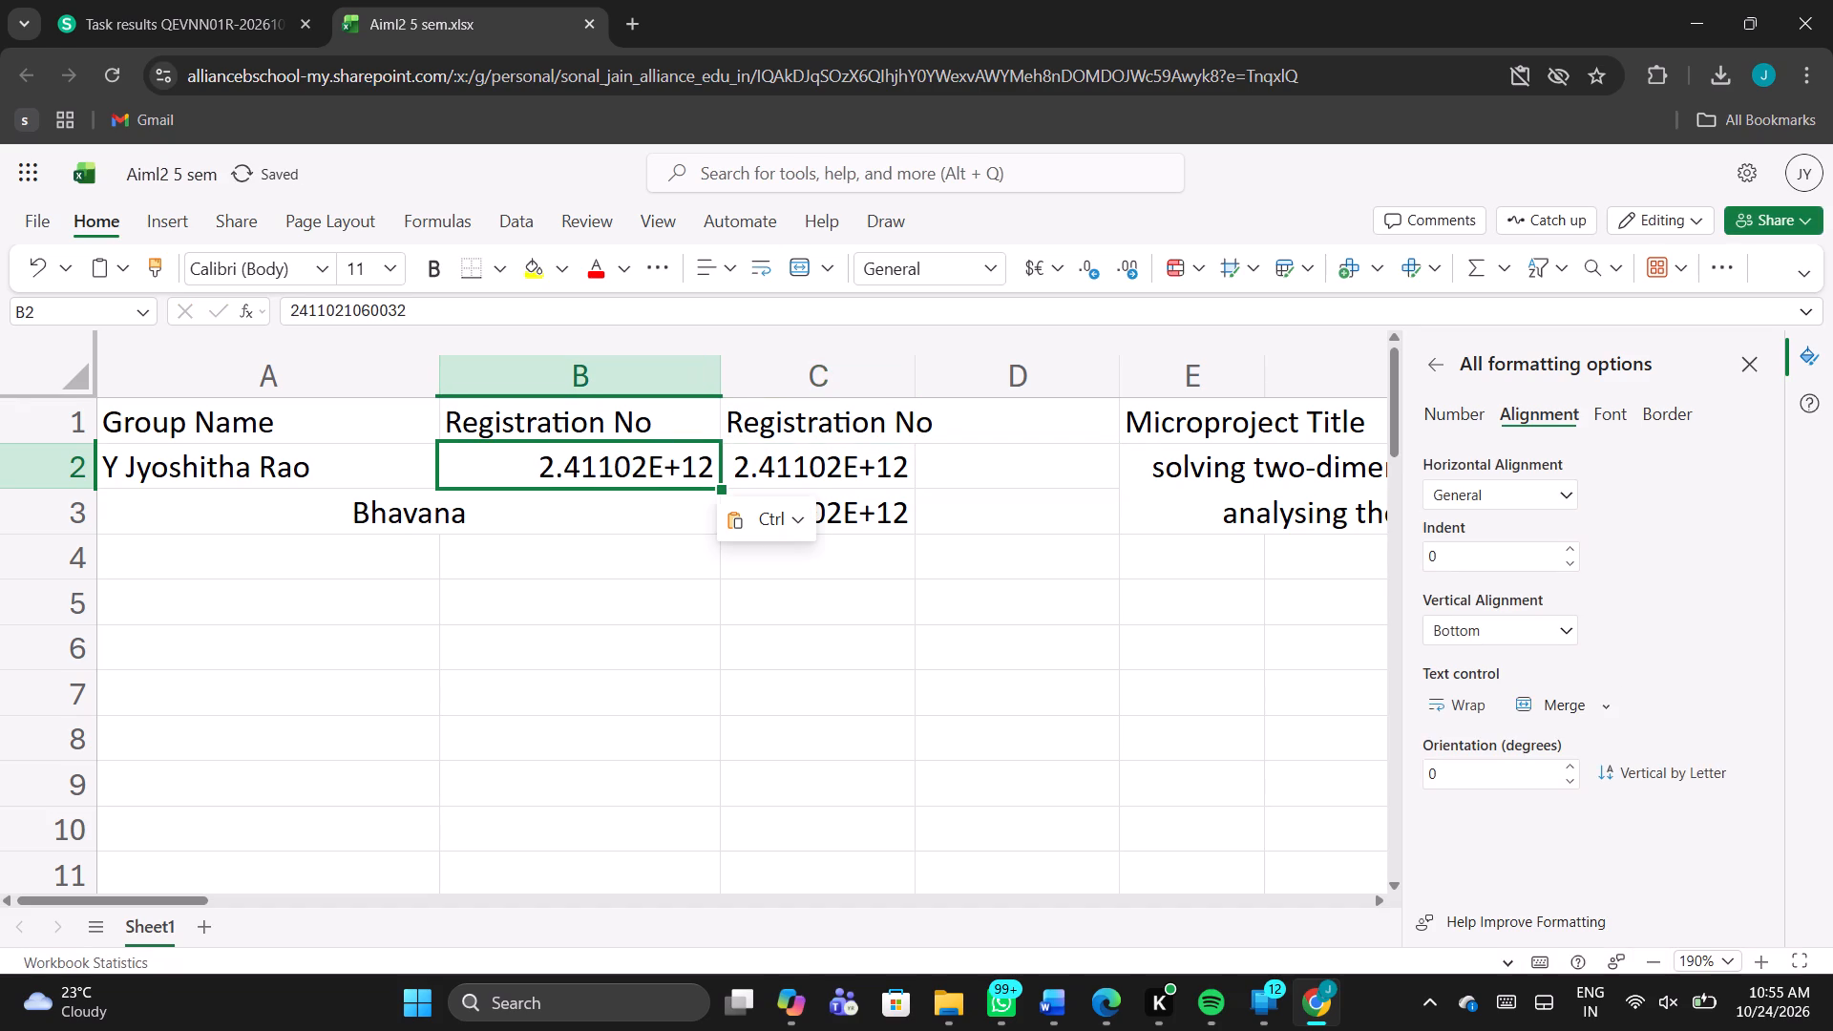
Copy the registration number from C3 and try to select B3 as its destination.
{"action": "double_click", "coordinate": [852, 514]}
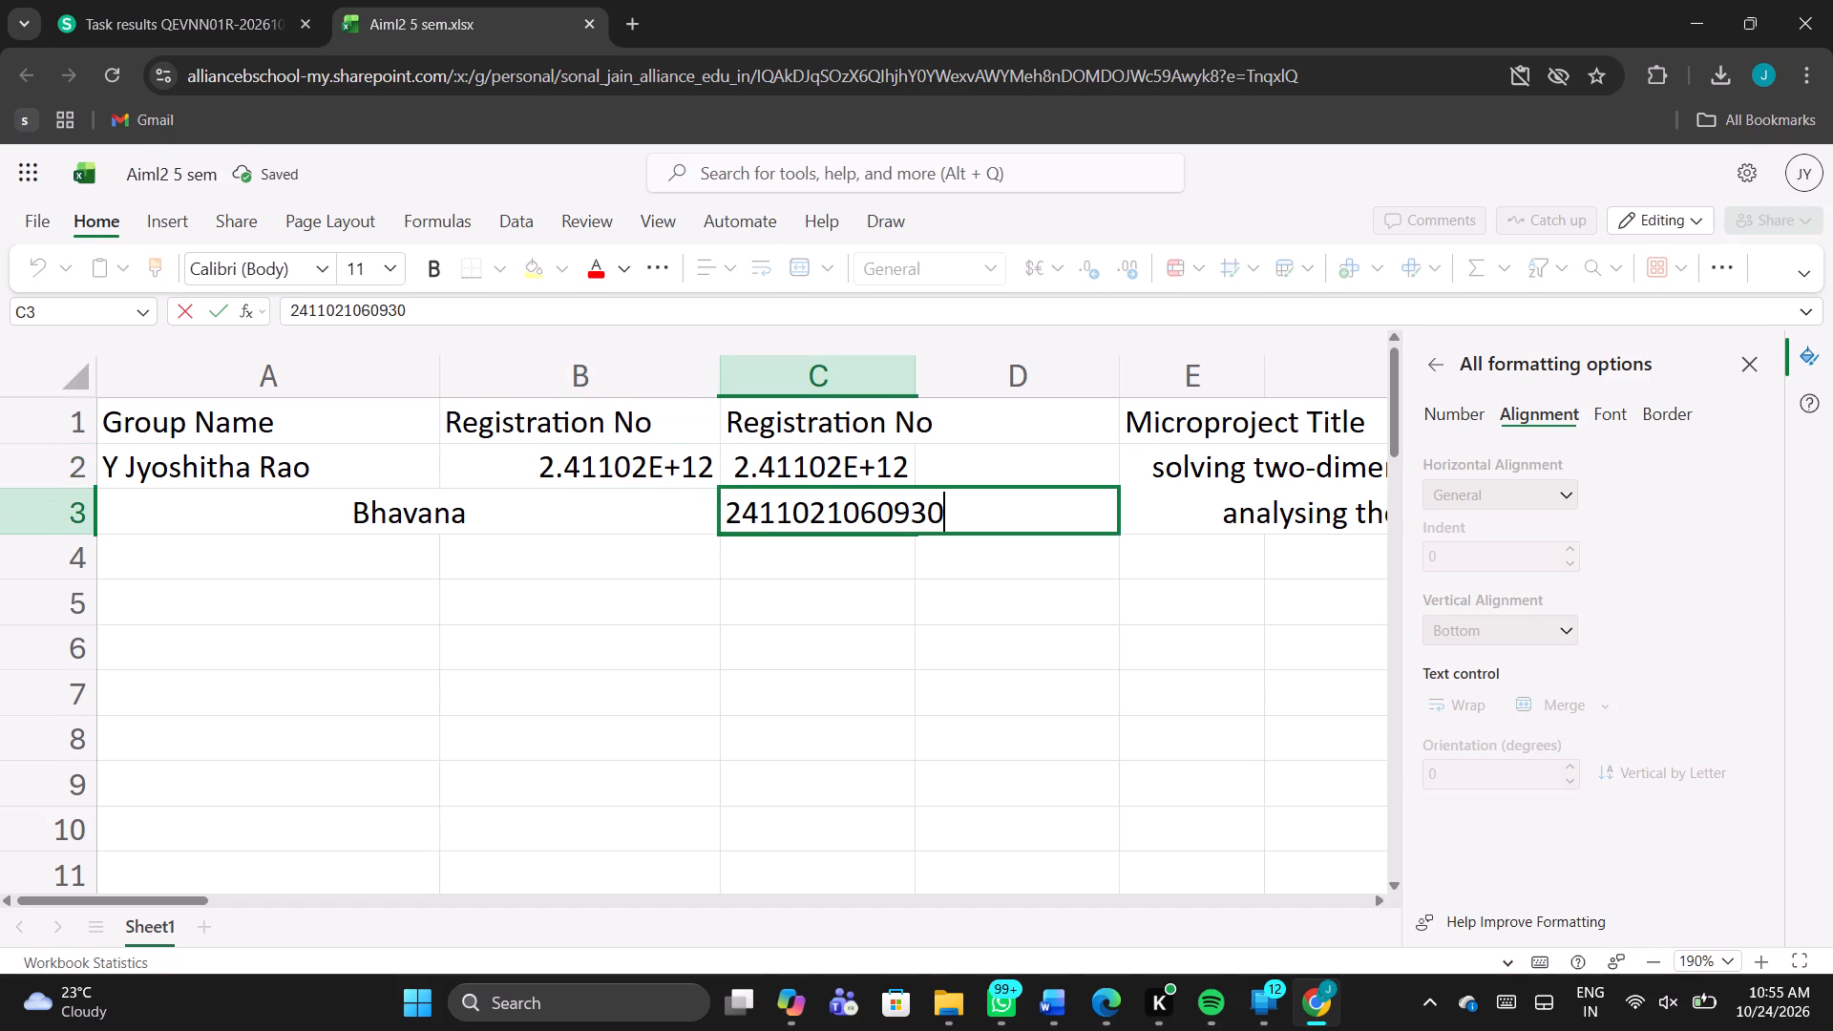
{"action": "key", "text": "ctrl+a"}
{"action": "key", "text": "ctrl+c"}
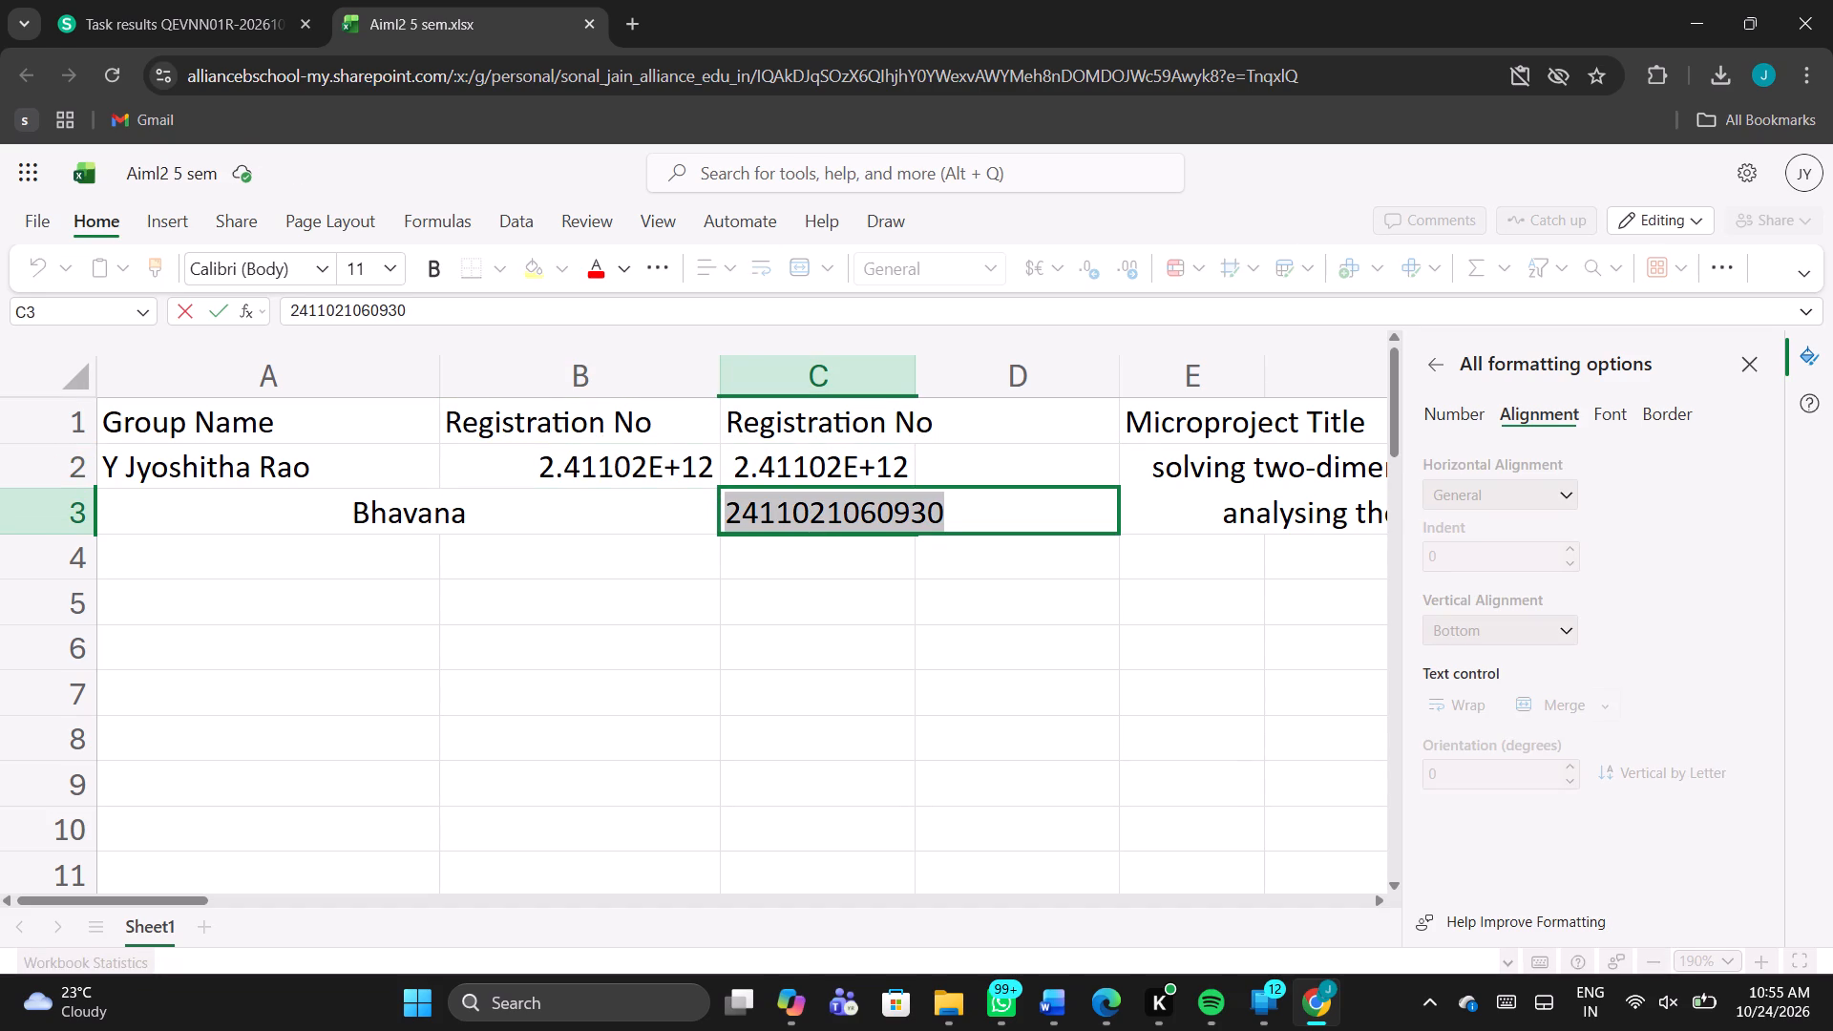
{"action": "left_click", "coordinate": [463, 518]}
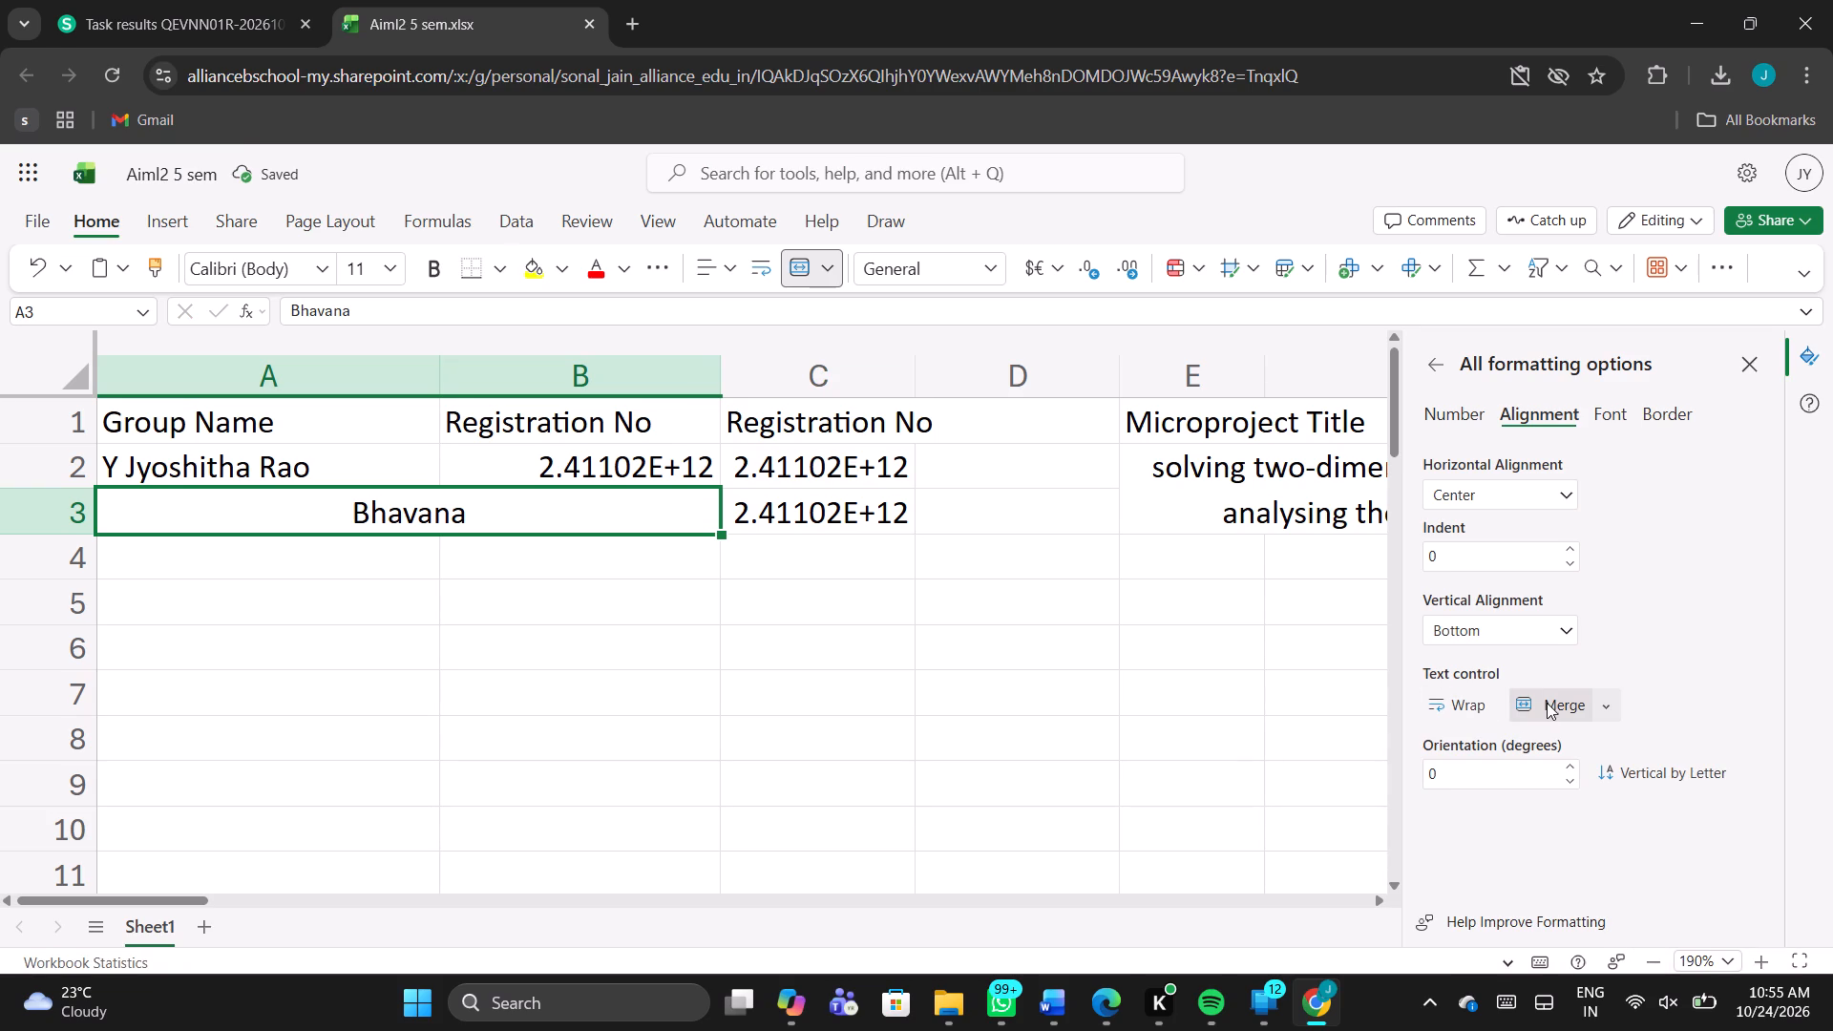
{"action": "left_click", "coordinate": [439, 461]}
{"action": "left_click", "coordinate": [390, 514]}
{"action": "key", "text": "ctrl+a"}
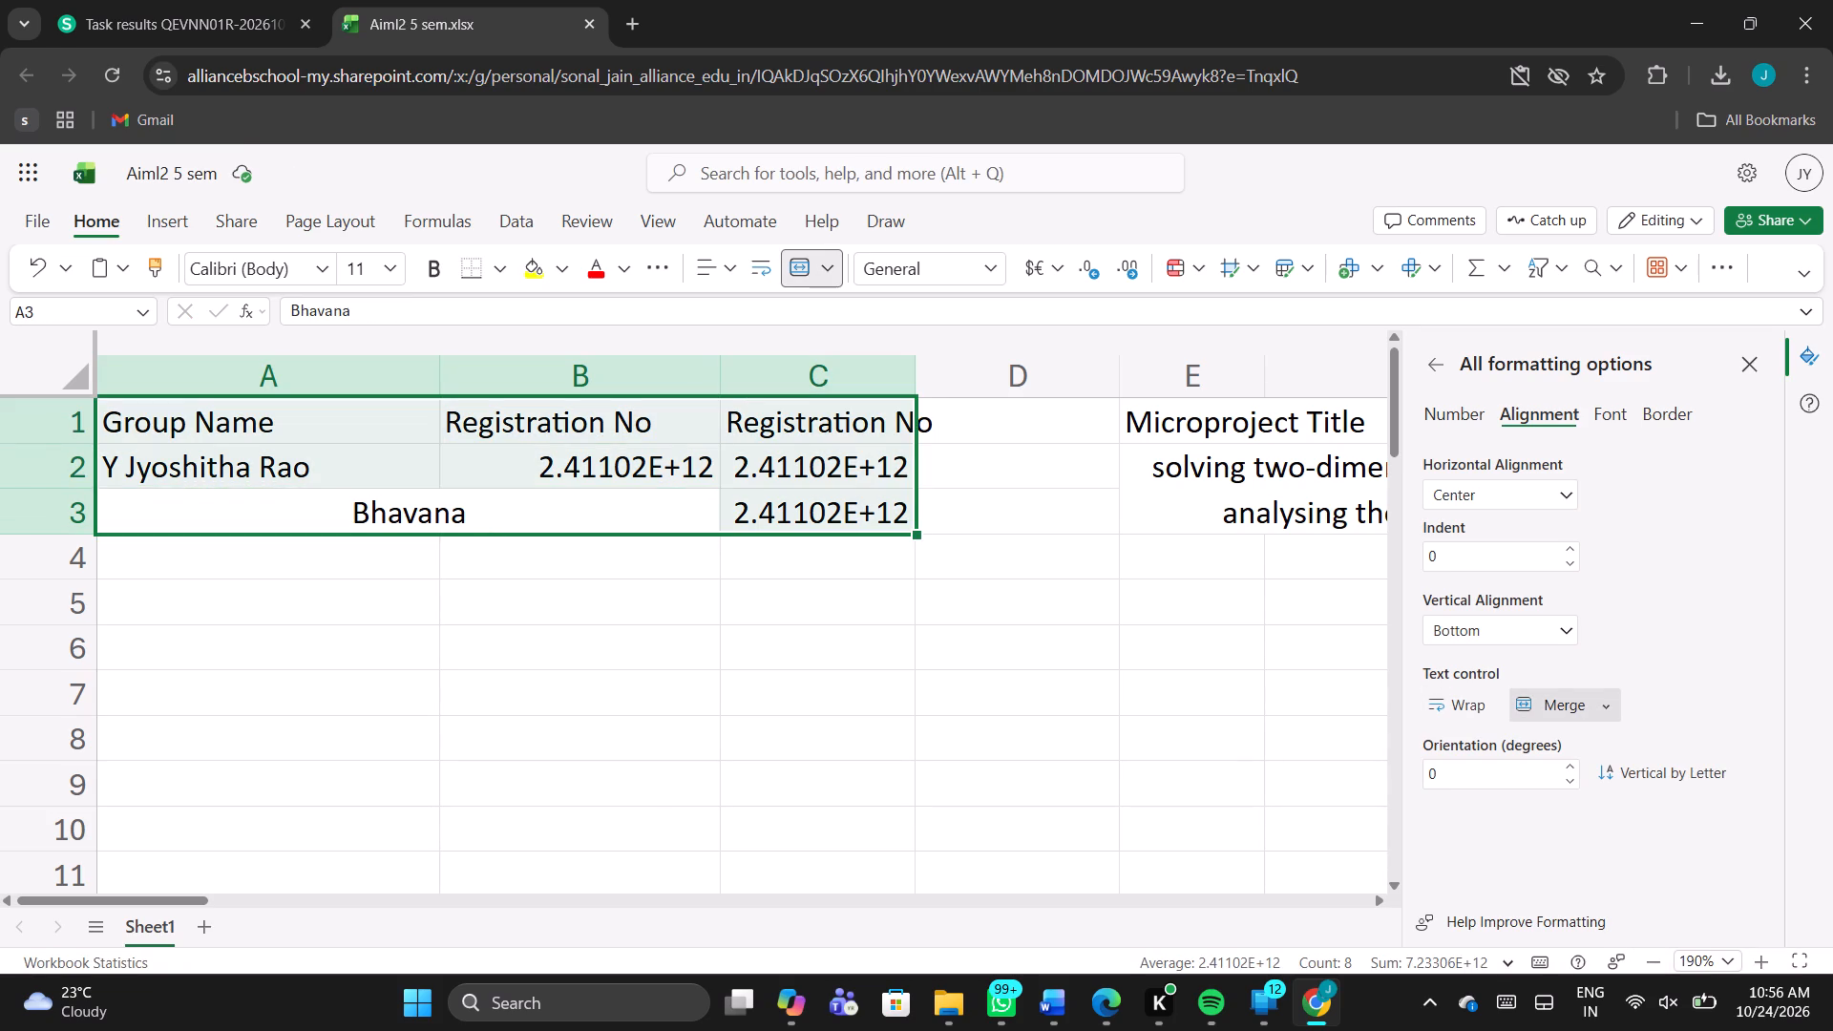
Clear the second member's name from the merged cell A3:B3.
{"action": "left_click", "coordinate": [484, 523]}
{"action": "left_click", "coordinate": [484, 523]}
{"action": "left_click_drag", "start_coordinate": [484, 523], "coordinate": [377, 527]}
{"action": "key", "text": "BackSpace"}
{"action": "key", "text": "BackSpace"}
{"action": "key", "text": "BackSpace"}
{"action": "key", "text": "BackSpace"}
{"action": "key", "text": "BackSpace"}
{"action": "key", "text": "BackSpace"}
{"action": "key", "text": "BackSpace"}
{"action": "key", "text": "BackSpace"}
{"action": "key", "text": "BackSpace"}
{"action": "key", "text": "BackSpace"}
{"action": "key", "text": "BackSpace"}
{"action": "key", "text": "BackSpace"}
{"action": "key", "text": "BackSpace"}
{"action": "key", "text": "BackSpace"}
{"action": "key", "text": "BackSpace"}
{"action": "key", "text": "BackSpace"}
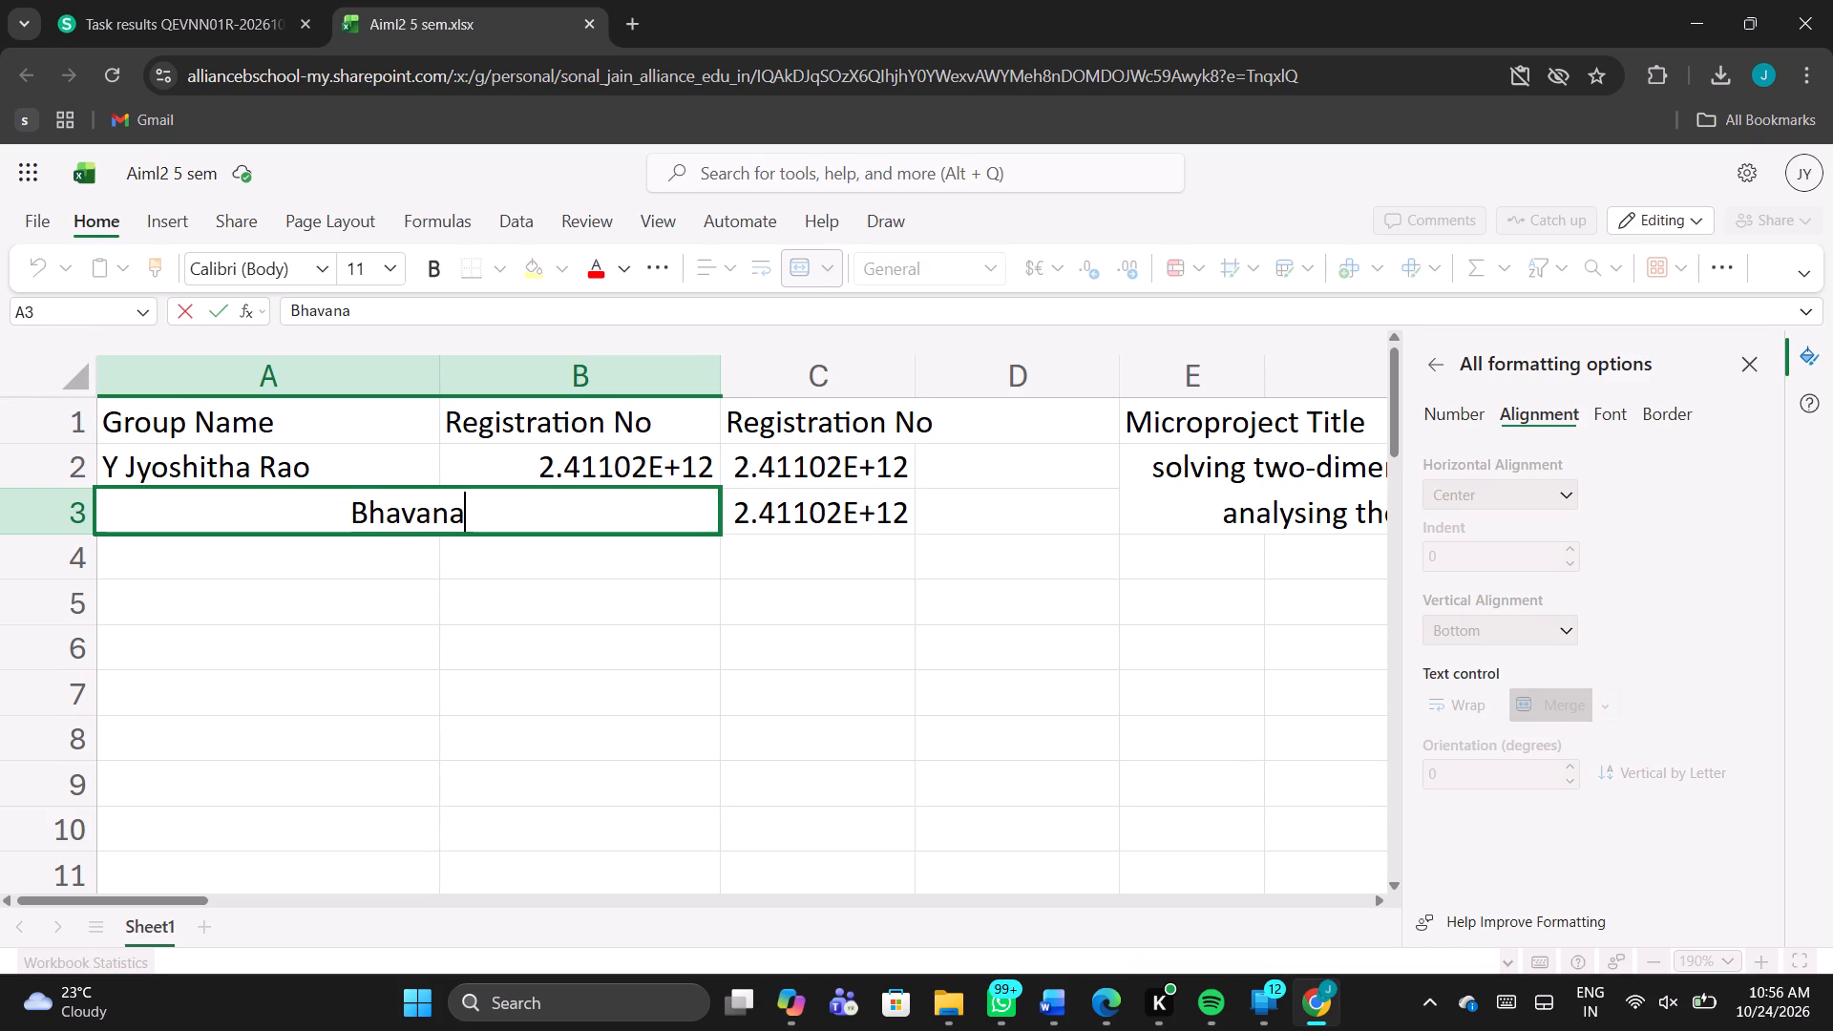
{"action": "left_click", "coordinate": [718, 511]}
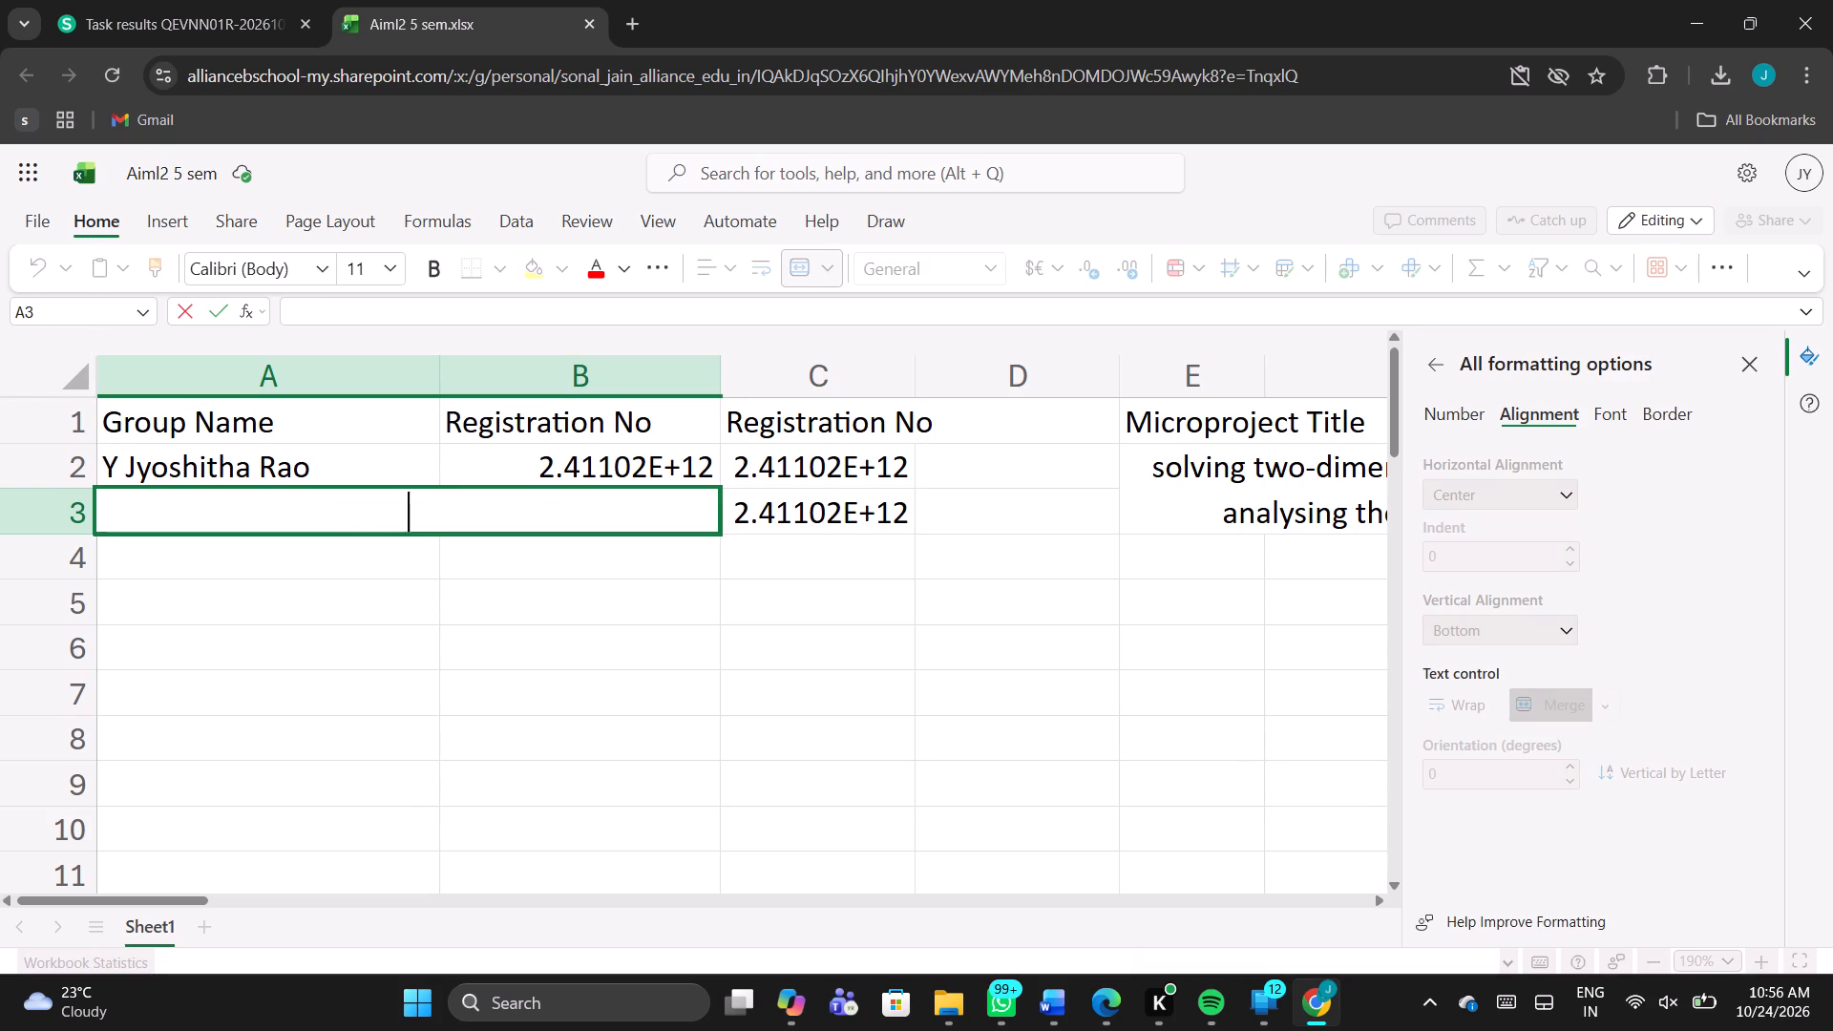
{"action": "left_click", "coordinate": [526, 500]}
{"action": "left_click", "coordinate": [474, 516]}
{"action": "left_click", "coordinate": [473, 596]}
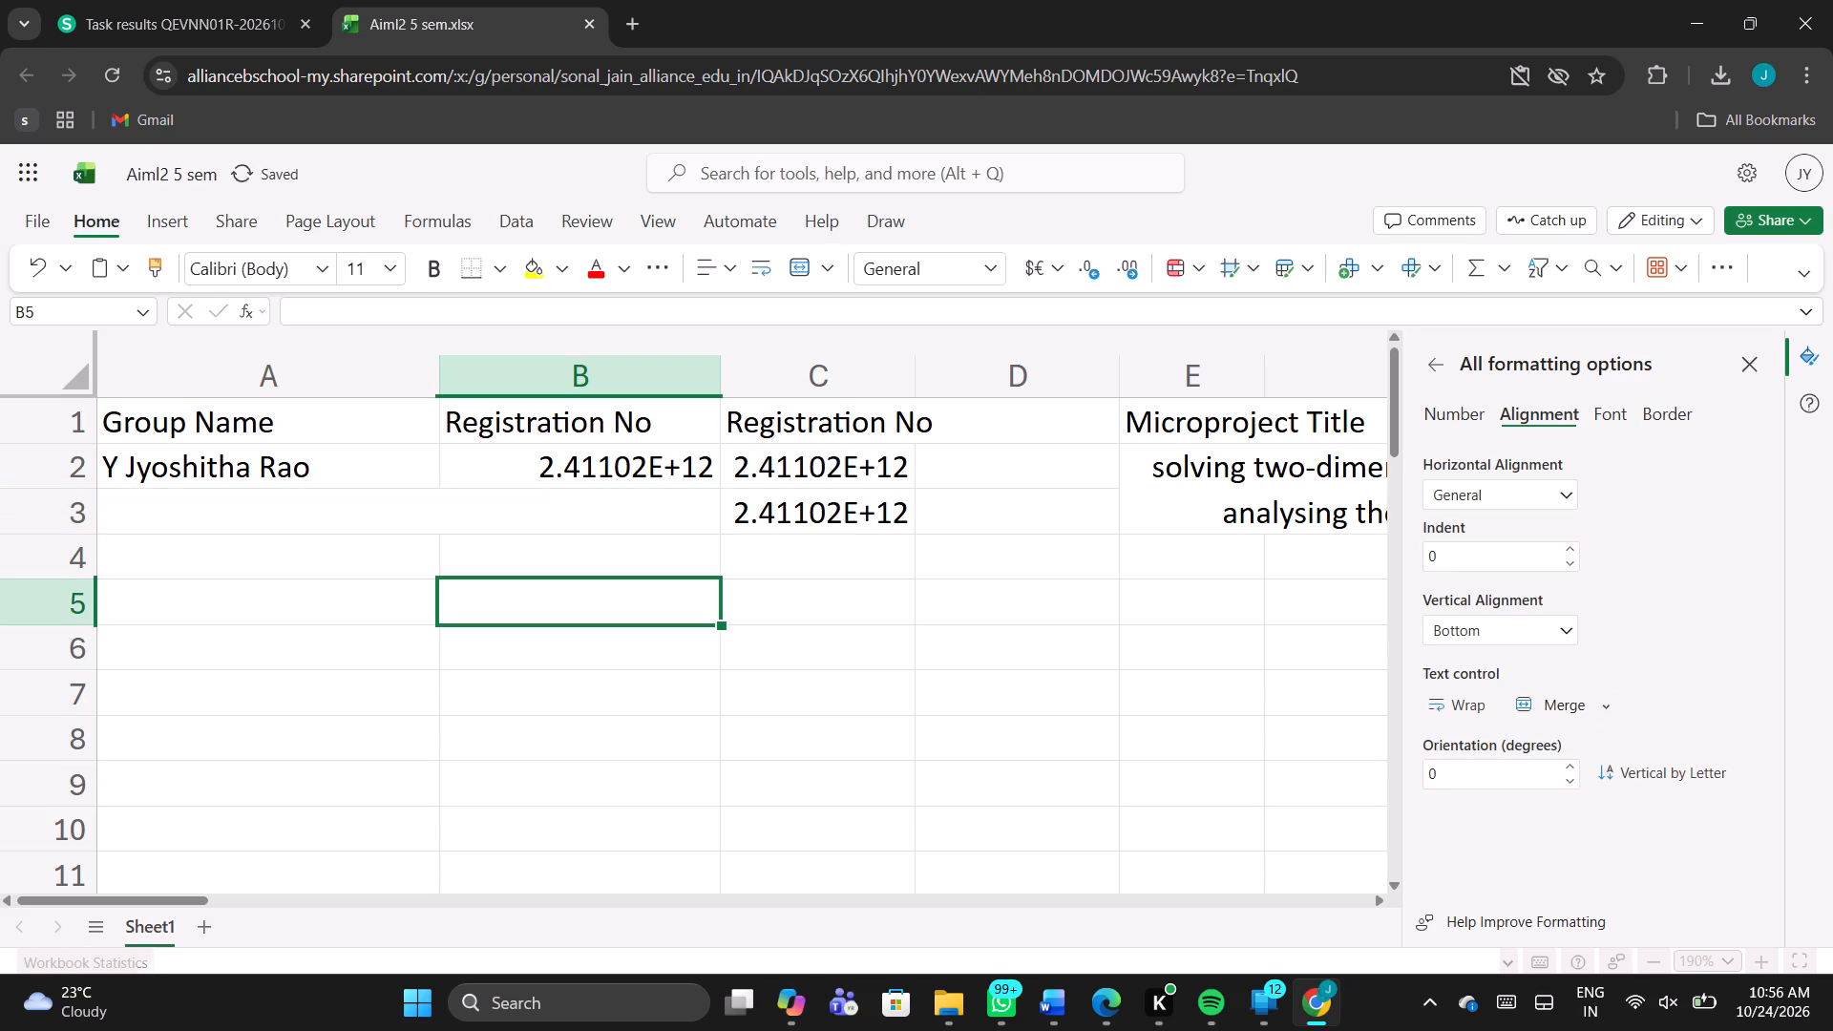
Unmerge the cells A3 and B3.
{"action": "left_click", "coordinate": [376, 506]}
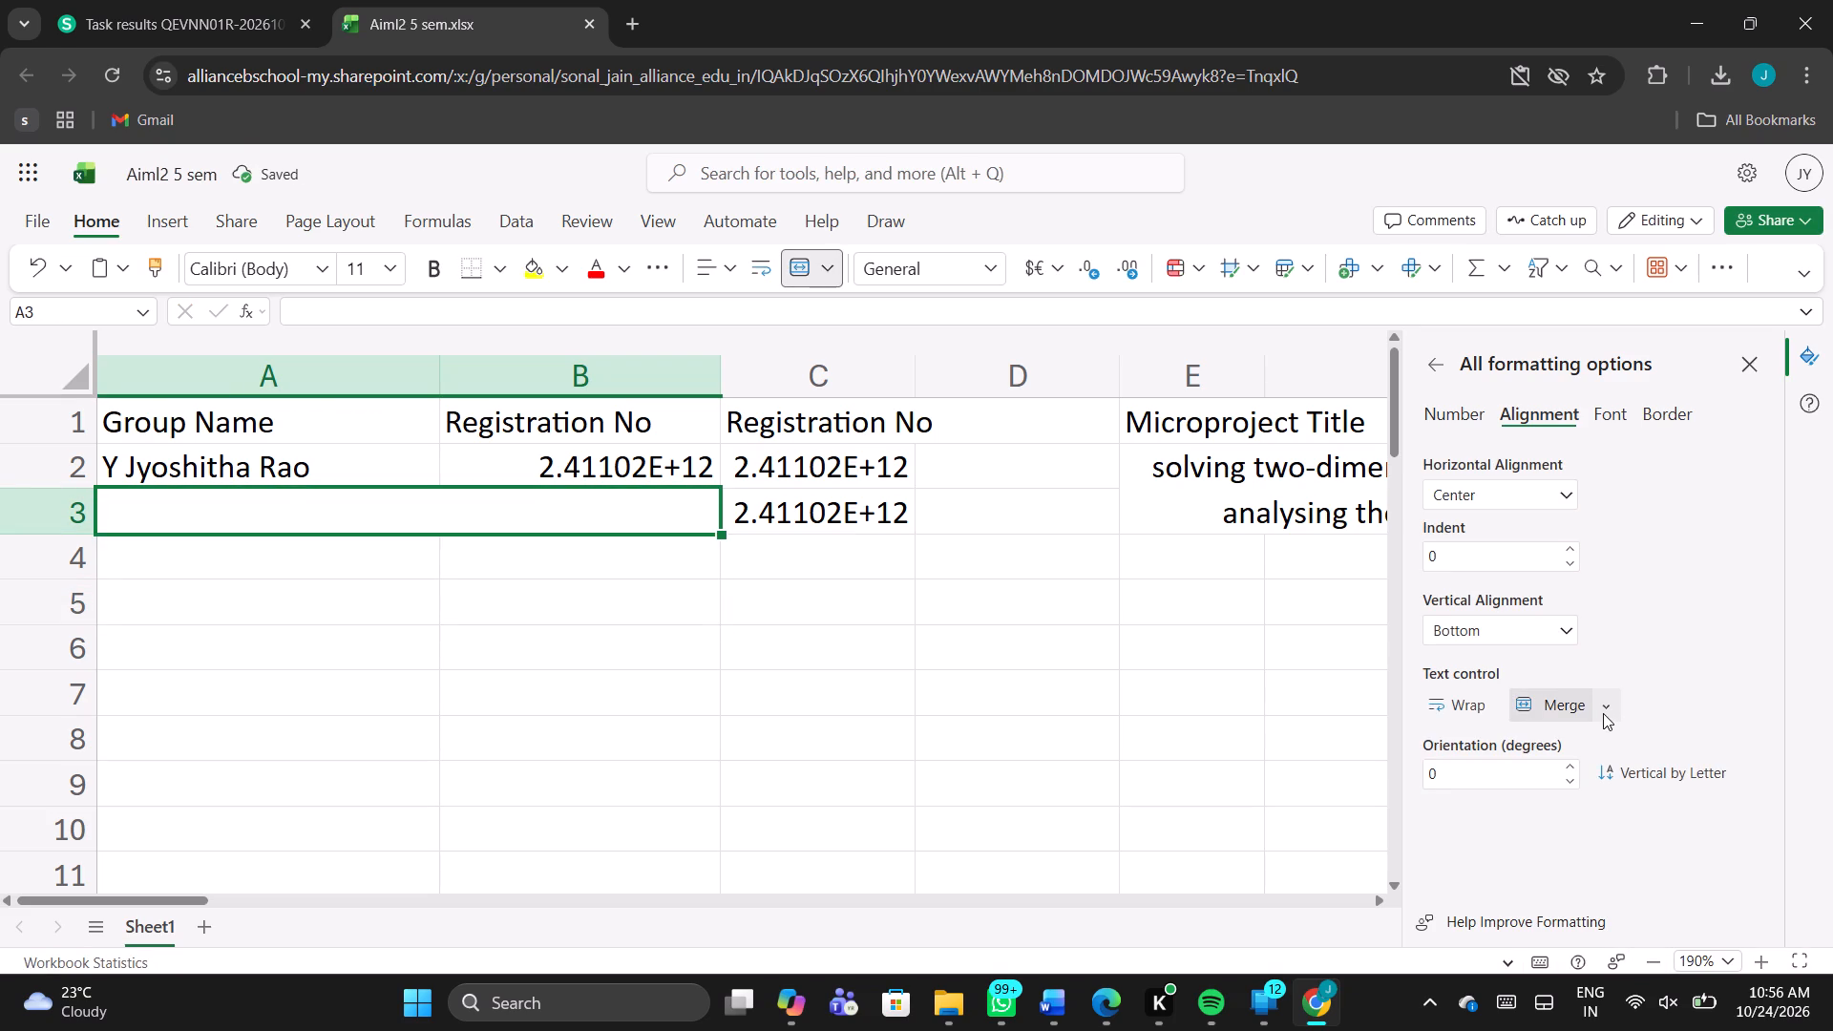
{"action": "left_click", "coordinate": [1600, 713]}
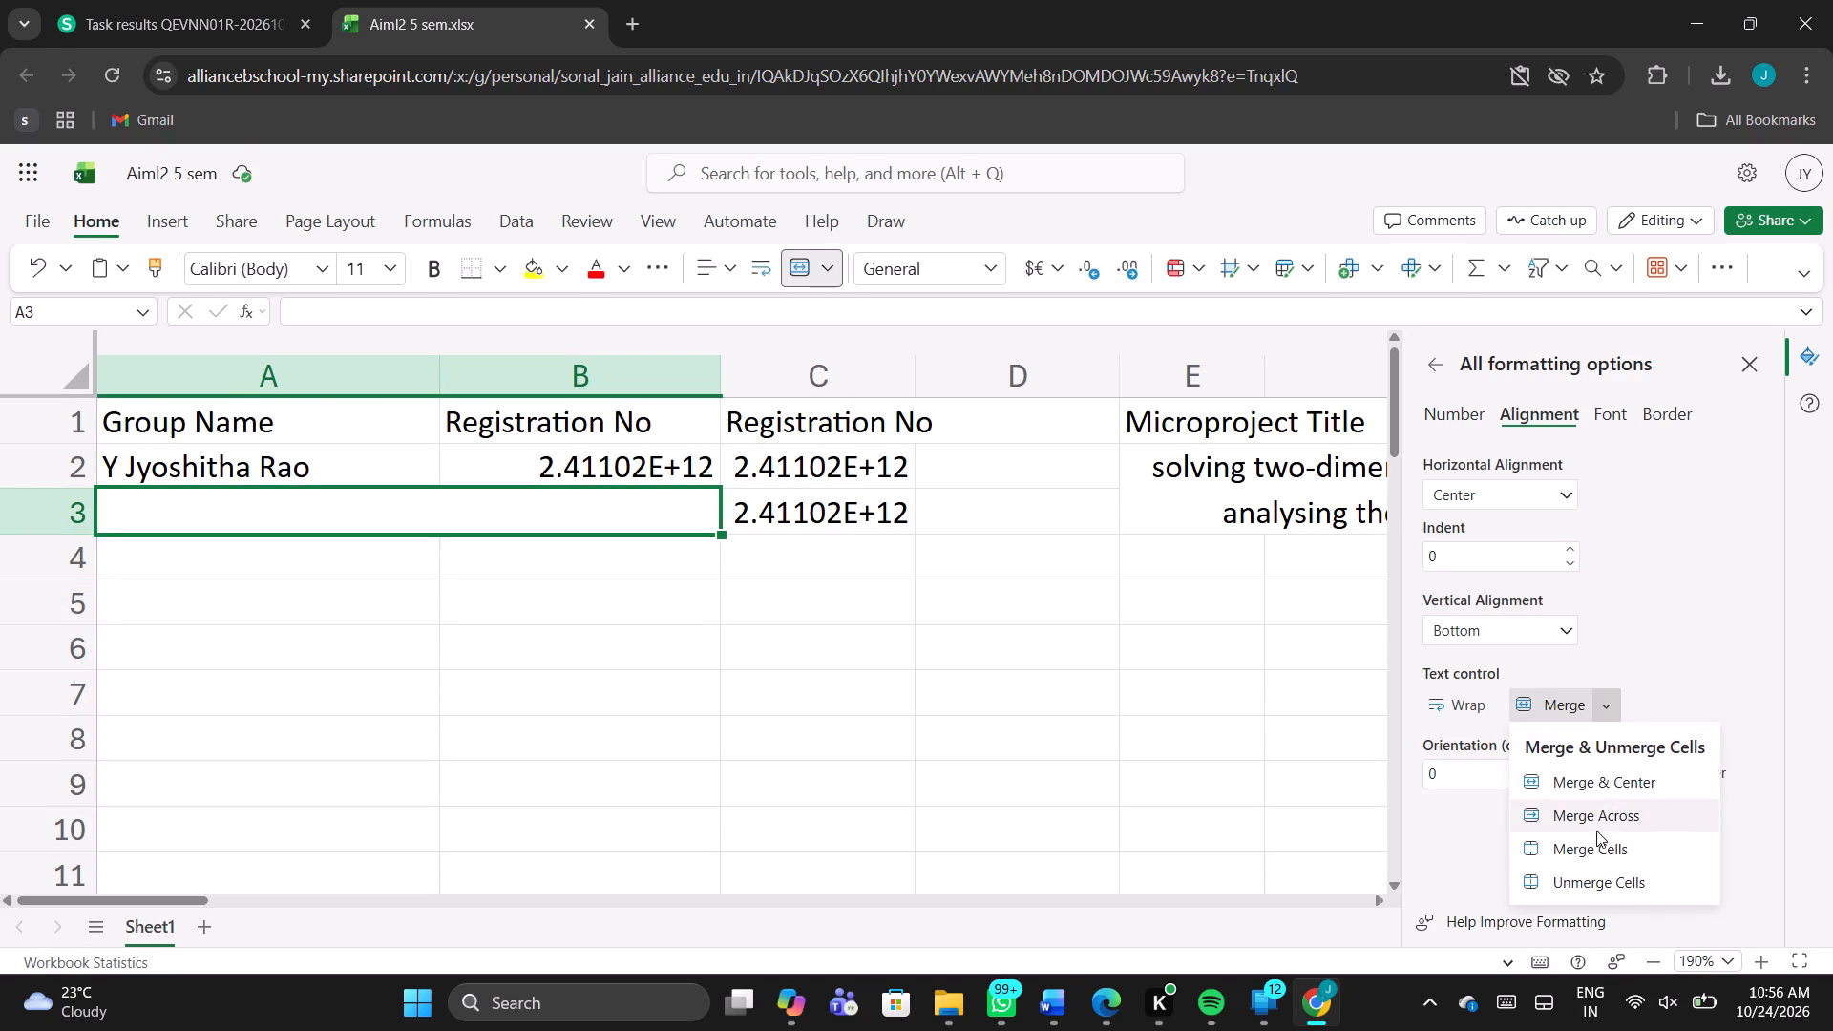
{"action": "left_click", "coordinate": [1602, 880]}
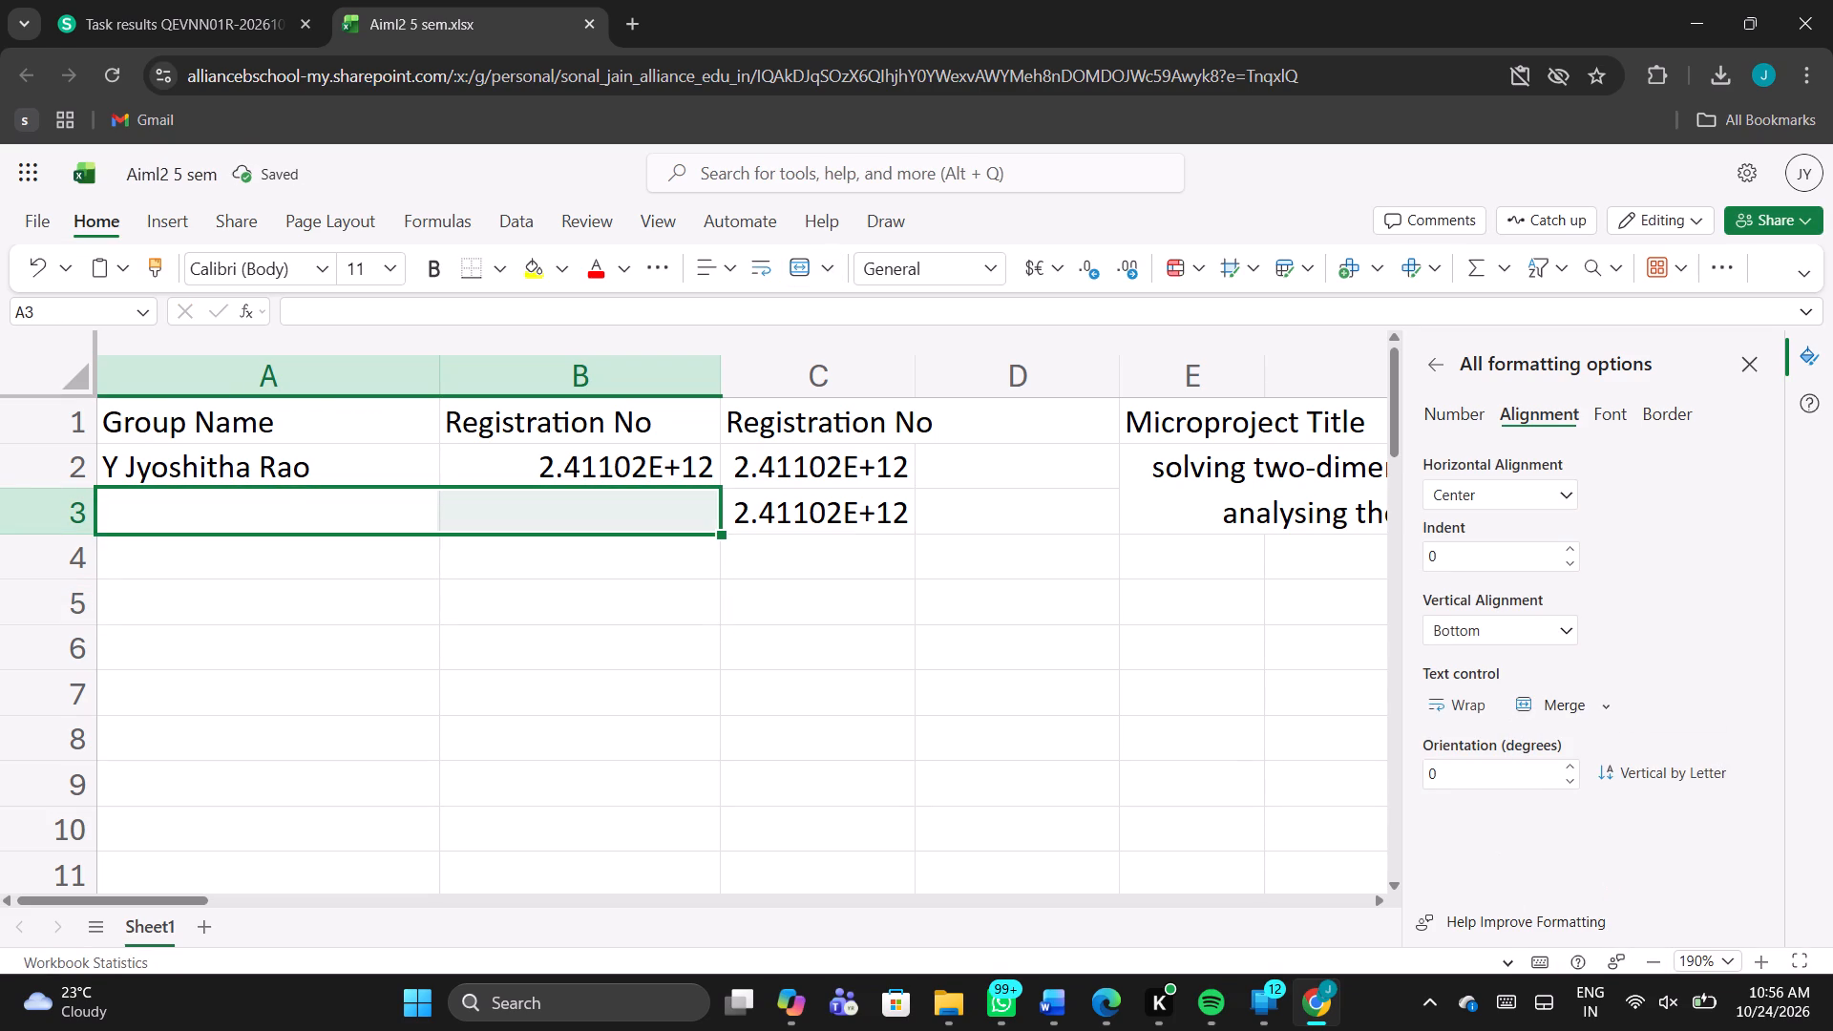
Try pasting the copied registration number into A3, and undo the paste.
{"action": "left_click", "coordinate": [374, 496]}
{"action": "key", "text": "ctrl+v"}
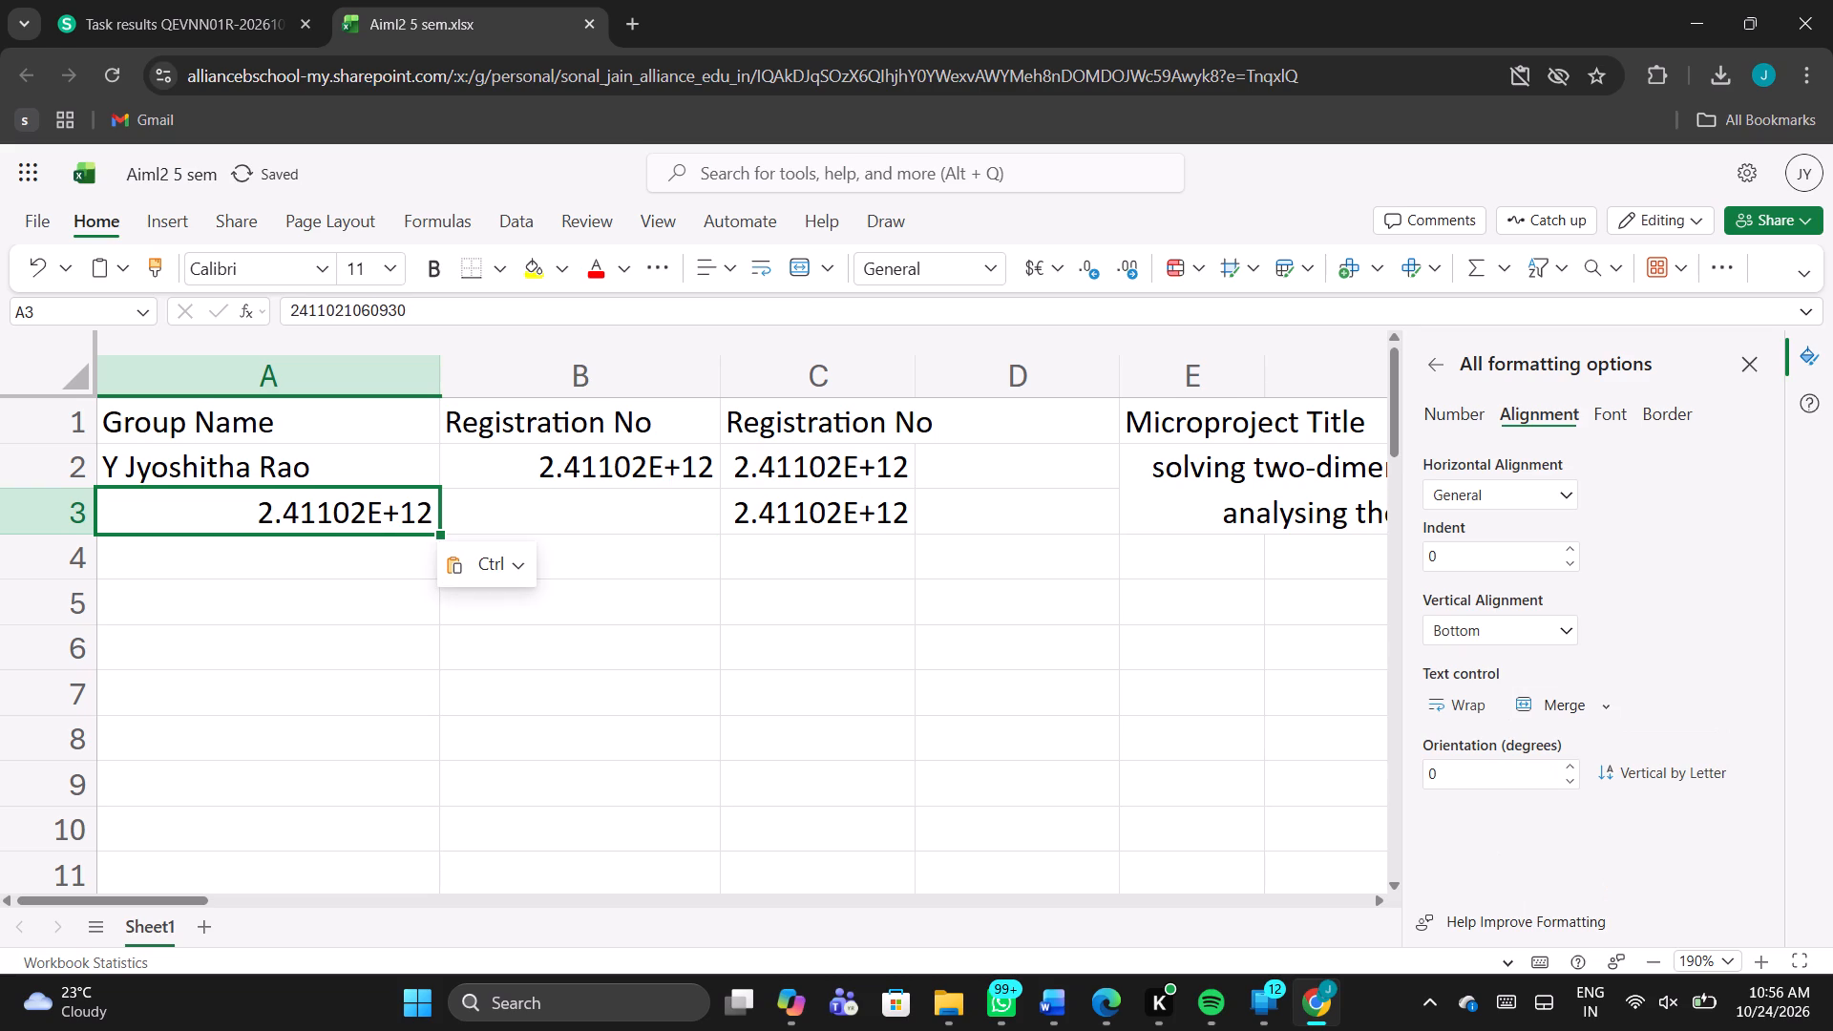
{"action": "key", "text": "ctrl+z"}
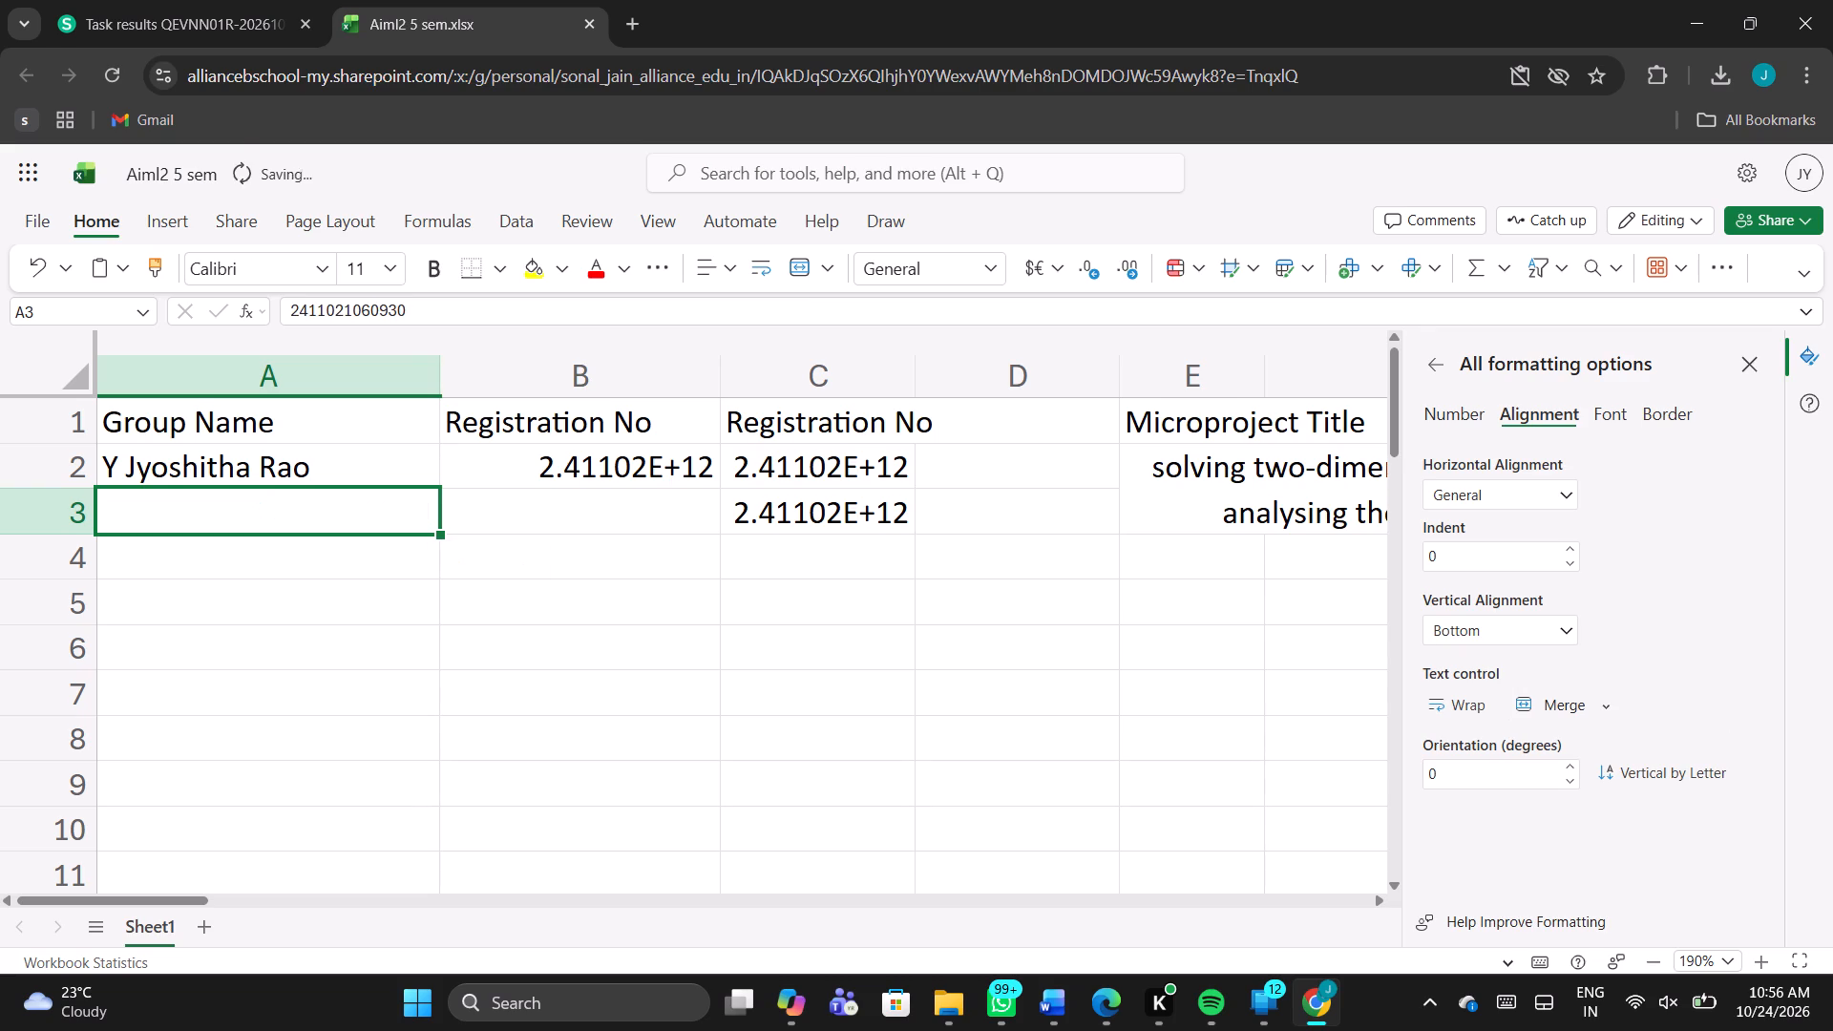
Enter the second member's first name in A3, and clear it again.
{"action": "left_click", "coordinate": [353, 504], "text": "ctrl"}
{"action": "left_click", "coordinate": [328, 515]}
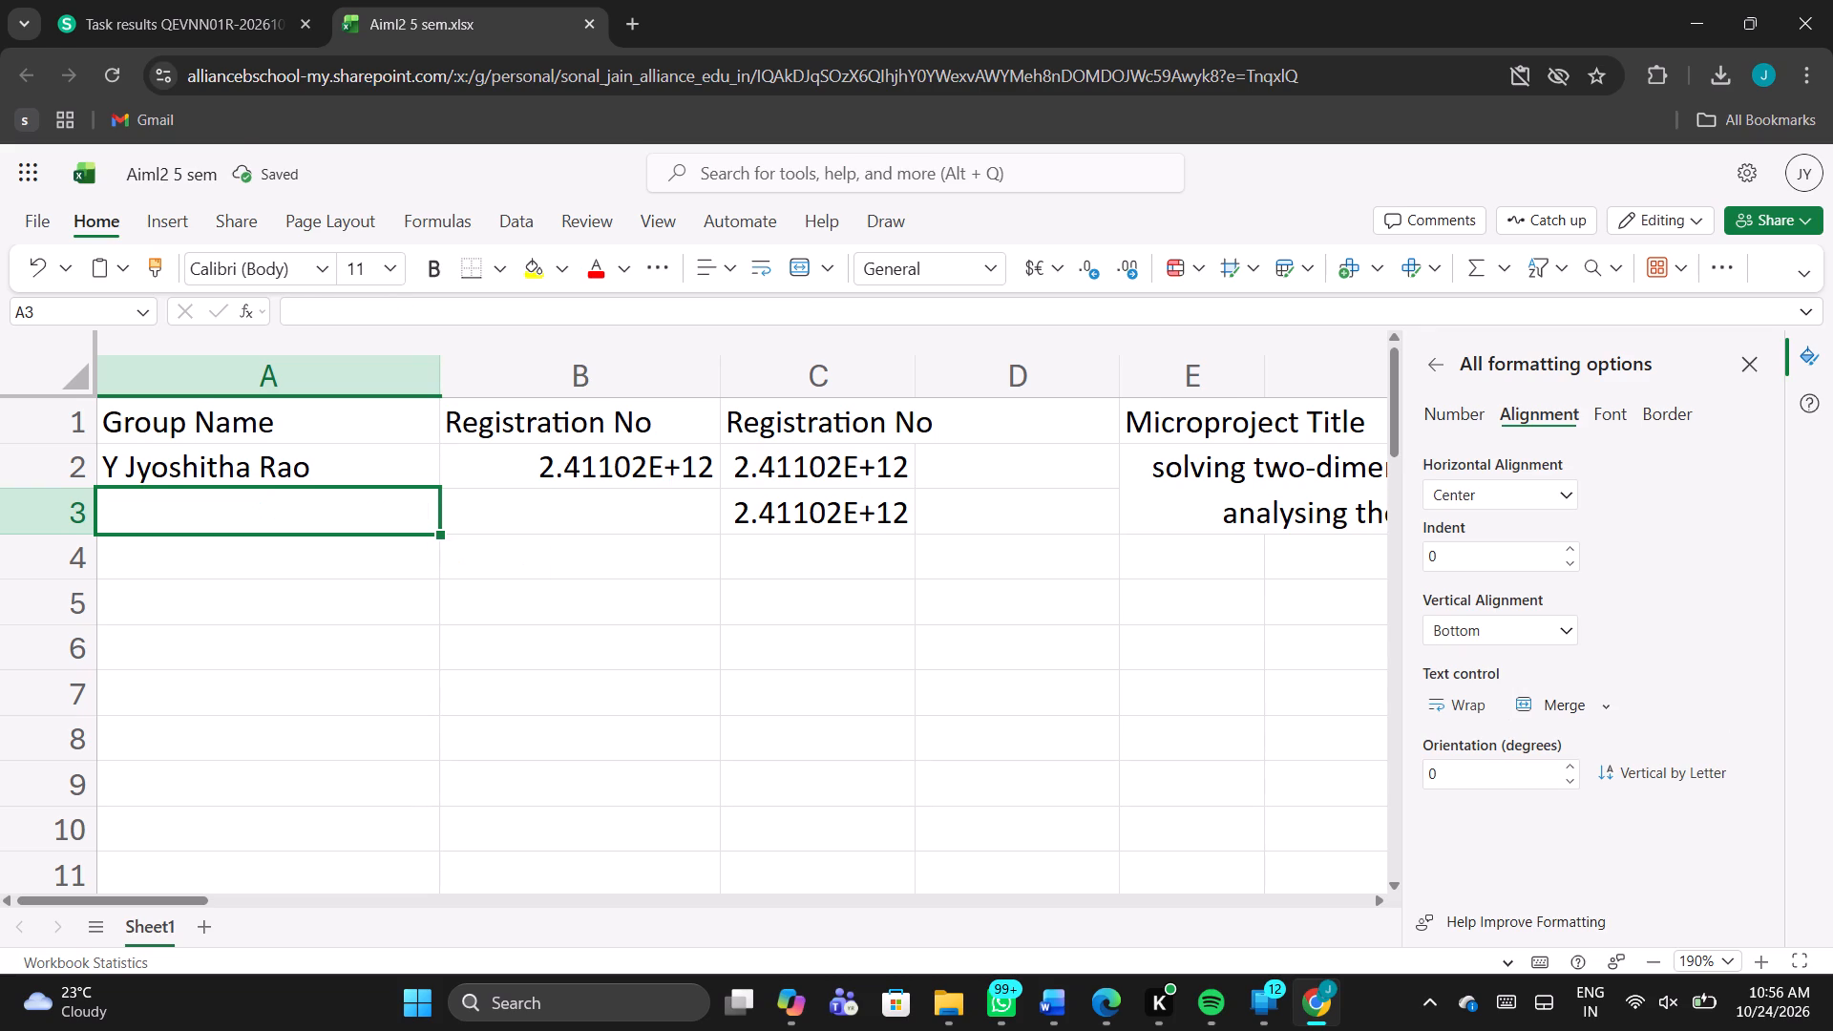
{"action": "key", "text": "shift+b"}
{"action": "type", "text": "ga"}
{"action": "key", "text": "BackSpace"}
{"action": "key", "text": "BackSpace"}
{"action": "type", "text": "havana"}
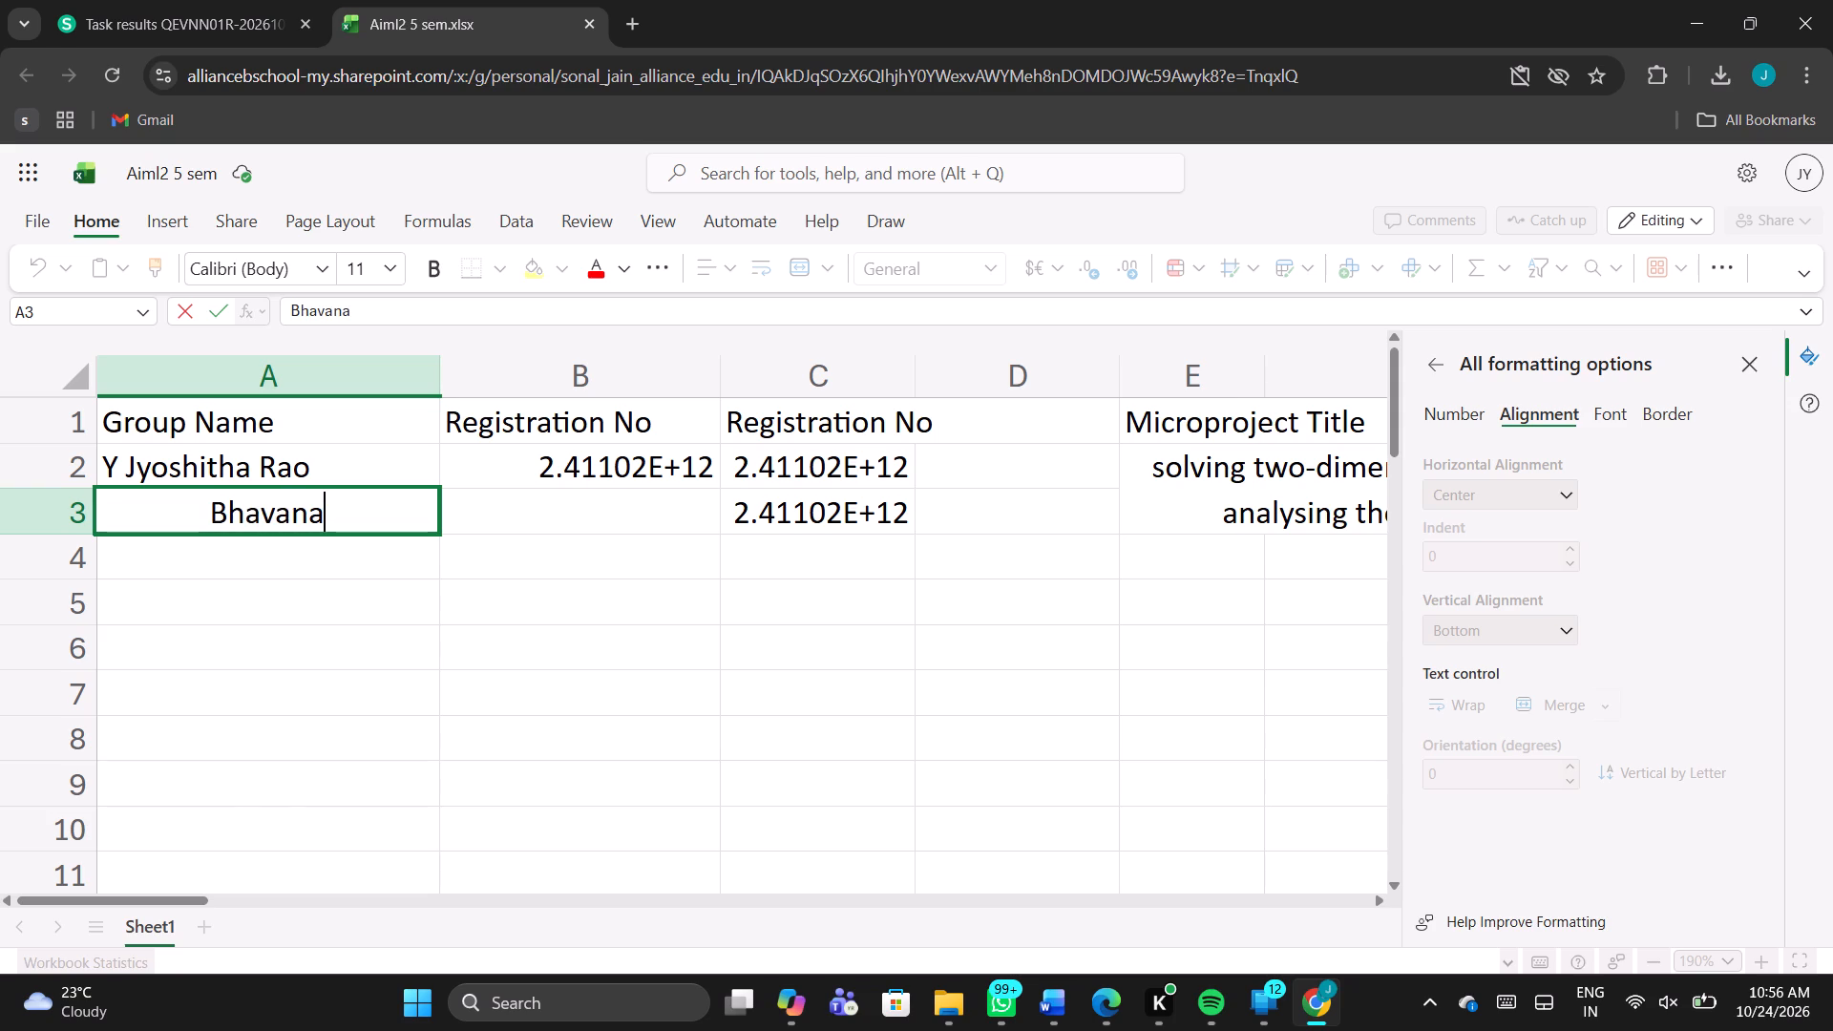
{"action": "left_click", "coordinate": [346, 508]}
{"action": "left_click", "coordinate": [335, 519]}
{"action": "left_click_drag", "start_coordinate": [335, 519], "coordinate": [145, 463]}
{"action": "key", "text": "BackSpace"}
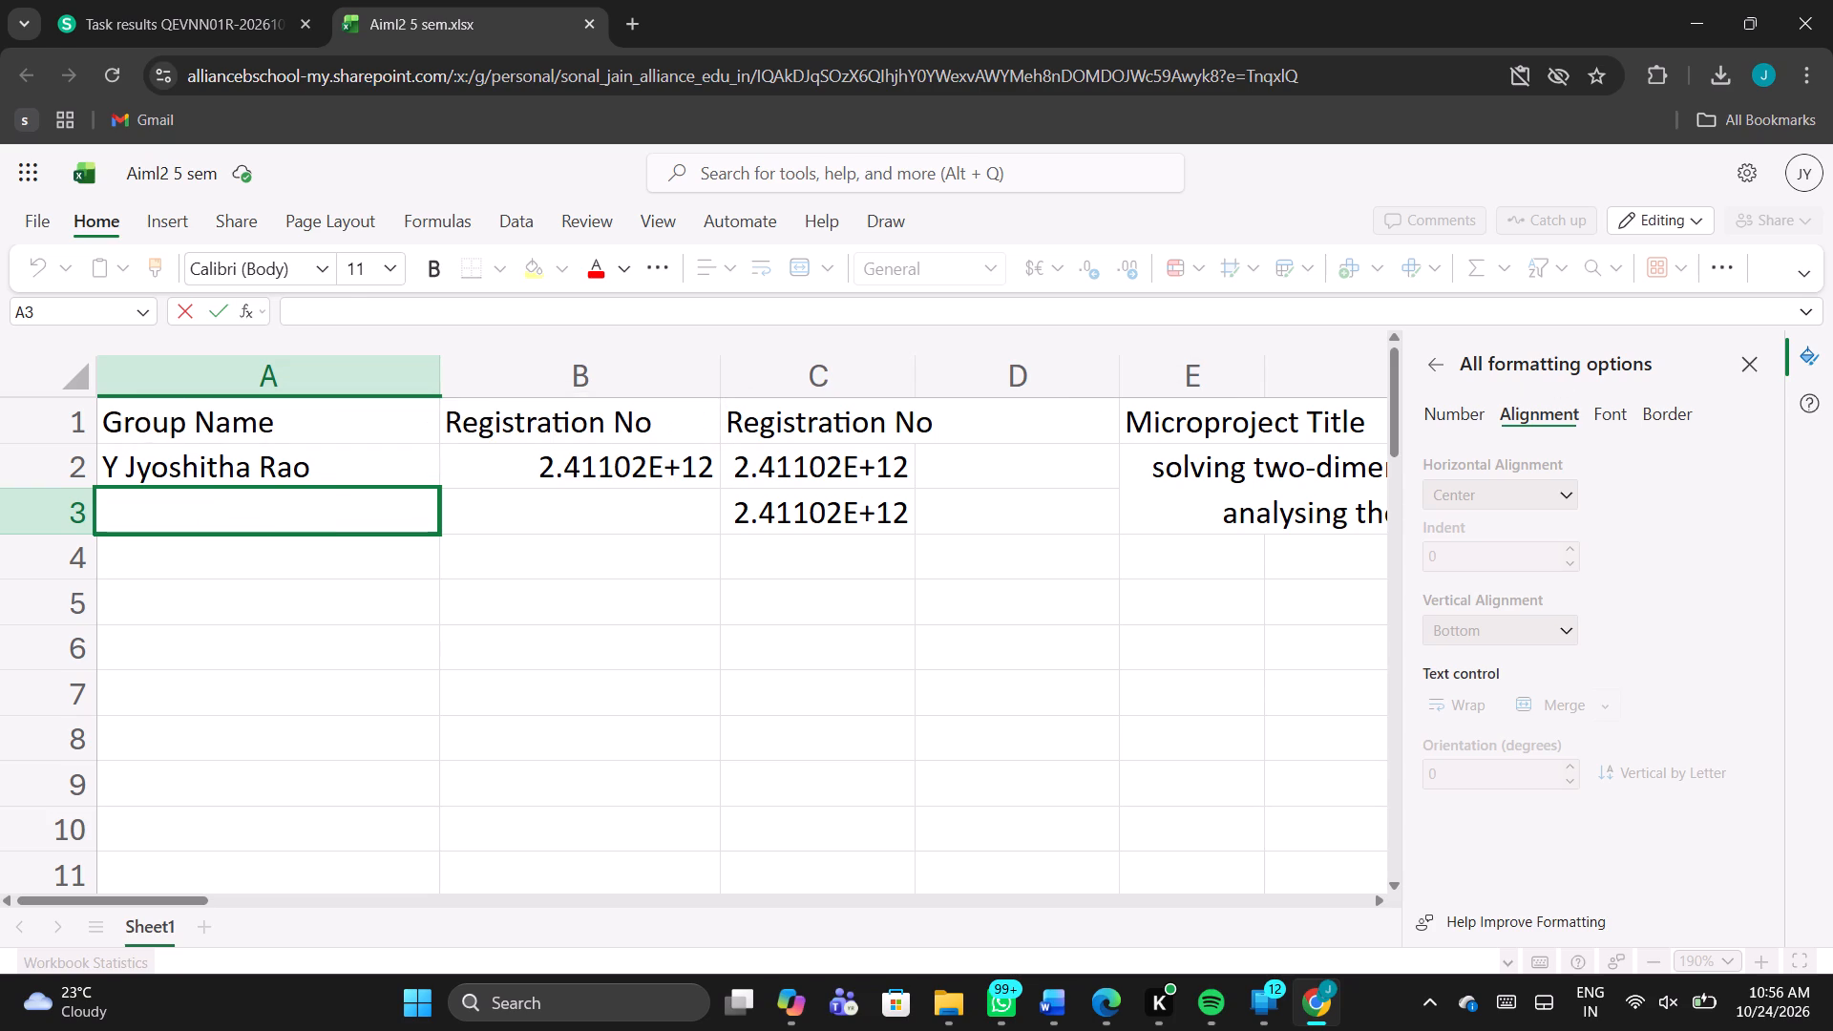
Clear the first member's name from A2.
{"action": "left_click", "coordinate": [367, 458]}
{"action": "double_click", "coordinate": [313, 467]}
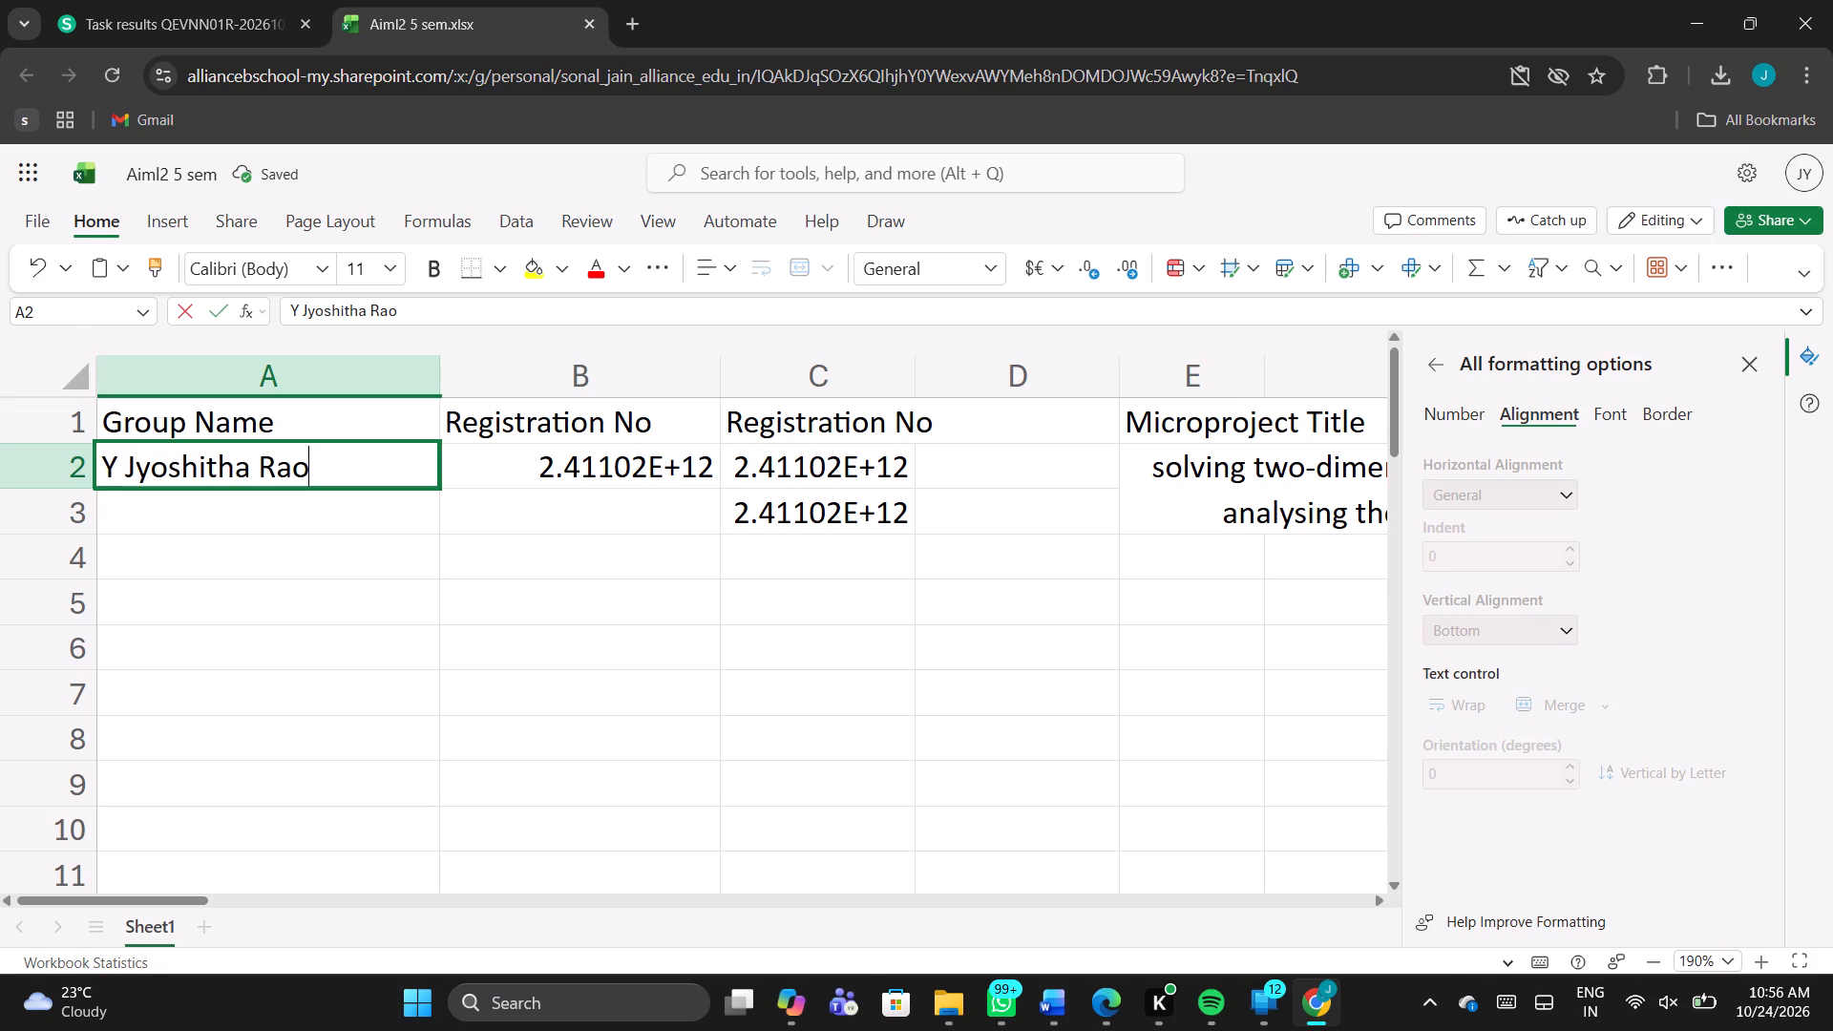
{"action": "left_click_drag", "start_coordinate": [313, 467], "coordinate": [115, 458]}
{"action": "key", "text": "BackSpace"}
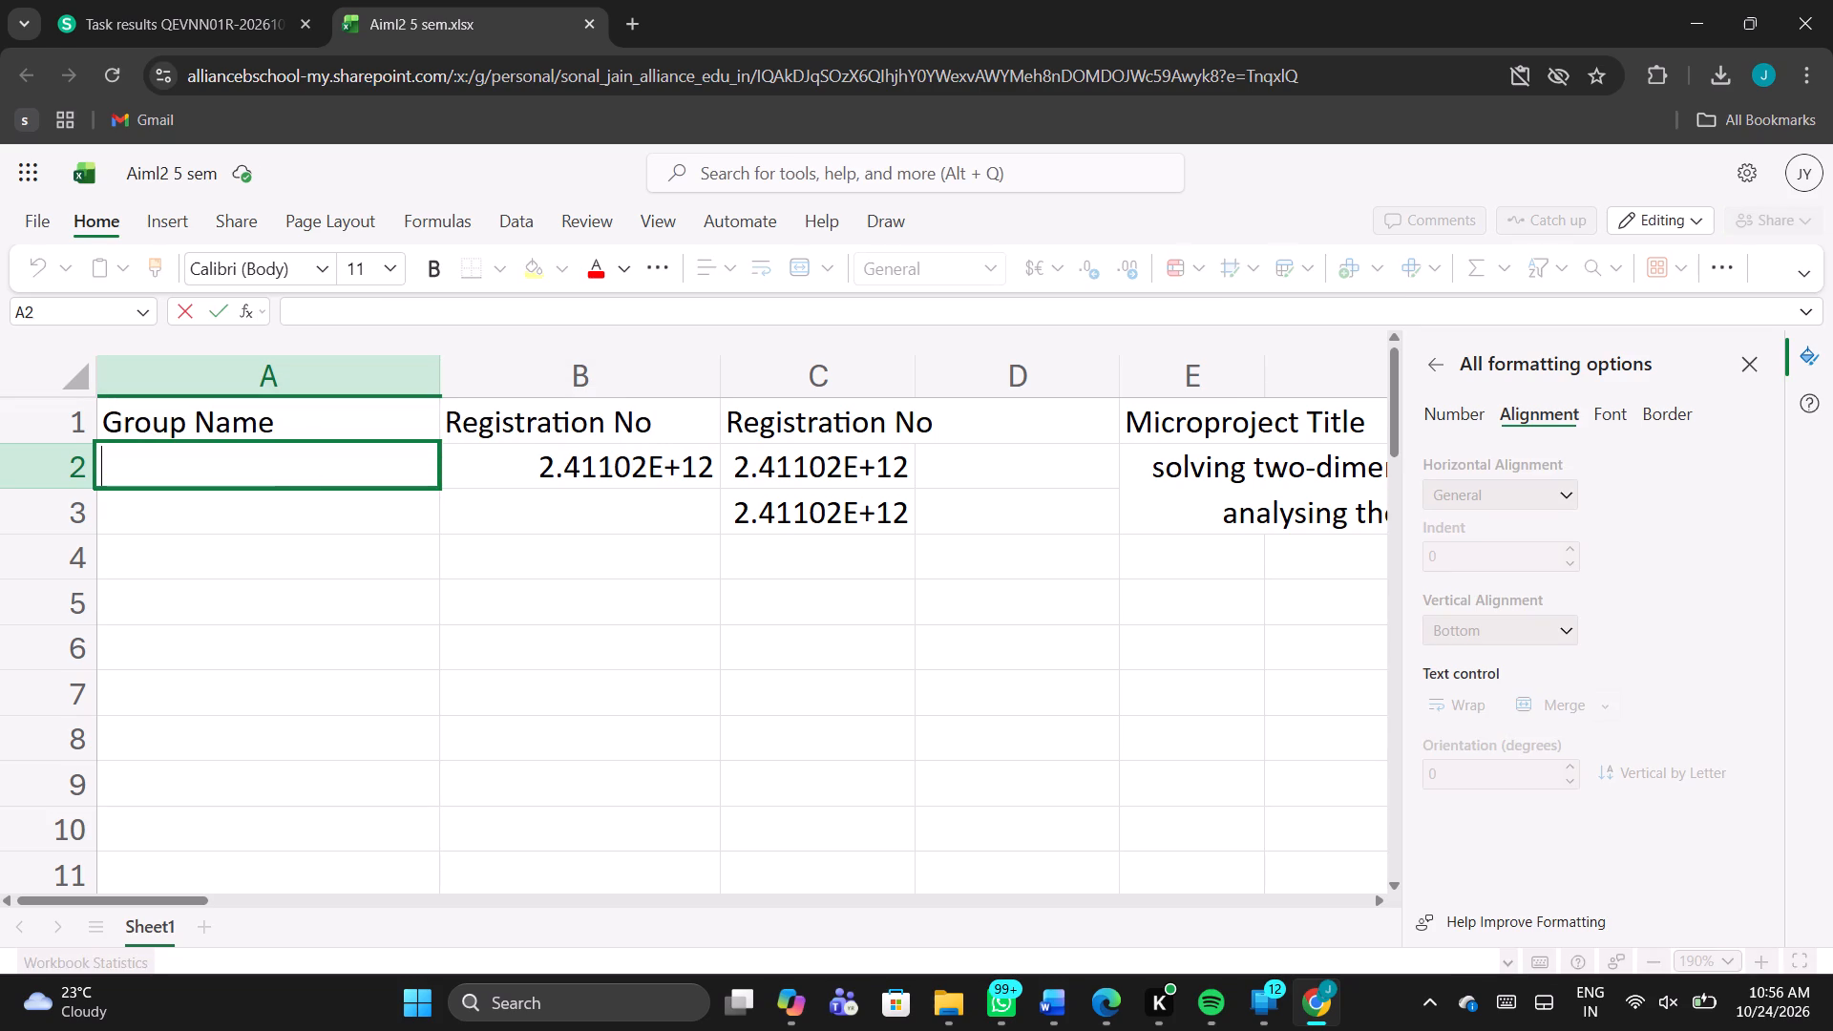
Merge cells A2 and A3 into one cell under the Group Name heading.
{"action": "left_click_drag", "start_coordinate": [116, 478], "coordinate": [267, 517]}
{"action": "left_click", "coordinate": [267, 517]}
{"action": "left_click_drag", "start_coordinate": [267, 517], "coordinate": [200, 464]}
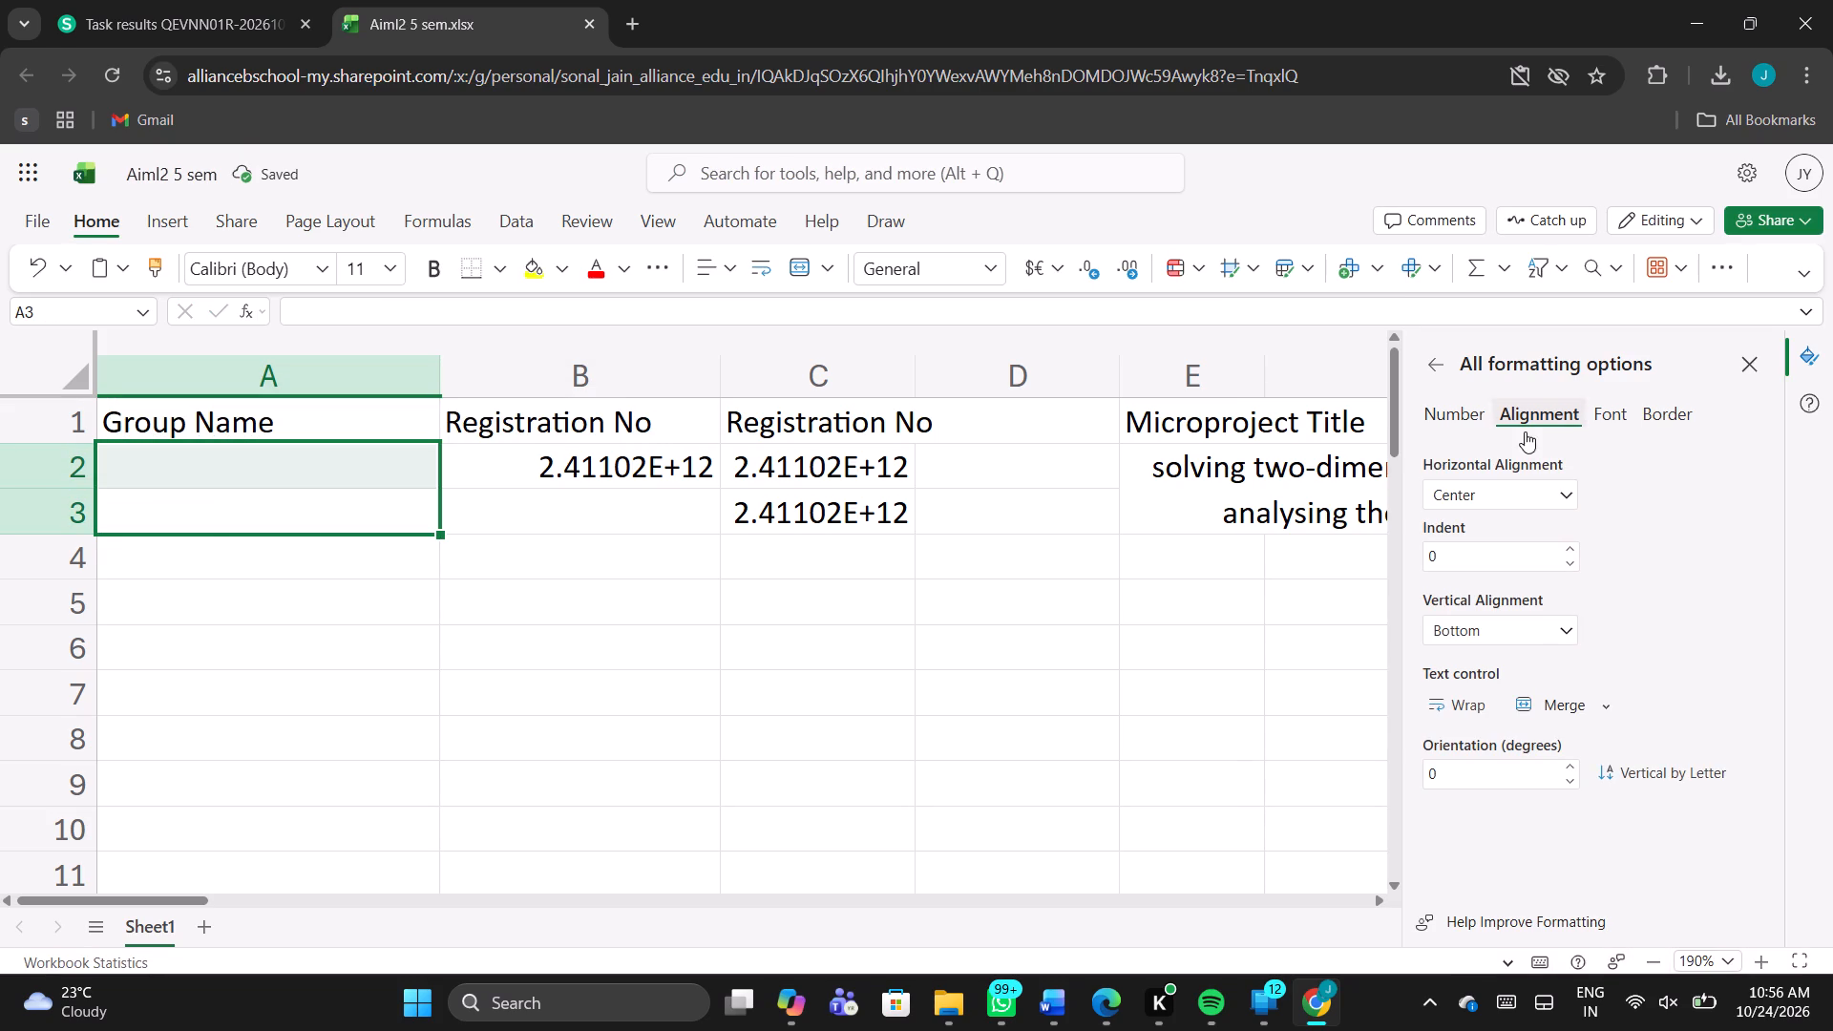
{"action": "left_click", "coordinate": [1584, 701]}
Enter 1 in the merged cell A2:A3 under Group Name.
{"action": "left_click", "coordinate": [363, 477]}
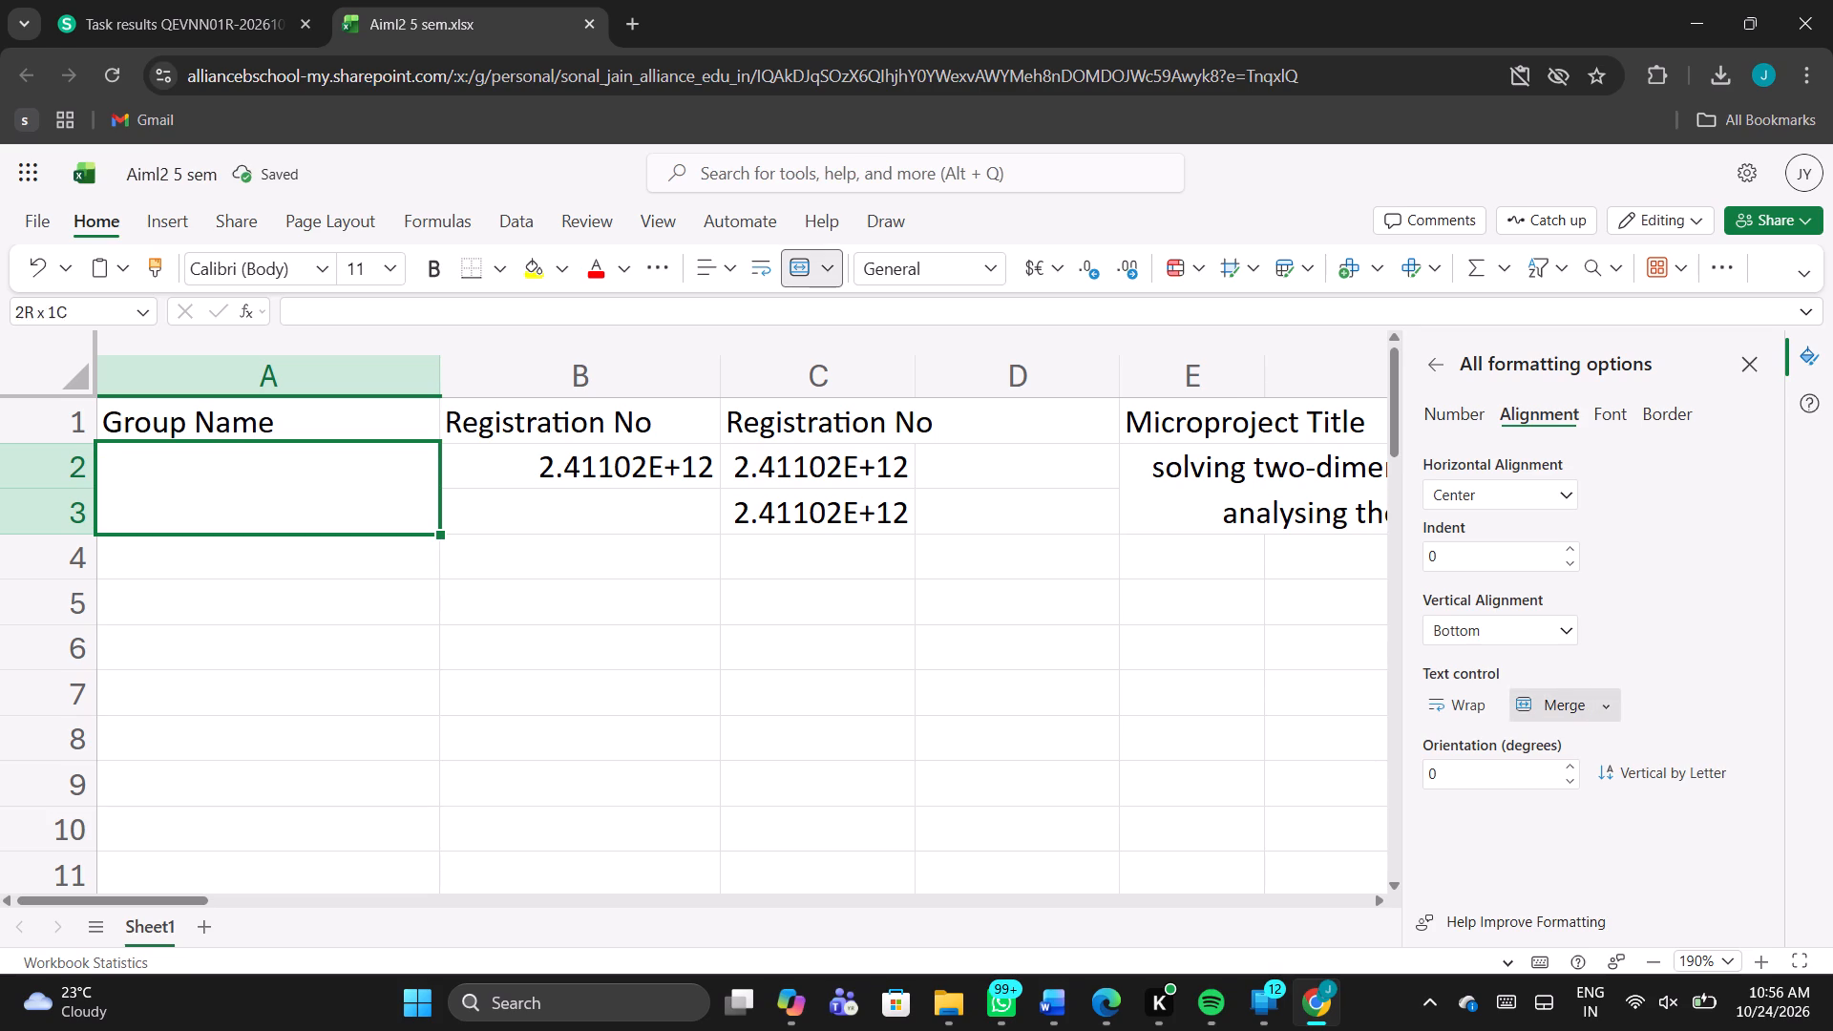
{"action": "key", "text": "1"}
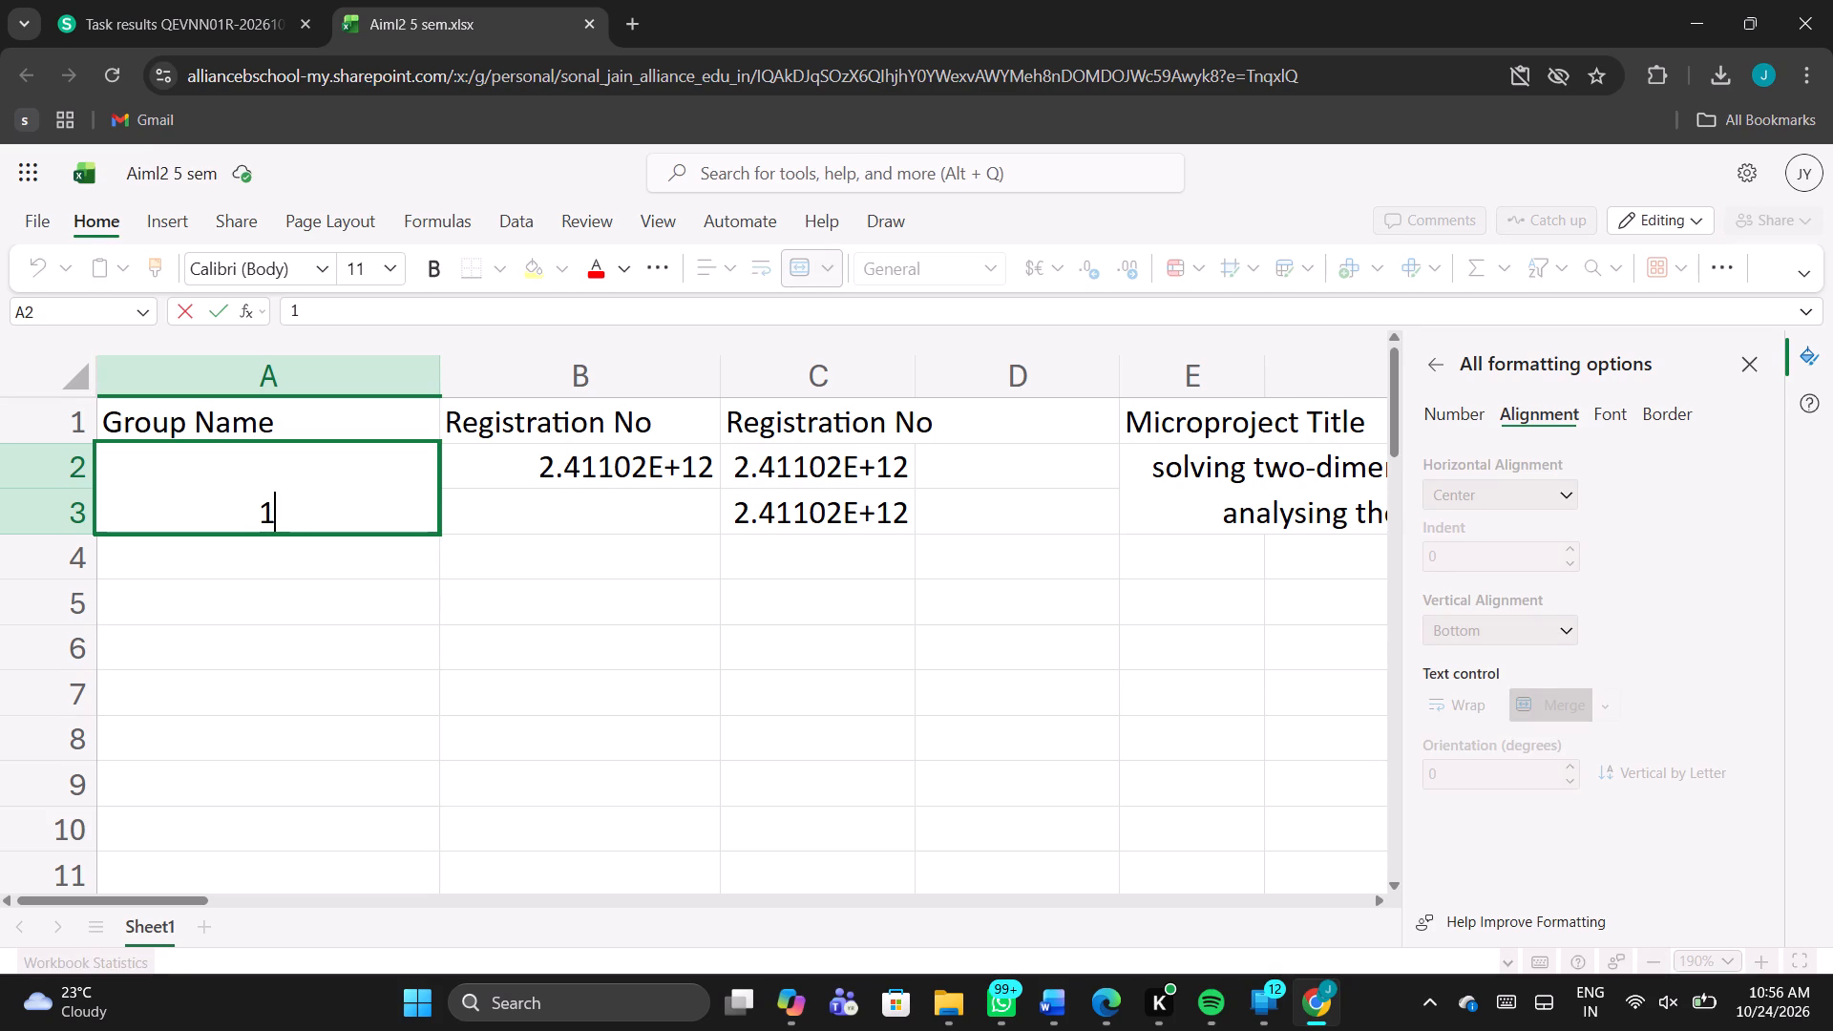
Replace the heading in B1 with Names.
{"action": "left_click", "coordinate": [453, 424]}
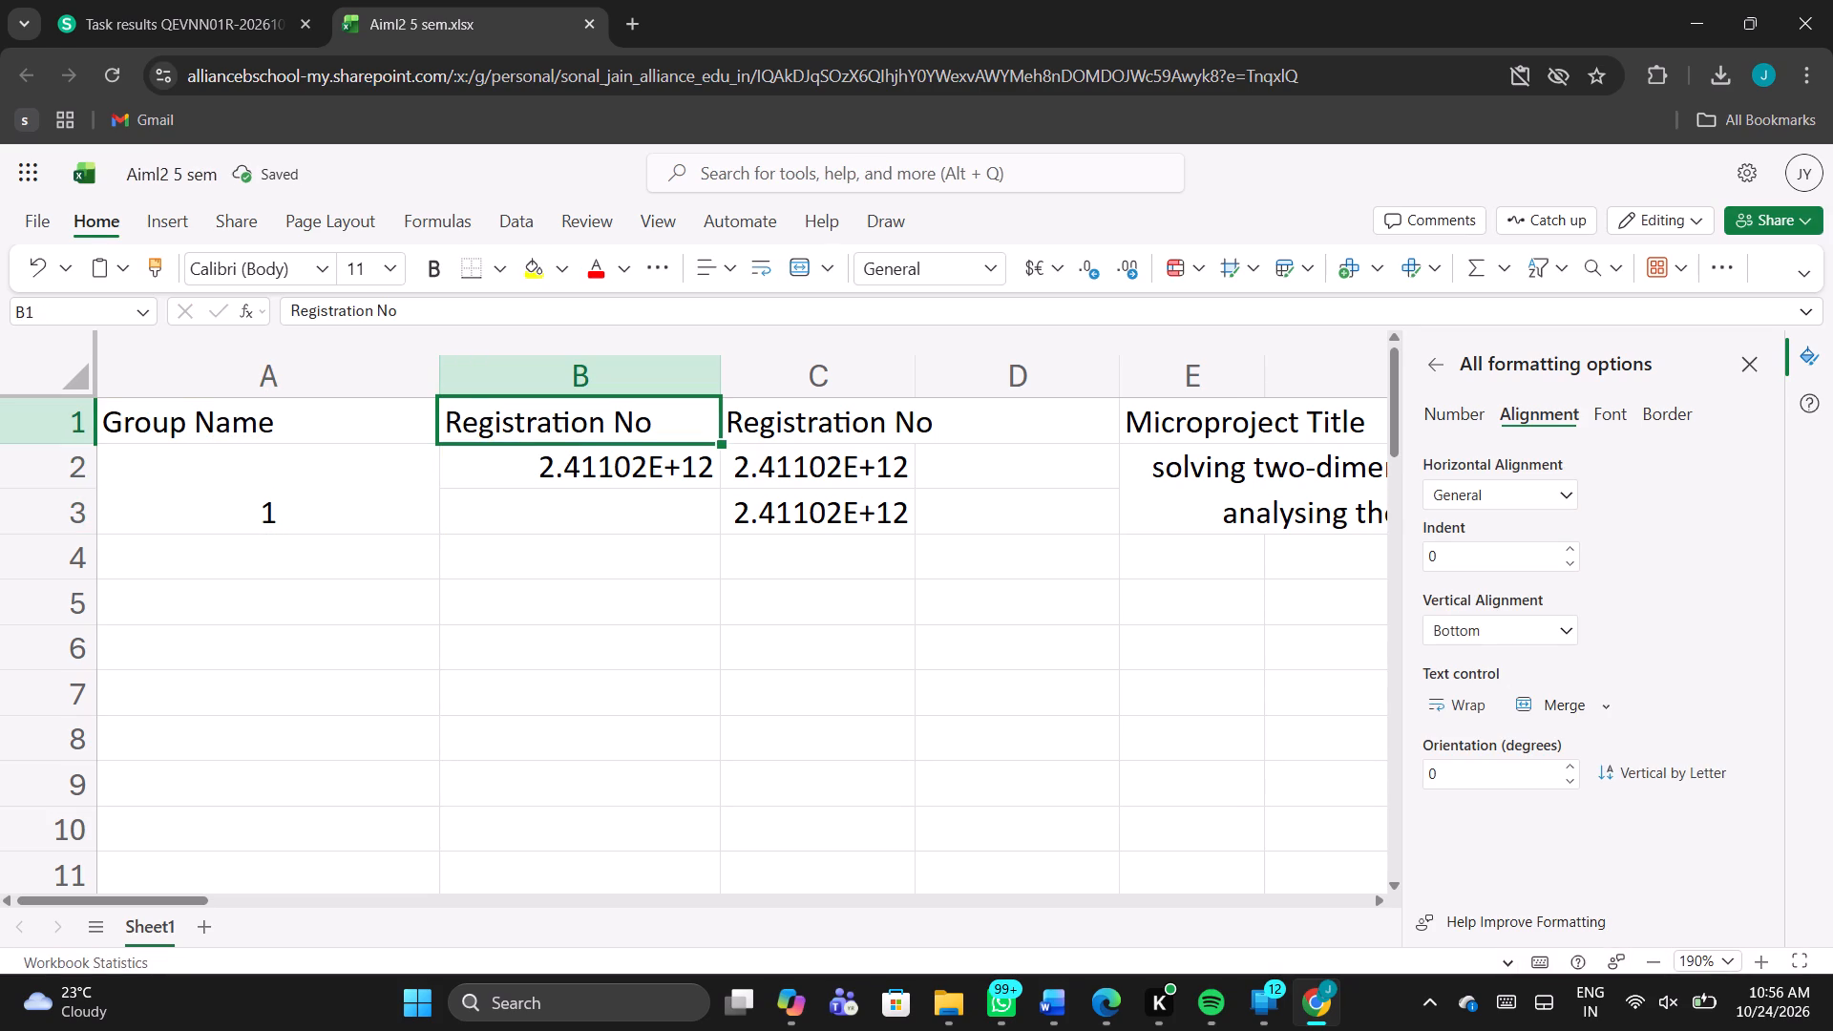
{"action": "double_click", "coordinate": [574, 410]}
{"action": "key", "text": "BackSpace"}
{"action": "key", "text": "BackSpace"}
{"action": "key", "text": "BackSpace"}
{"action": "key", "text": "BackSpace"}
{"action": "key", "text": "BackSpace"}
{"action": "key", "text": "BackSpace"}
{"action": "key", "text": "BackSpace"}
{"action": "key", "text": "BackSpace"}
{"action": "key", "text": "BackSpace"}
{"action": "key", "text": "BackSpace"}
{"action": "key", "text": "BackSpace"}
{"action": "key", "text": "BackSpace"}
{"action": "key", "text": "BackSpace"}
{"action": "key", "text": "BackSpace"}
{"action": "key", "text": "BackSpace"}
{"action": "key", "text": "BackSpace"}
{"action": "key", "text": "BackSpace"}
{"action": "key", "text": "BackSpace"}
{"action": "key", "text": "BackSpace"}
{"action": "key", "text": "BackSpace"}
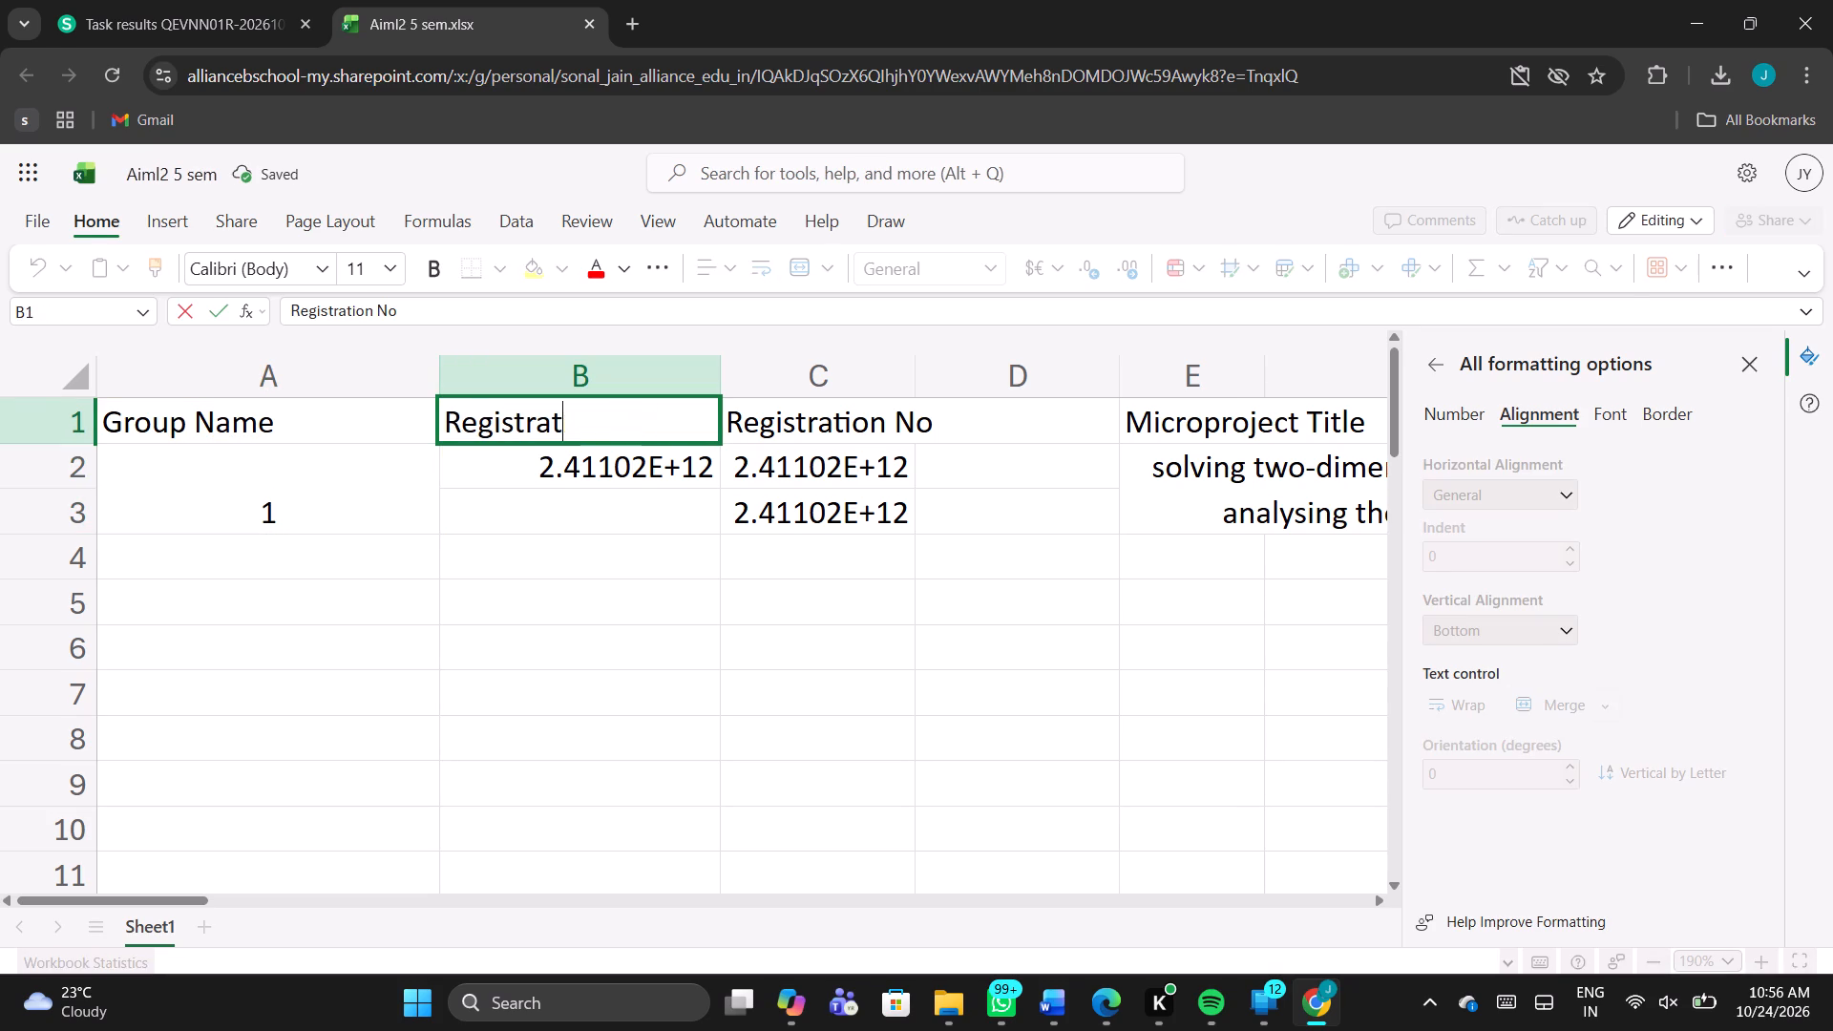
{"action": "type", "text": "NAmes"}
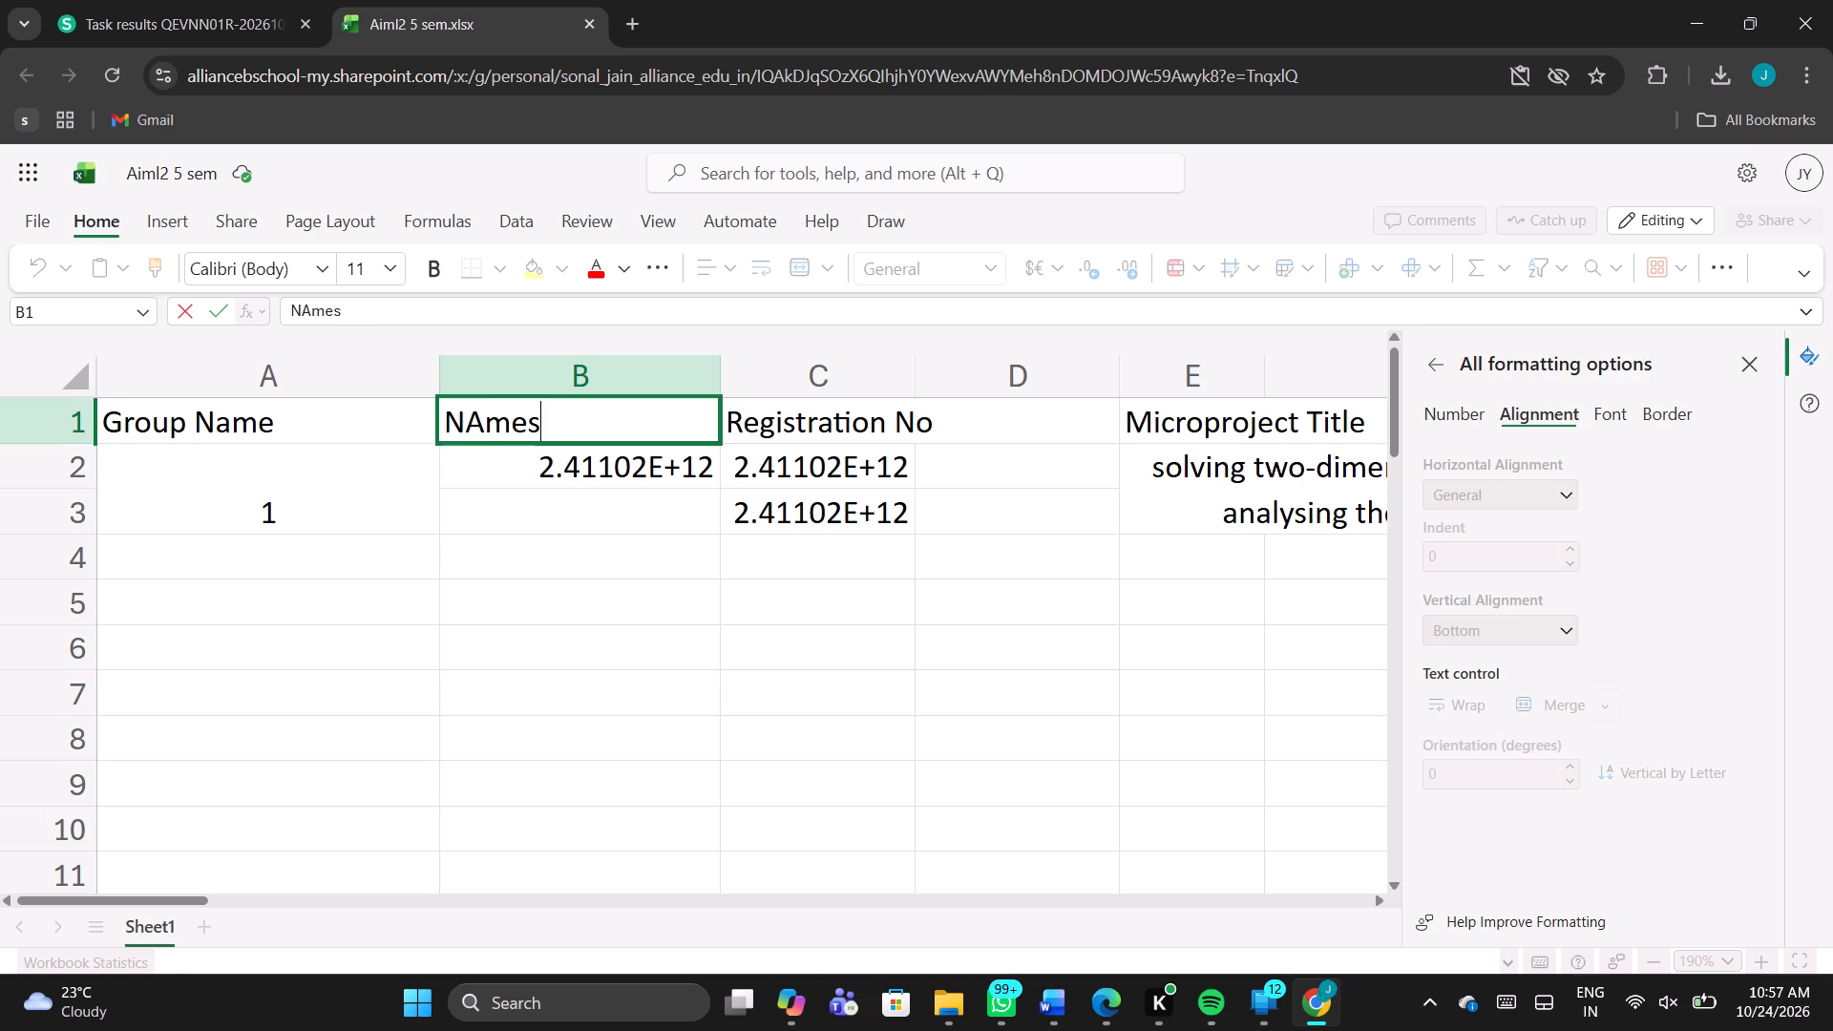
{"action": "left_click", "coordinate": [481, 424]}
{"action": "key", "text": "BackSpace"}
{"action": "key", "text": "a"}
Replace the registration number in B2 with the first group member's full name.
{"action": "left_click", "coordinate": [597, 478]}
{"action": "key", "text": "BackSpace"}
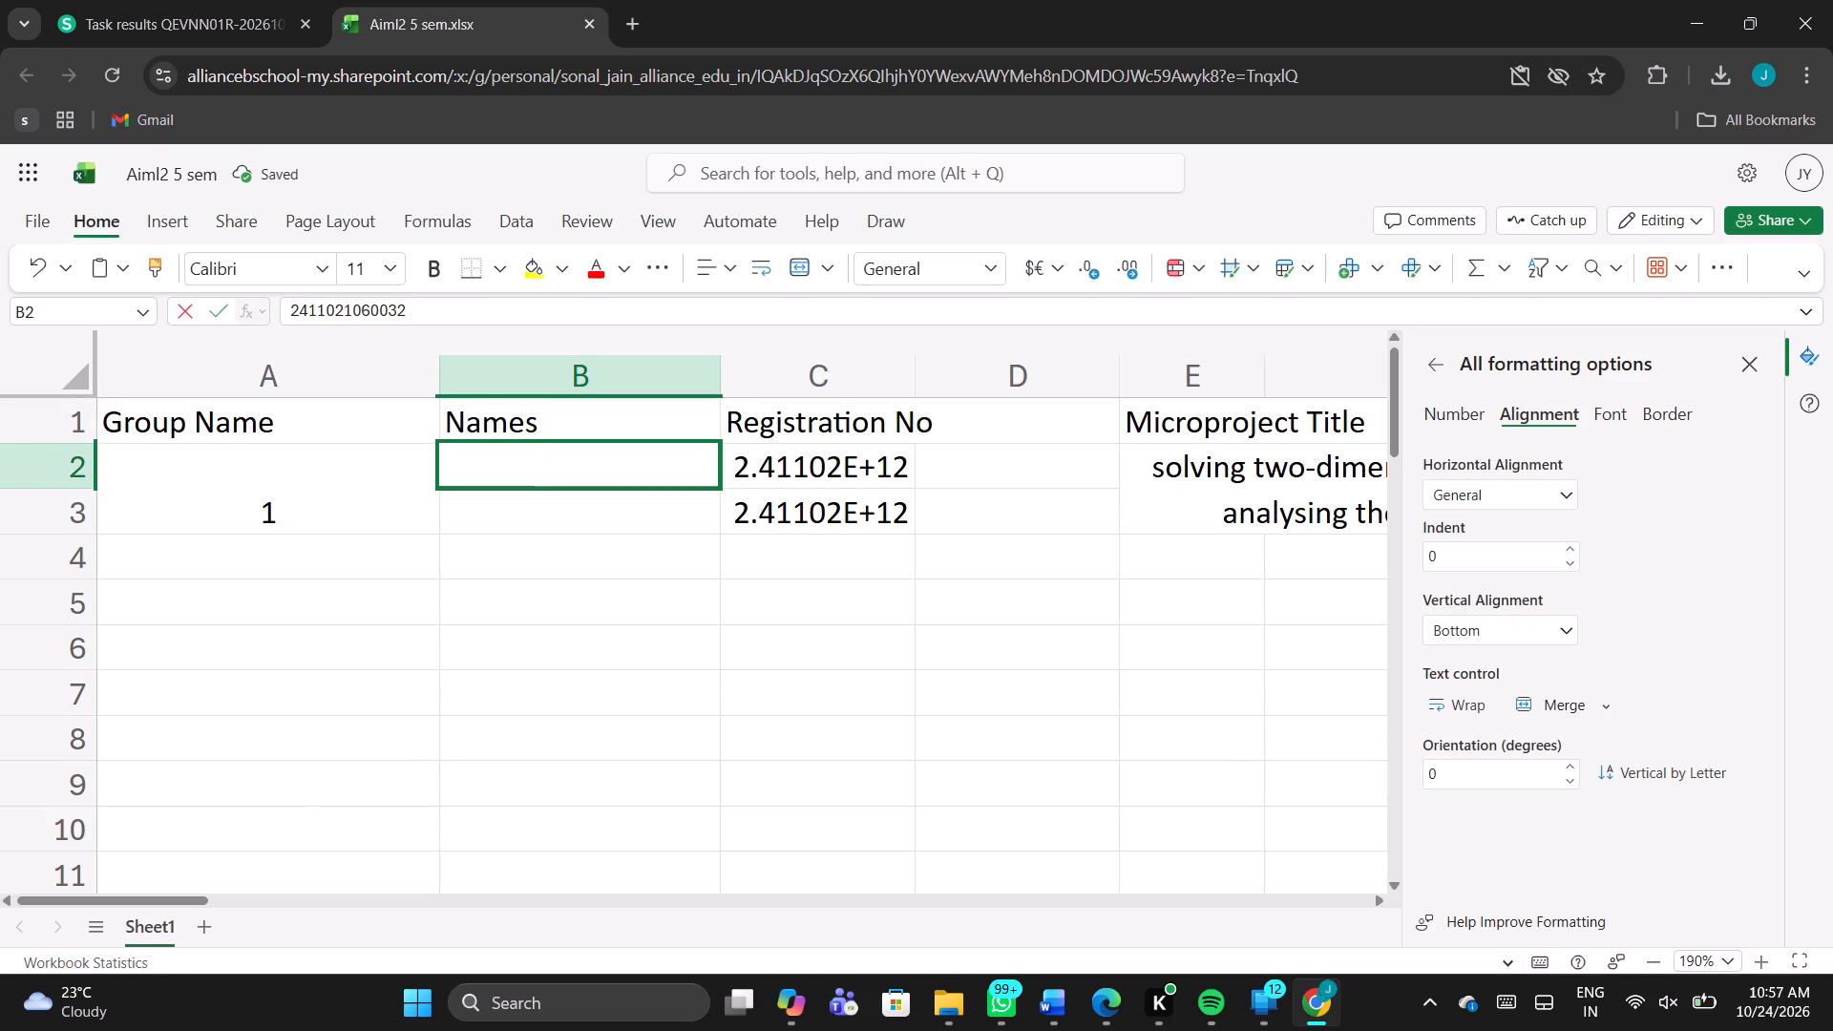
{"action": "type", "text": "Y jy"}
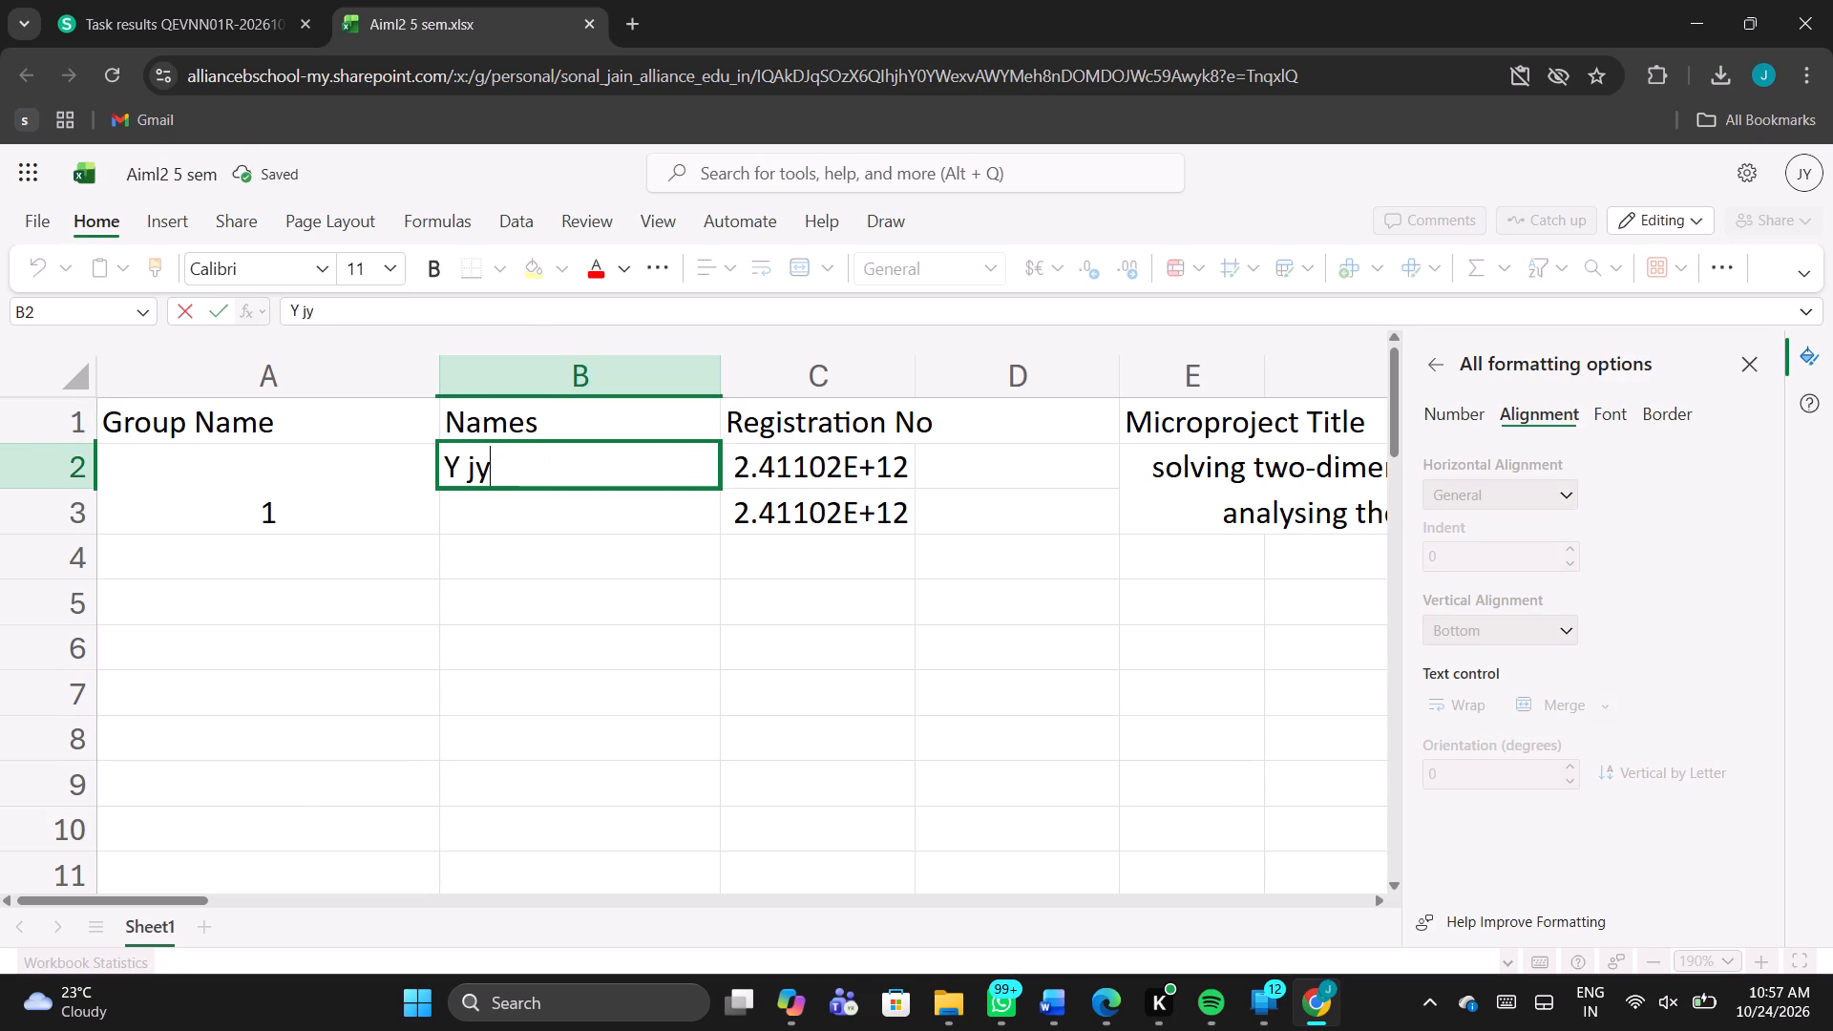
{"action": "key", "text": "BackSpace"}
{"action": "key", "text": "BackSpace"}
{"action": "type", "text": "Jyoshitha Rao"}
Enter the second group member's first name in B3.
{"action": "left_click", "coordinate": [577, 512]}
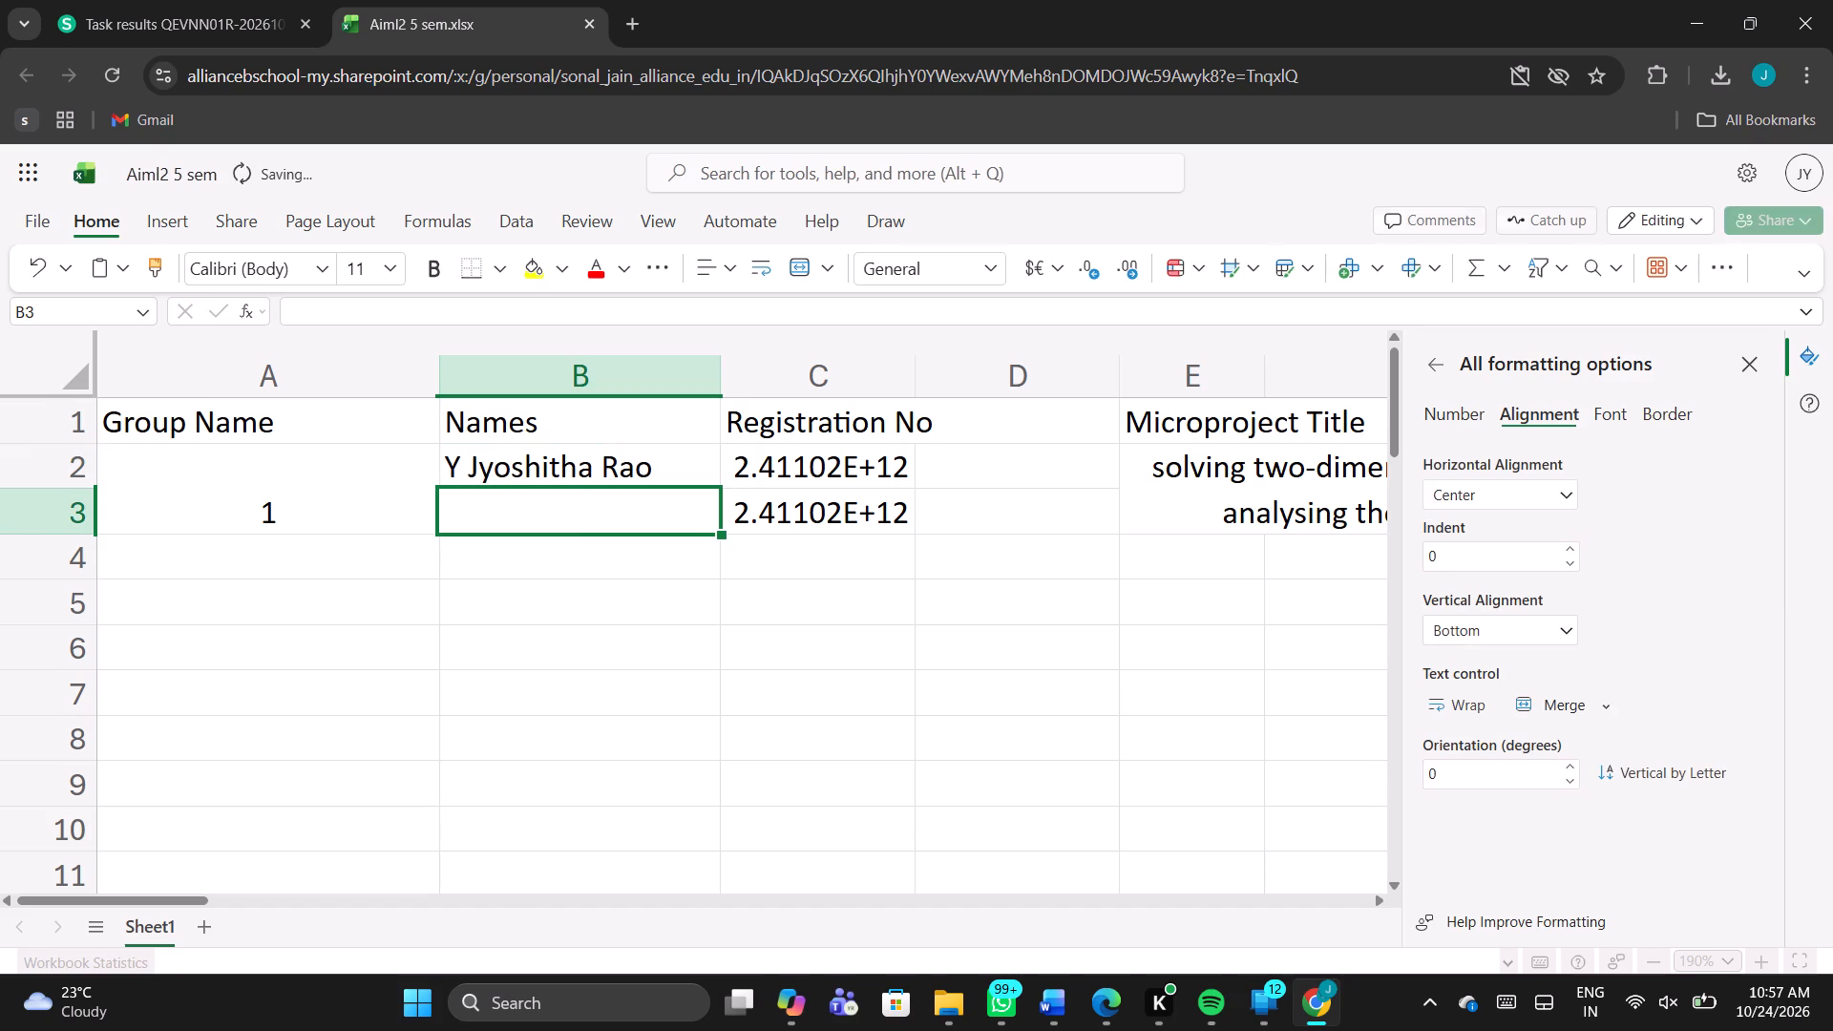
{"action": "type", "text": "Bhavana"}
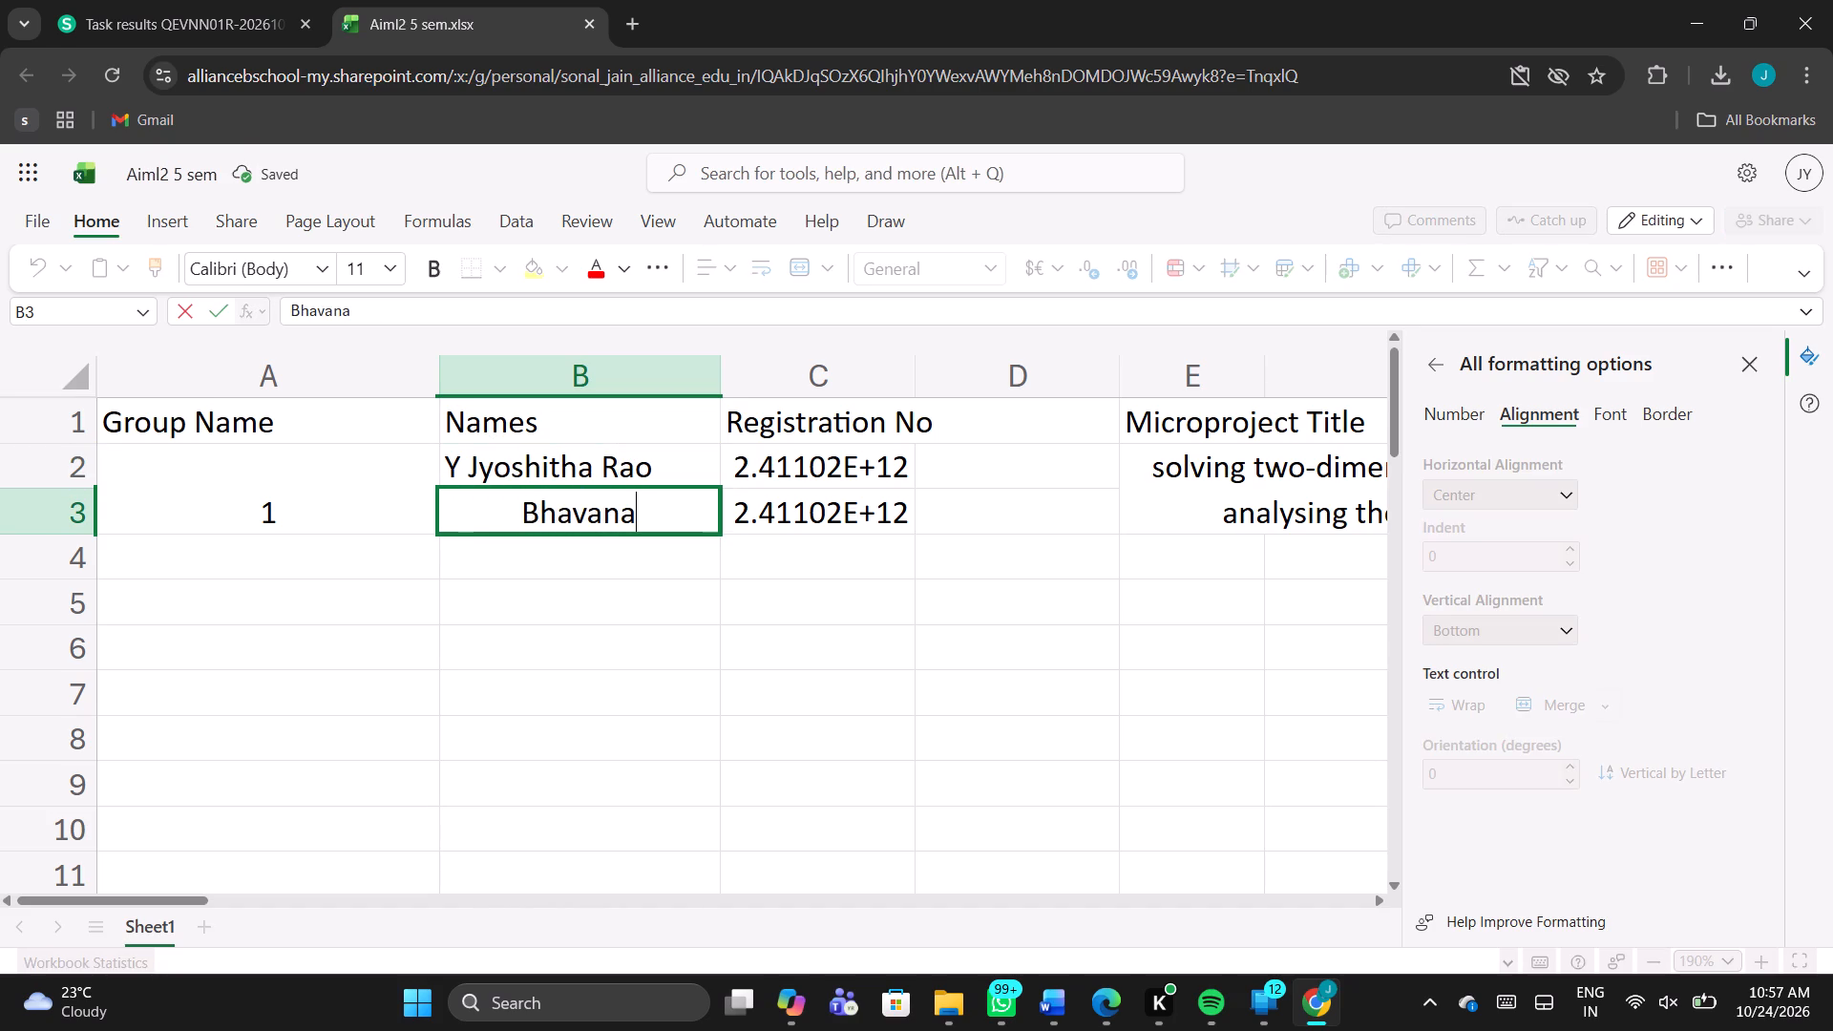
Widen column C so the Registration No heading fits within its column.
{"action": "left_click", "coordinate": [1064, 429]}
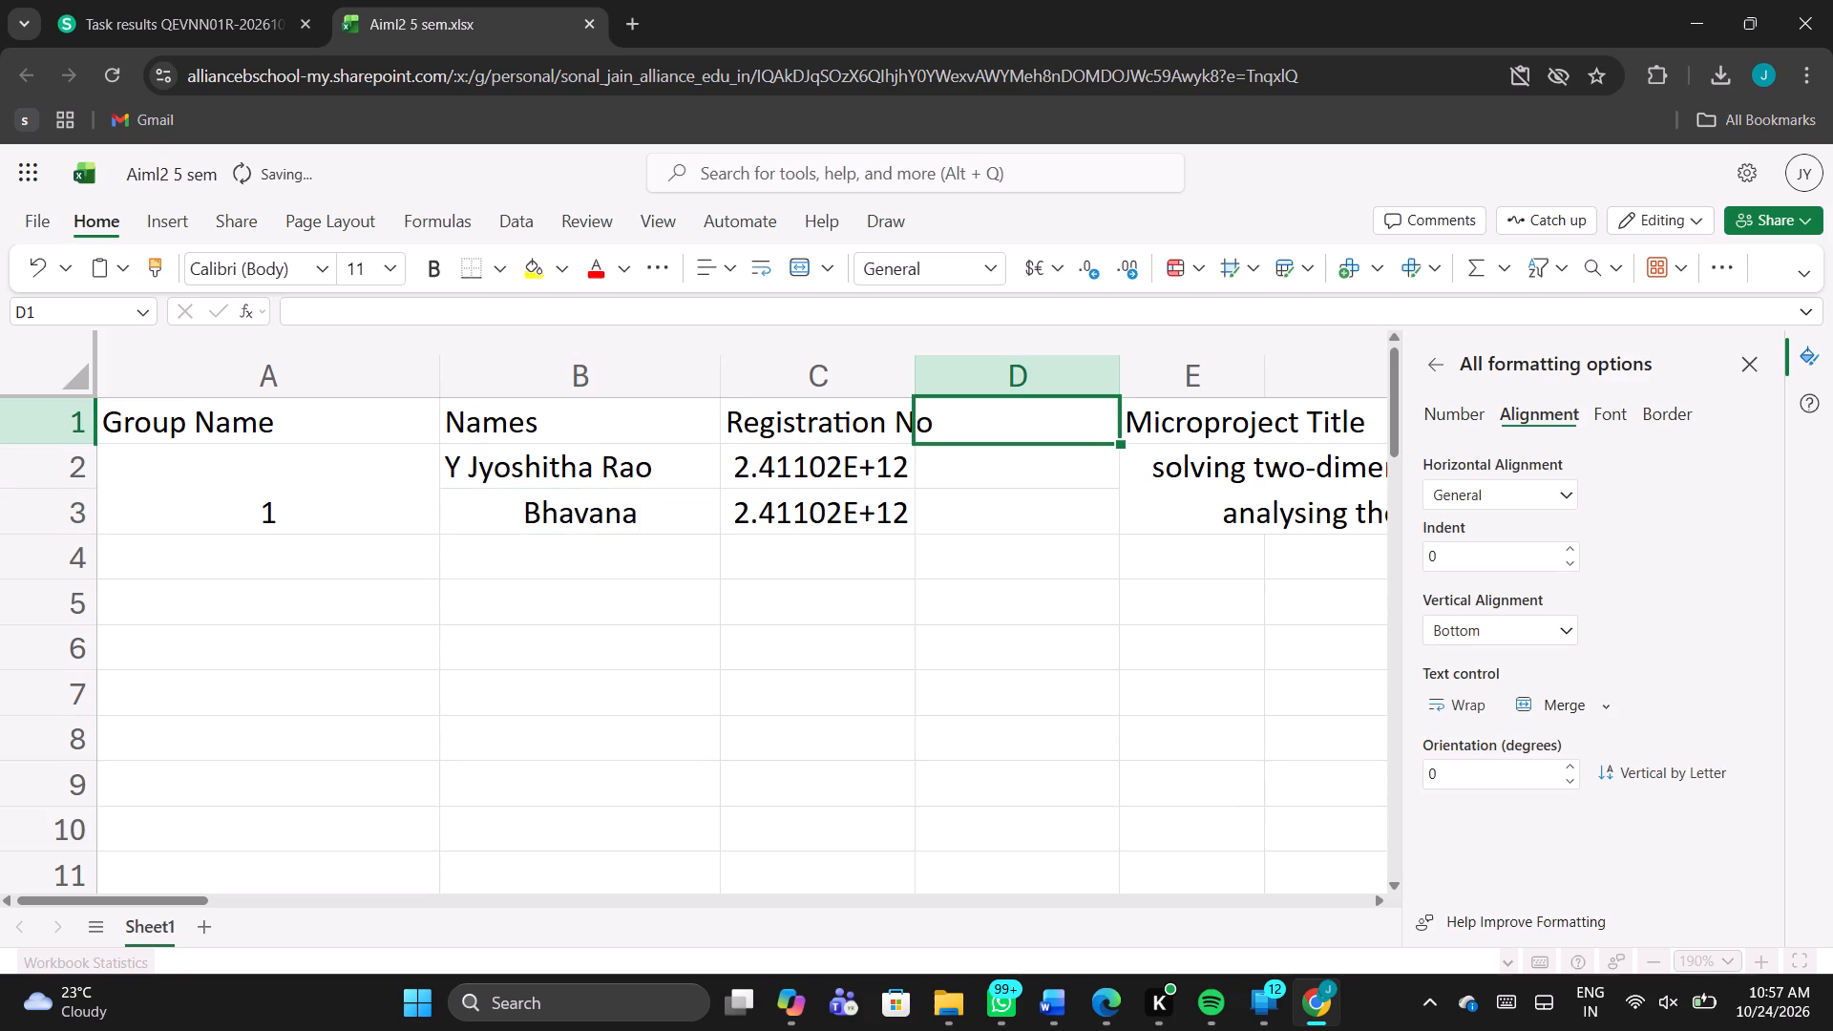
{"action": "left_click_drag", "start_coordinate": [913, 383], "coordinate": [954, 384]}
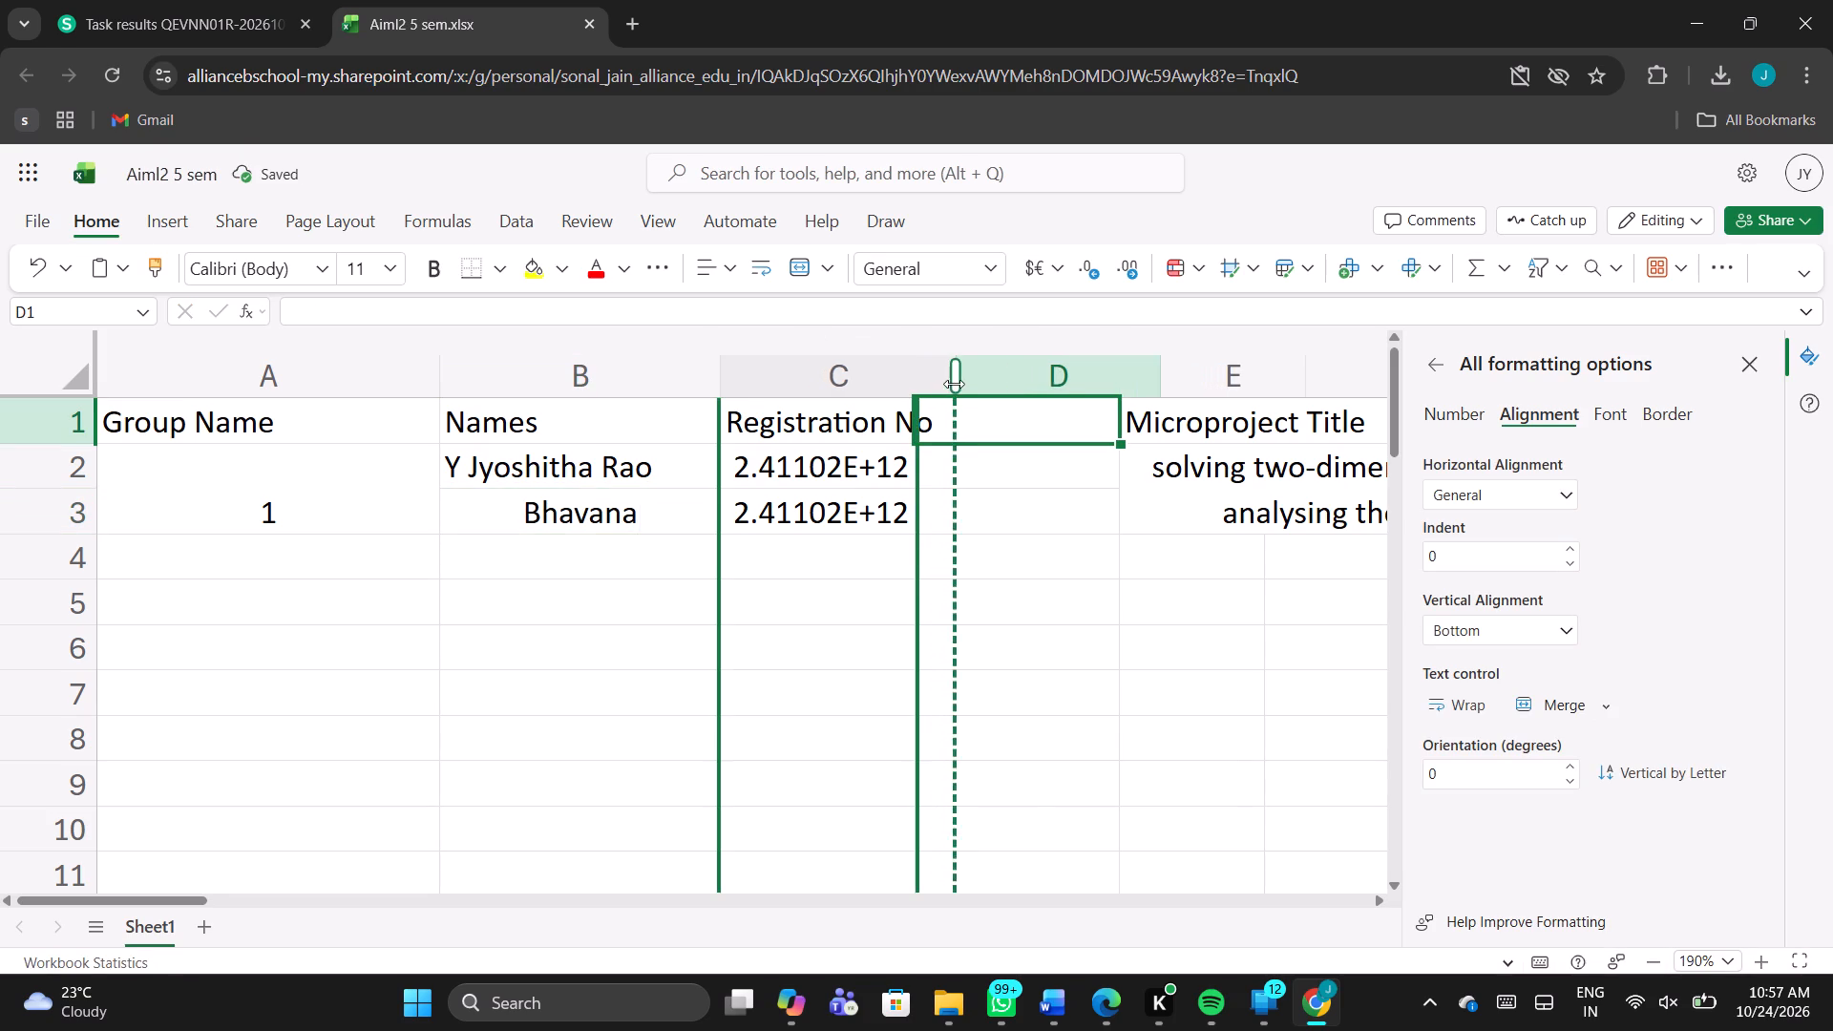
{"action": "left_click_drag", "start_coordinate": [954, 384], "coordinate": [956, 385]}
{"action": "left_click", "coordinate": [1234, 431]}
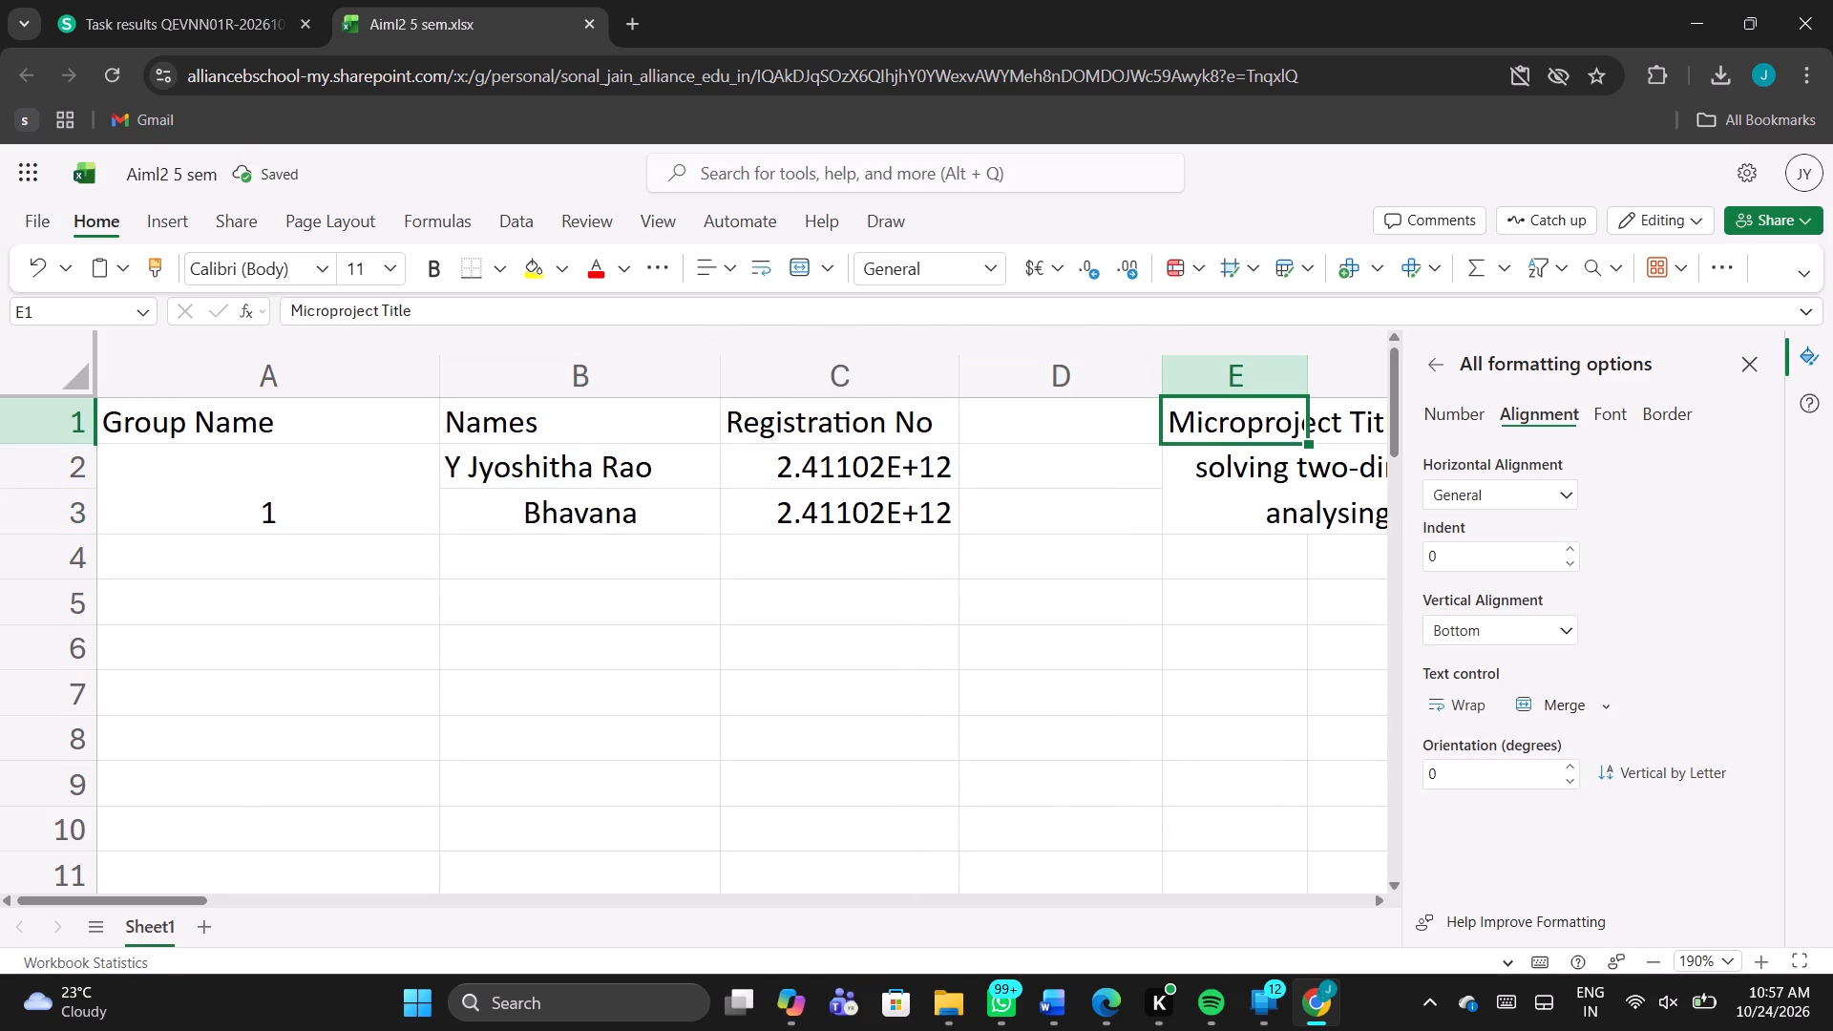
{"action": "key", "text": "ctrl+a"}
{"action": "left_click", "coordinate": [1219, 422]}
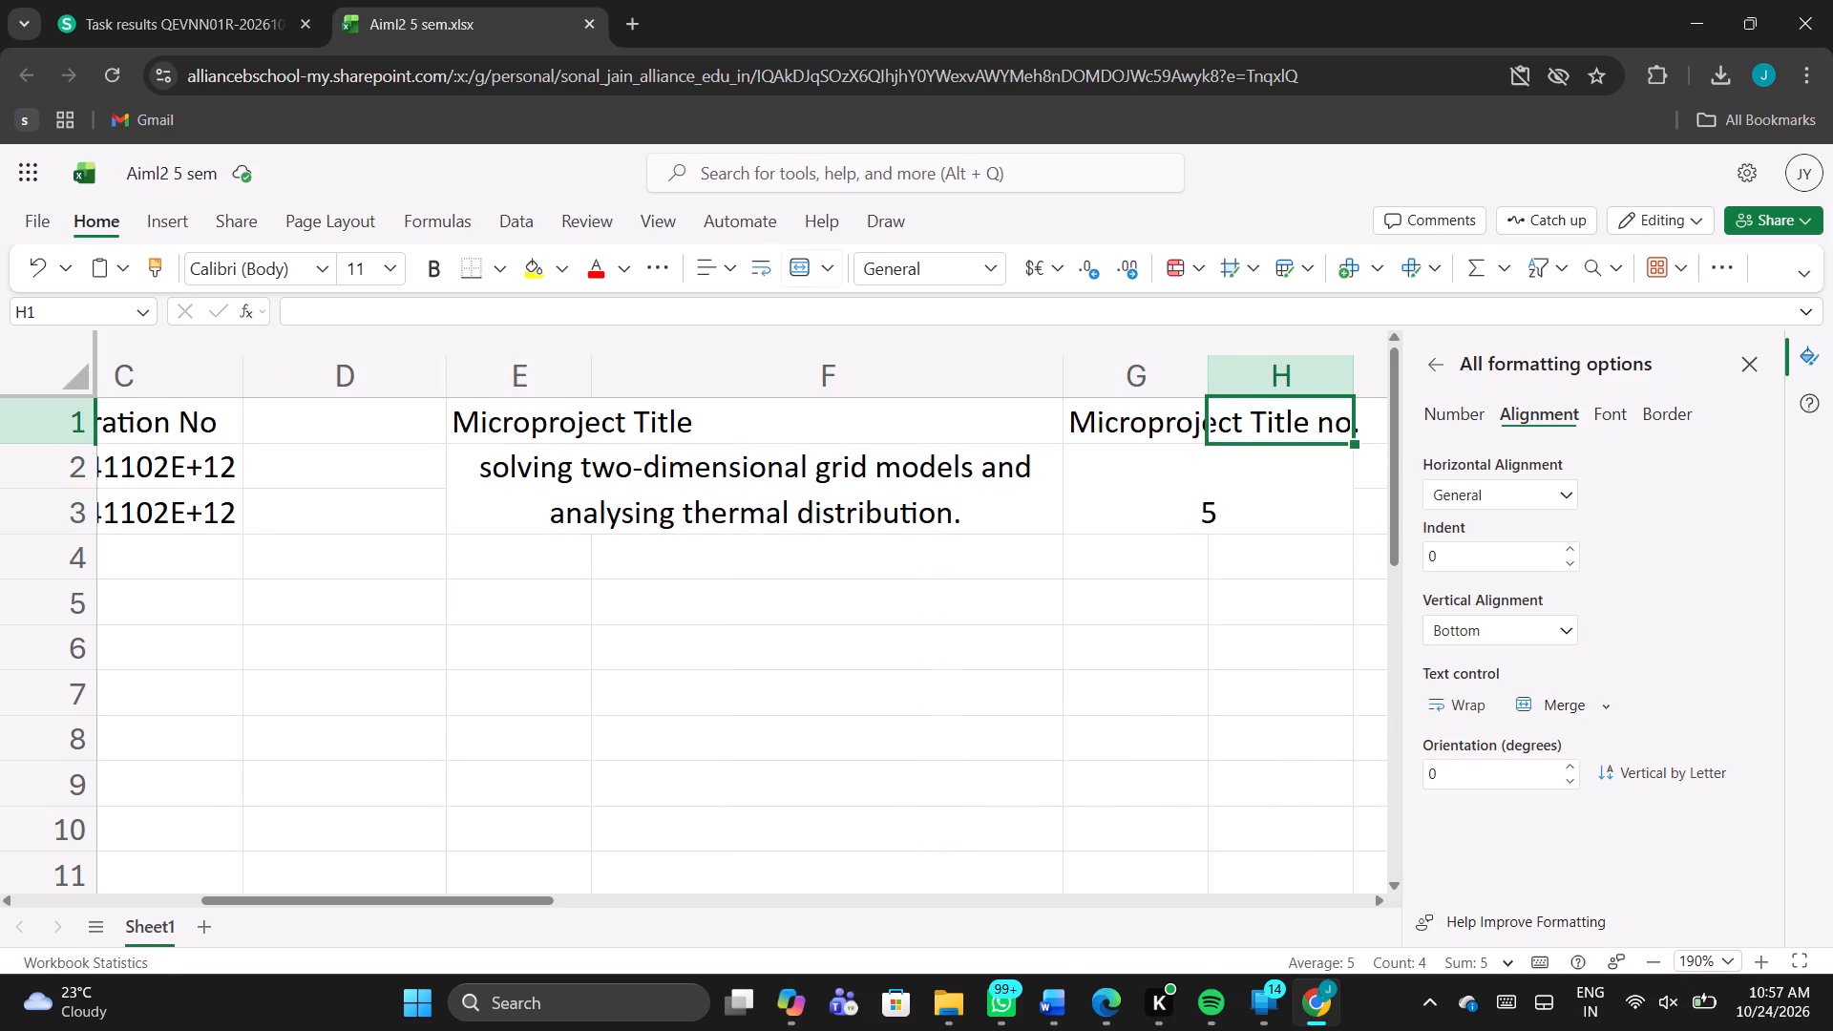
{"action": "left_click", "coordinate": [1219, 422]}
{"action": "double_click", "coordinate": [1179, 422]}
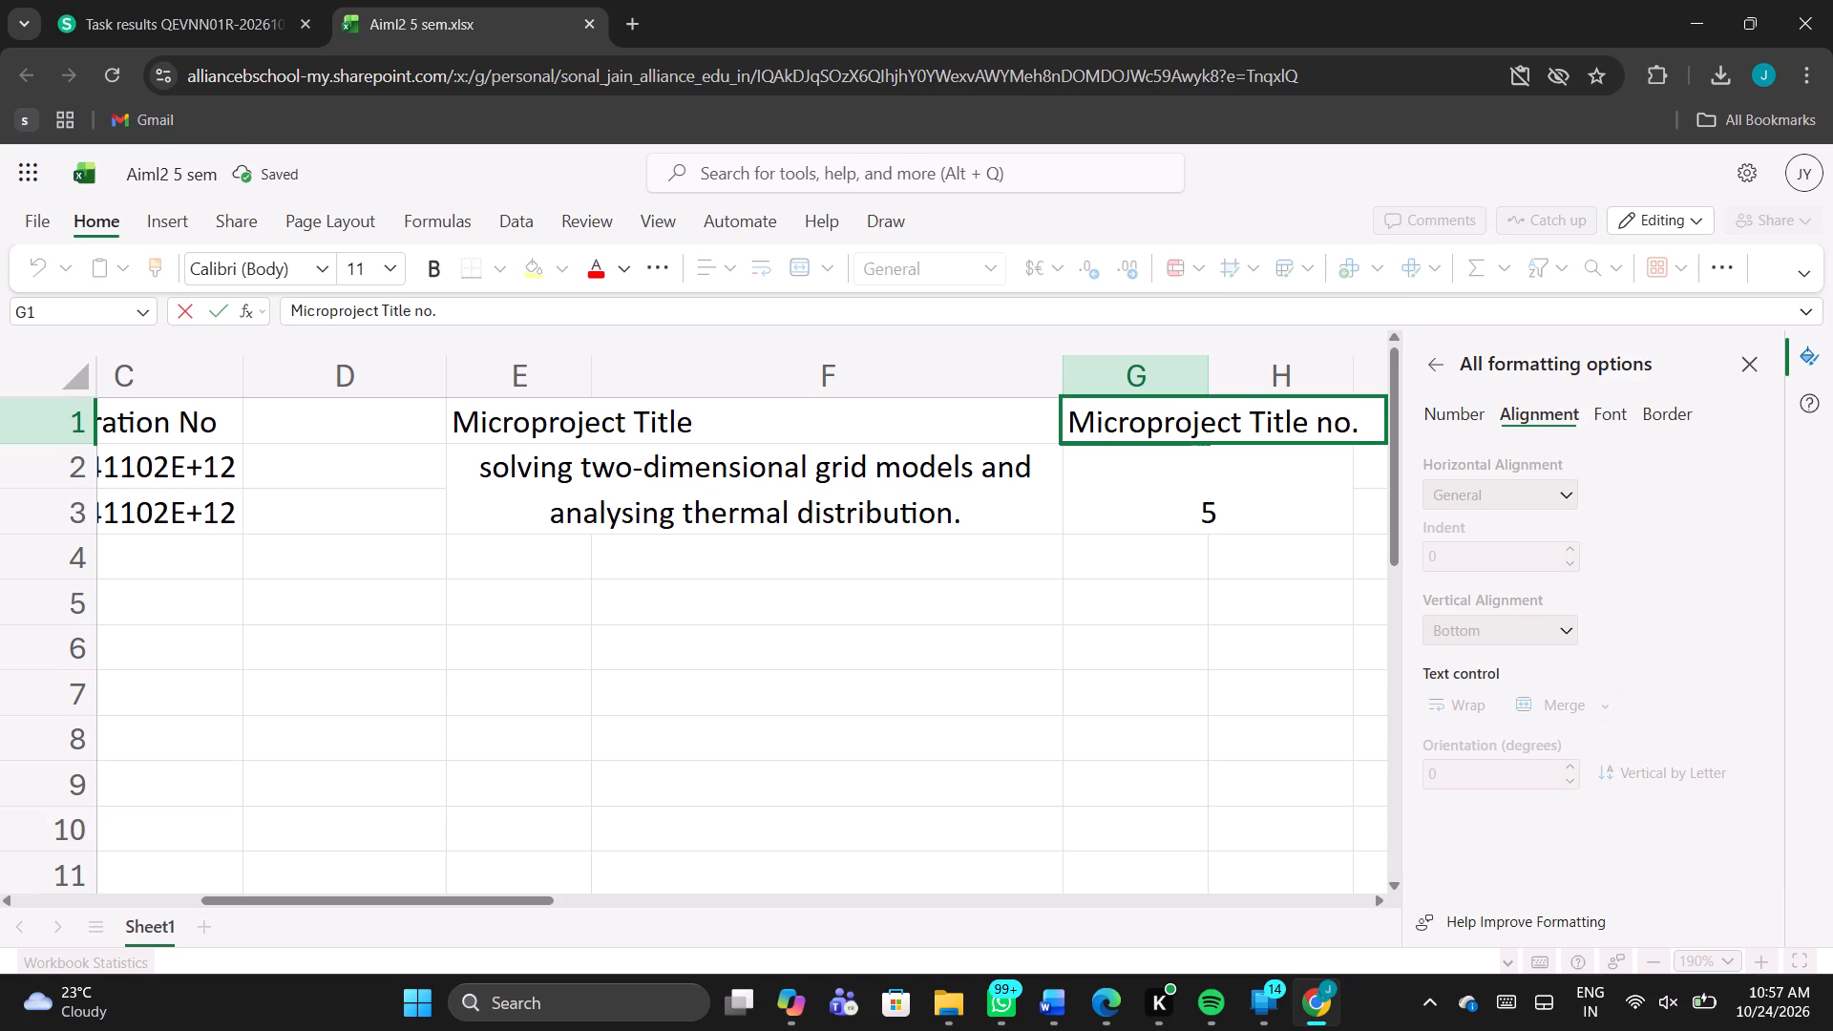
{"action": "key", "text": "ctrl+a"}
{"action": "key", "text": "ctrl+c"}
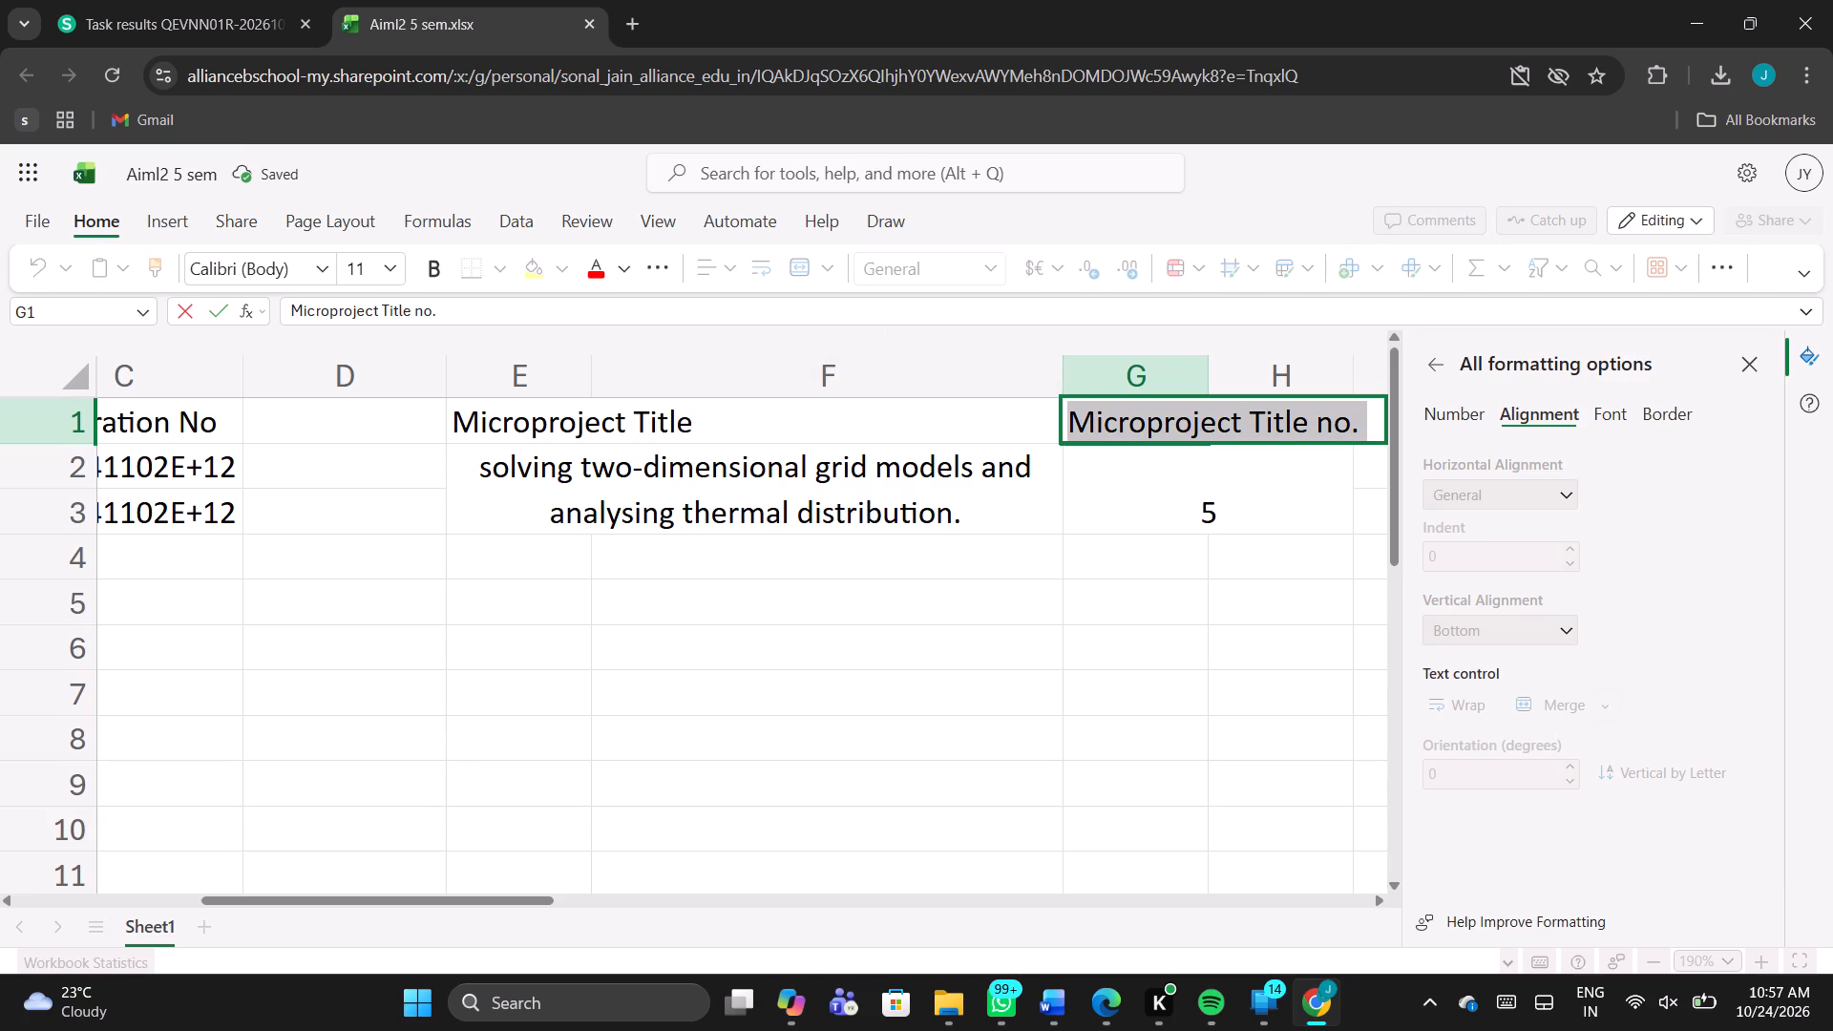
Copy the Microproject Title heading from E1 into the empty cell D1.
{"action": "left_click", "coordinate": [783, 453]}
{"action": "left_click", "coordinate": [716, 434]}
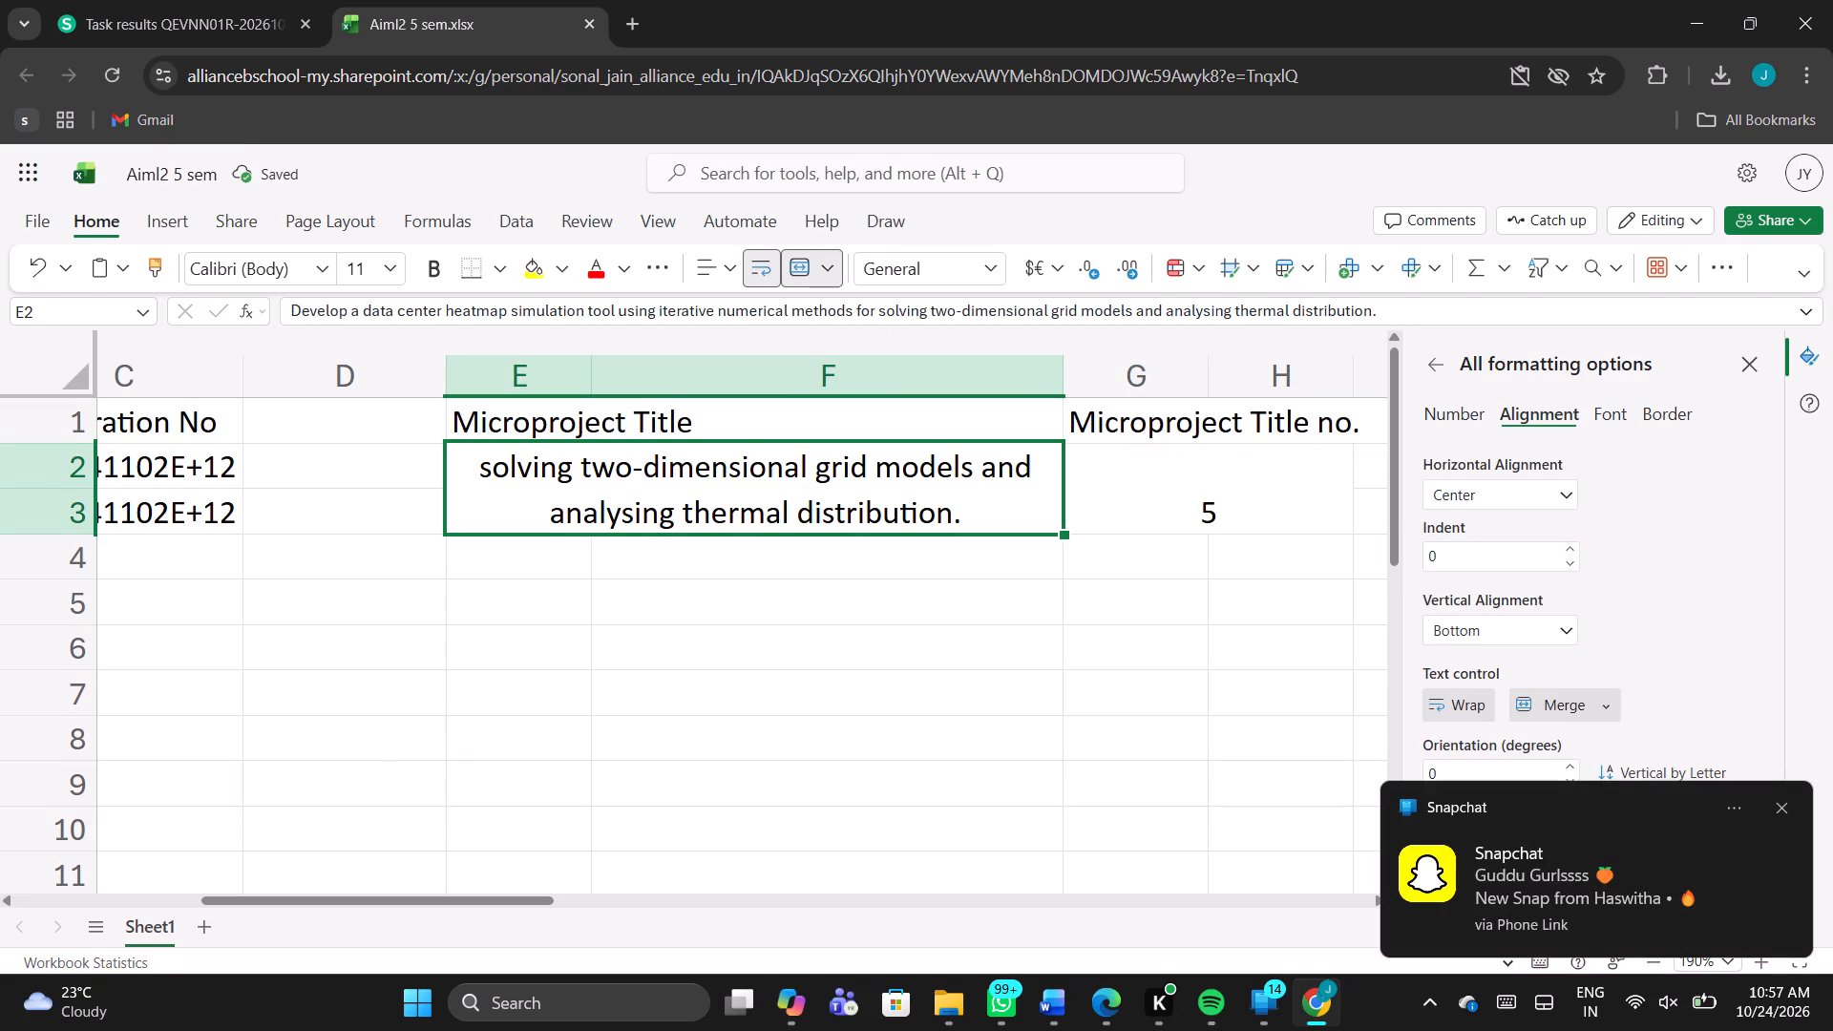
{"action": "key", "text": "ctrl+a"}
{"action": "left_click", "coordinate": [593, 408]}
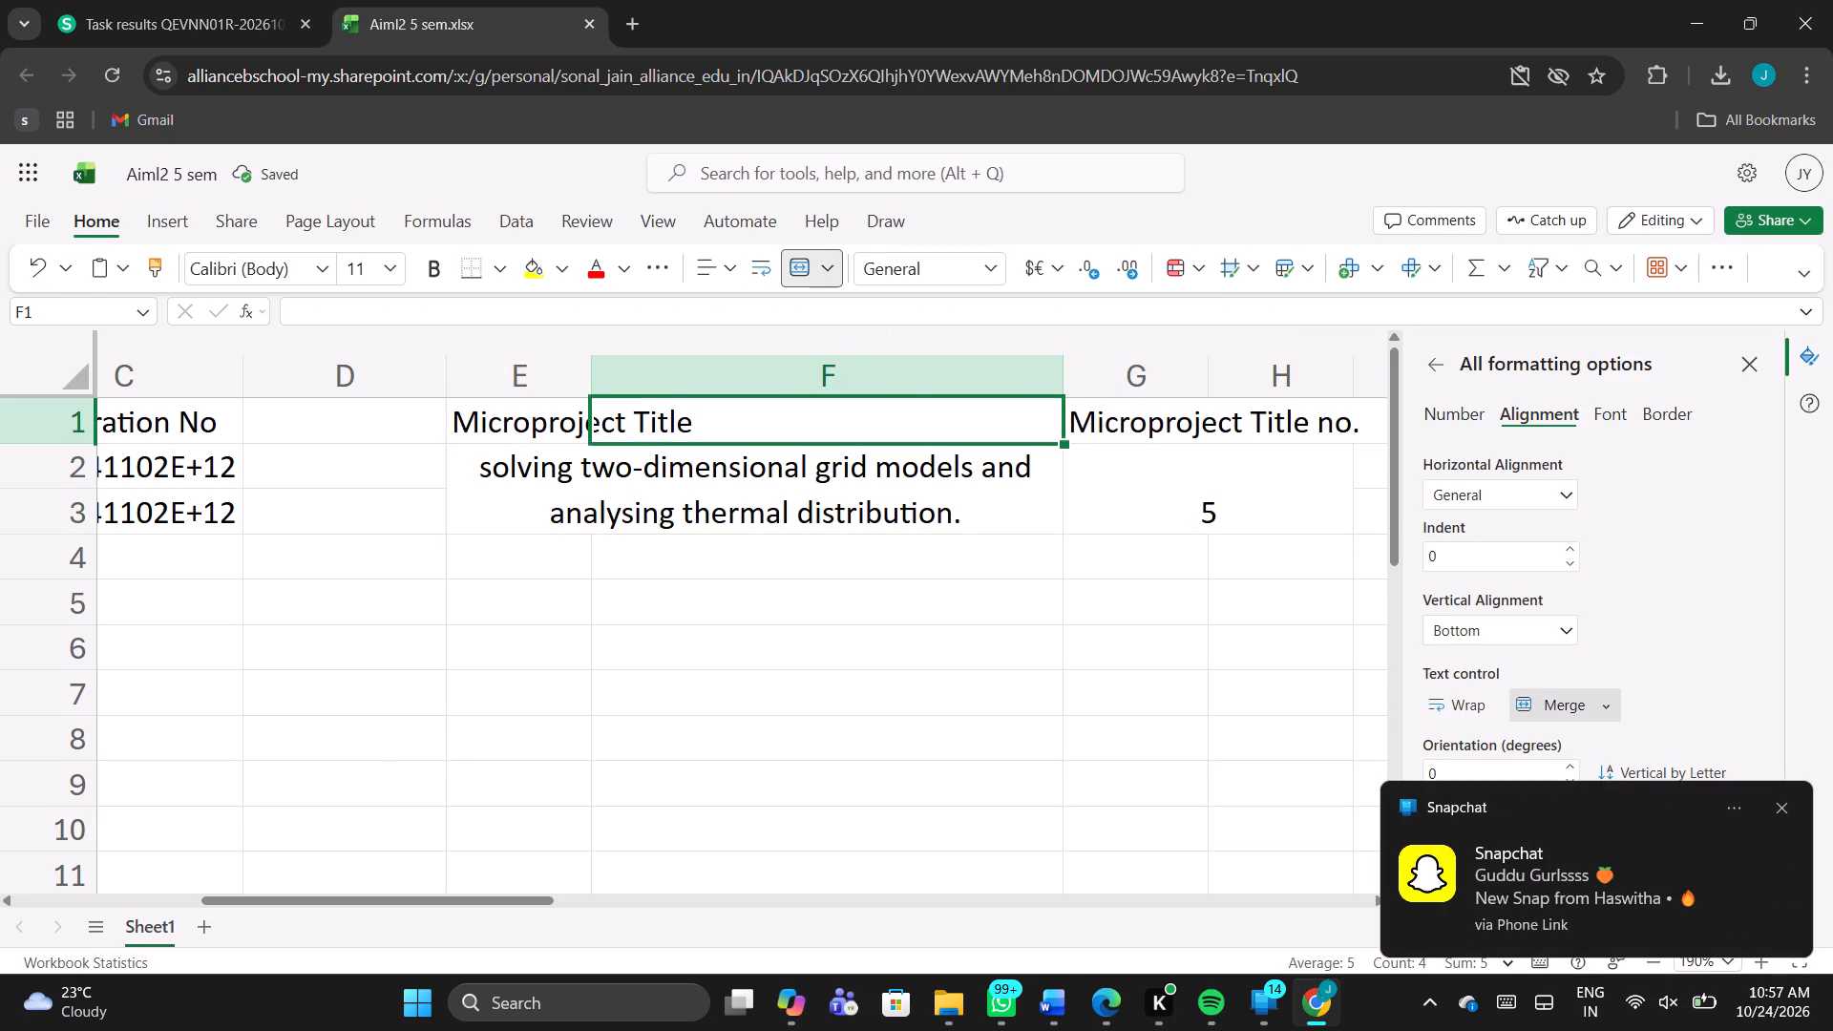
{"action": "left_click", "coordinate": [549, 421]}
{"action": "key", "text": "ctrl+a"}
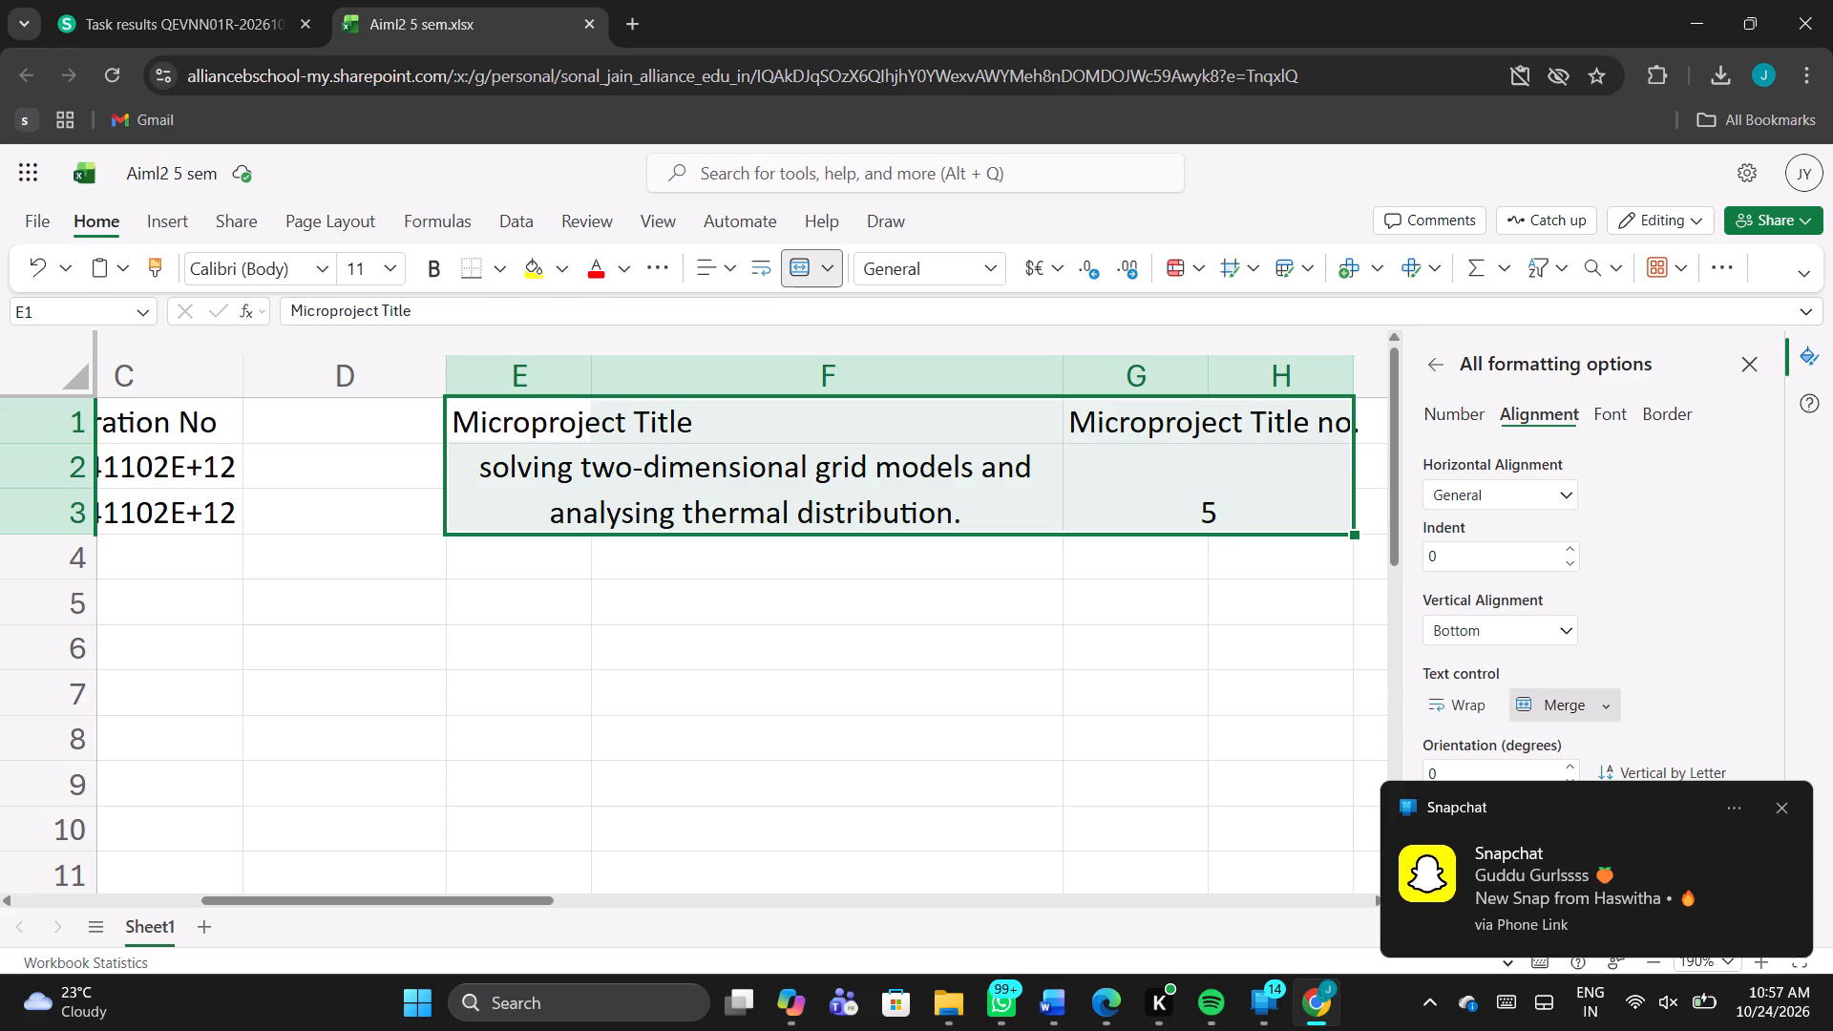
{"action": "double_click", "coordinate": [549, 421], "text": "ctrl"}
{"action": "key", "text": "ctrl+a"}
{"action": "key", "text": "ctrl+c"}
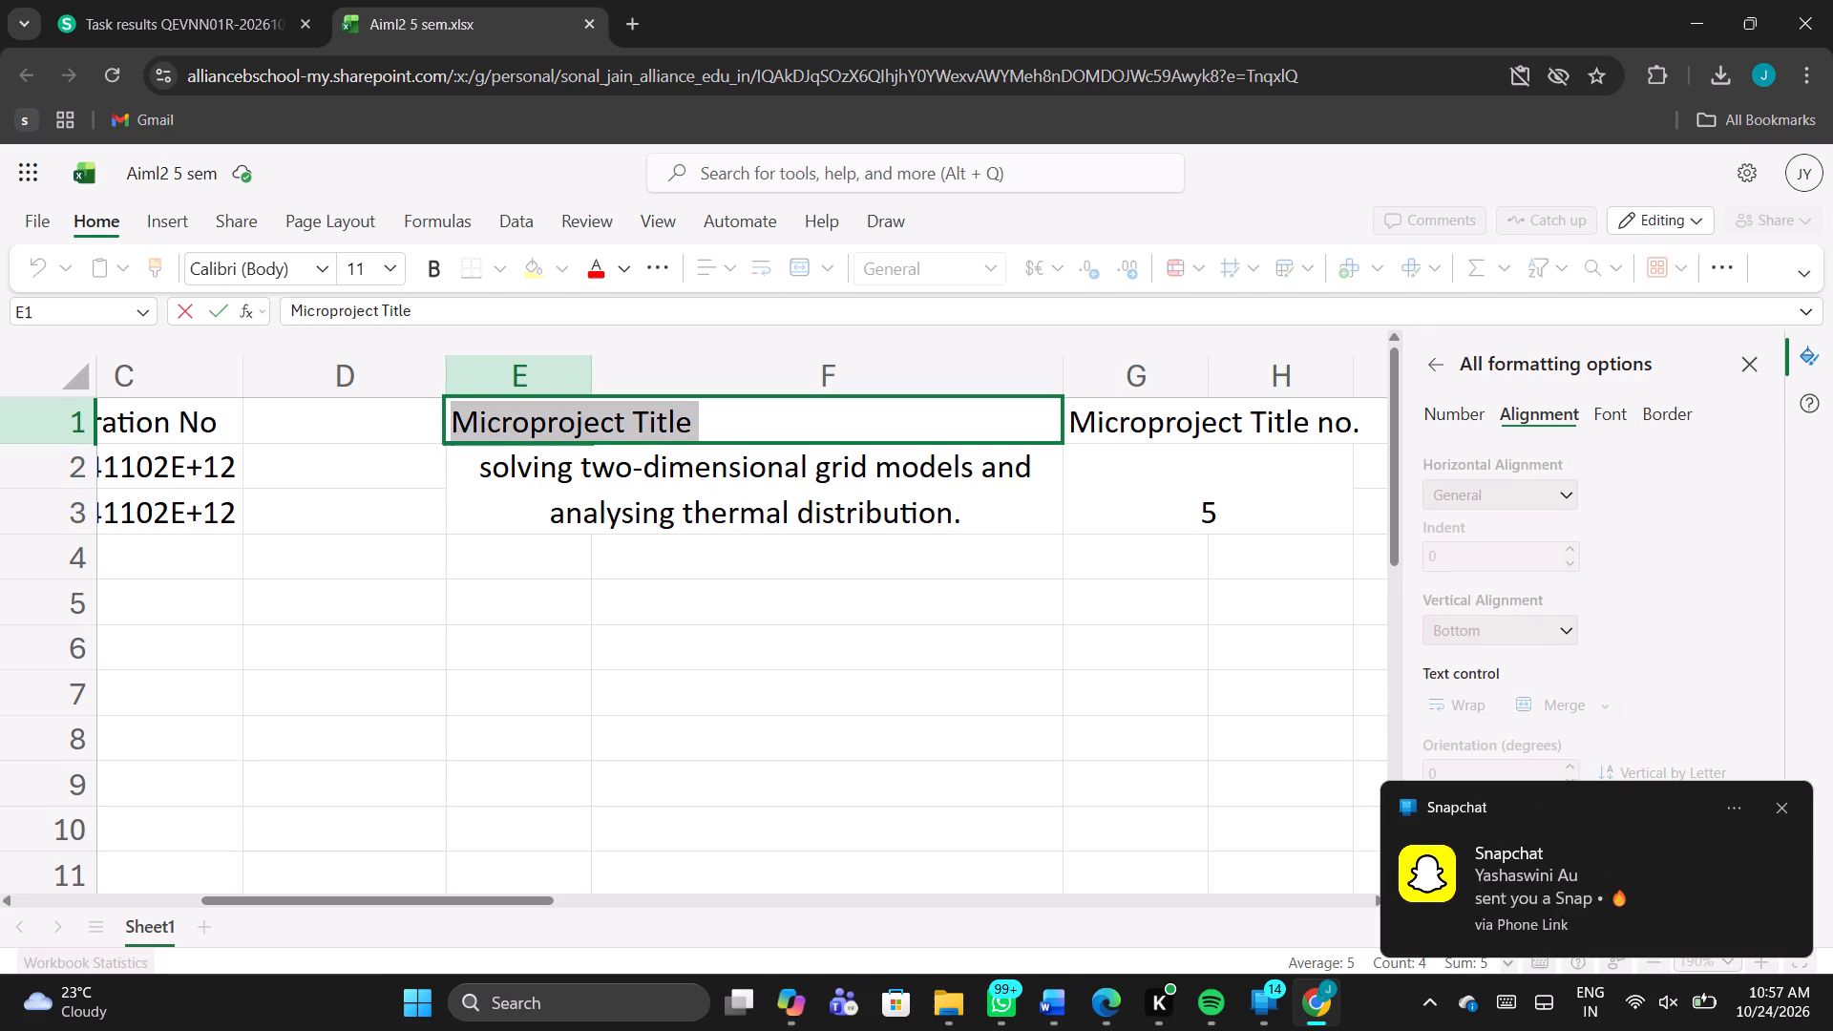
{"action": "left_click", "coordinate": [286, 431]}
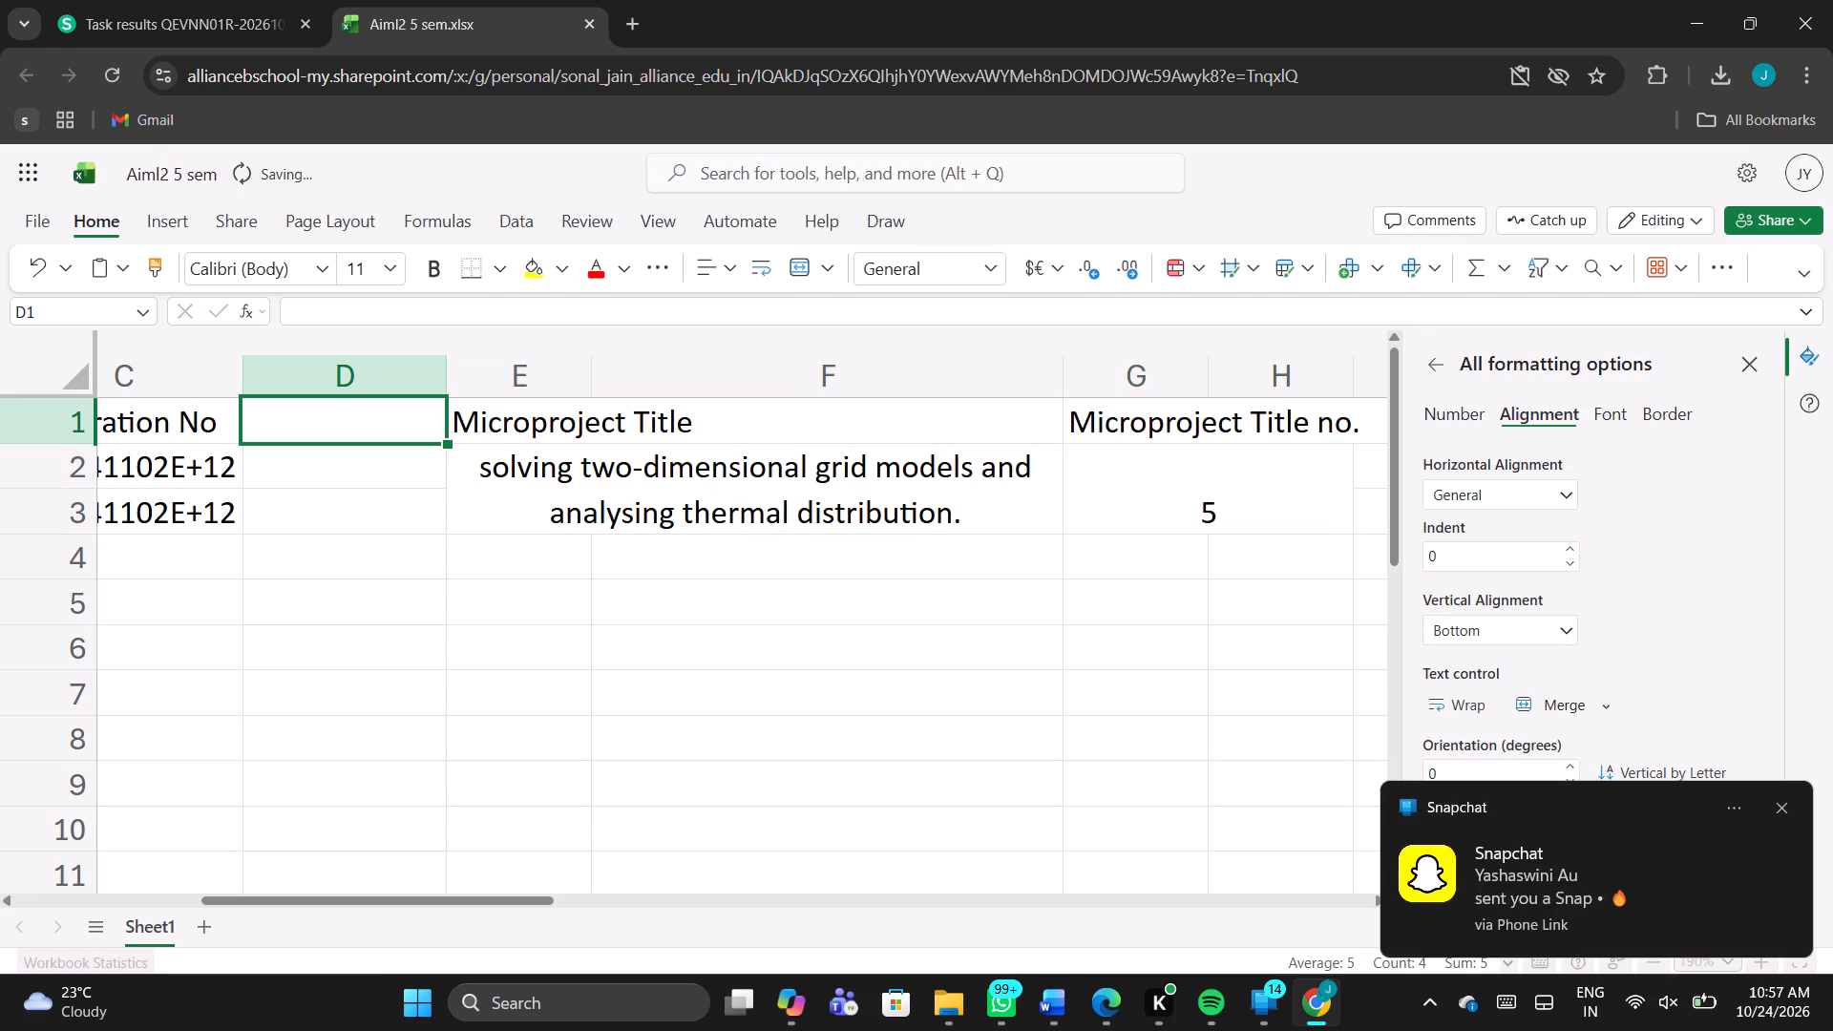
{"action": "key", "text": "ctrl+v"}
Merge and center D2:D3 and paste in the data center heatmap project title copied from E2.
{"action": "left_click", "coordinate": [628, 477]}
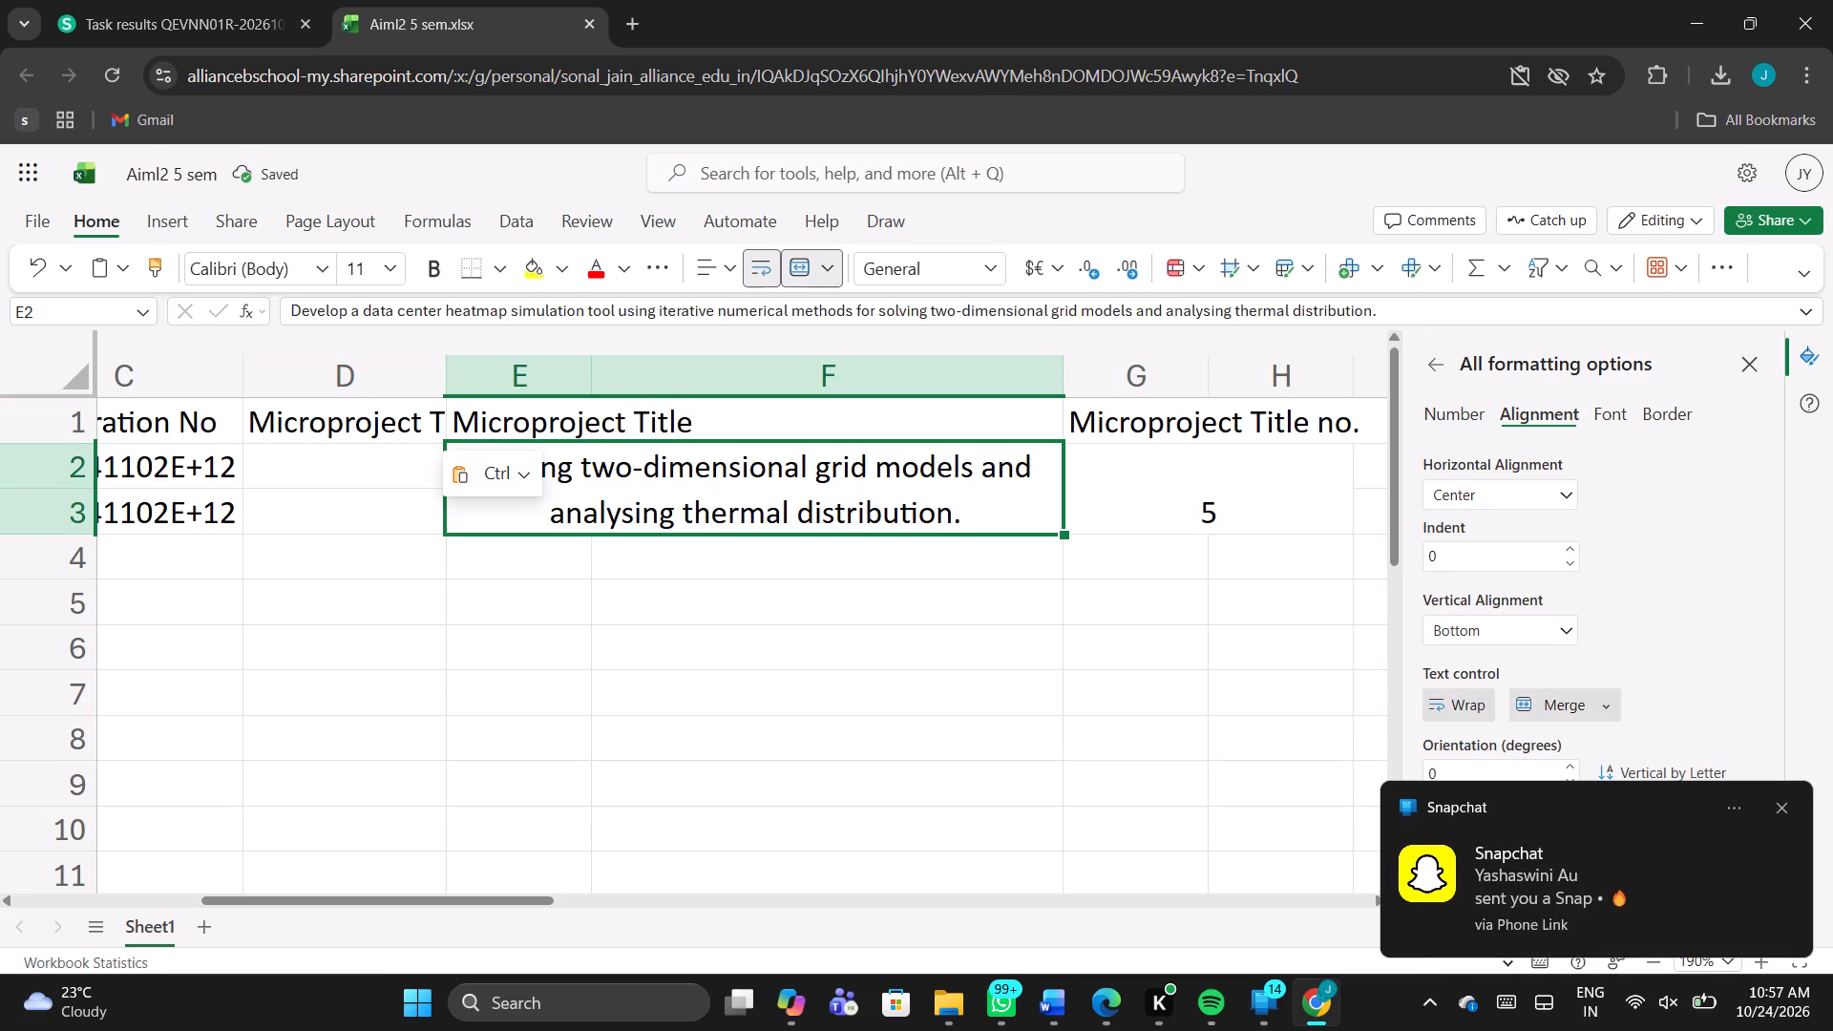
{"action": "double_click", "coordinate": [628, 477]}
{"action": "key", "text": "ctrl+a"}
{"action": "key", "text": "ctrl+c"}
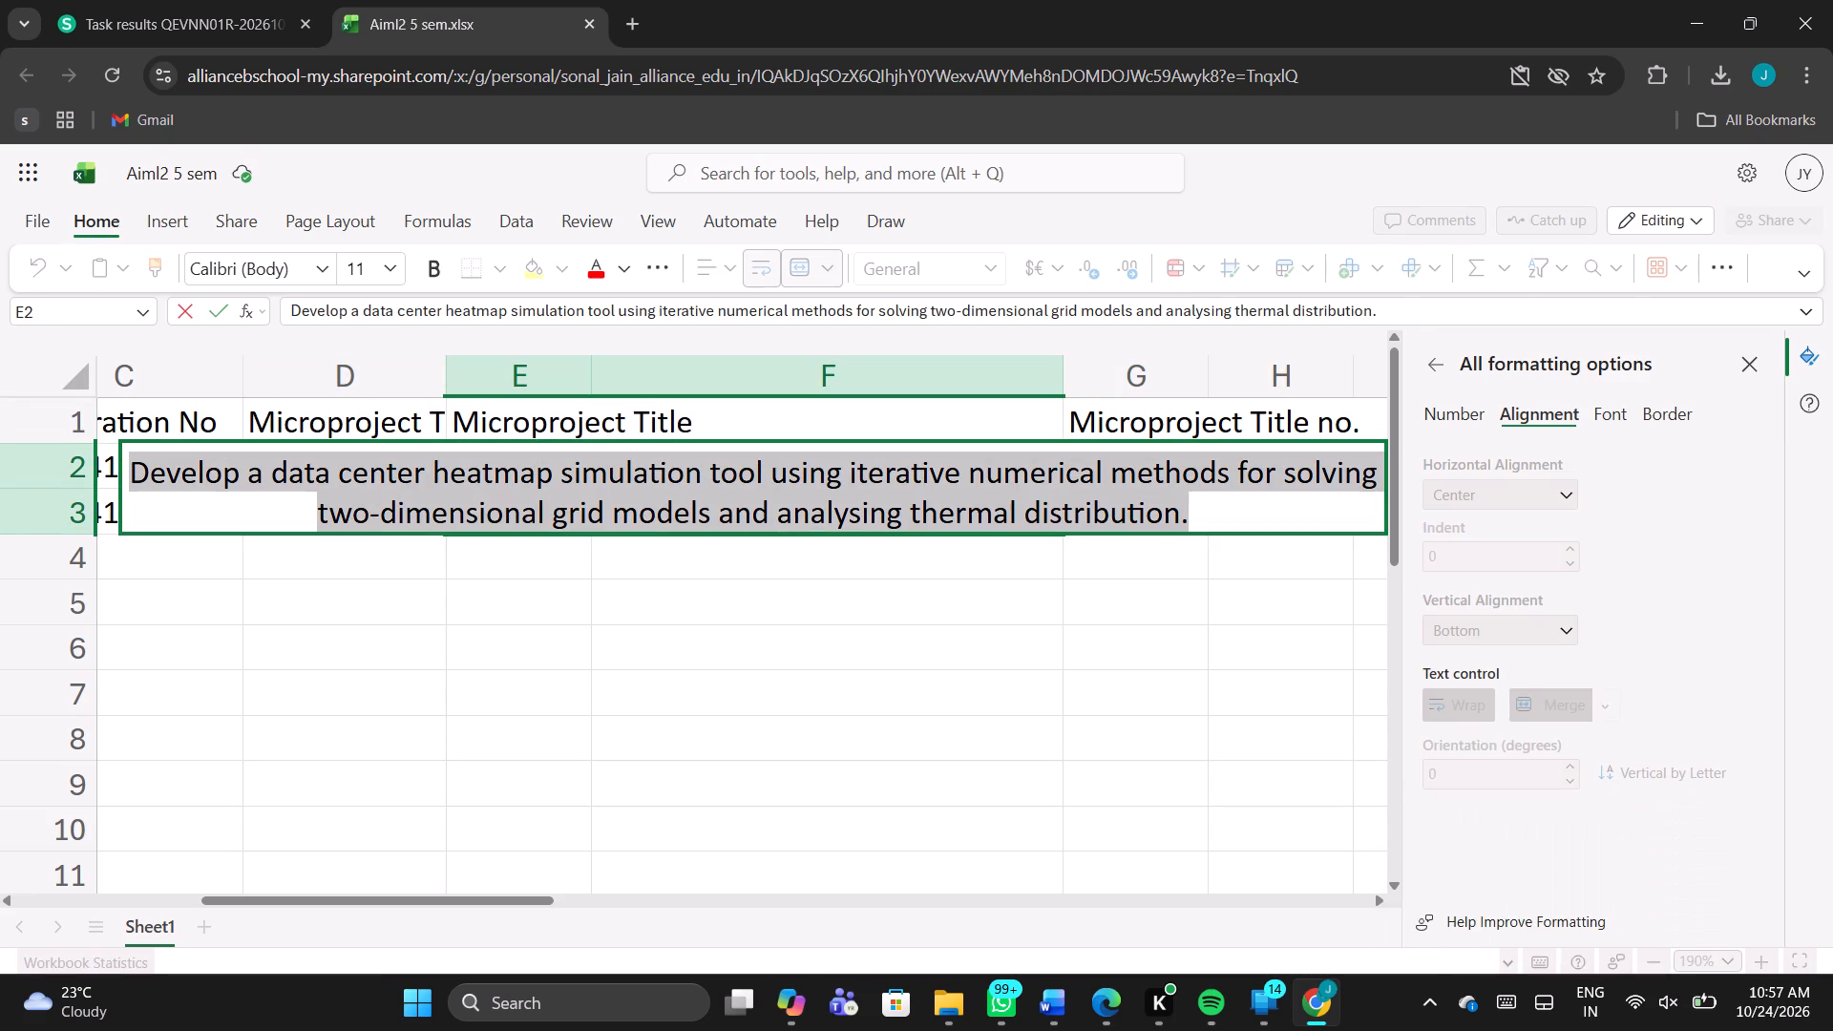
{"action": "left_click", "coordinate": [311, 620]}
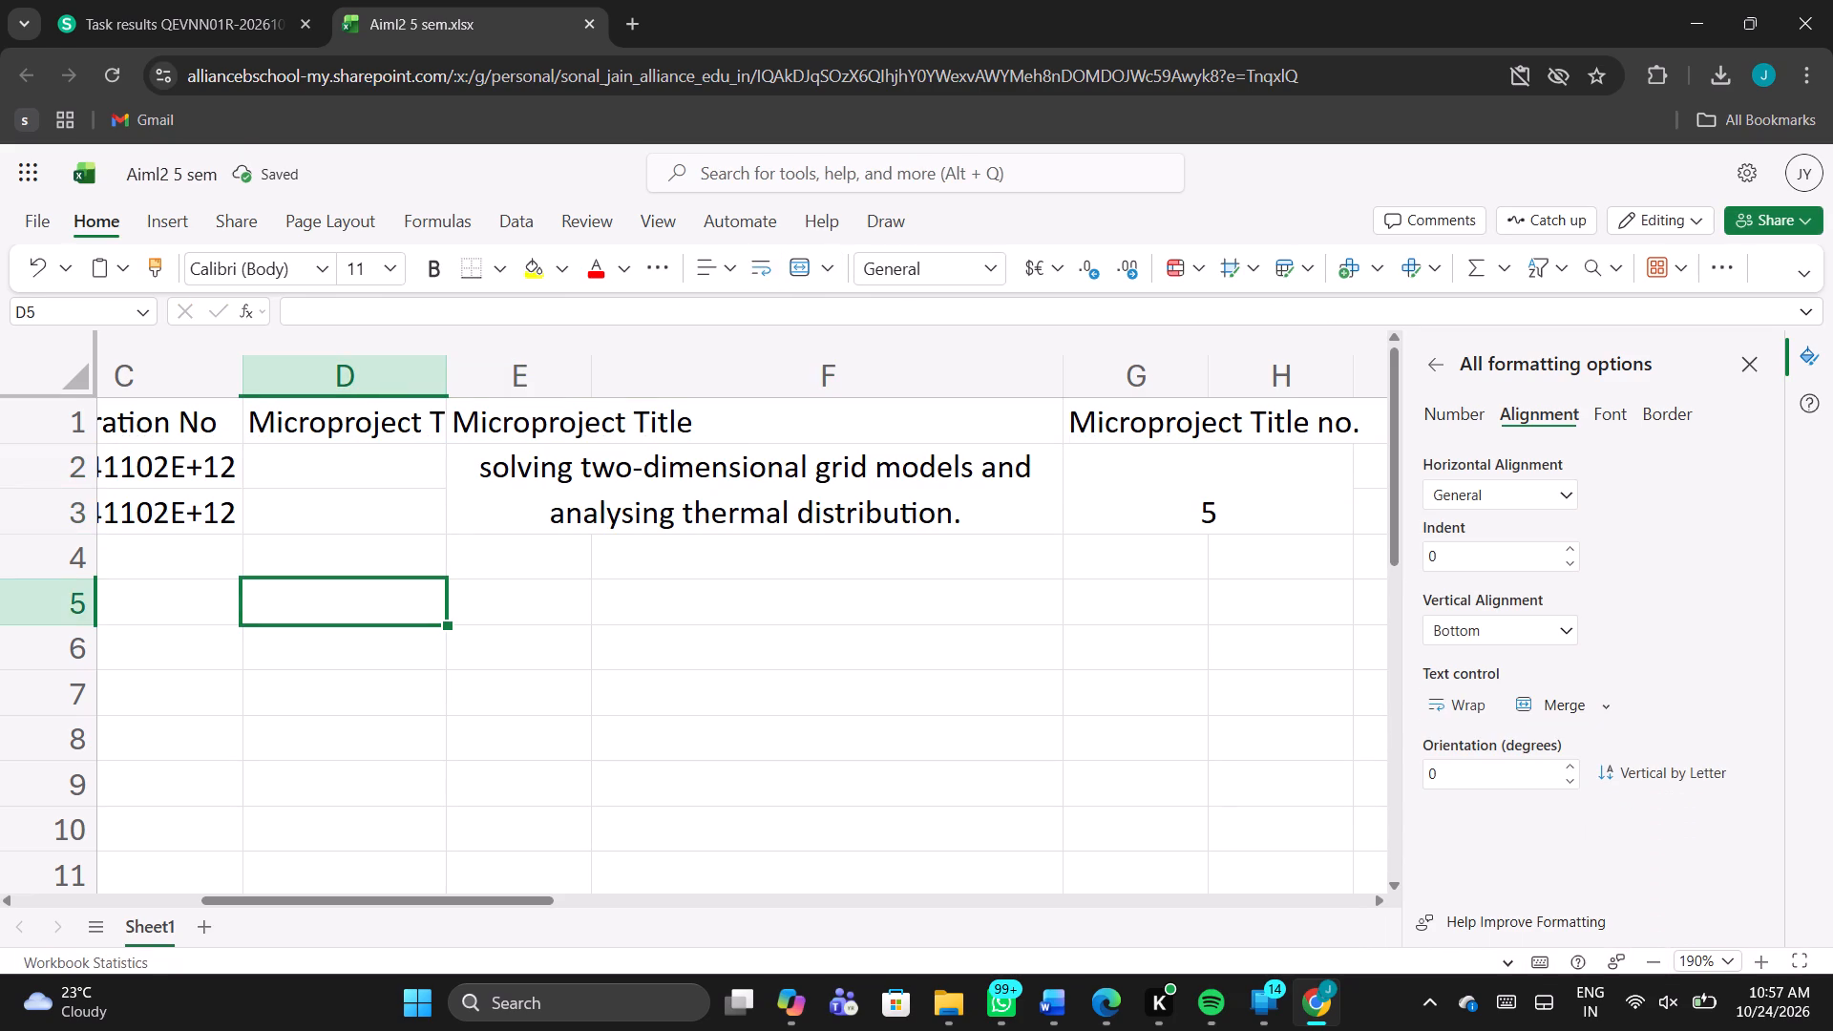
{"action": "left_click", "coordinate": [326, 462]}
{"action": "left_click_drag", "start_coordinate": [326, 462], "coordinate": [358, 526]}
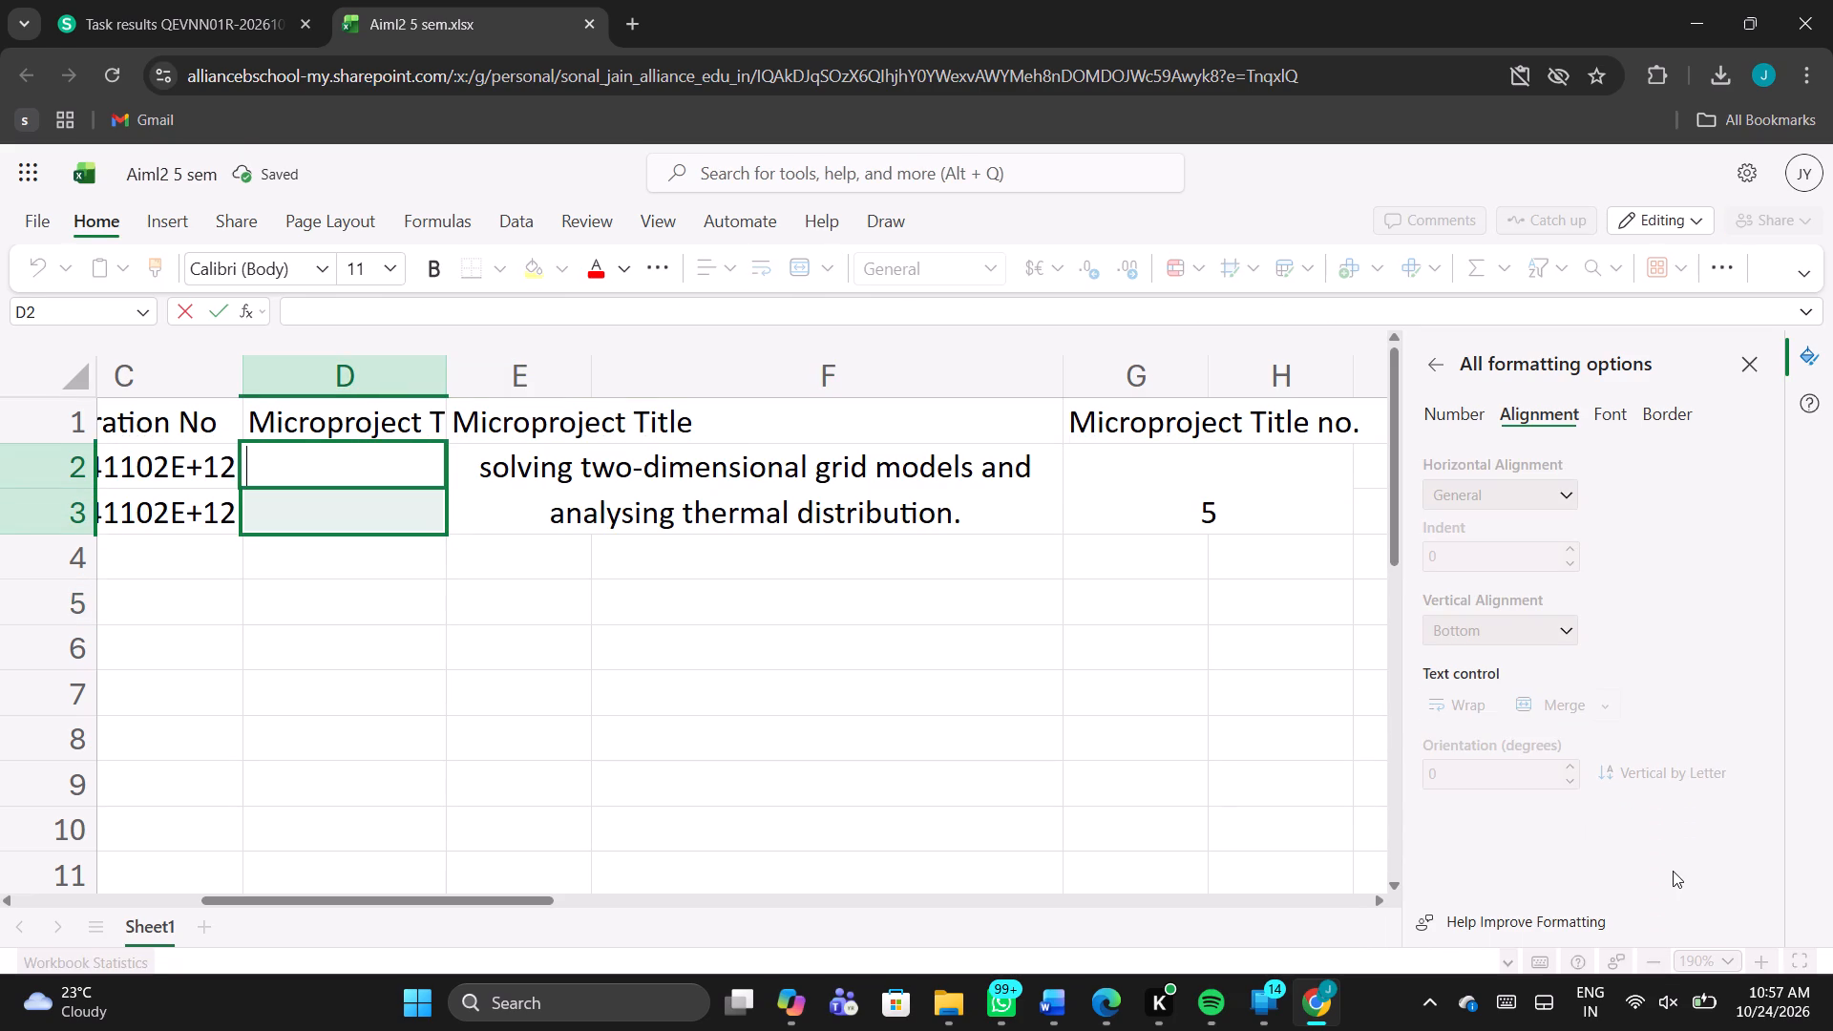
{"action": "left_click", "coordinate": [1462, 410]}
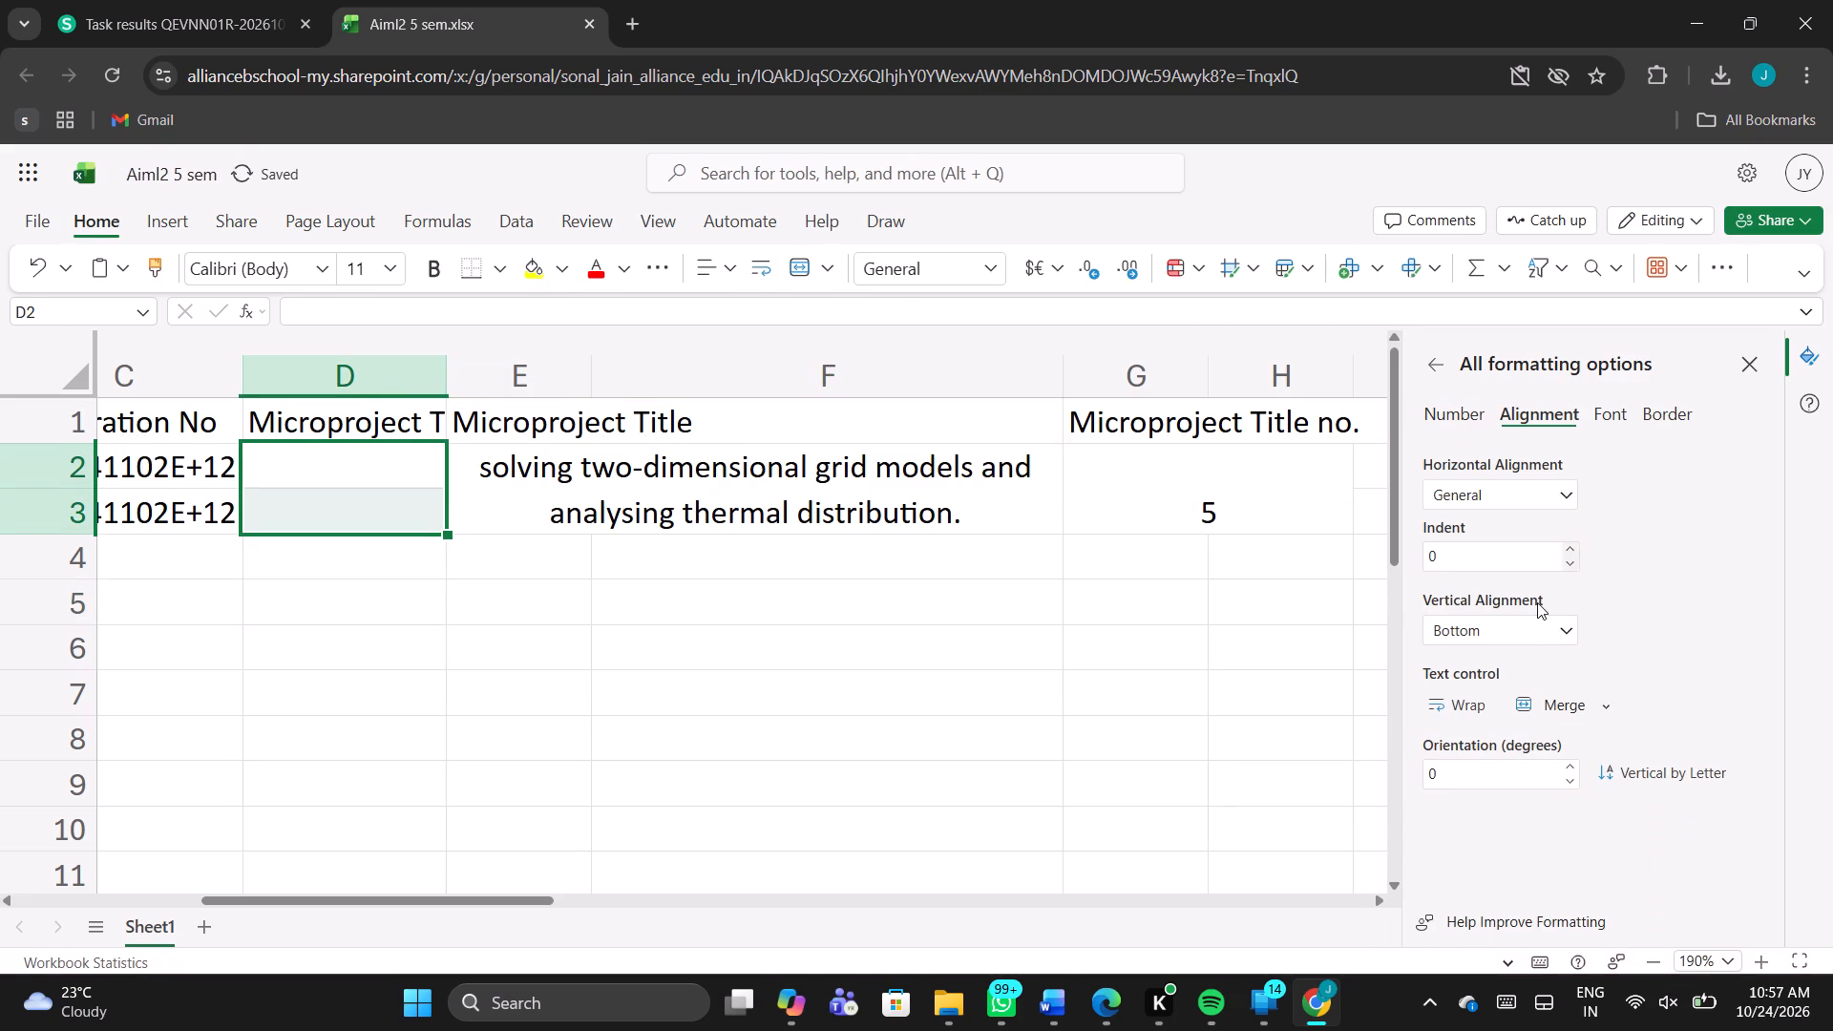
{"action": "left_click", "coordinate": [1539, 702]}
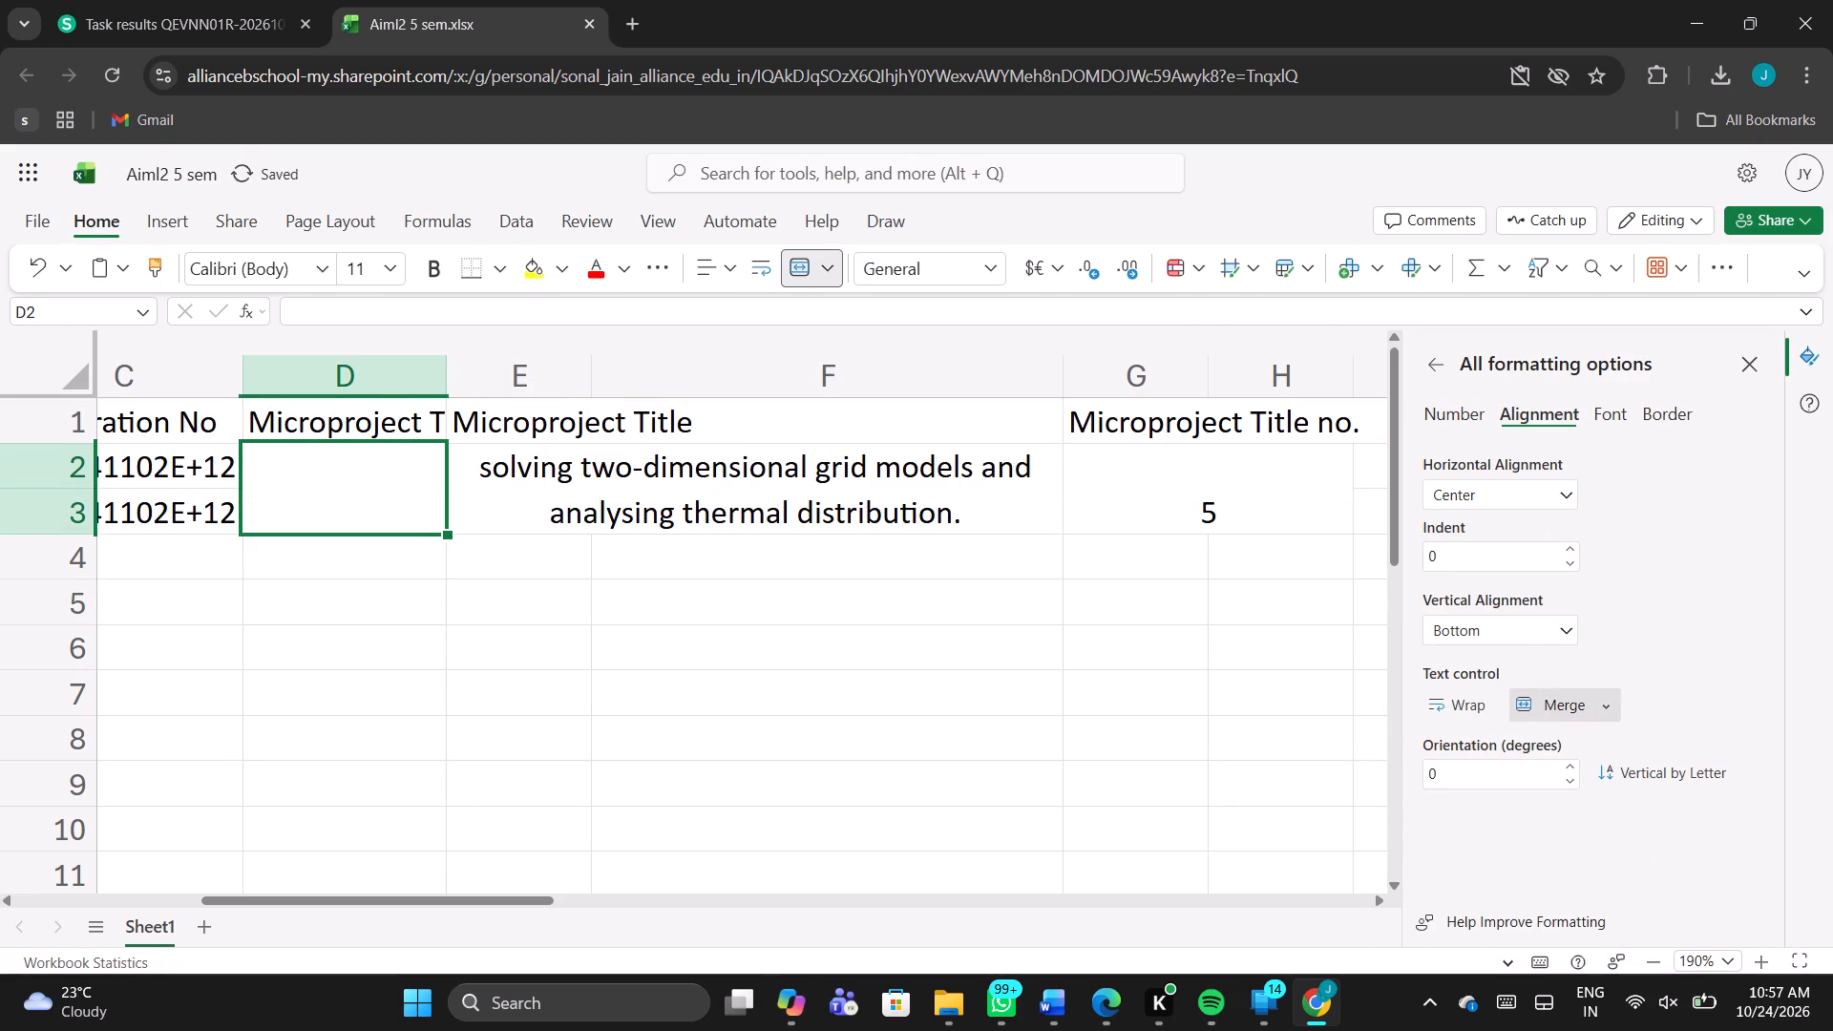
{"action": "left_click", "coordinate": [417, 492]}
{"action": "key", "text": "ctrl+v"}
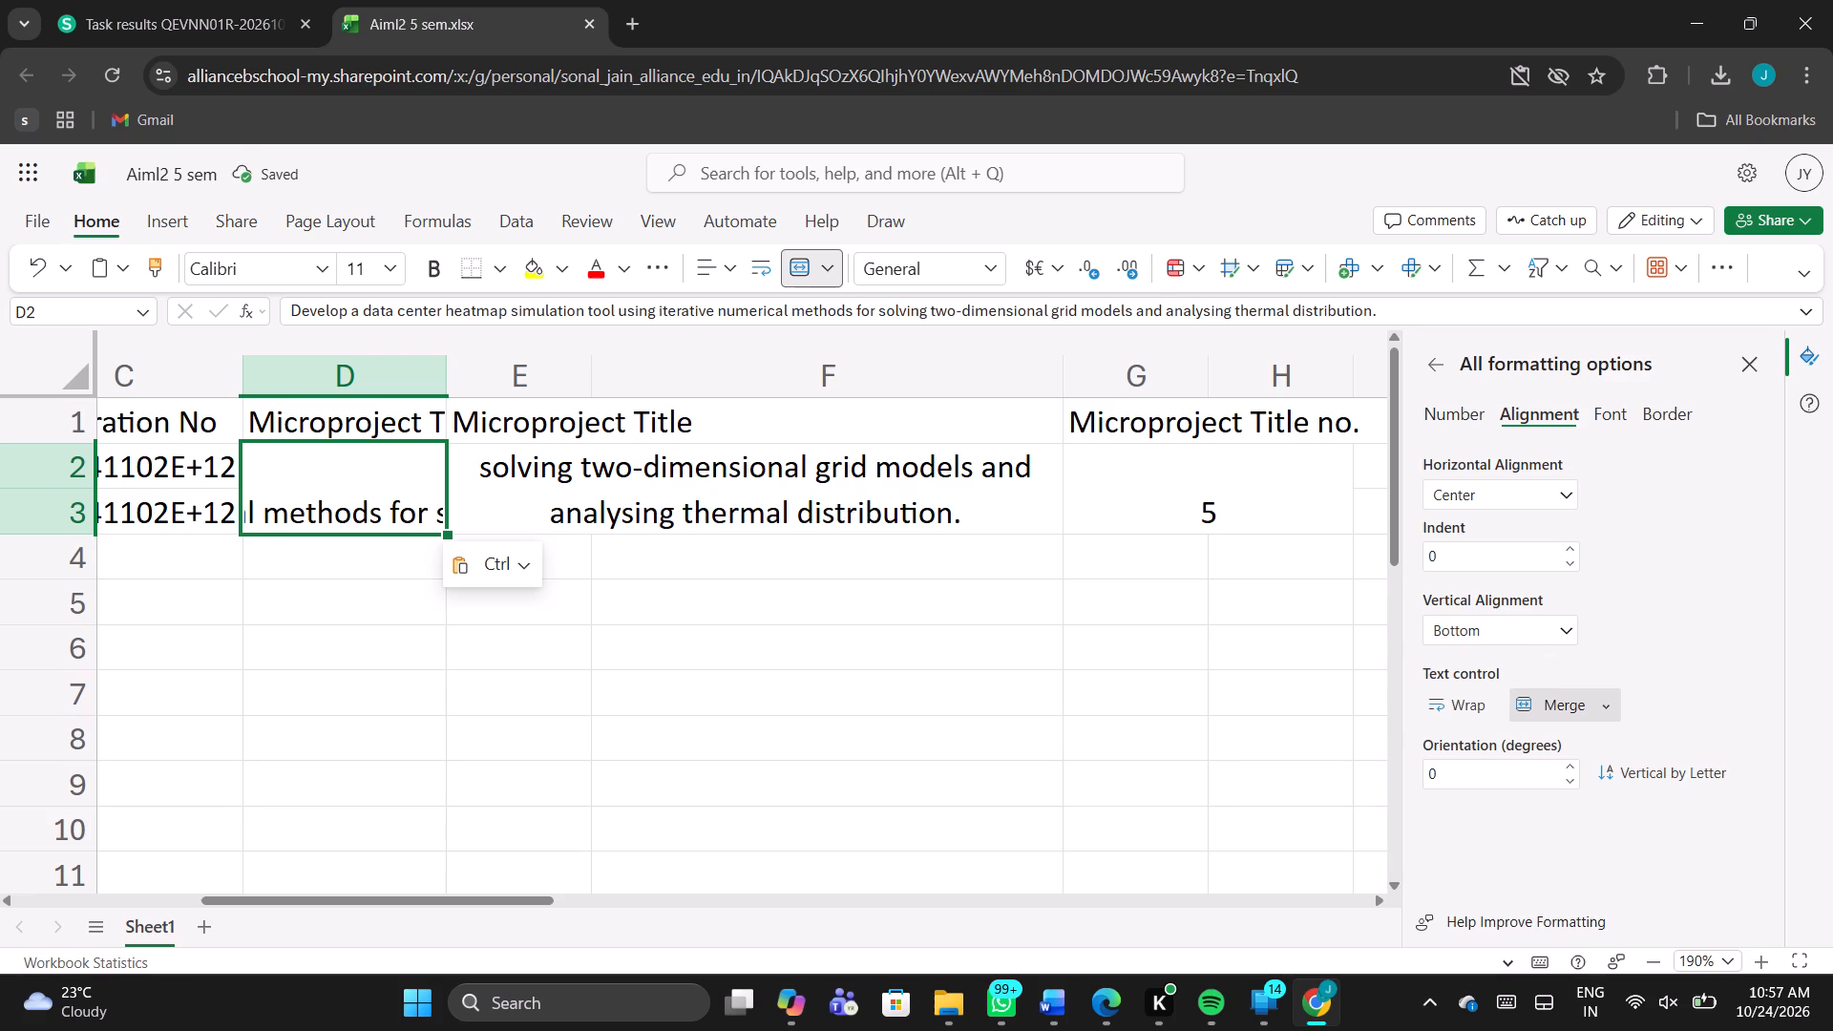
Delete the duplicate Microproject Title heading from E1.
{"action": "left_click", "coordinate": [577, 430]}
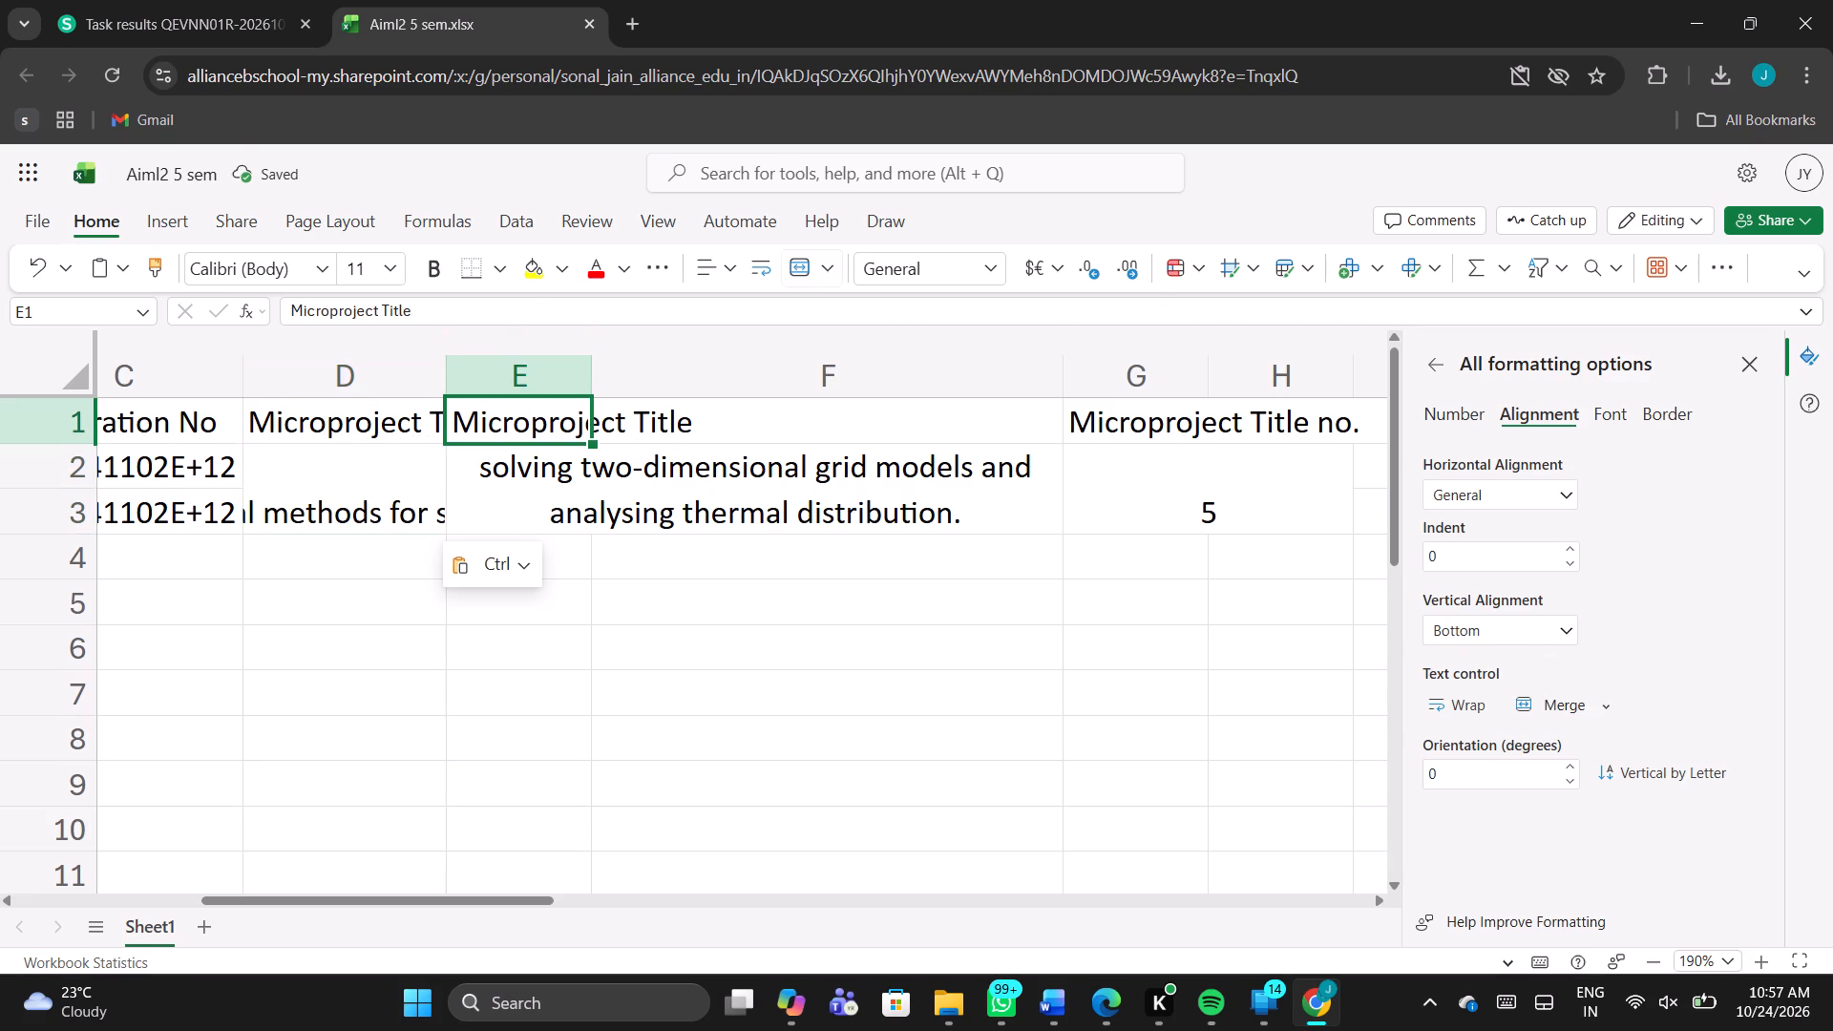
{"action": "double_click", "coordinate": [552, 423]}
{"action": "key", "text": "BackSpace"}
{"action": "key", "text": "BackSpace"}
{"action": "key", "text": "BackSpace"}
{"action": "key", "text": "BackSpace"}
{"action": "key", "text": "BackSpace"}
{"action": "key", "text": "BackSpace"}
{"action": "key", "text": "BackSpace"}
{"action": "key", "text": "BackSpace"}
{"action": "key", "text": "BackSpace"}
{"action": "key", "text": "BackSpace"}
{"action": "key", "text": "BackSpace"}
{"action": "key", "text": "BackSpace"}
{"action": "key", "text": "BackSpace"}
{"action": "key", "text": "BackSpace"}
{"action": "key", "text": "BackSpace"}
{"action": "key", "text": "BackSpace"}
{"action": "key", "text": "BackSpace"}
{"action": "key", "text": "BackSpace"}
{"action": "key", "text": "BackSpace"}
{"action": "key", "text": "BackSpace"}
{"action": "key", "text": "BackSpace"}
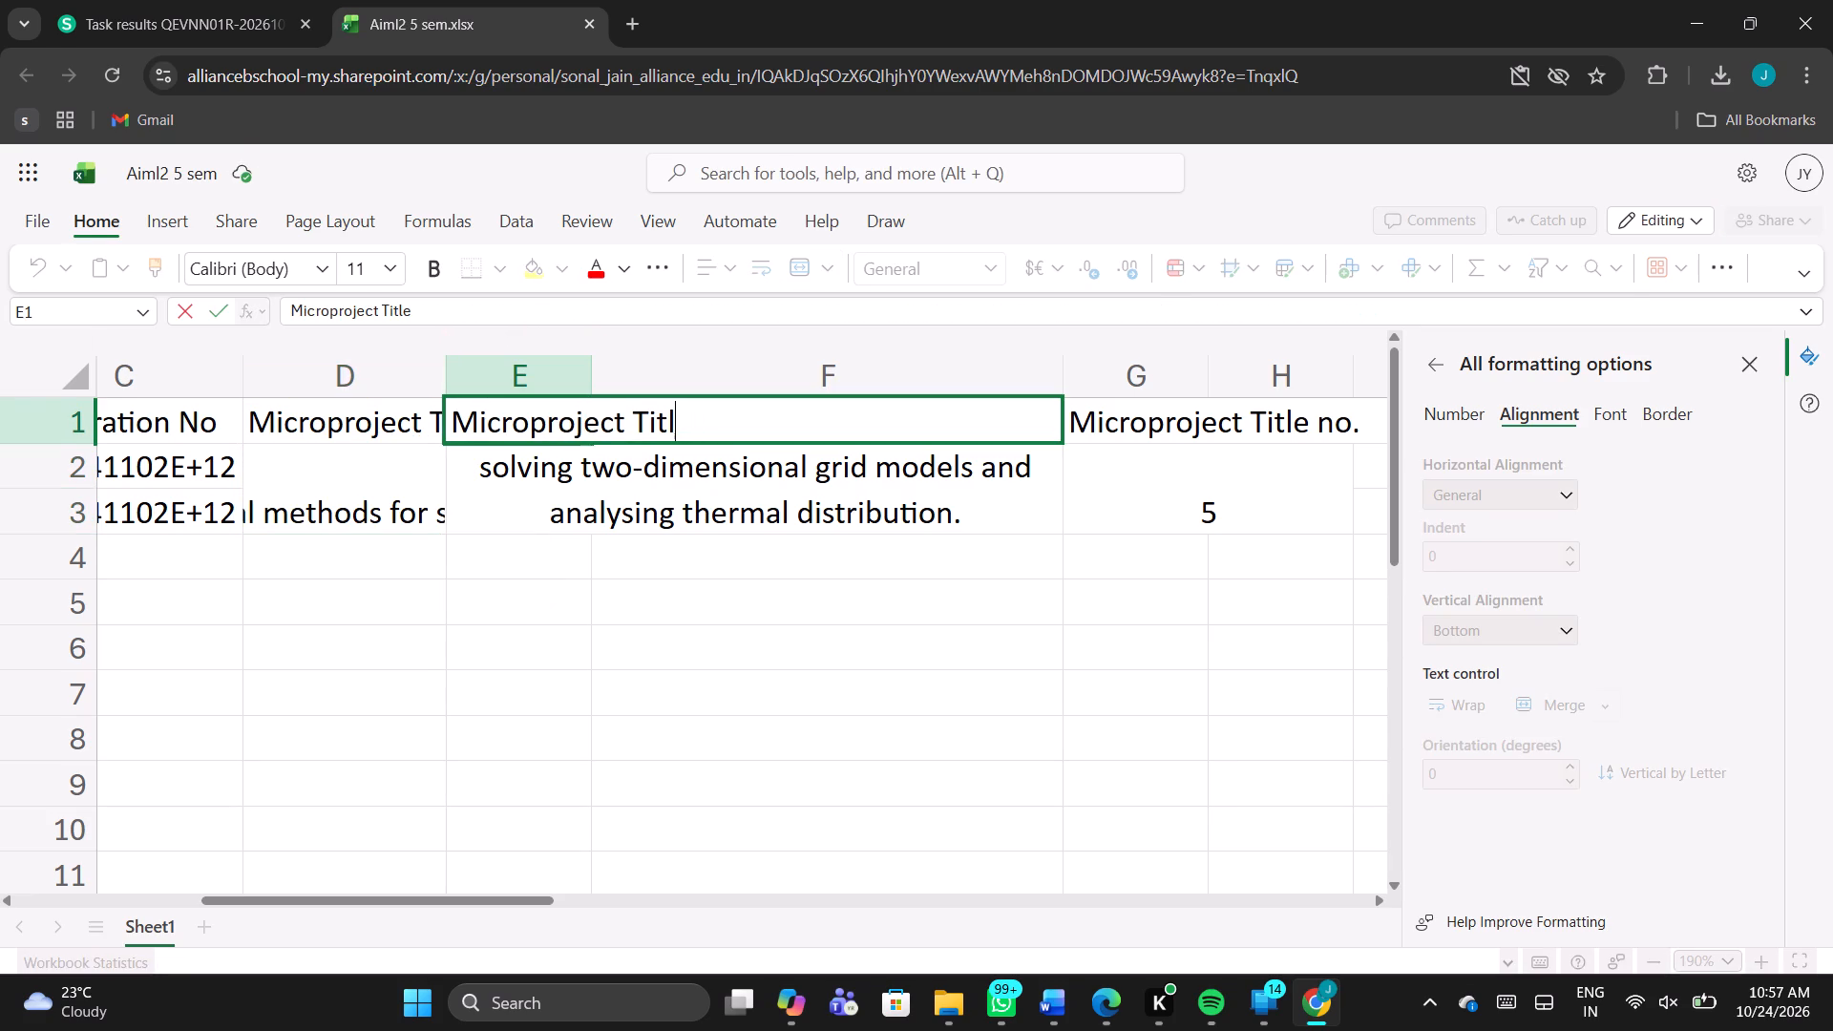
{"action": "left_click", "coordinate": [551, 456]}
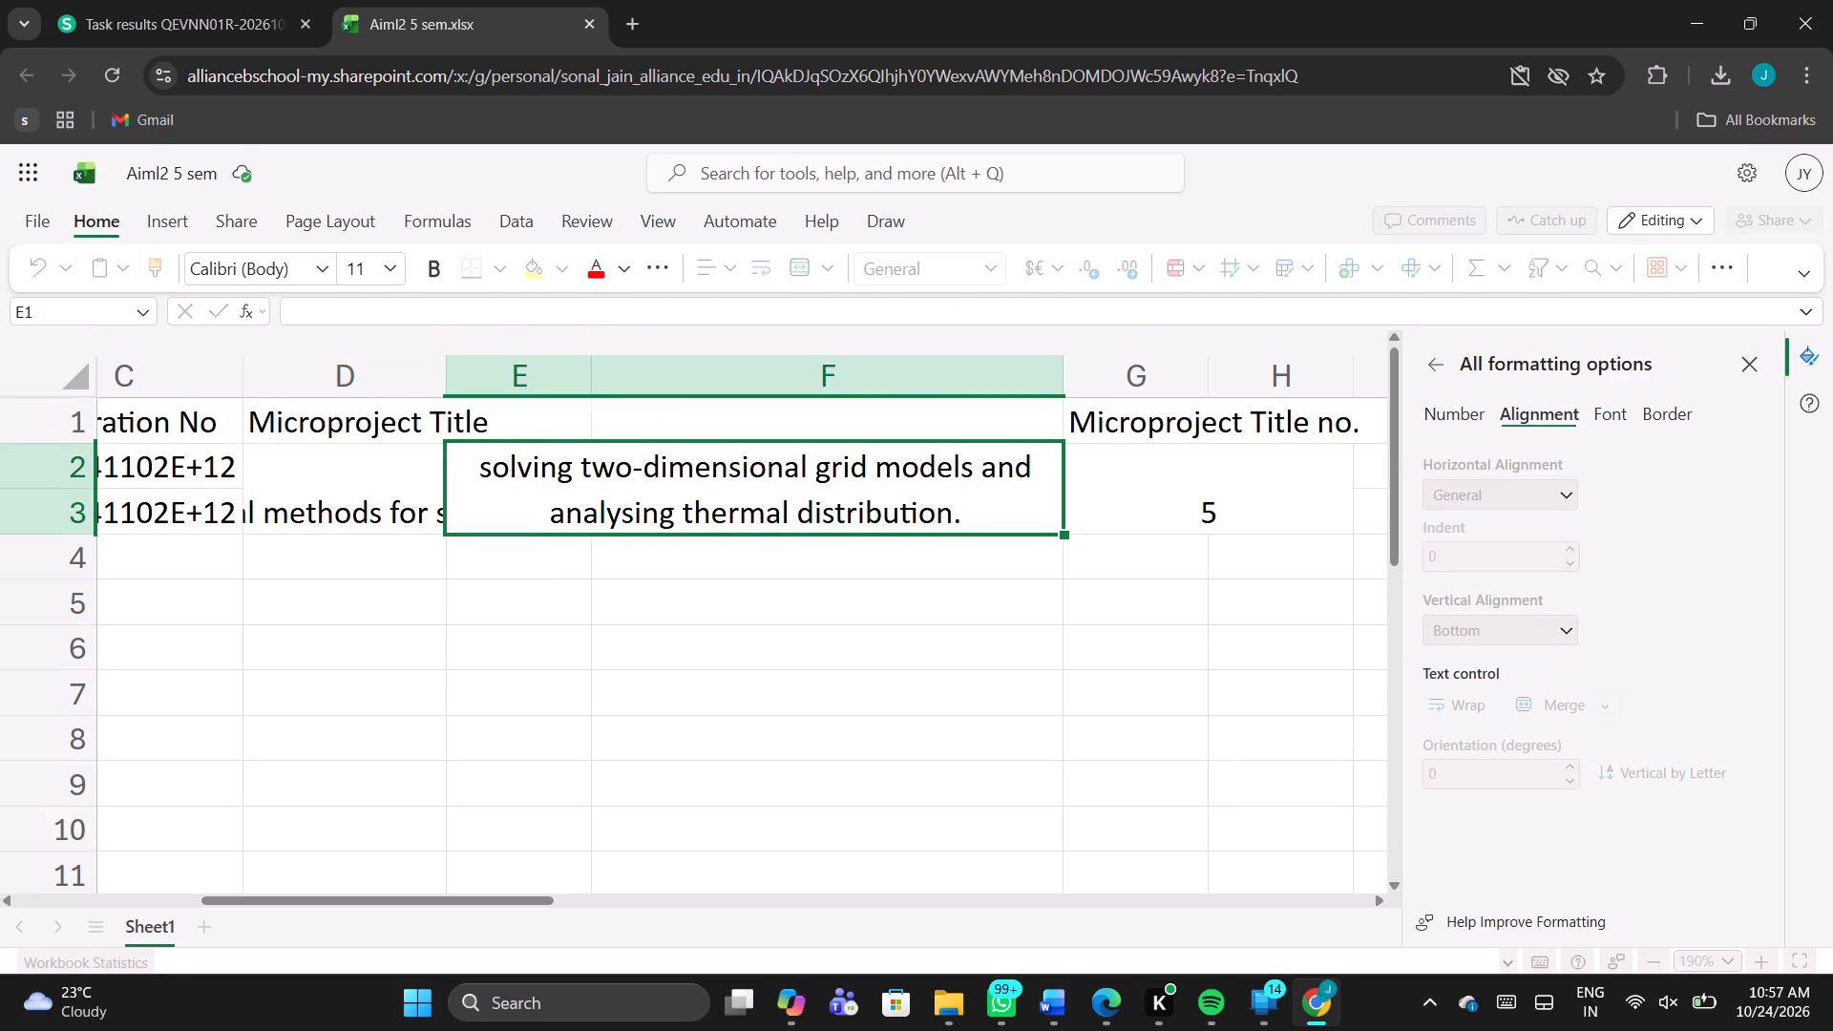
Delete the duplicate project title text from the merged cell E2:F3.
{"action": "double_click", "coordinate": [564, 471]}
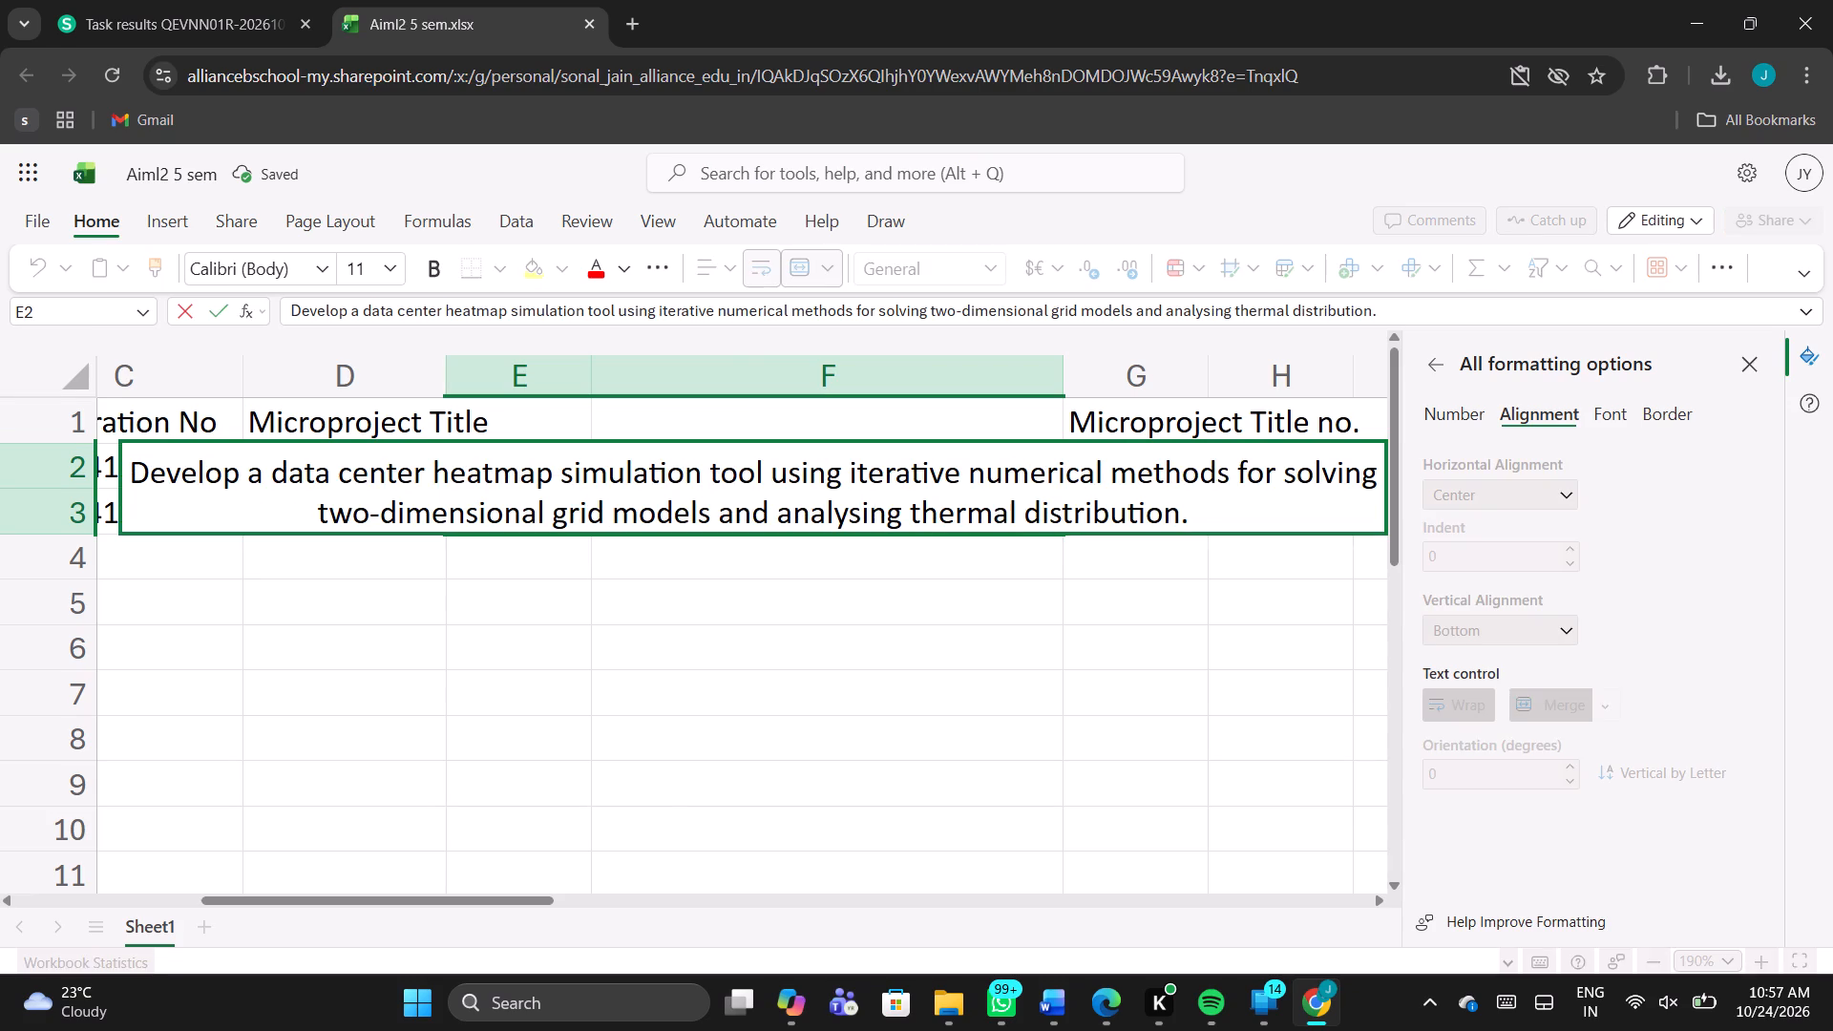
{"action": "key", "text": "ctrl+a"}
{"action": "key", "text": "BackSpace"}
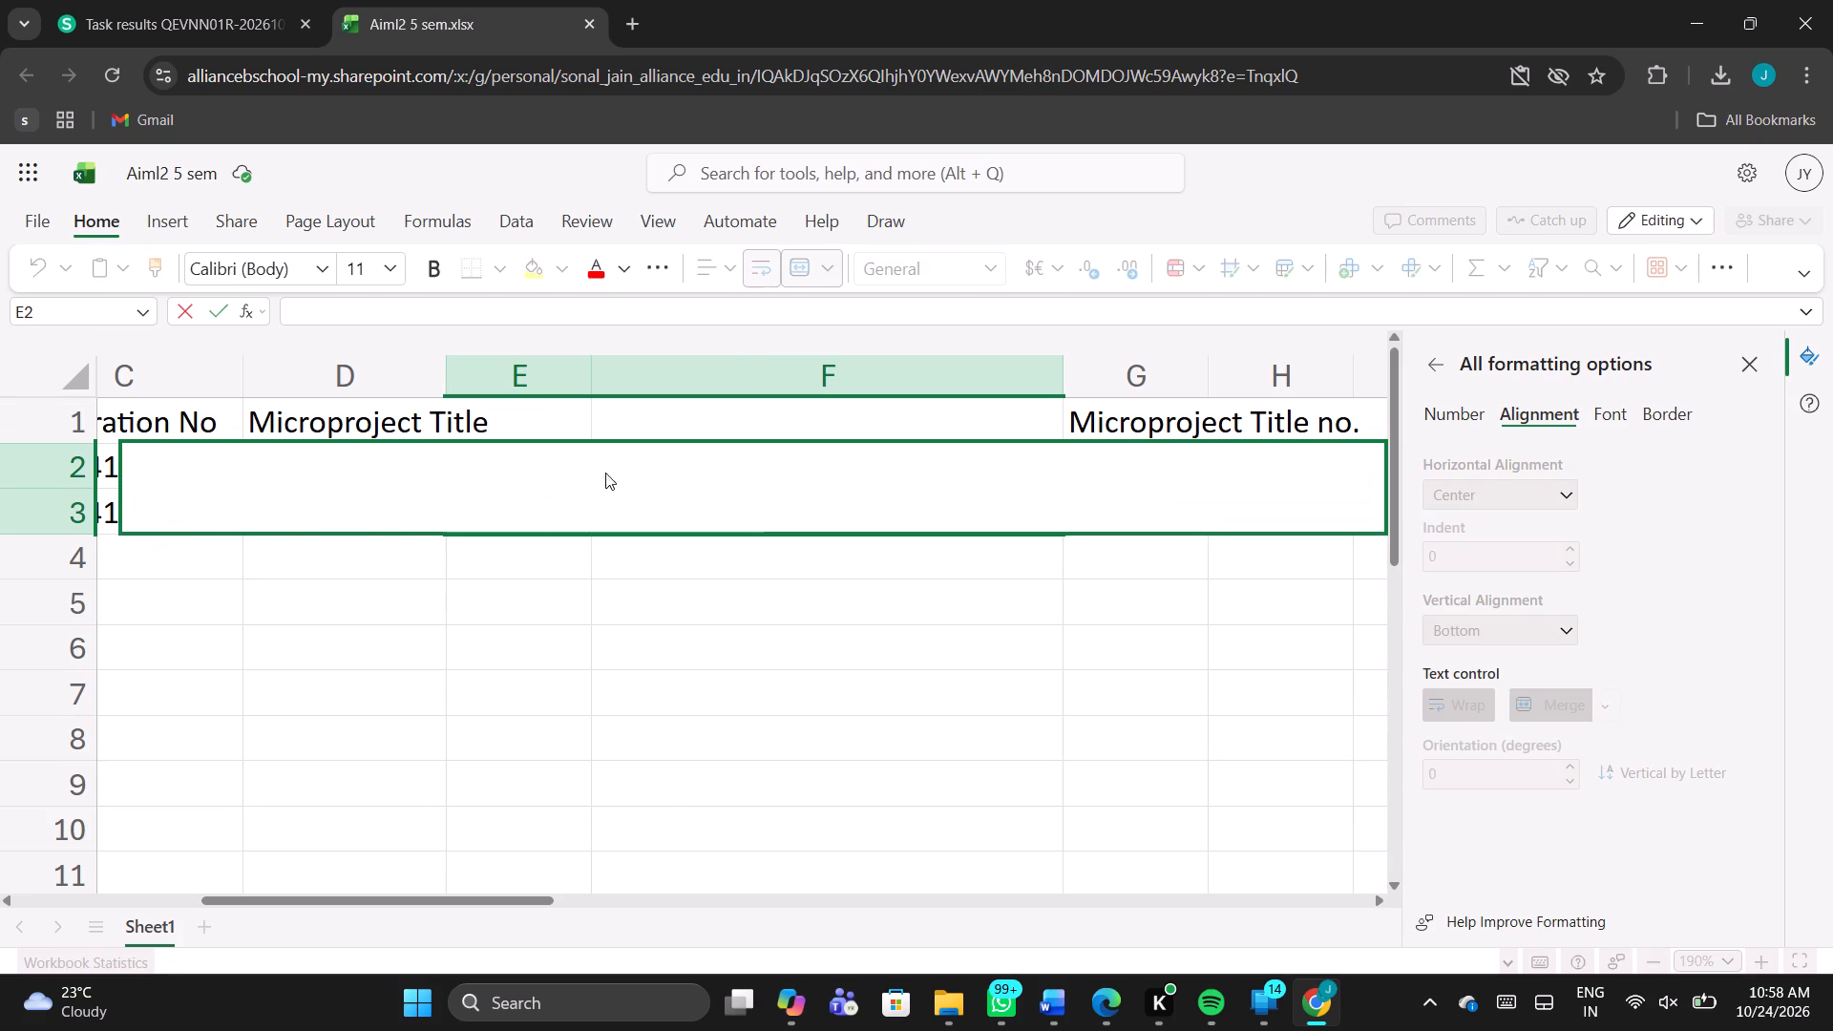
{"action": "left_click", "coordinate": [688, 592]}
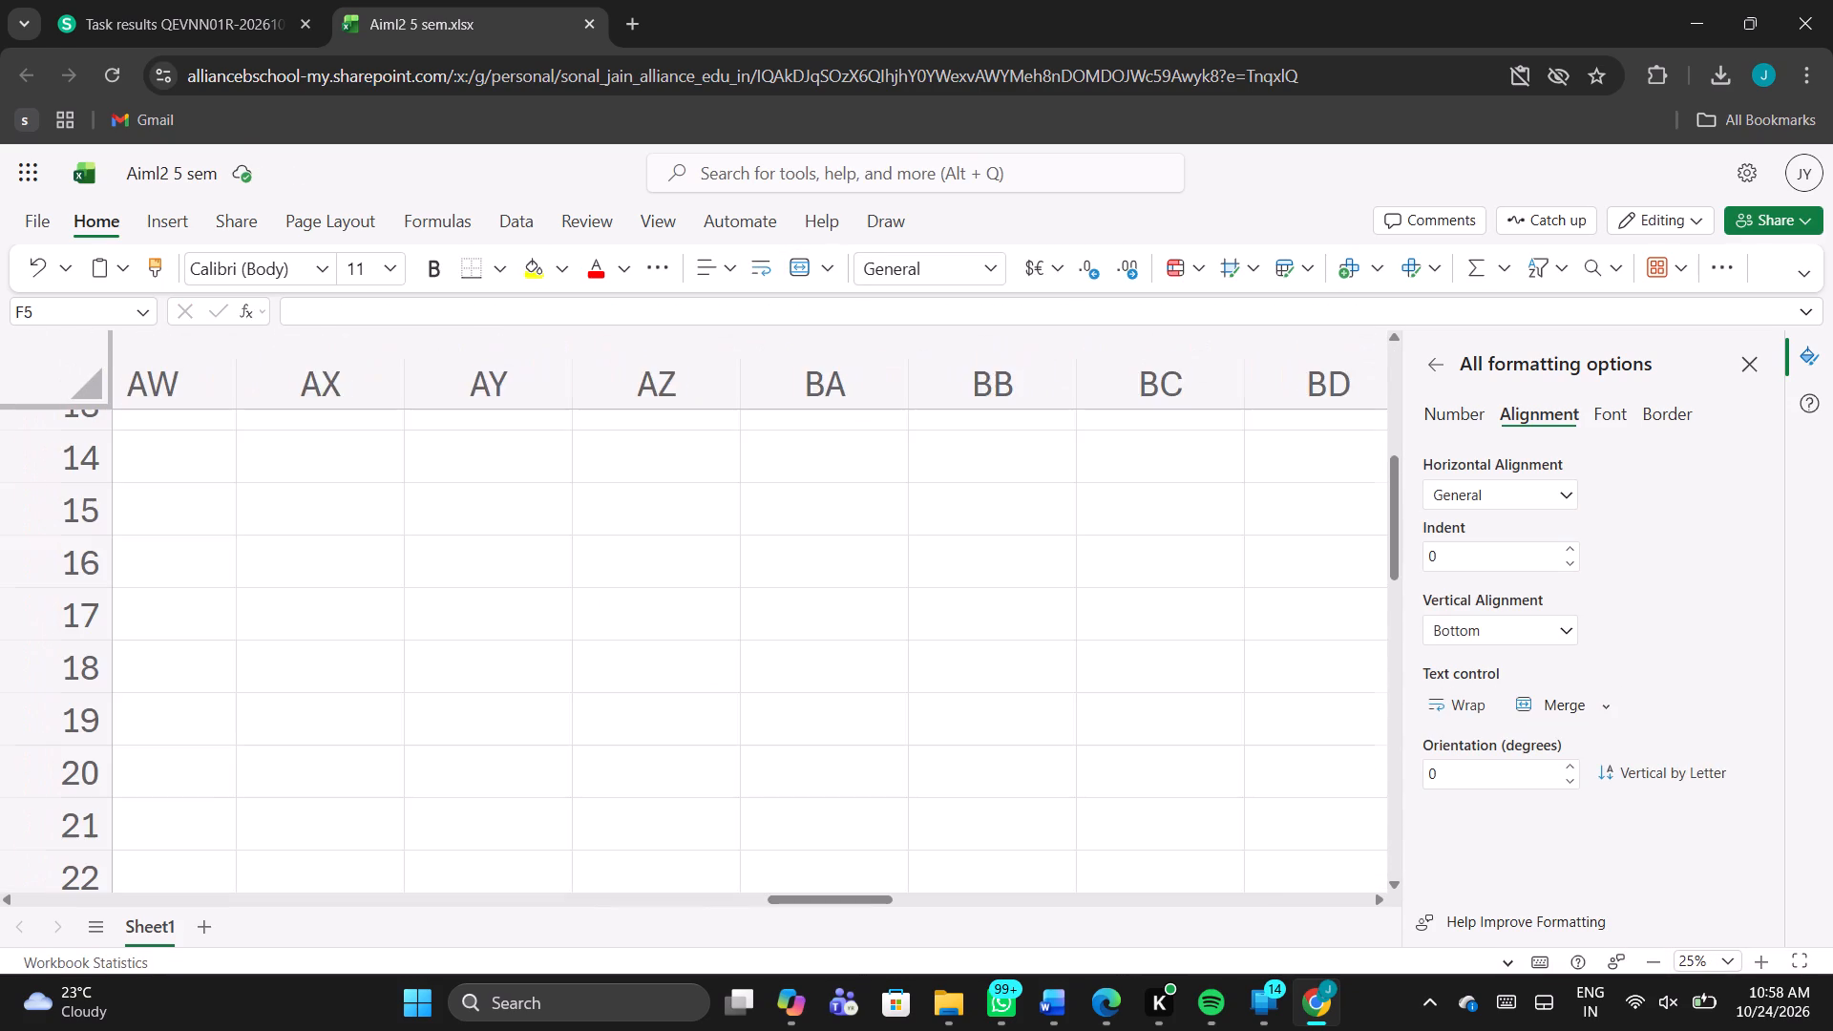
{"action": "scroll", "coordinate": [372, 641], "scroll_direction": "right", "scroll_amount": 18}
{"action": "scroll", "coordinate": [372, 641], "scroll_direction": "right", "scroll_amount": 20}
{"action": "scroll", "coordinate": [372, 641], "scroll_direction": "right", "scroll_amount": 9}
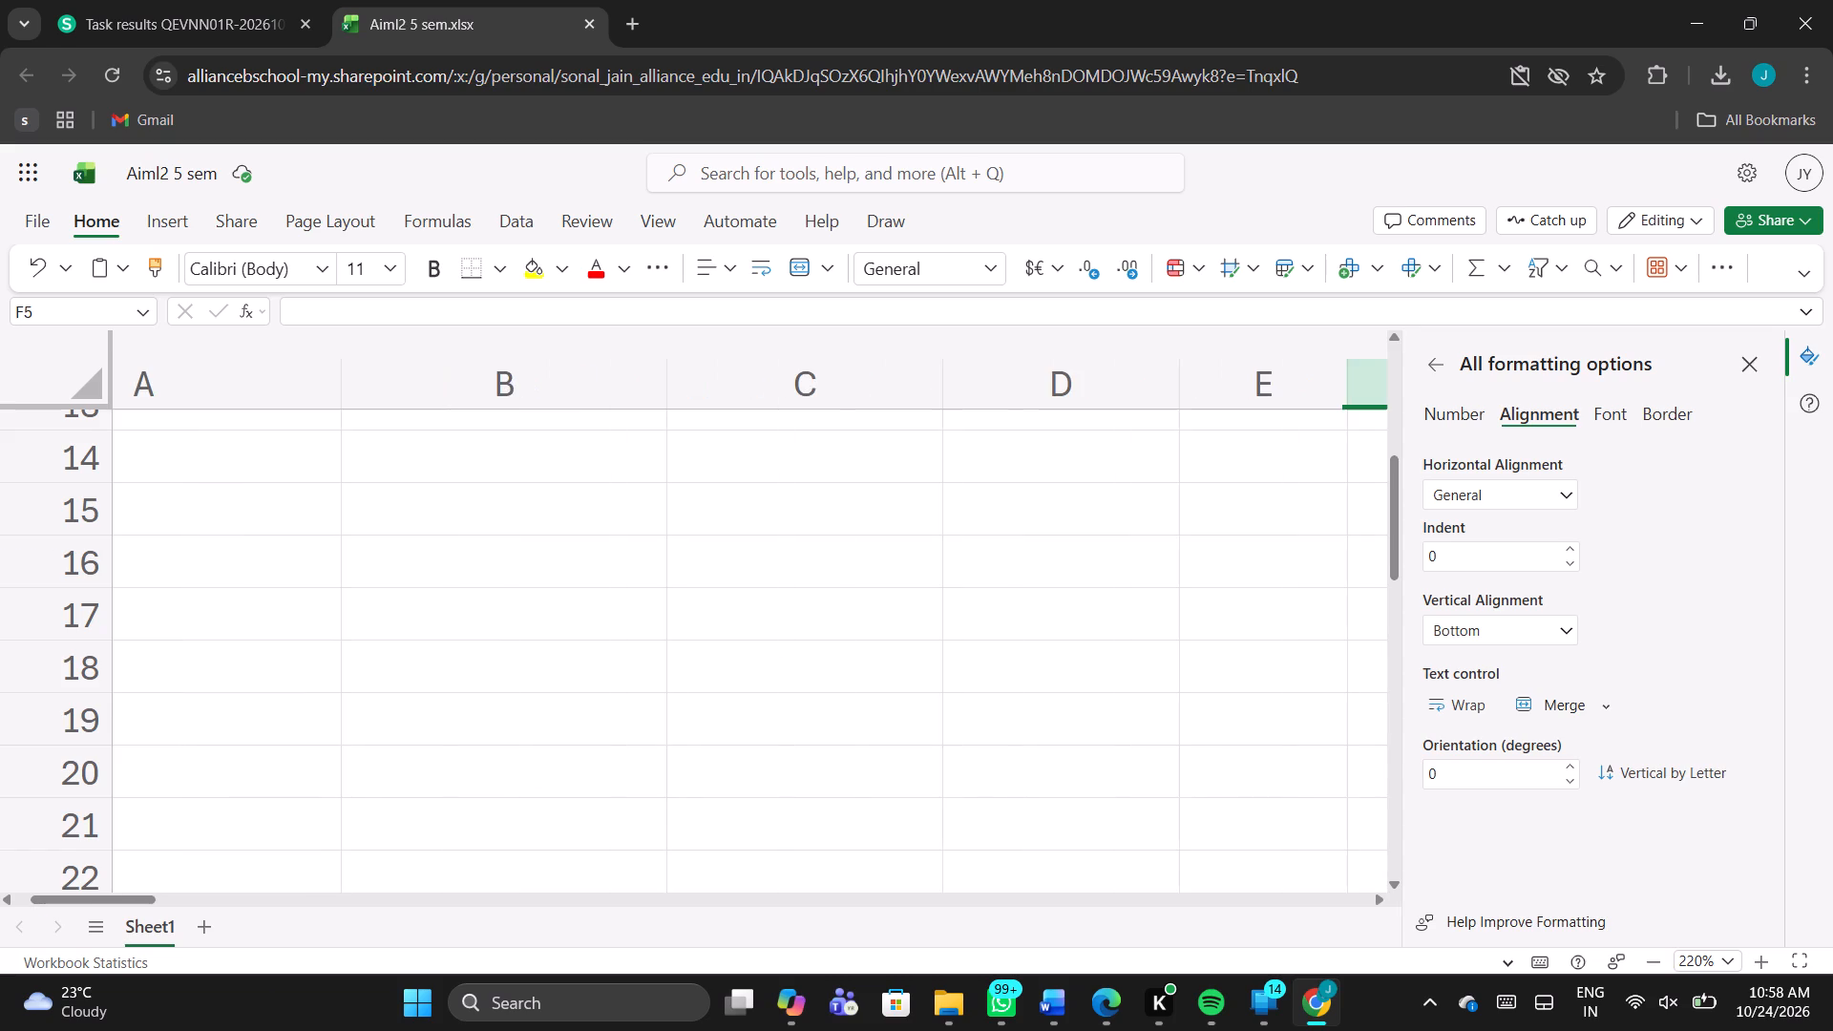
{"action": "scroll", "coordinate": [372, 641], "scroll_direction": "up", "scroll_amount": 15}
{"action": "scroll", "coordinate": [372, 641], "scroll_direction": "up", "scroll_amount": 8}
{"action": "scroll", "coordinate": [372, 641], "scroll_direction": "left", "scroll_amount": 1}
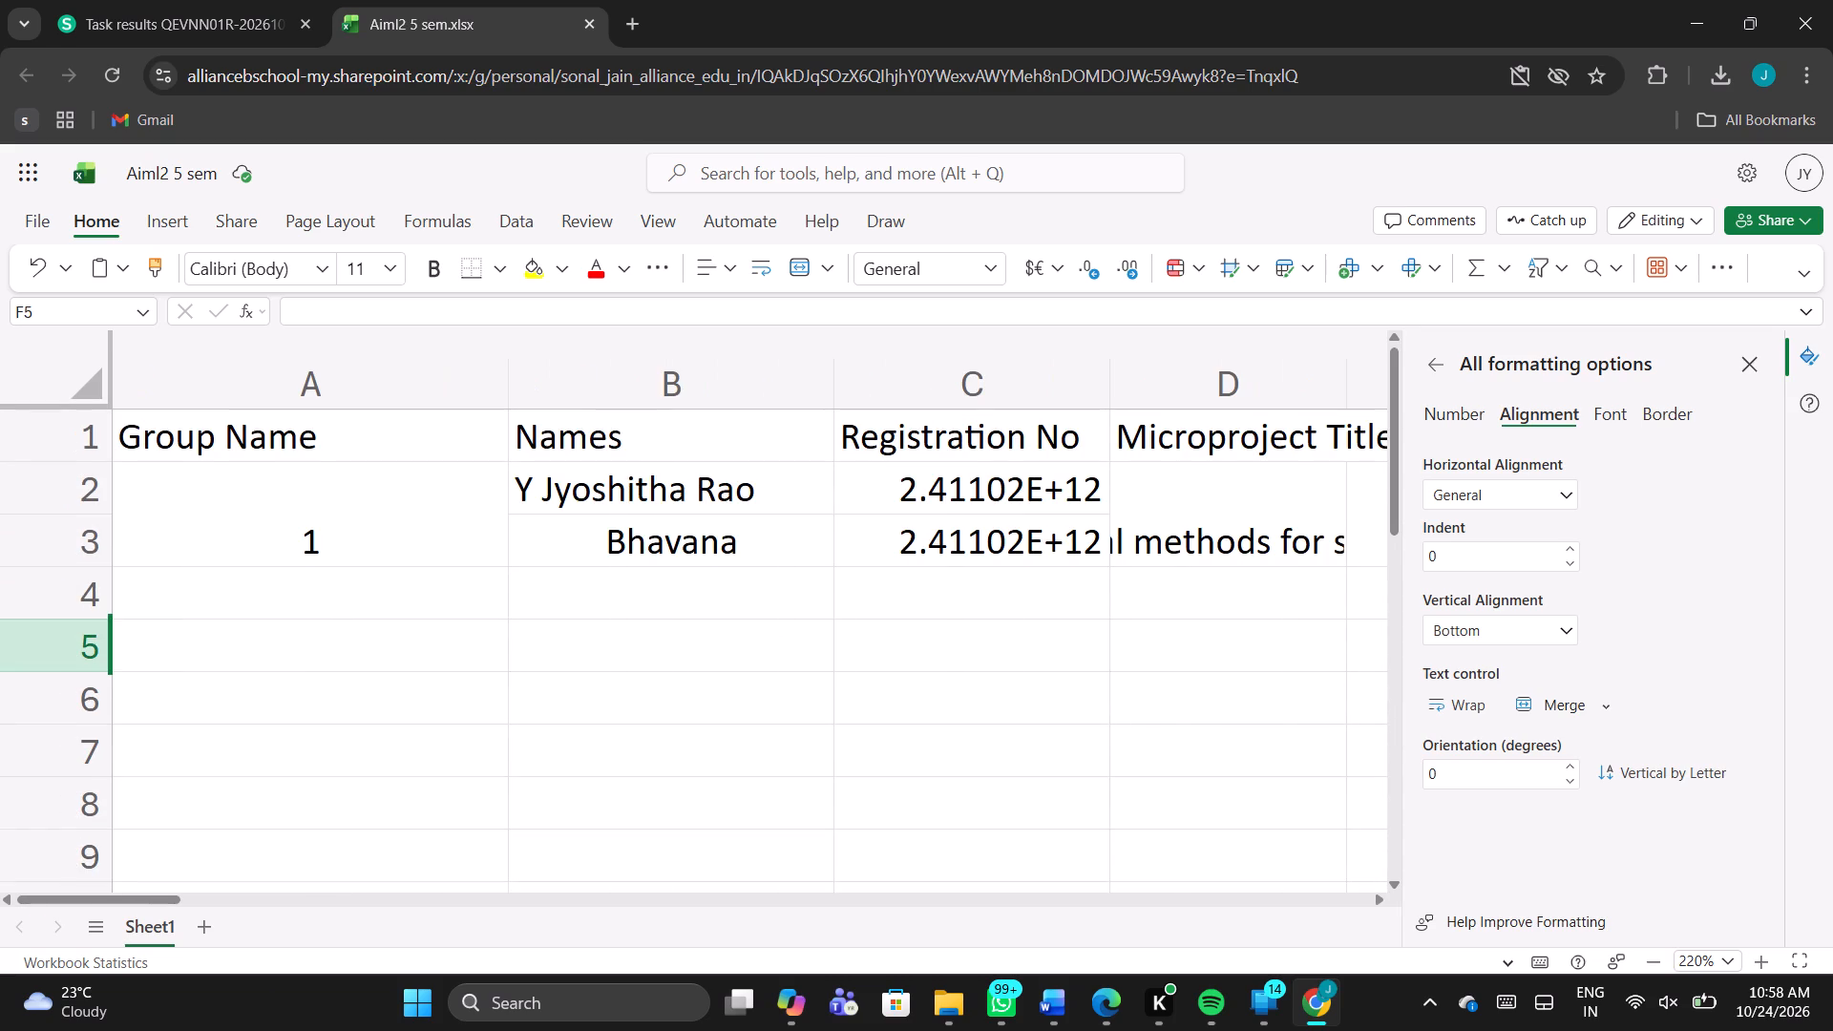
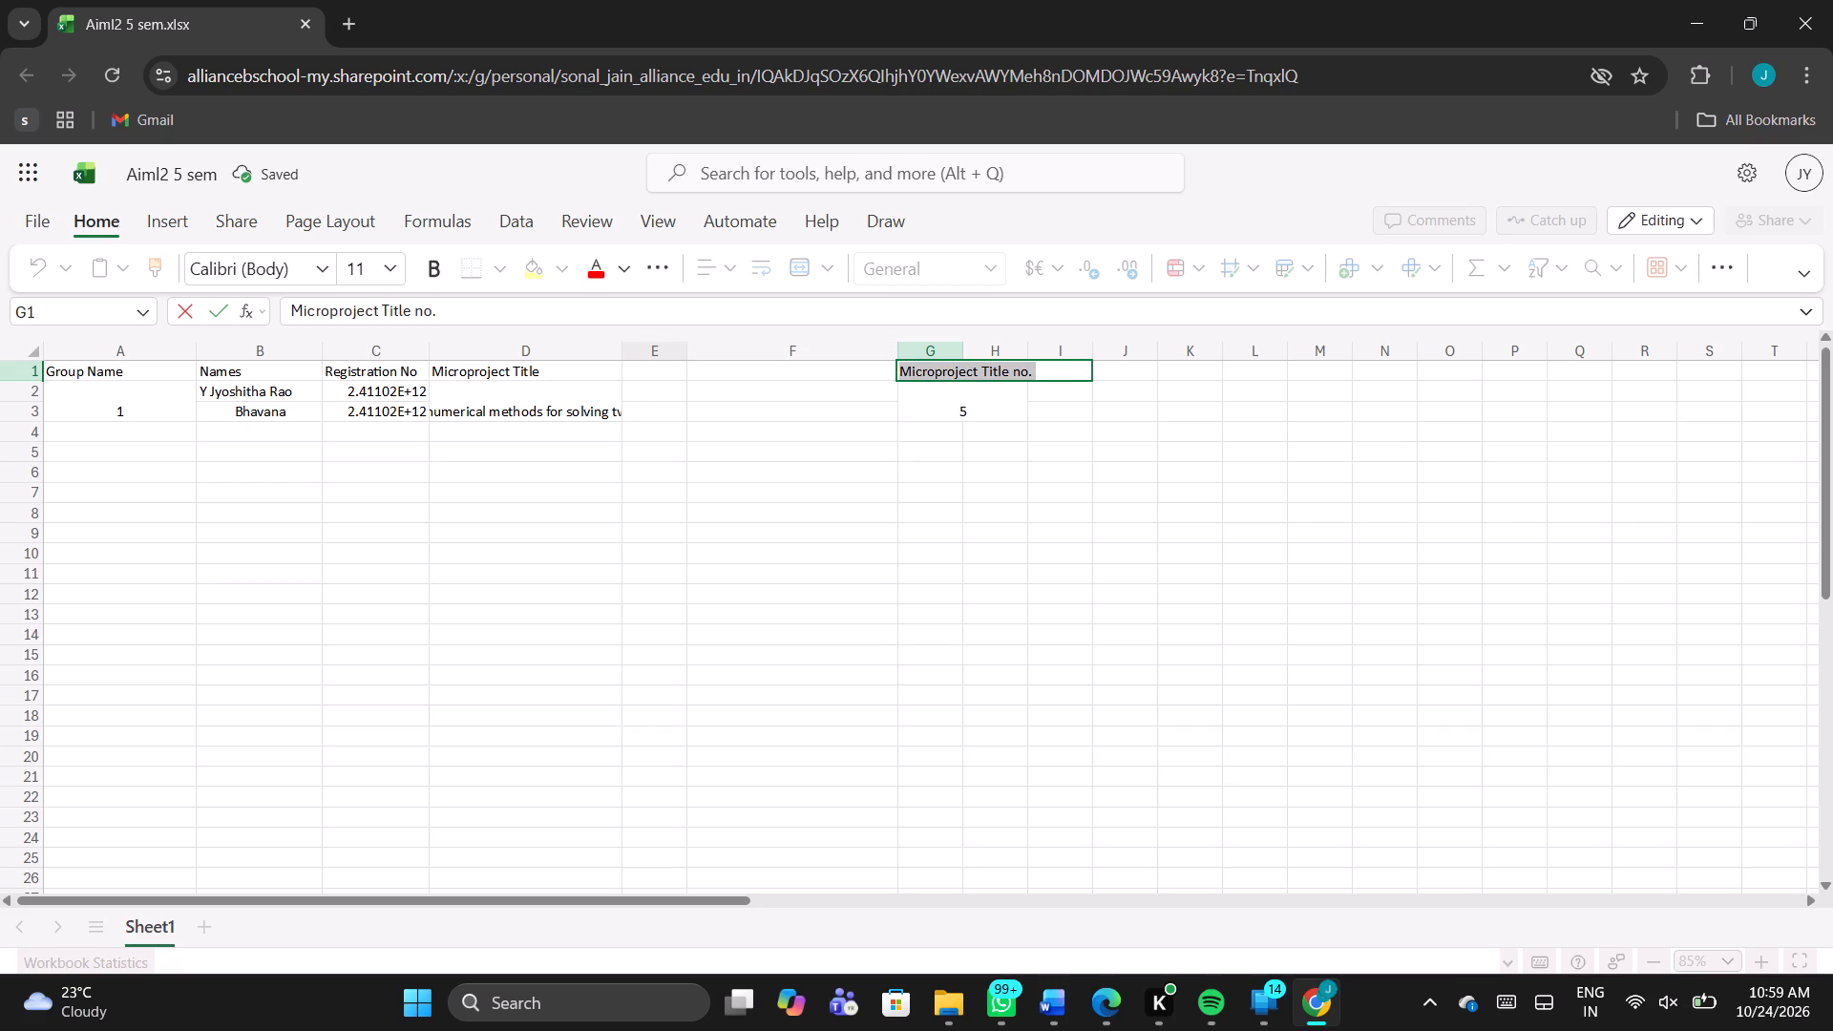
{"action": "double_click", "coordinate": [655, 370]}
{"action": "key", "text": "ctrl+v"}
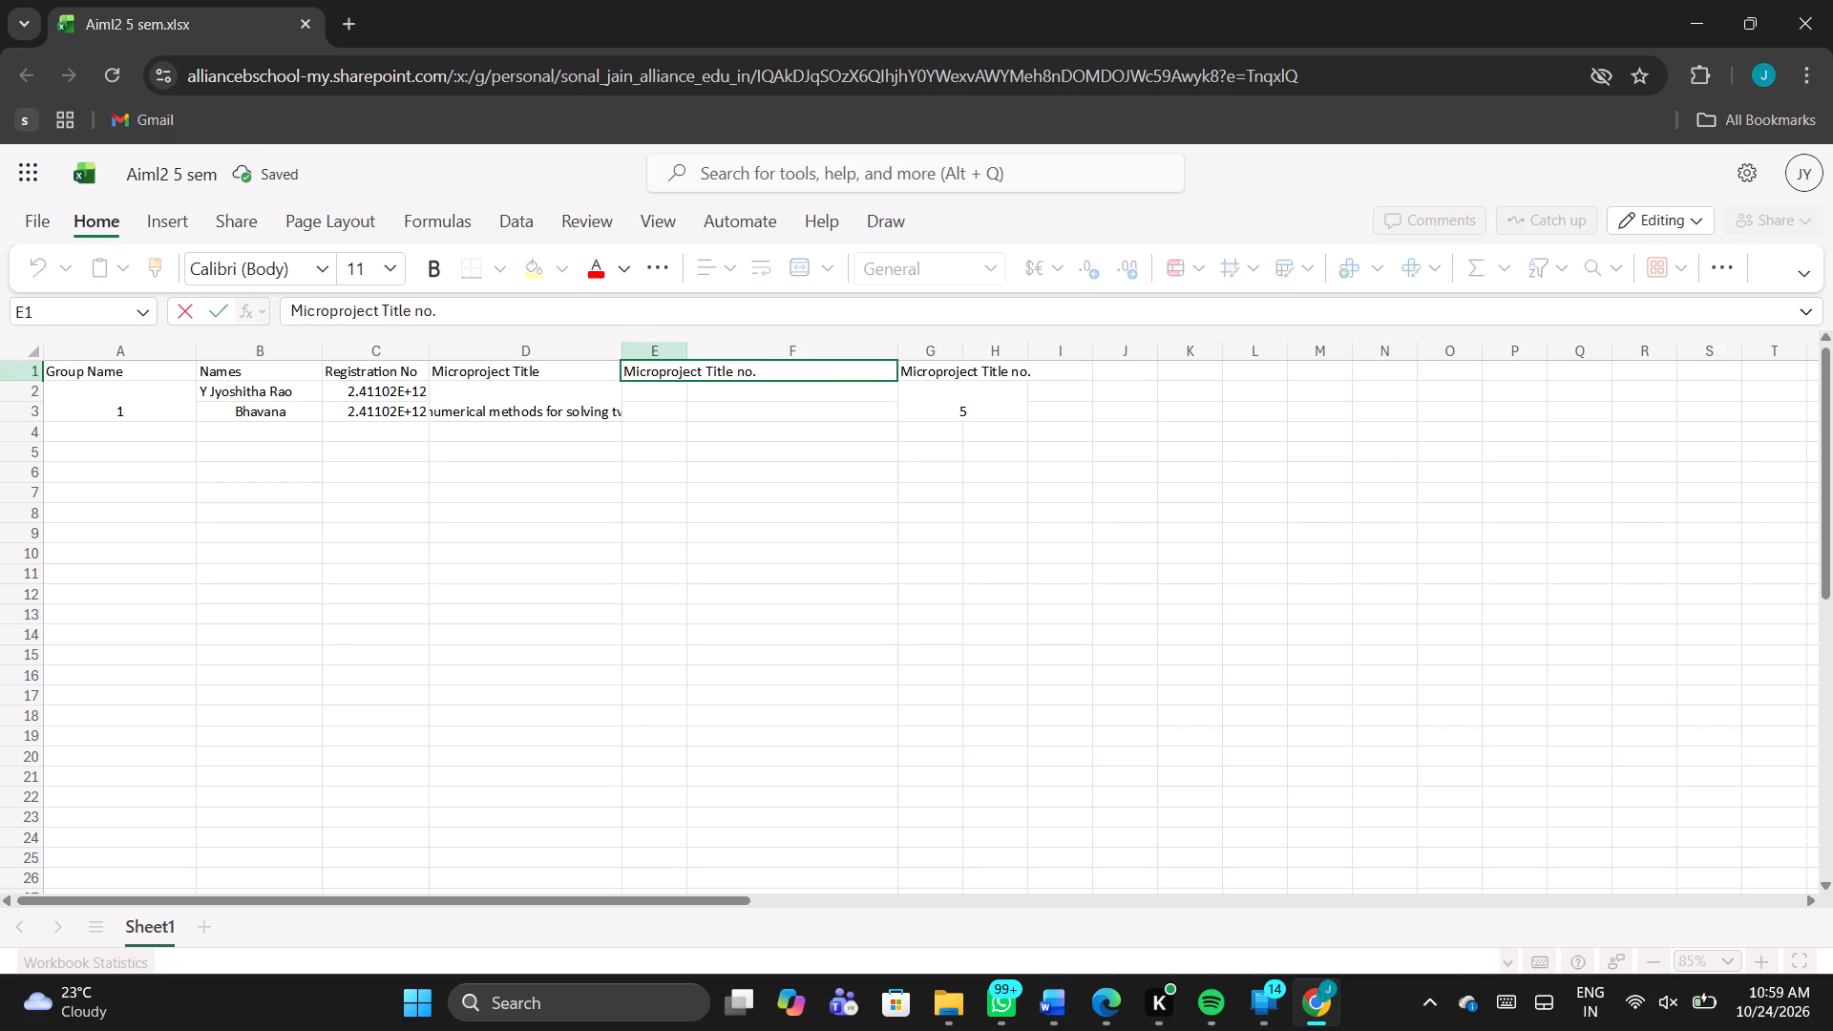
{"action": "left_click", "coordinate": [977, 368]}
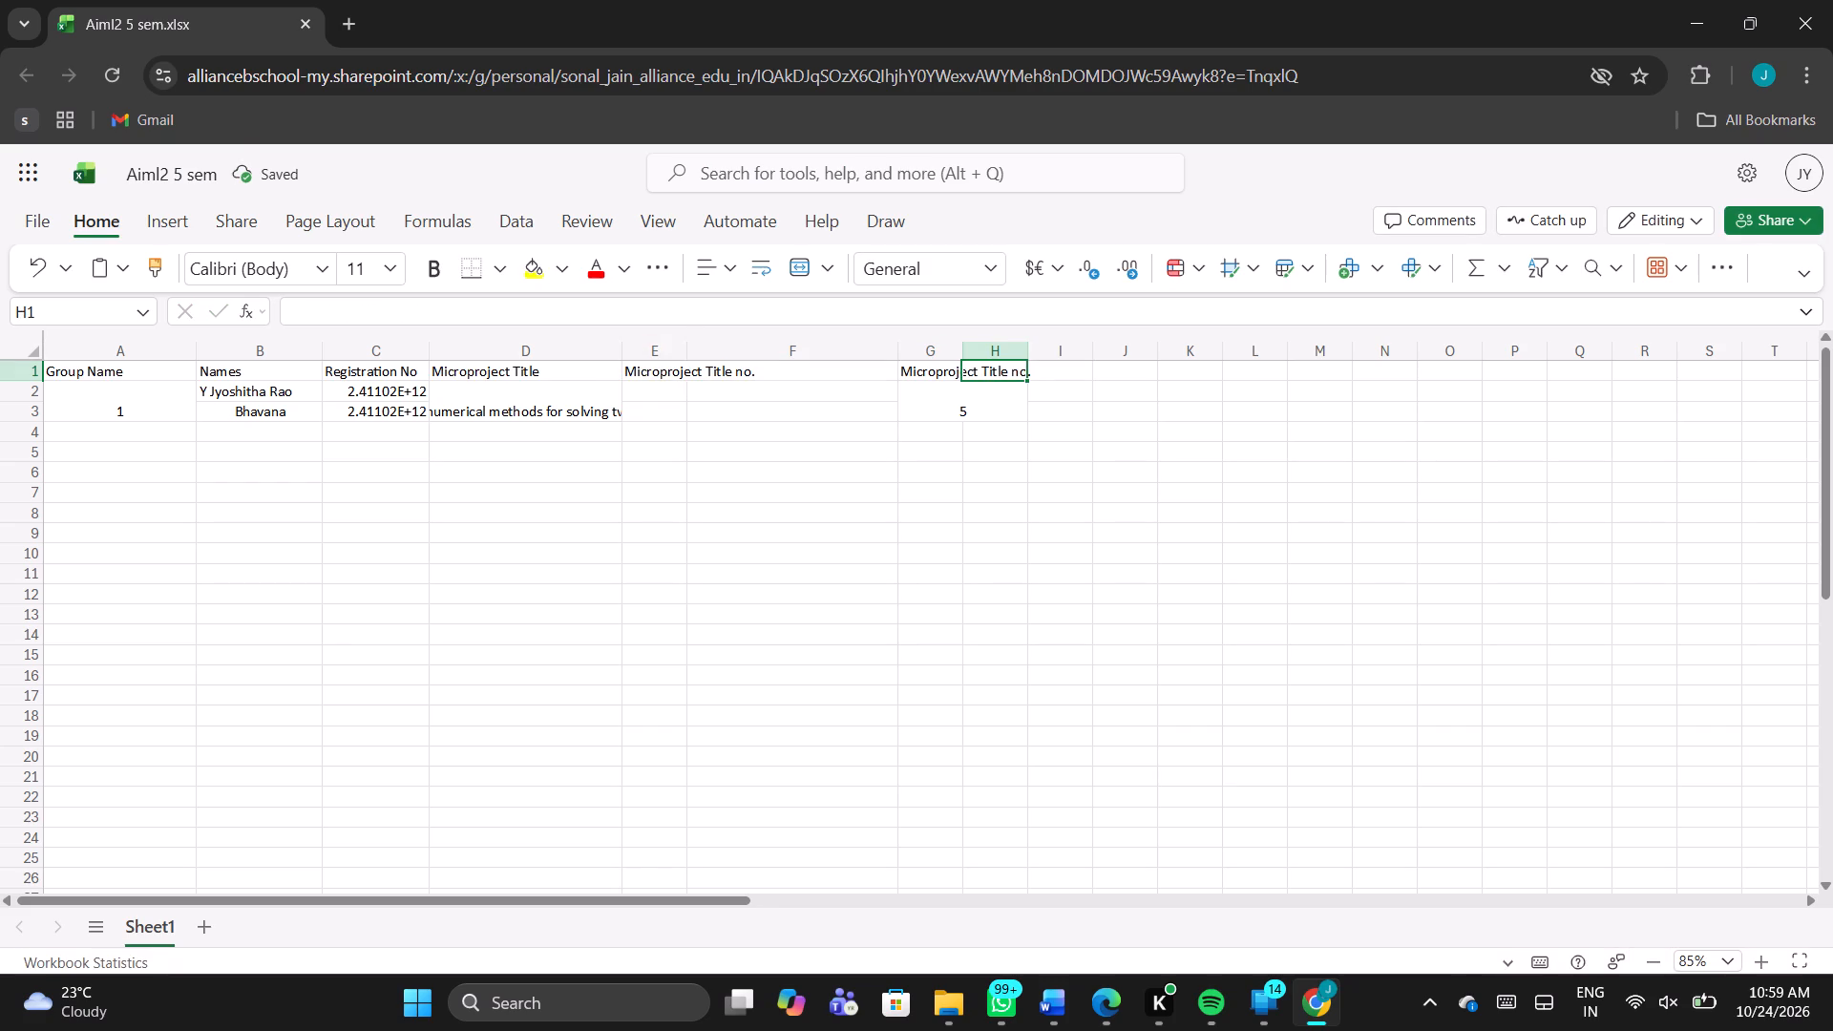
Clear the duplicate heading "Microproject Title no." from cell G1.
{"action": "double_click", "coordinate": [949, 369]}
{"action": "key", "text": "ctrl+a"}
{"action": "key", "text": "ctrl+BackSpace"}
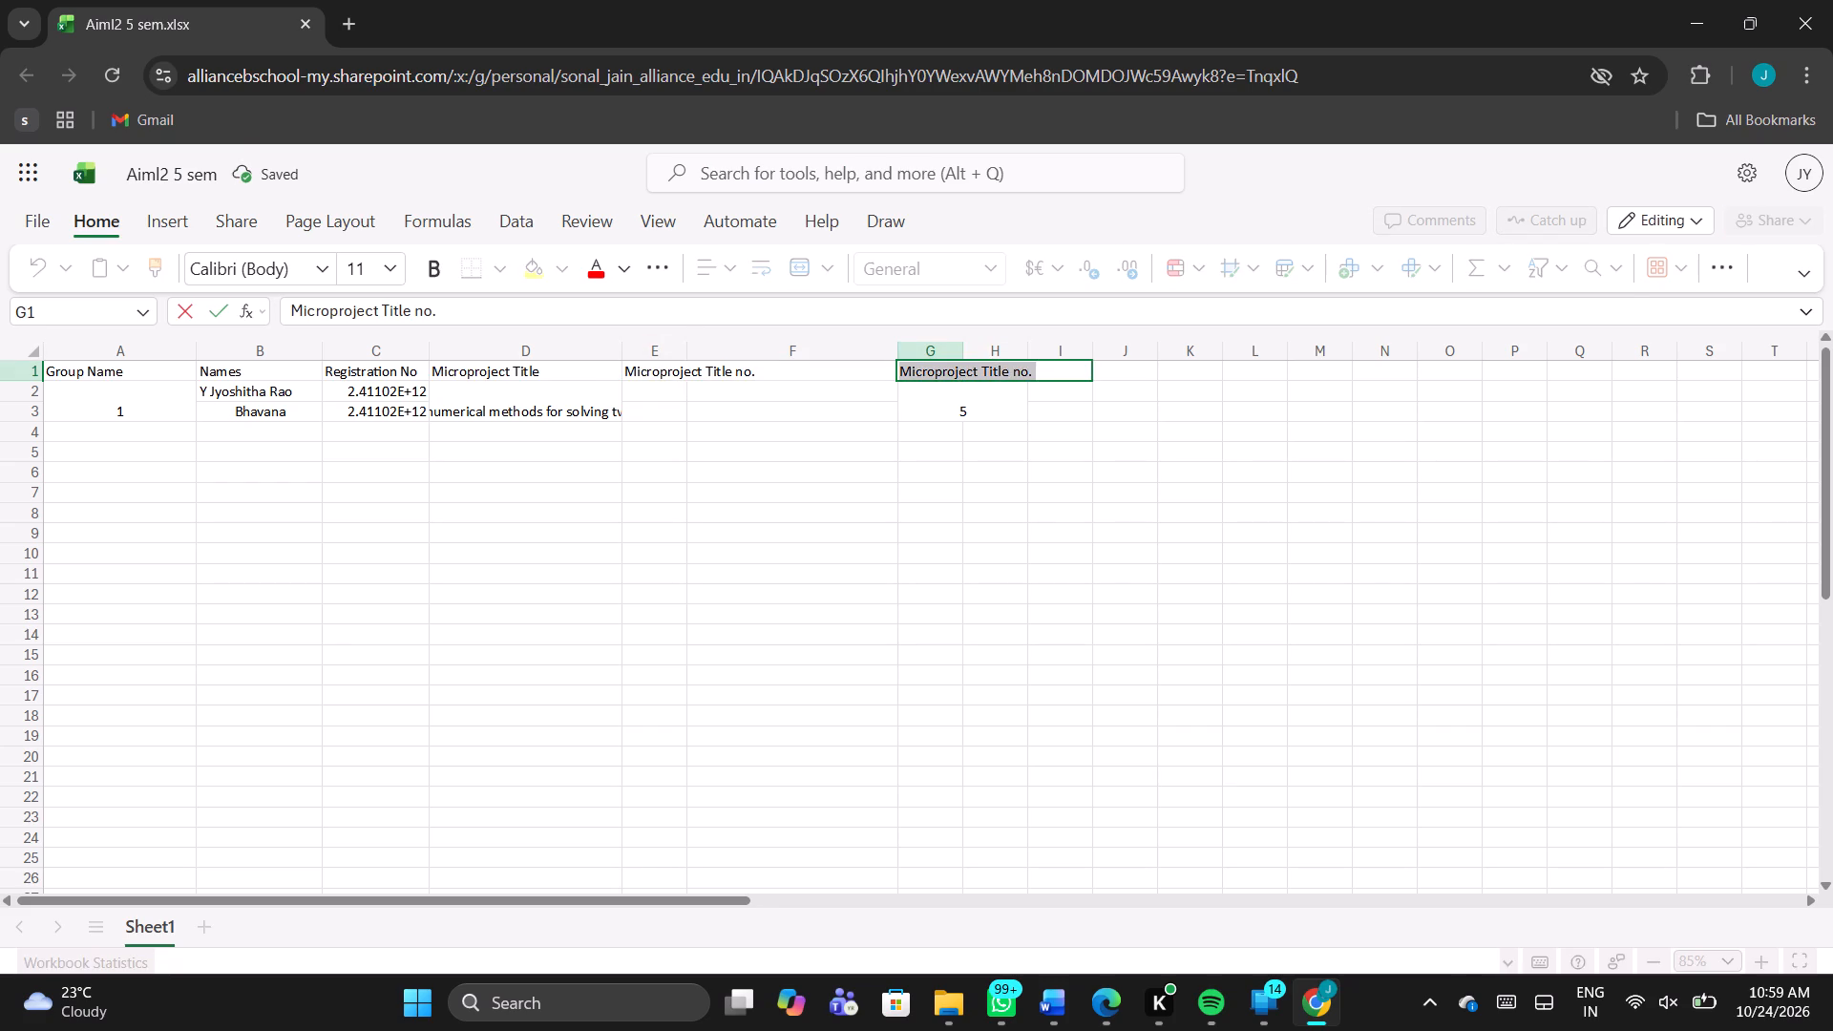
{"action": "key", "text": "BackSpace"}
Open the cell formatting options for the merged range G2:H3.
{"action": "left_click", "coordinate": [950, 387]}
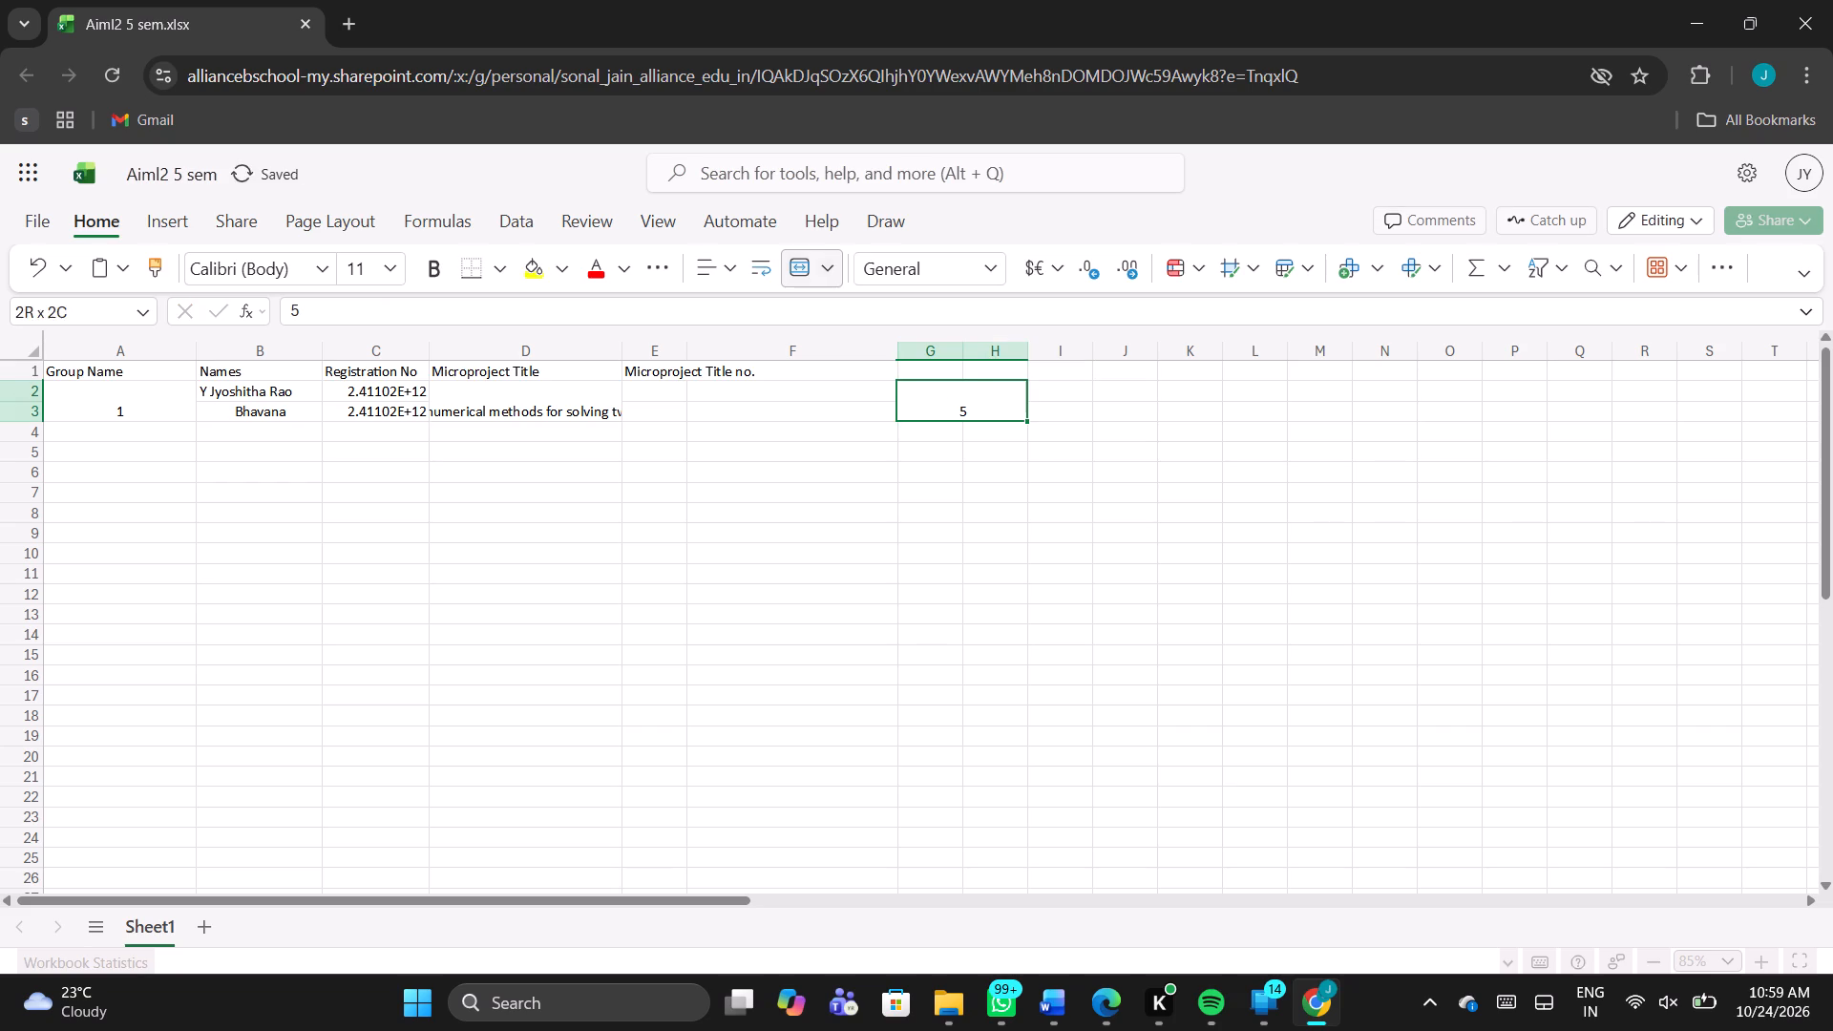
{"action": "right_click", "coordinate": [950, 387]}
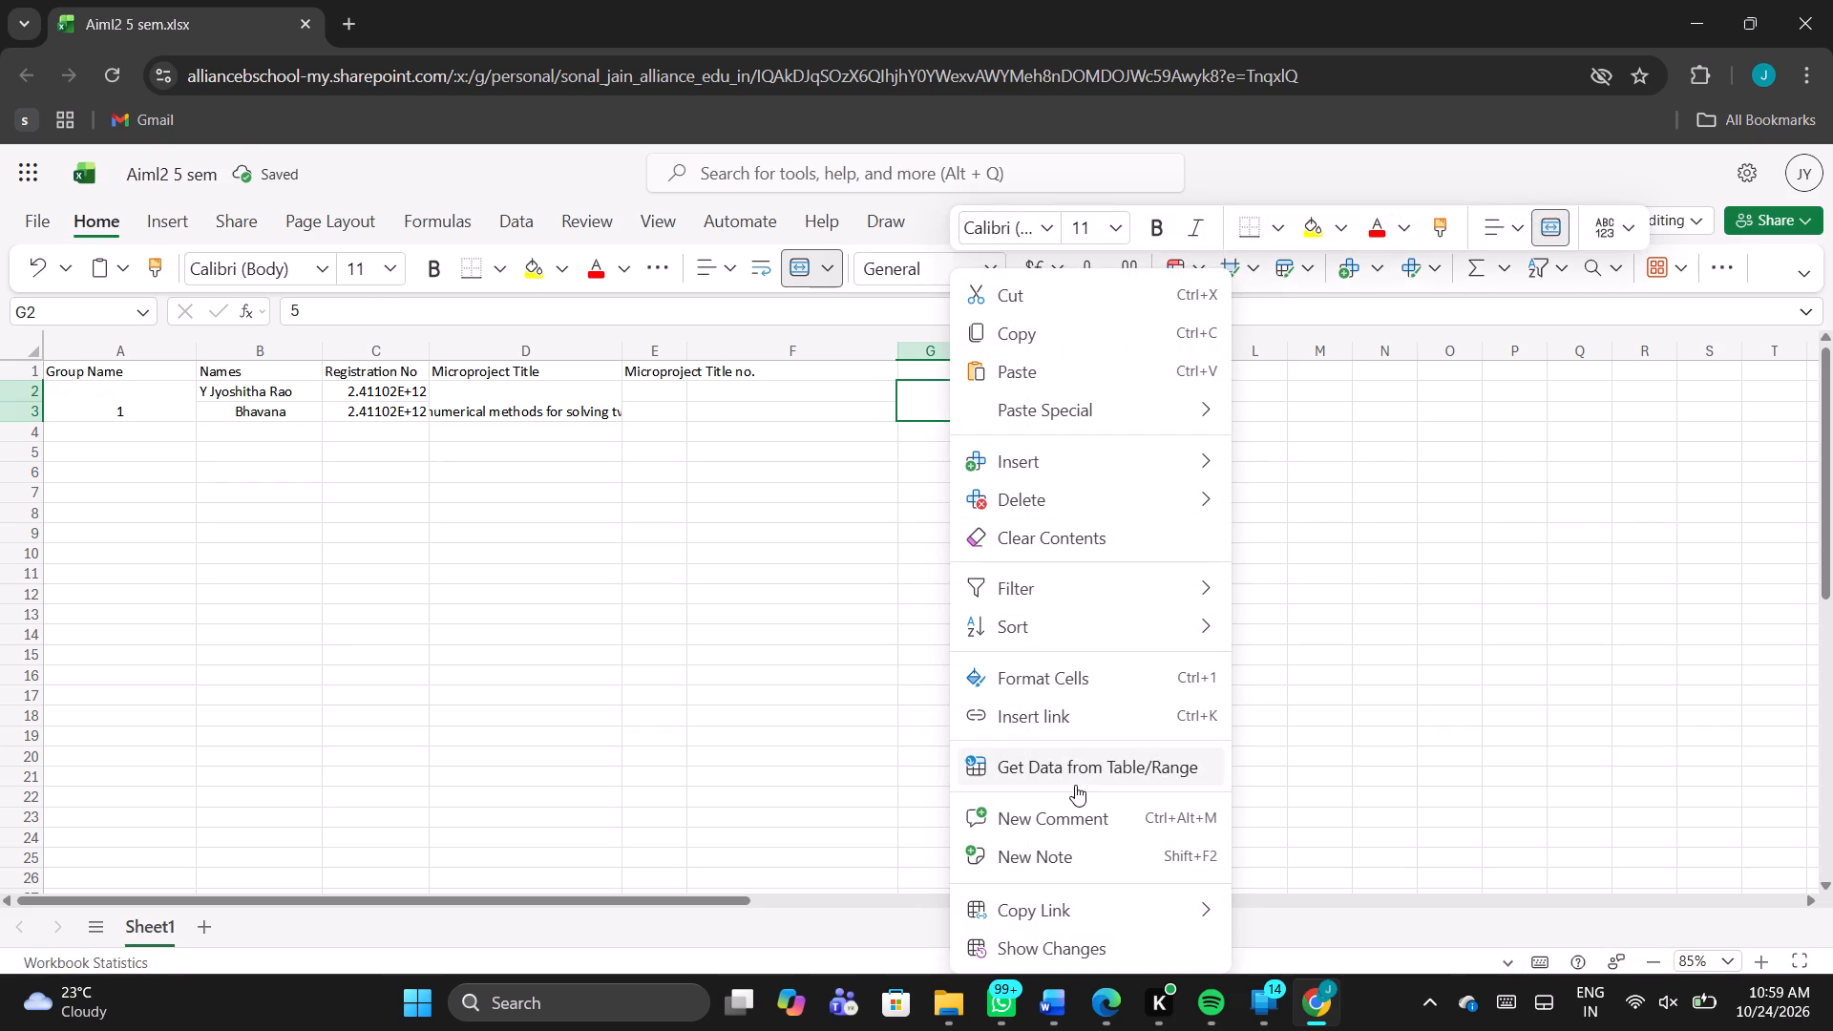
{"action": "left_click", "coordinate": [1082, 681]}
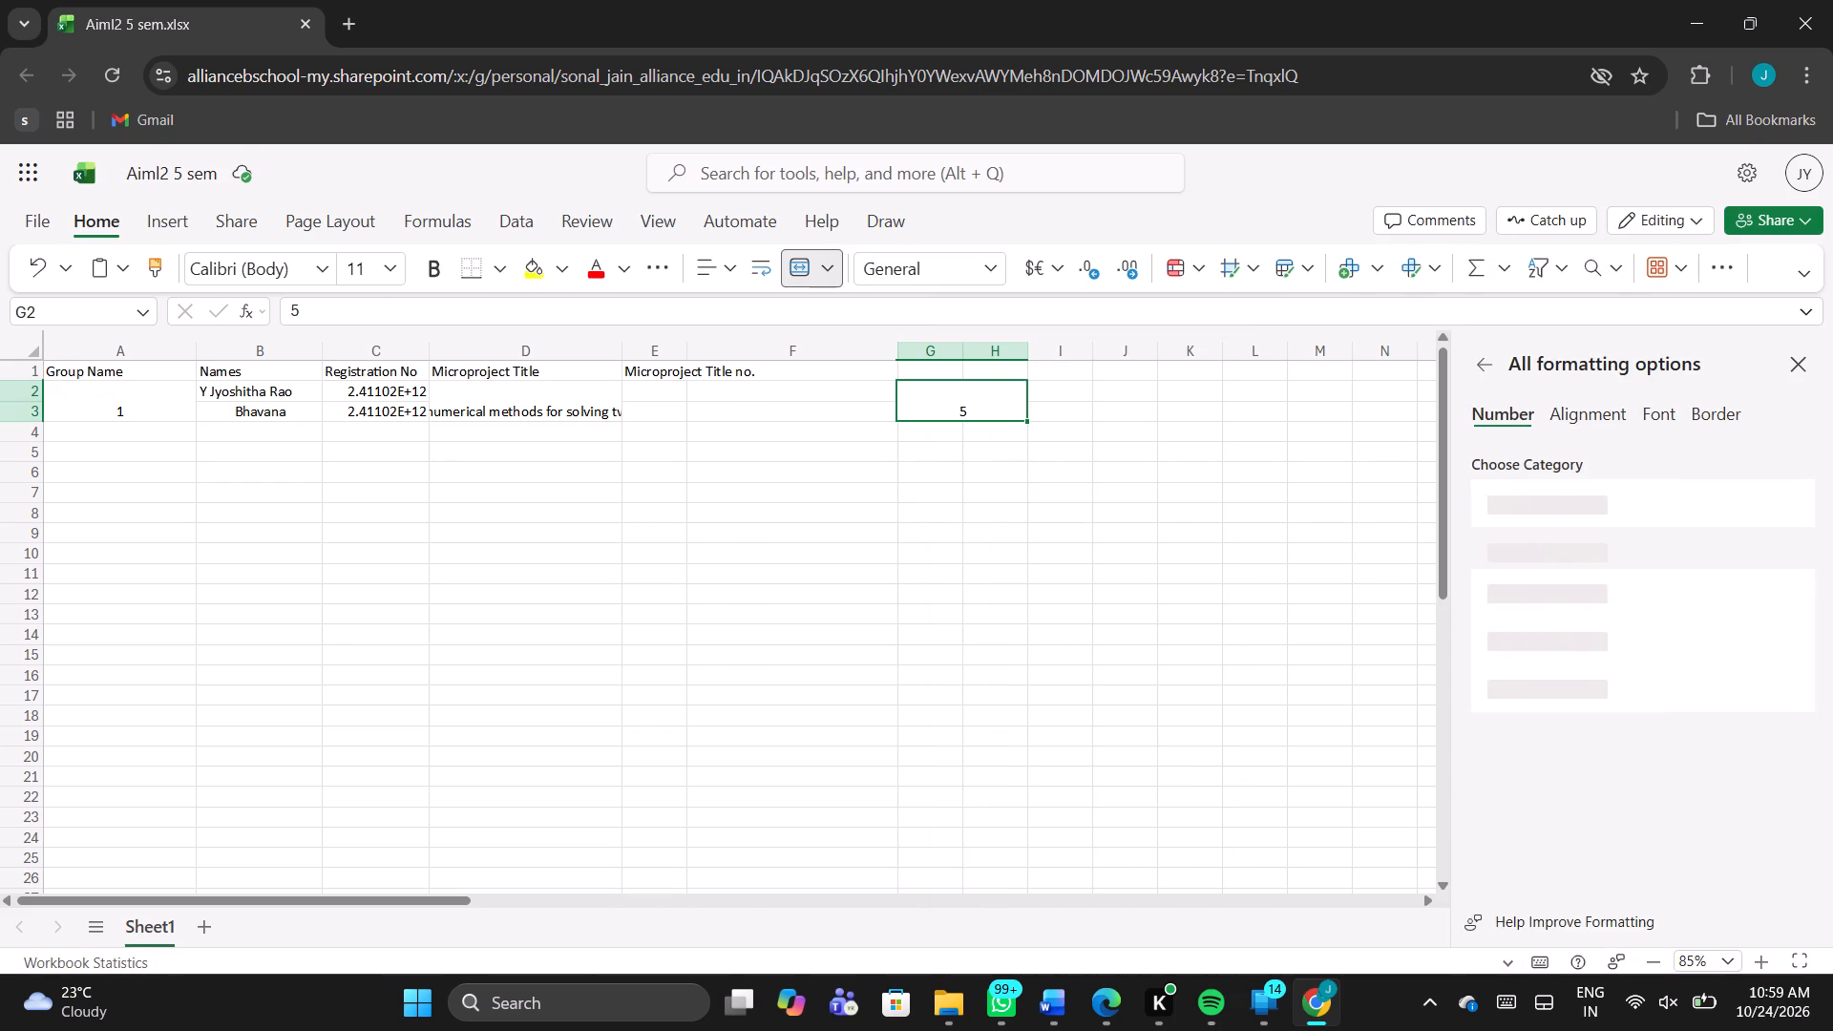
Delete the project number from the merged range G2:H3.
{"action": "double_click", "coordinate": [979, 410]}
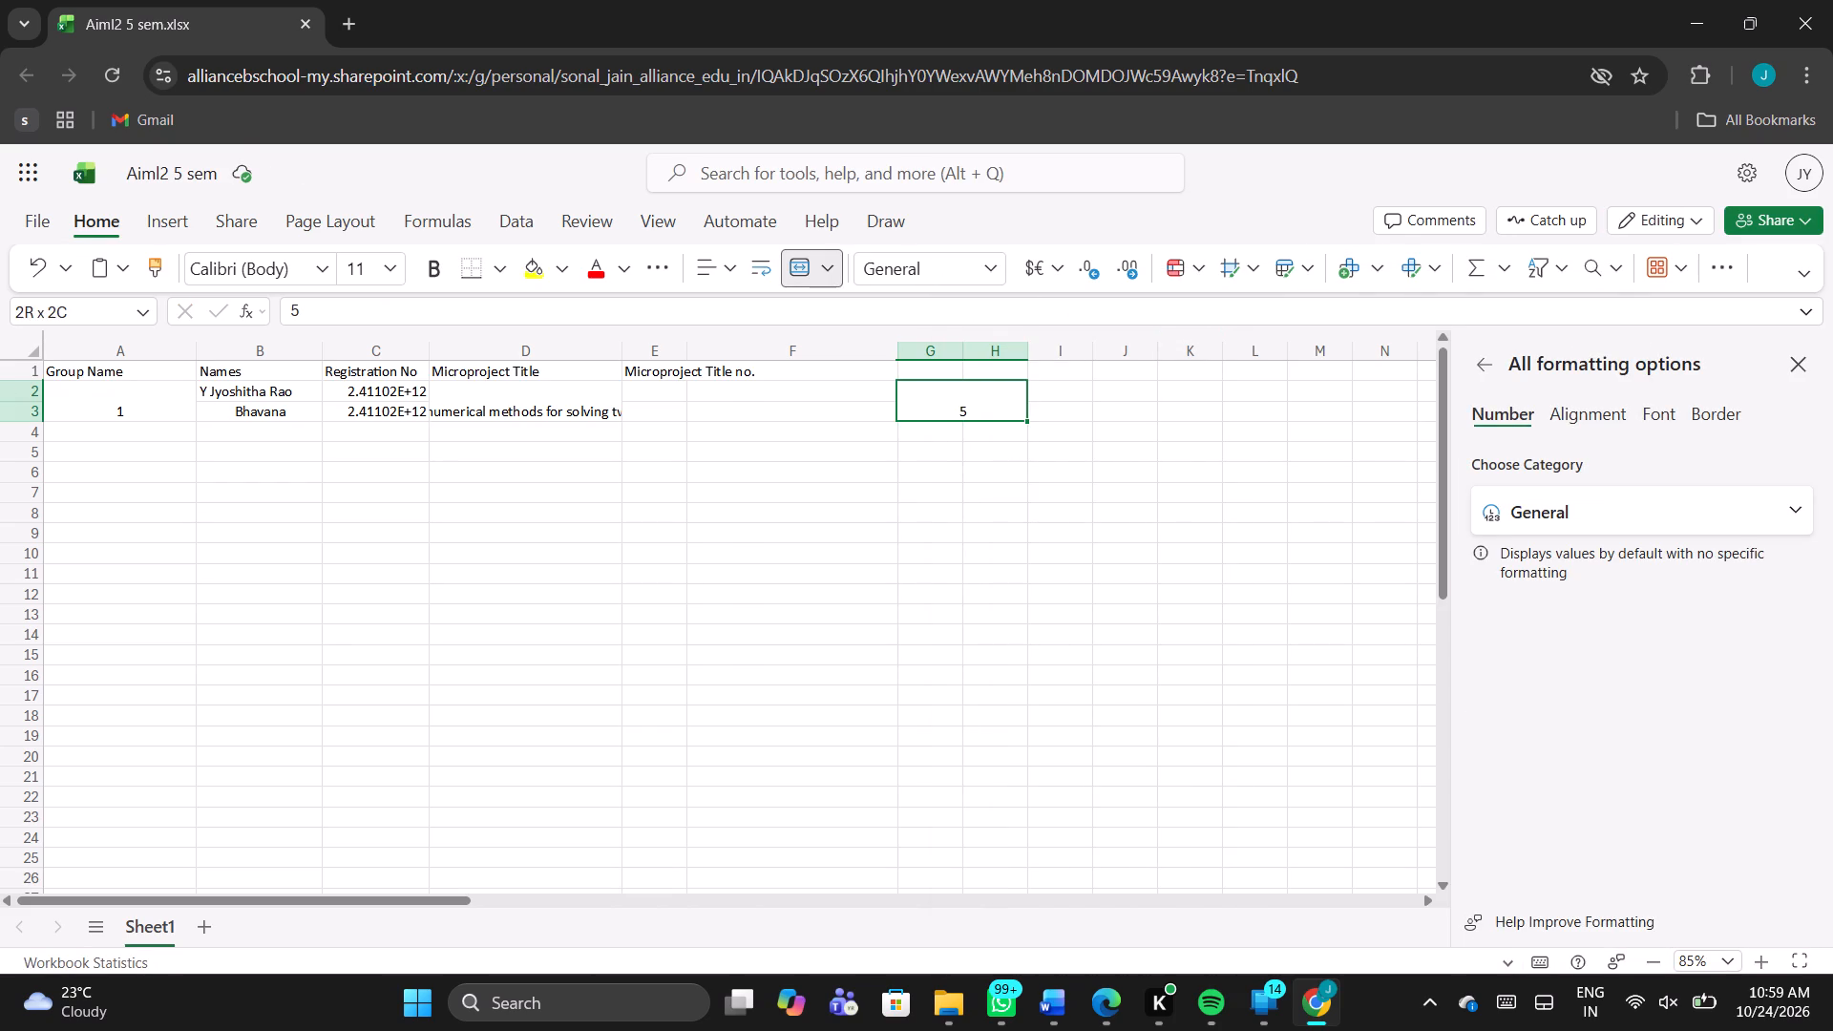
{"action": "key", "text": "backslash"}
{"action": "key", "text": "BackSpace"}
{"action": "key", "text": "BackSpace"}
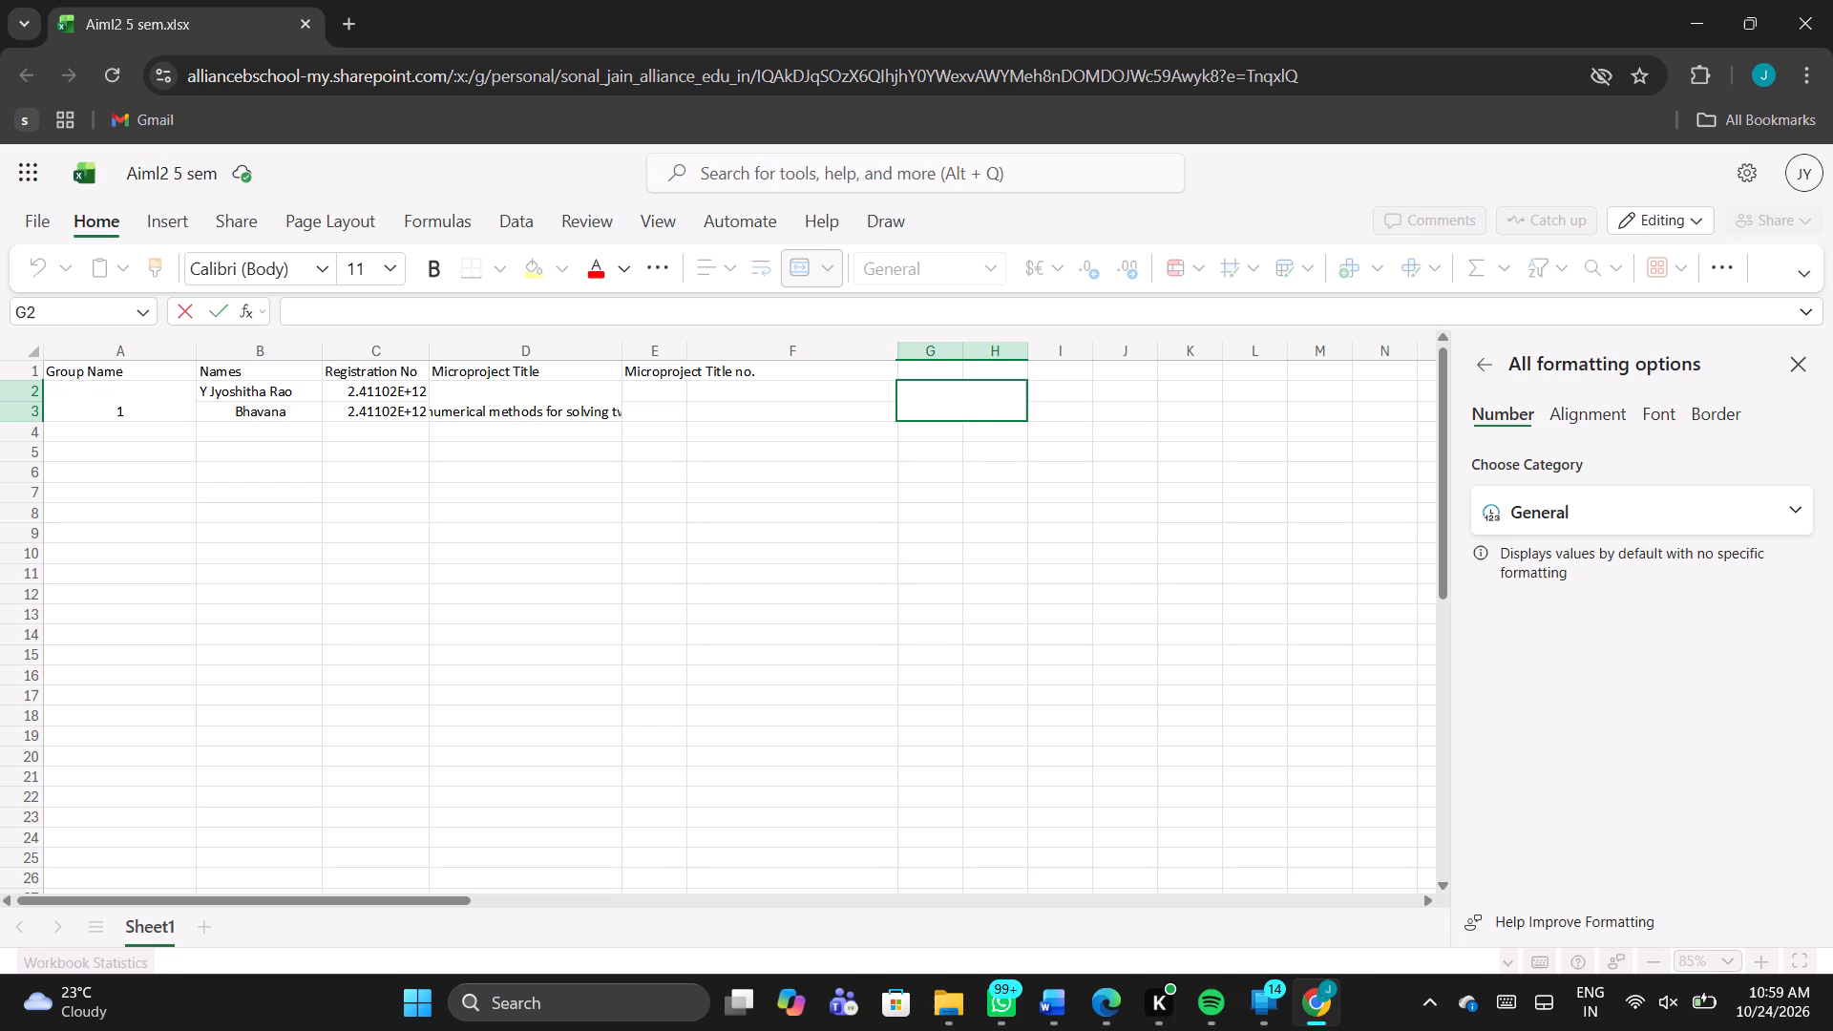
Unmerge the emptied cell range G2:H3 through its alignment settings.
{"action": "left_click", "coordinate": [965, 401]}
{"action": "right_click", "coordinate": [965, 401]}
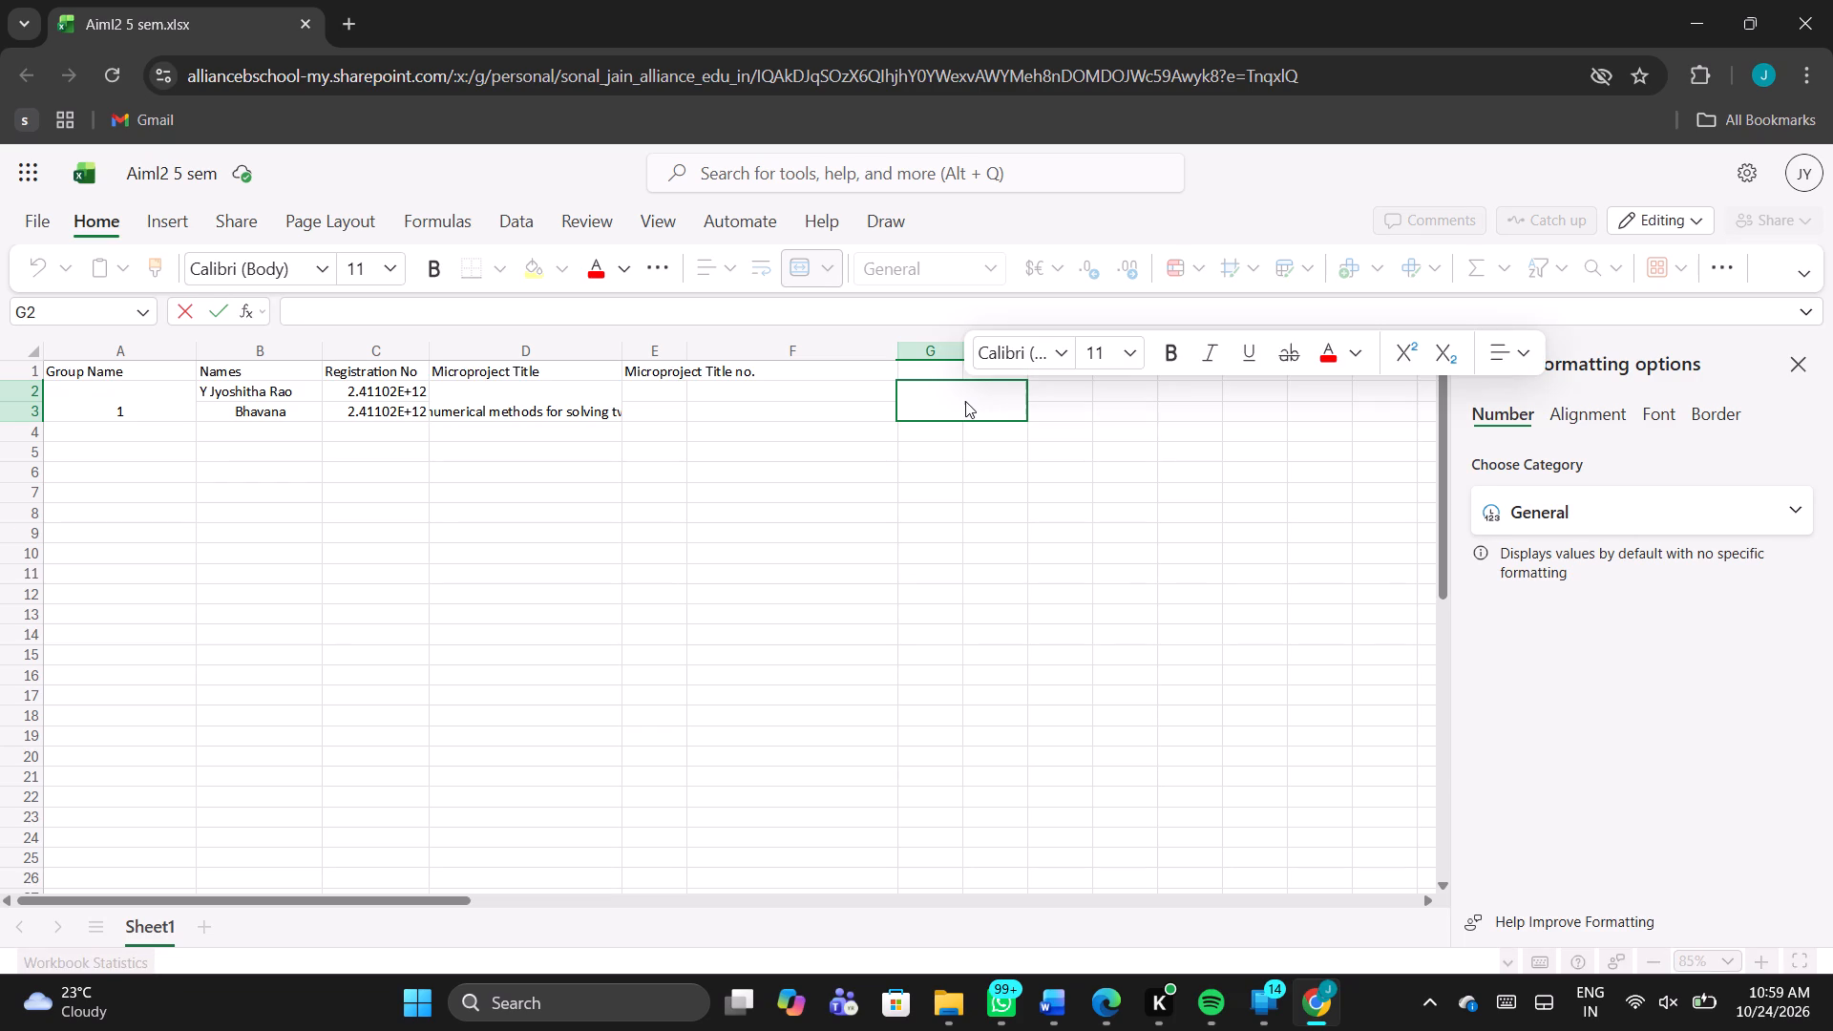
{"action": "left_click", "coordinate": [936, 407]}
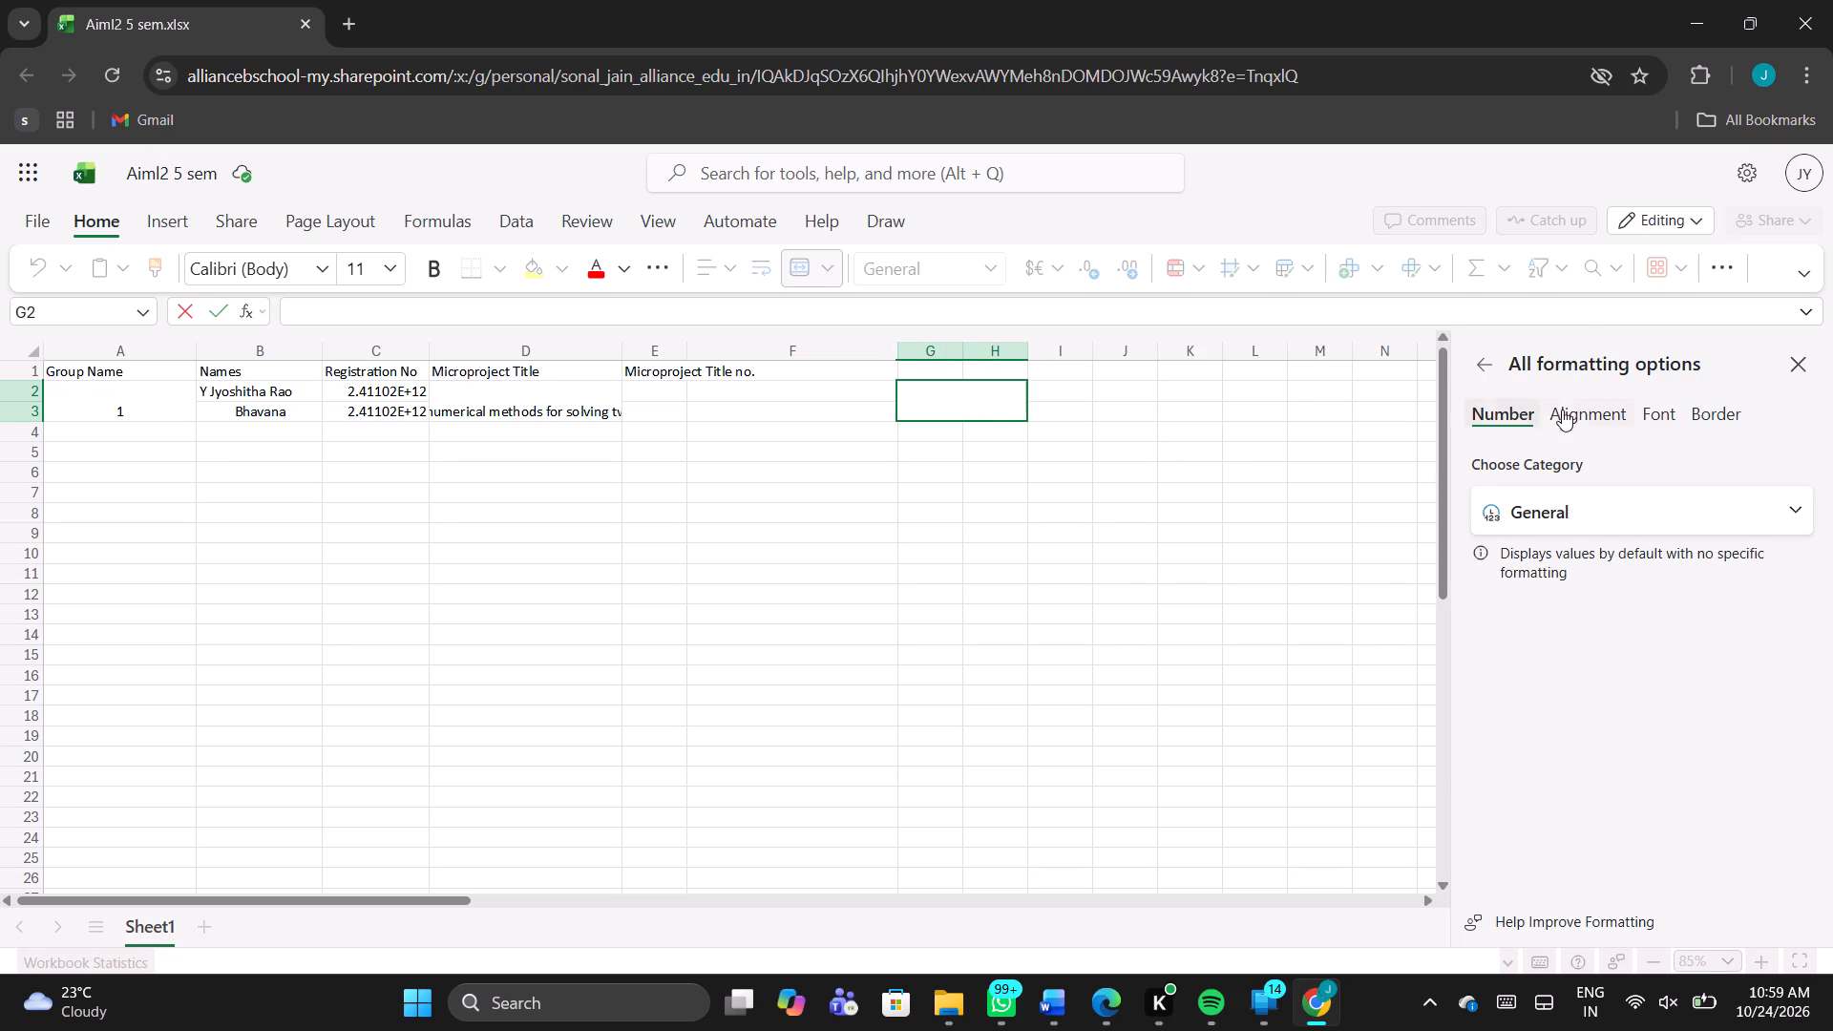
{"action": "left_click", "coordinate": [1573, 417]}
{"action": "left_click", "coordinate": [1529, 413]}
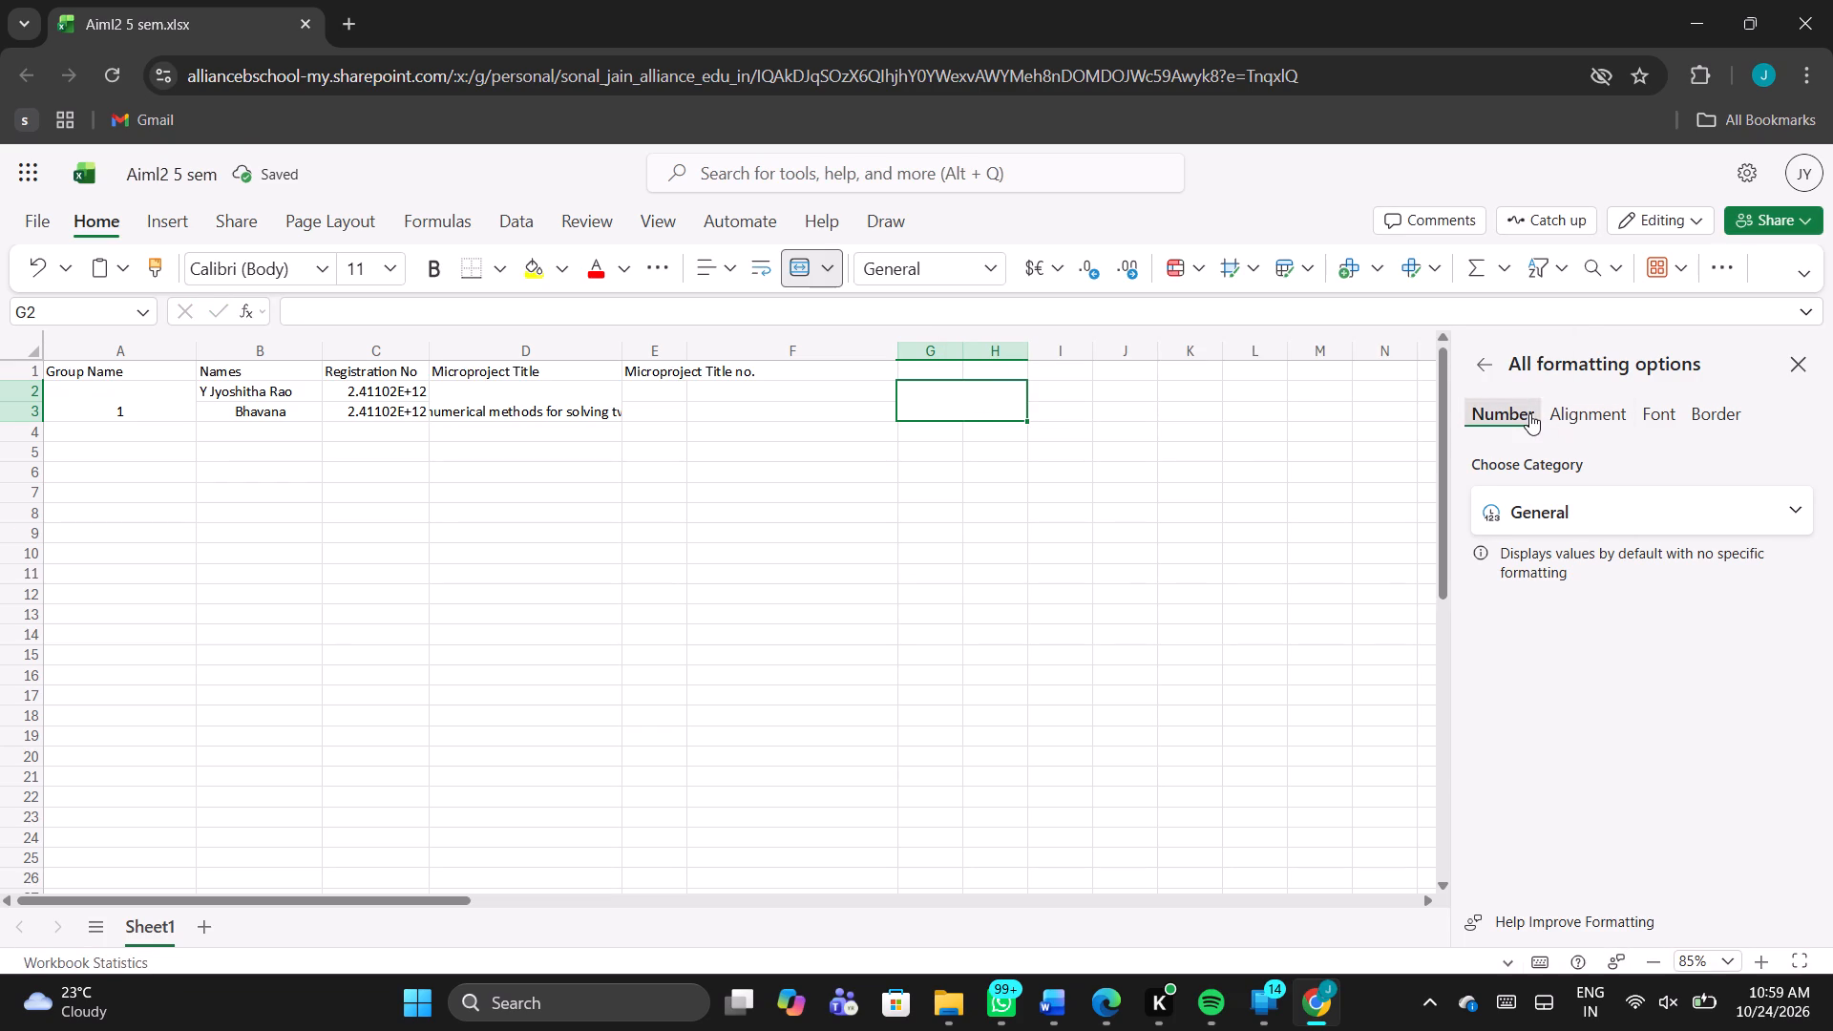
{"action": "left_click", "coordinate": [1654, 410]}
{"action": "left_click", "coordinate": [1590, 412]}
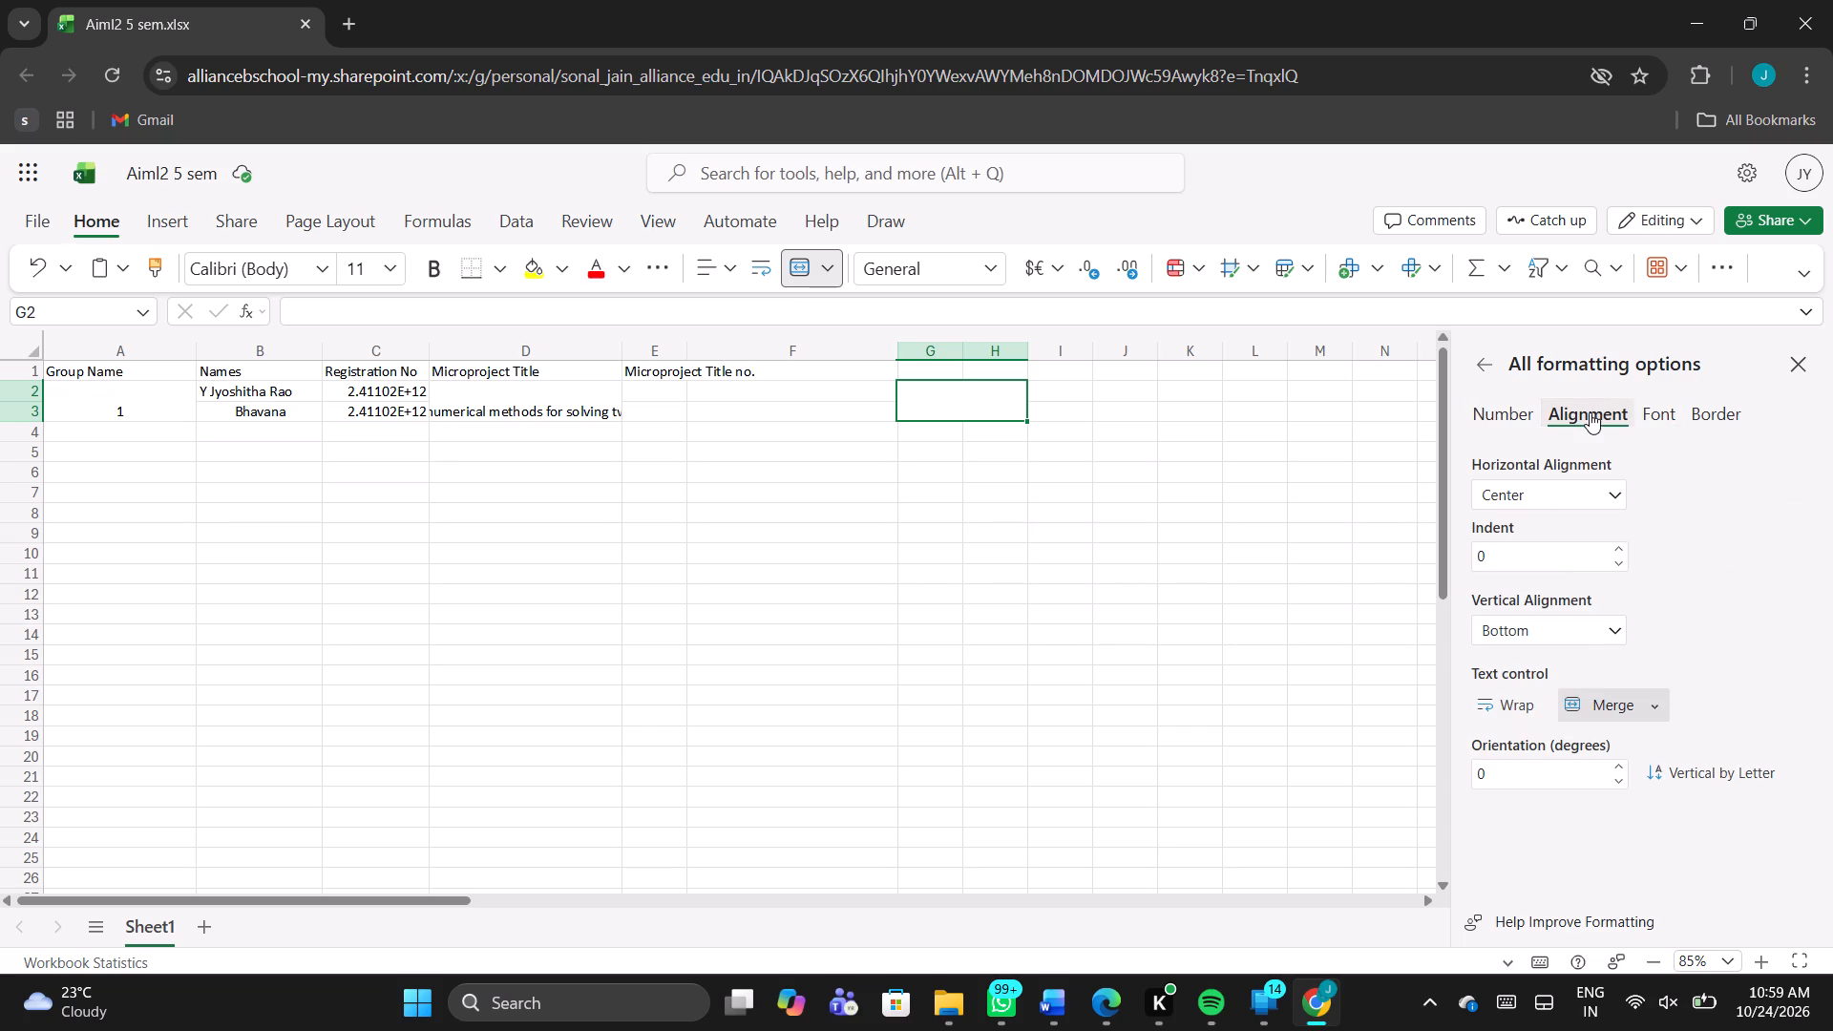
{"action": "left_click", "coordinate": [1620, 708]}
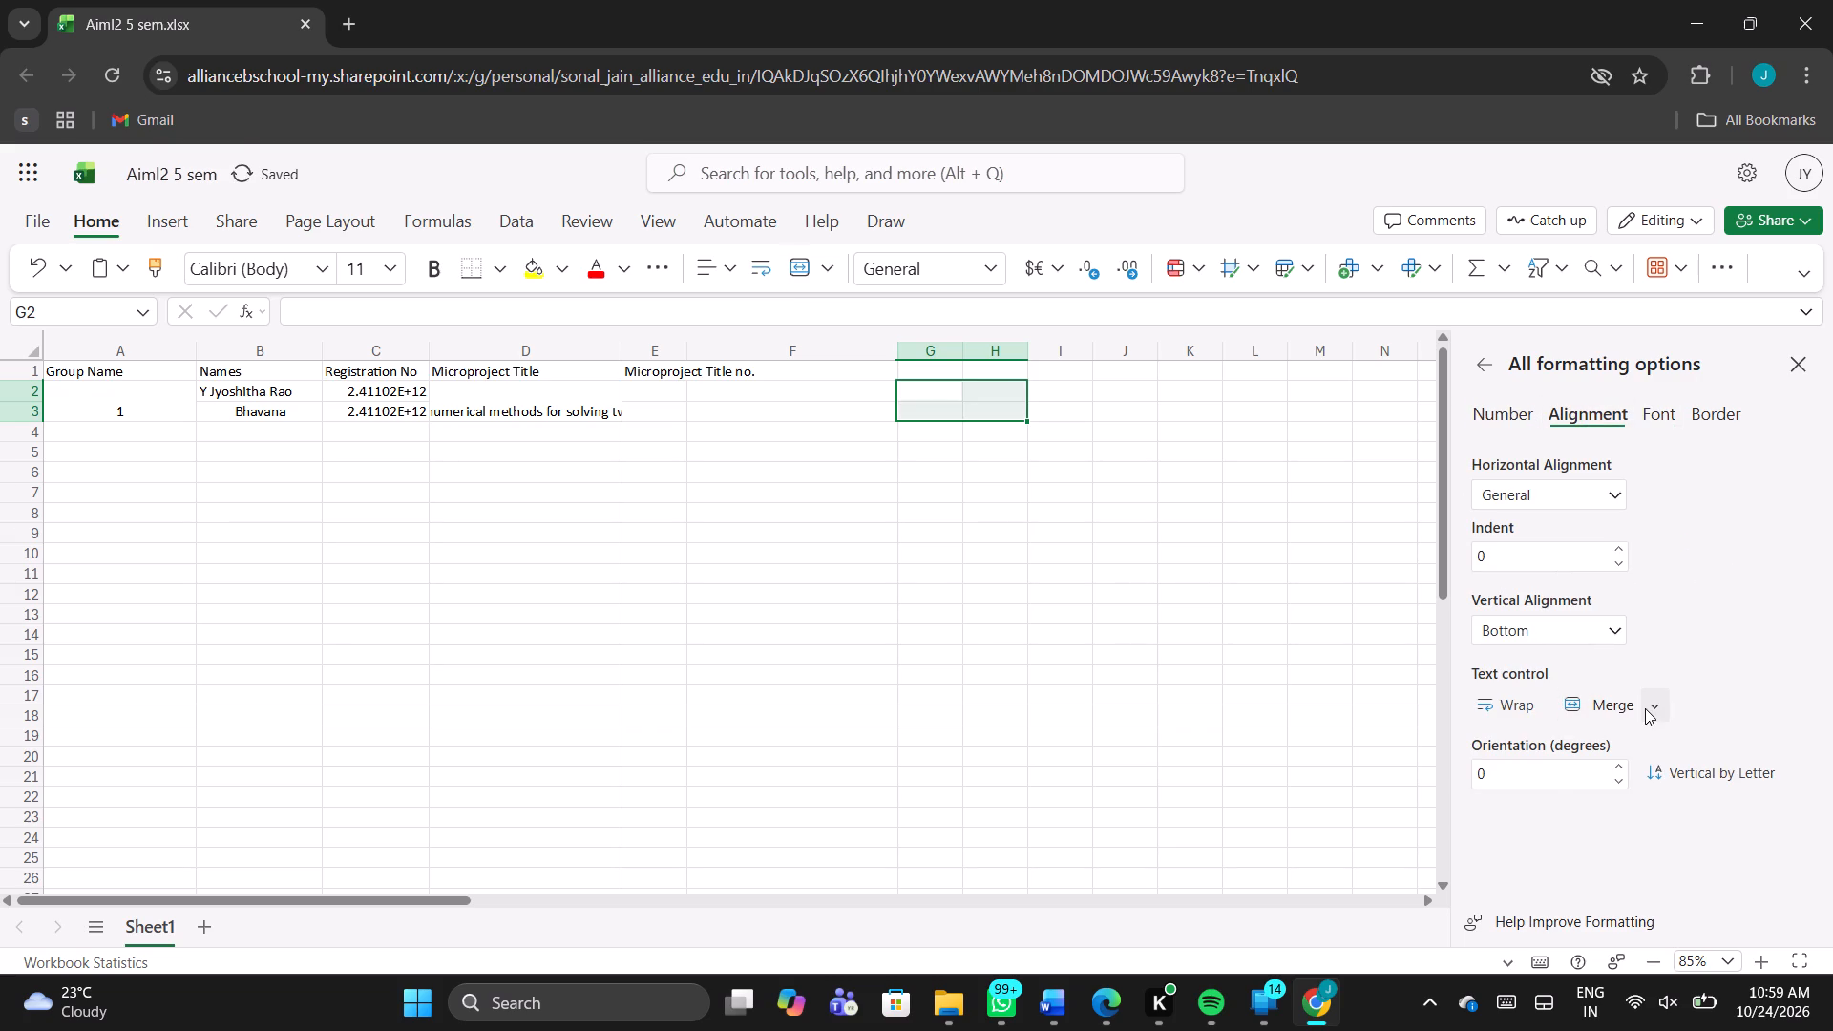
{"action": "left_click", "coordinate": [1645, 708]}
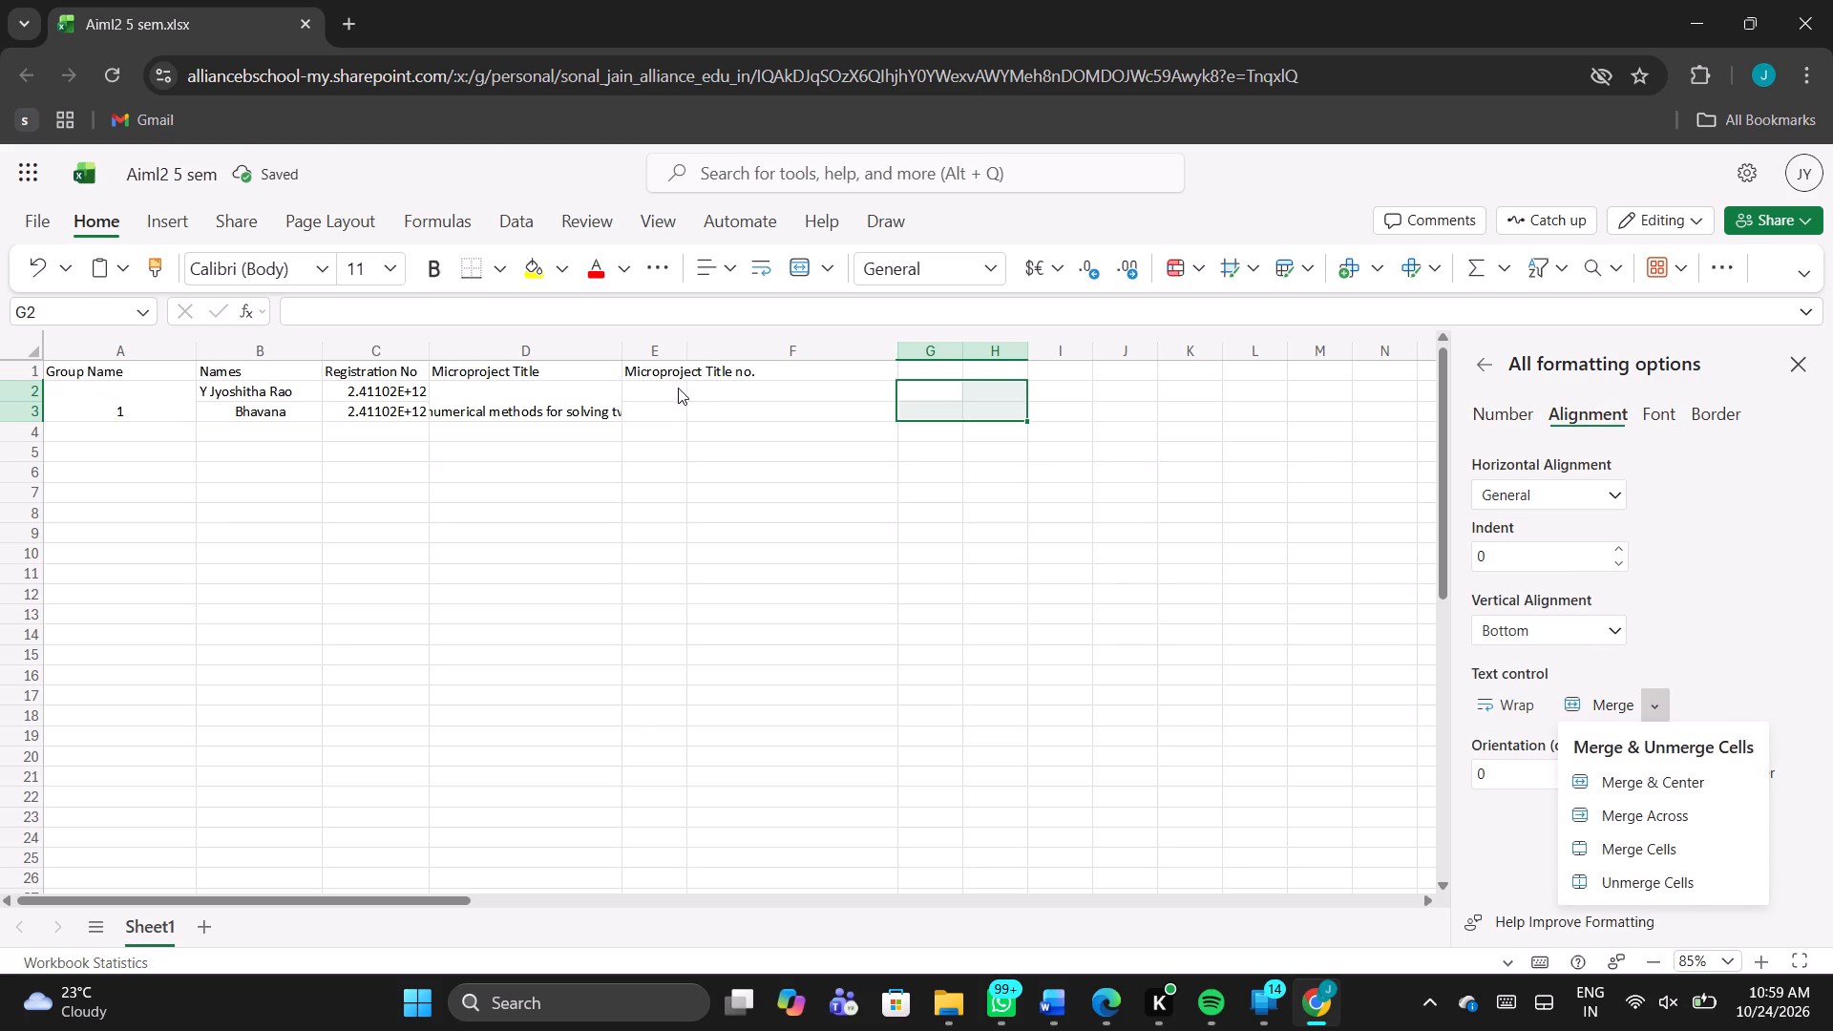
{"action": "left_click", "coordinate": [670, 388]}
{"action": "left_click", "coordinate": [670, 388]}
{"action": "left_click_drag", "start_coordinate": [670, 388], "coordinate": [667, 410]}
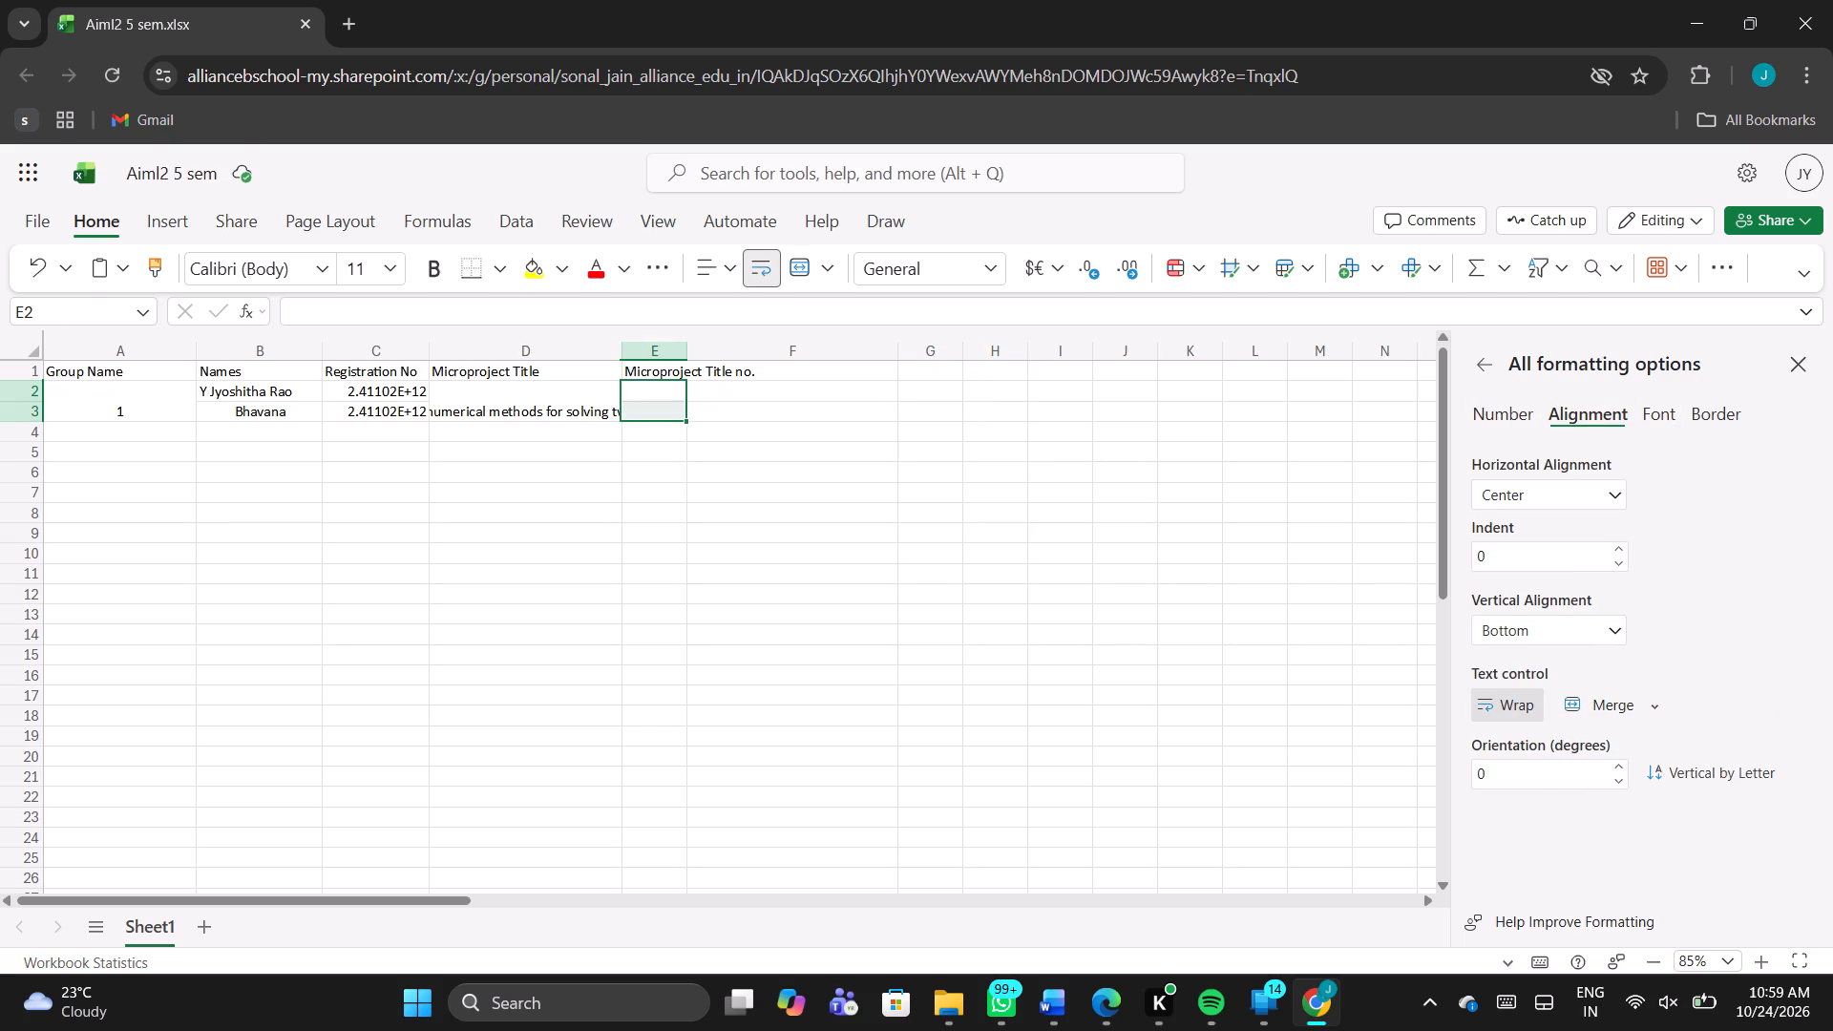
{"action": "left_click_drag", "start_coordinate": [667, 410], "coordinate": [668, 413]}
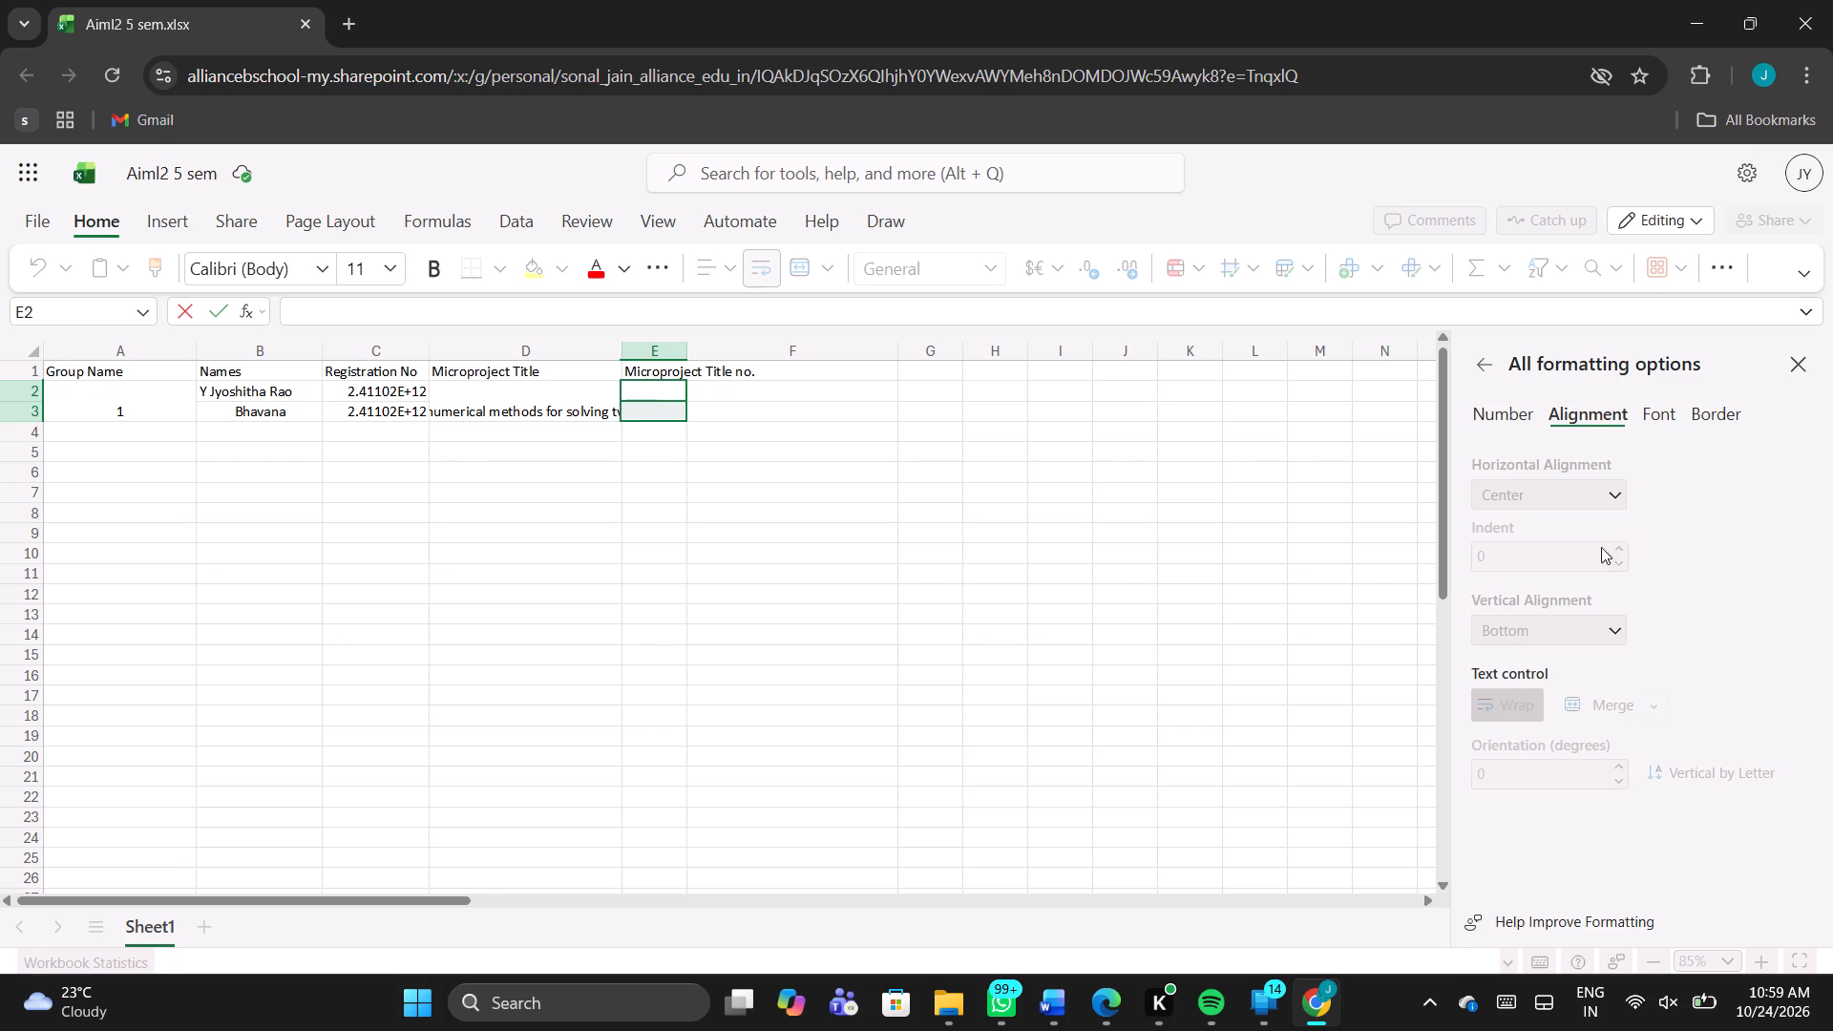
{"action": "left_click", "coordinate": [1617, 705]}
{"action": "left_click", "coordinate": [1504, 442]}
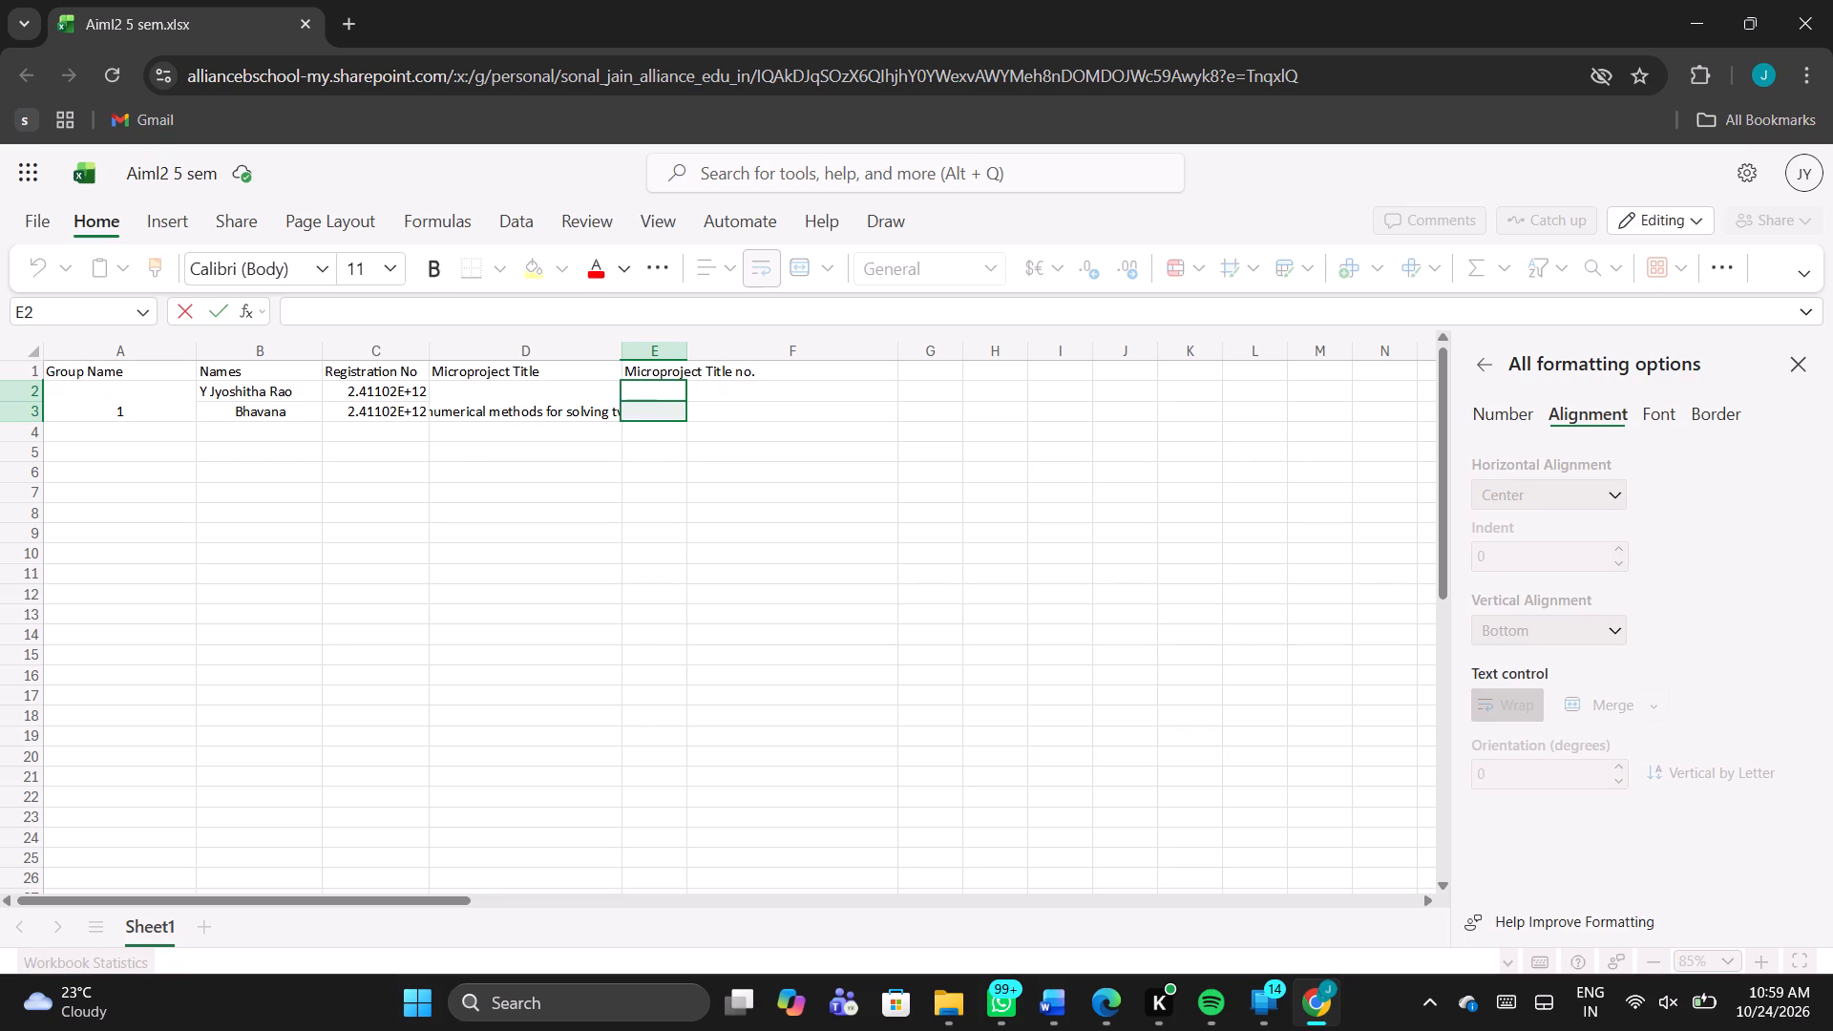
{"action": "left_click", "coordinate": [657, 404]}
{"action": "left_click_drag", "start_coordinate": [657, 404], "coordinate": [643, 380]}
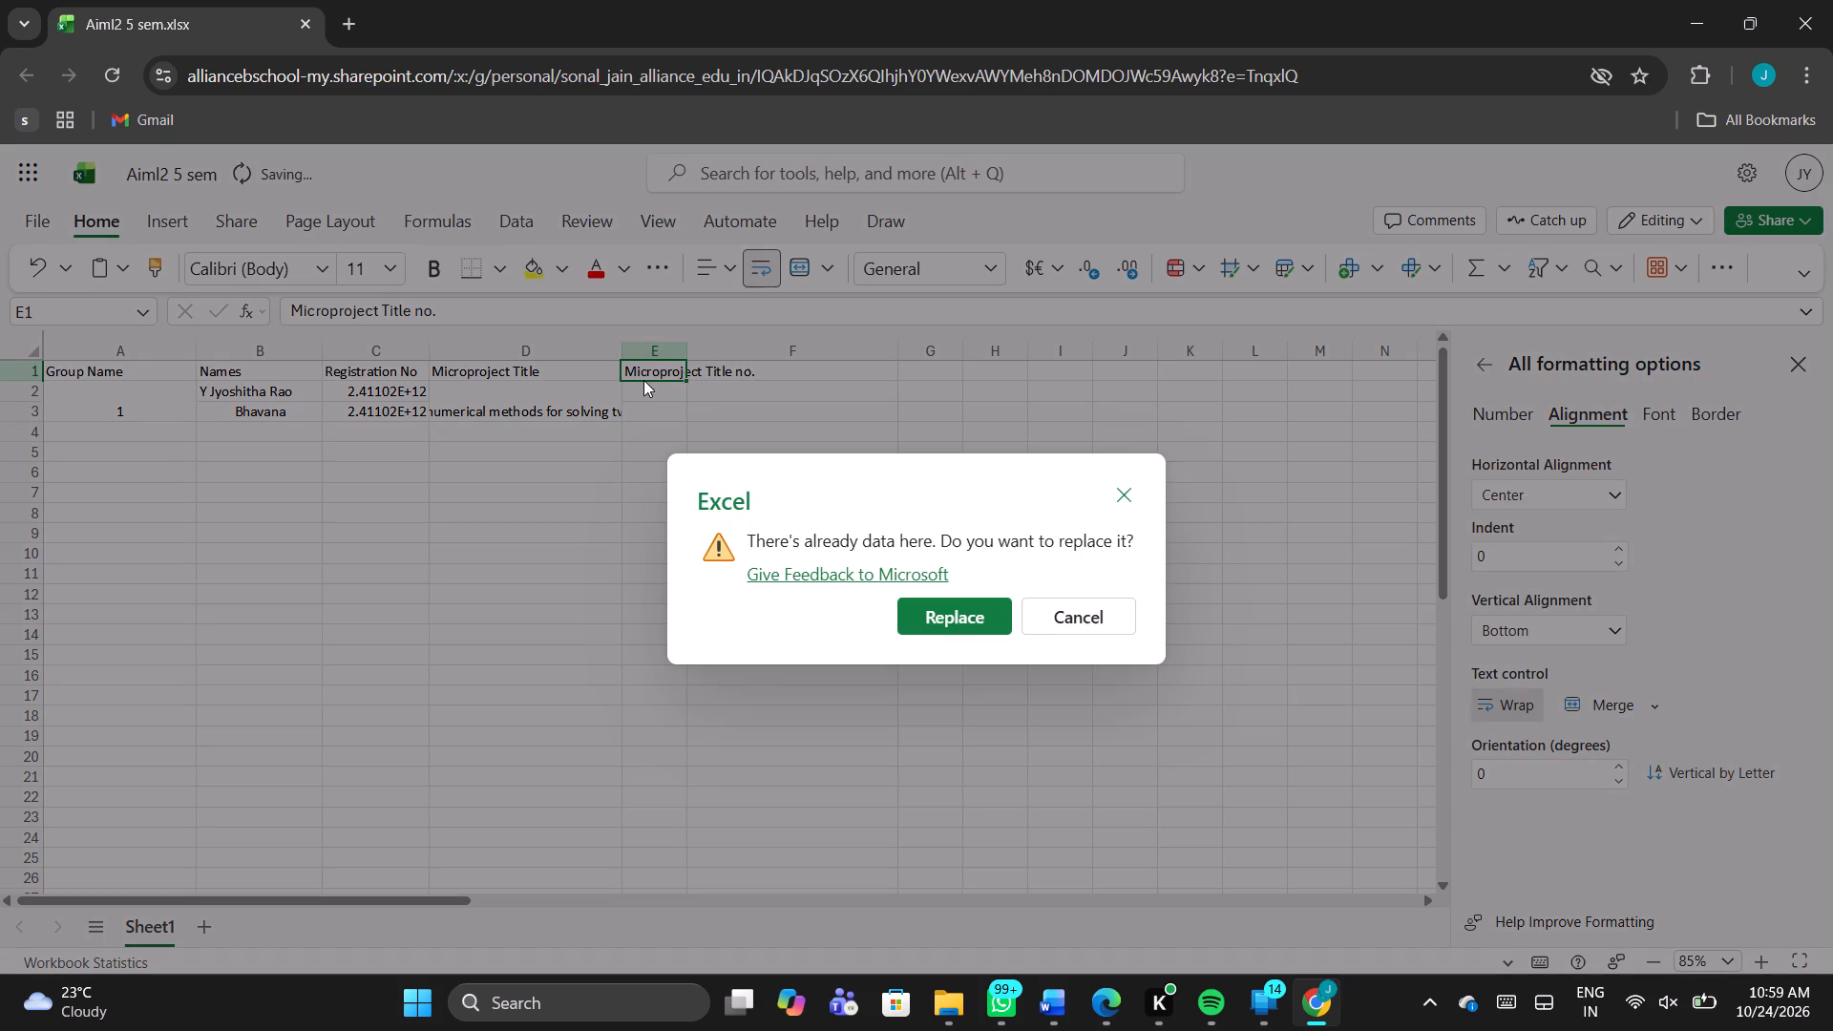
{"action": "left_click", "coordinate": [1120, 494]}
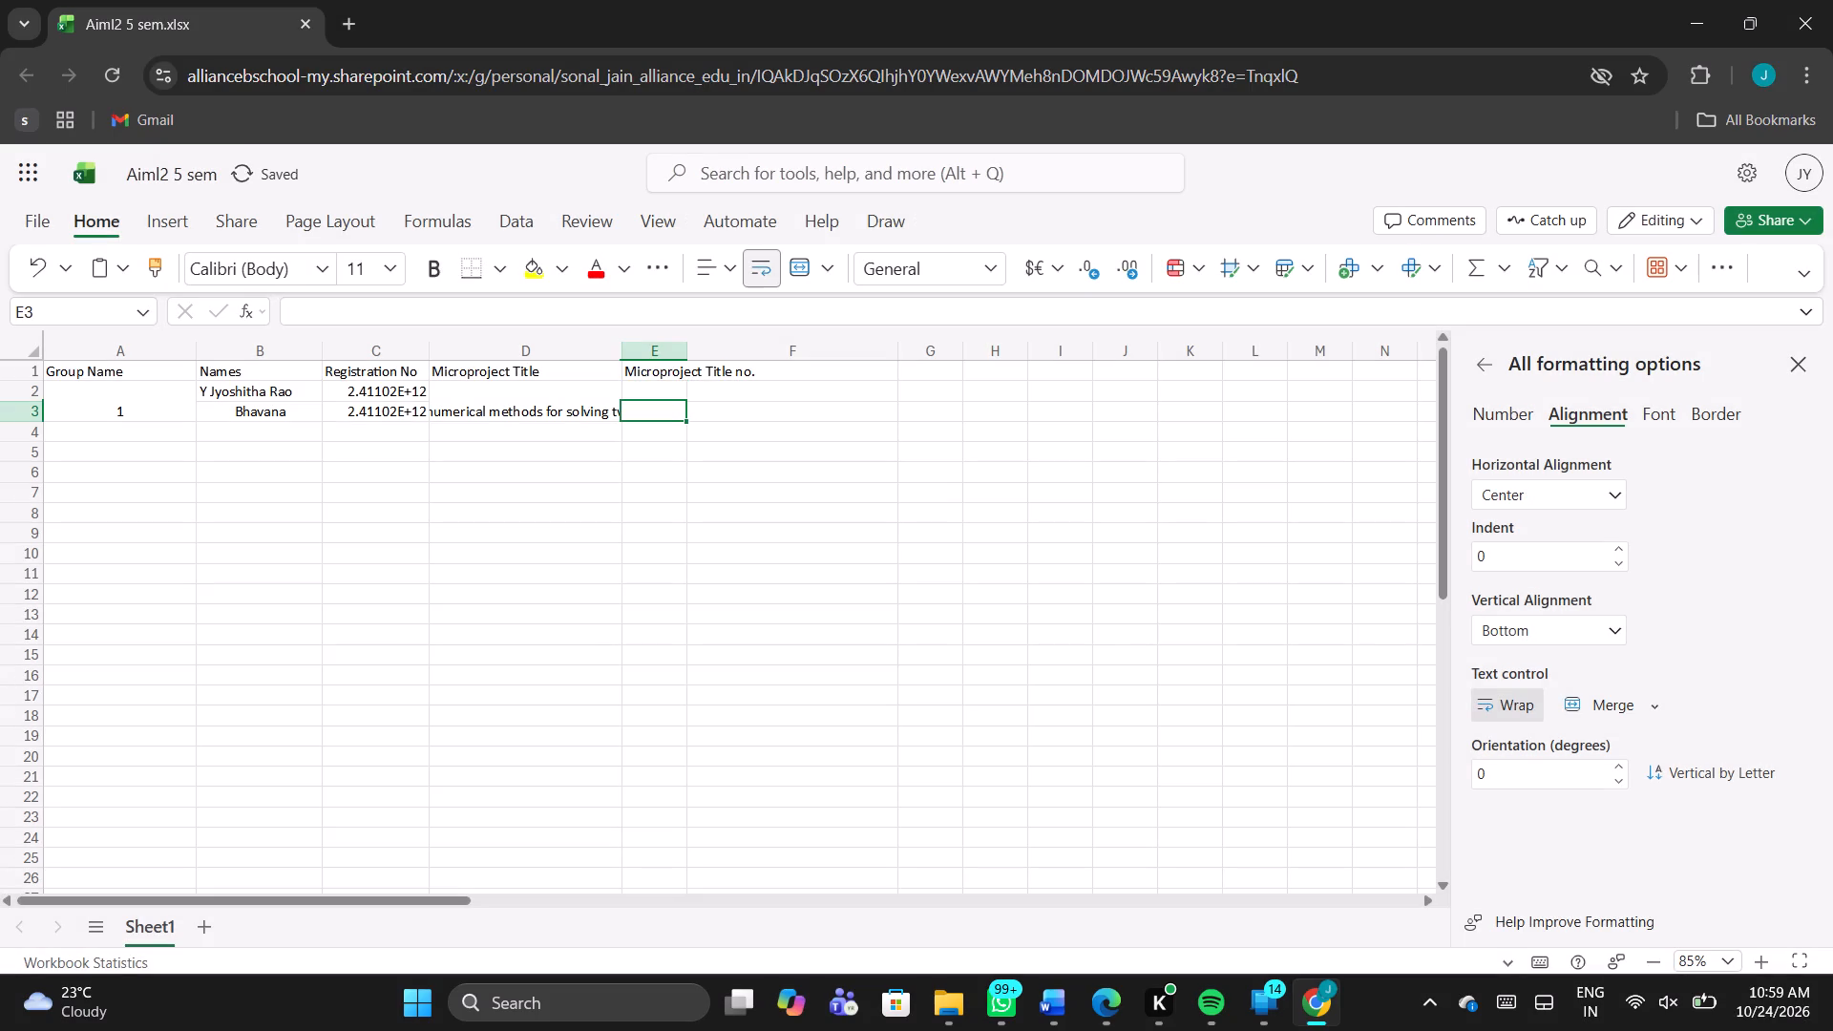
Merge cells E2 and E3 below the "Microproject Title no." heading.
{"action": "left_click_drag", "start_coordinate": [648, 395], "coordinate": [659, 416]}
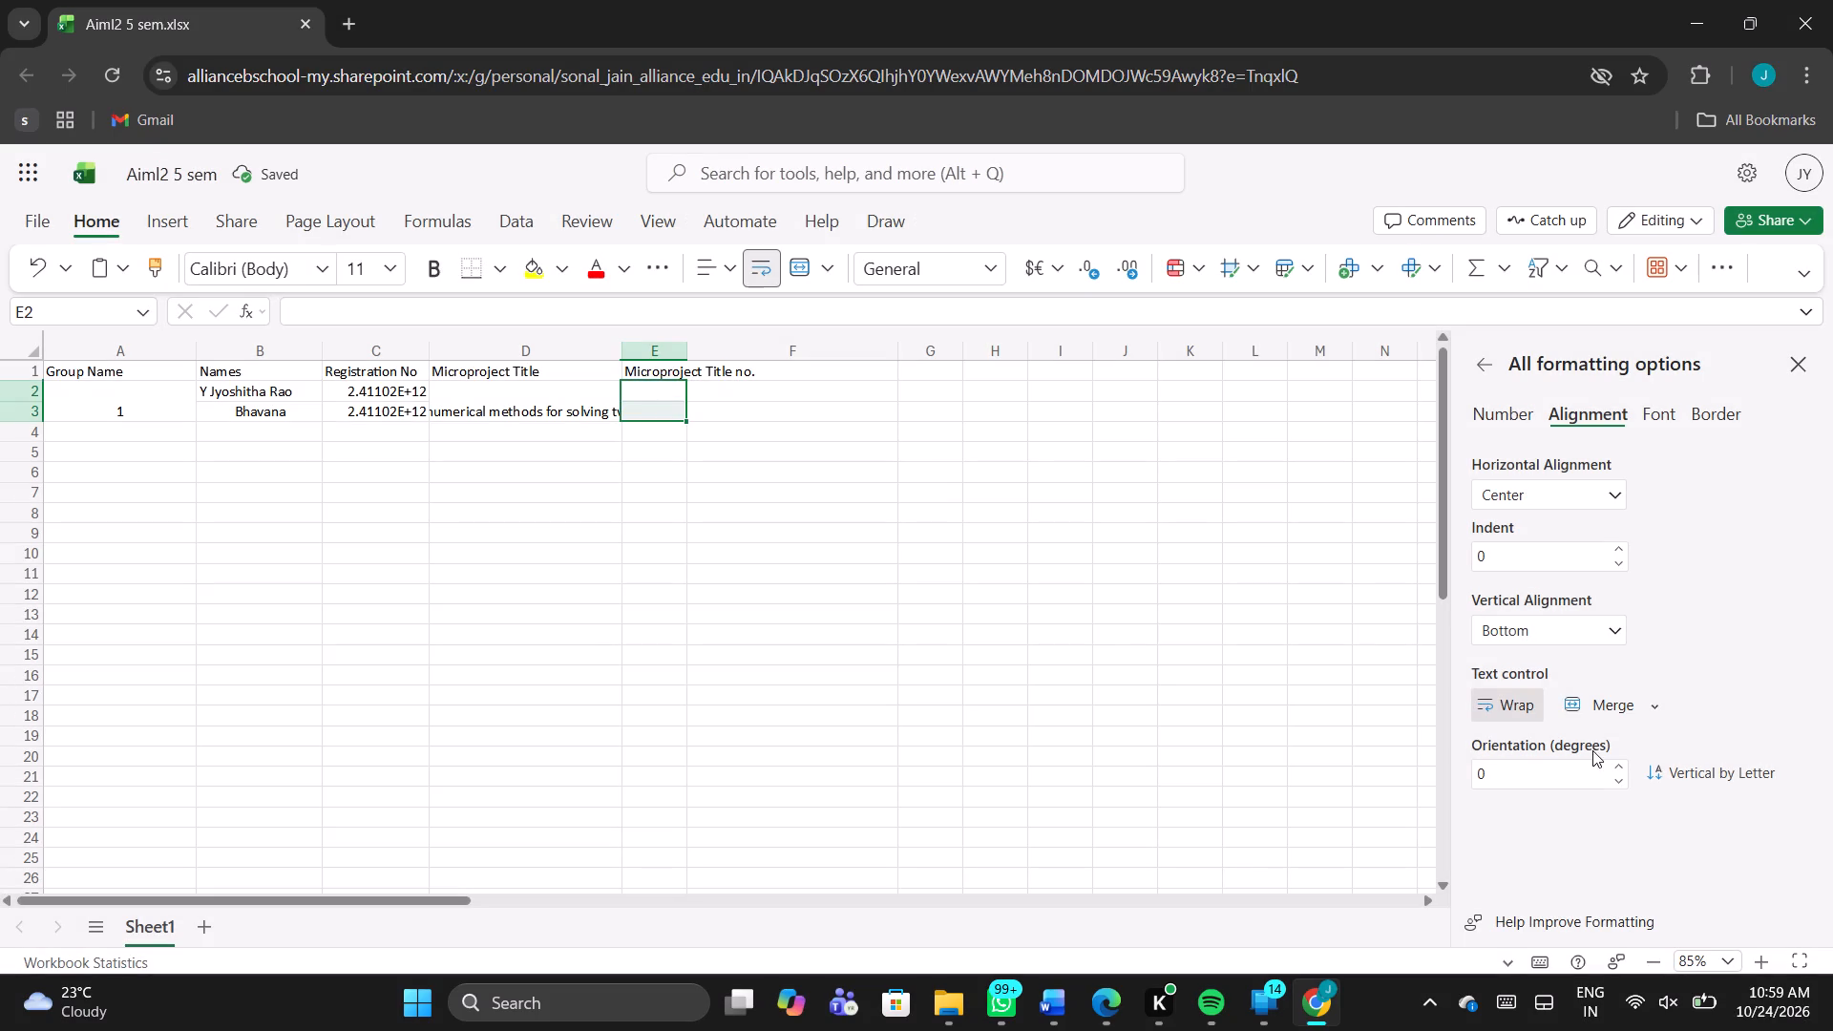
{"action": "left_click", "coordinate": [1647, 707]}
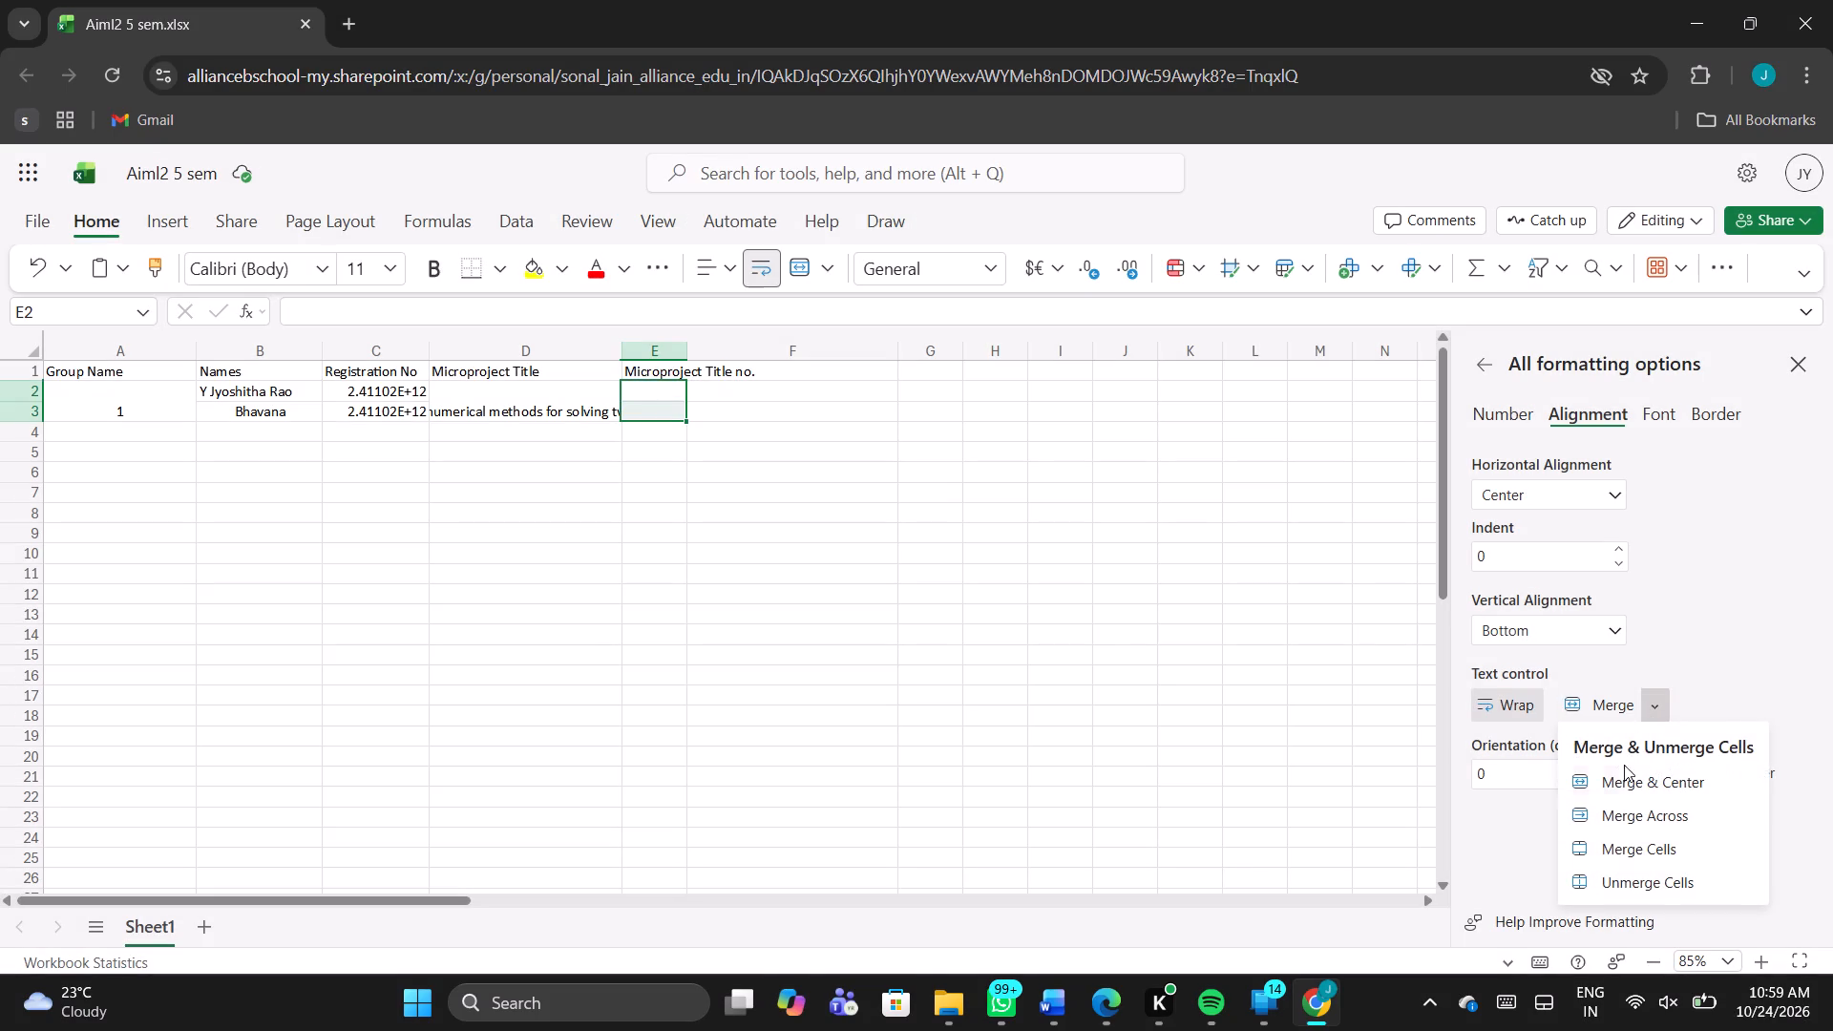
{"action": "left_click", "coordinate": [1588, 719]}
{"action": "left_click", "coordinate": [1588, 714]}
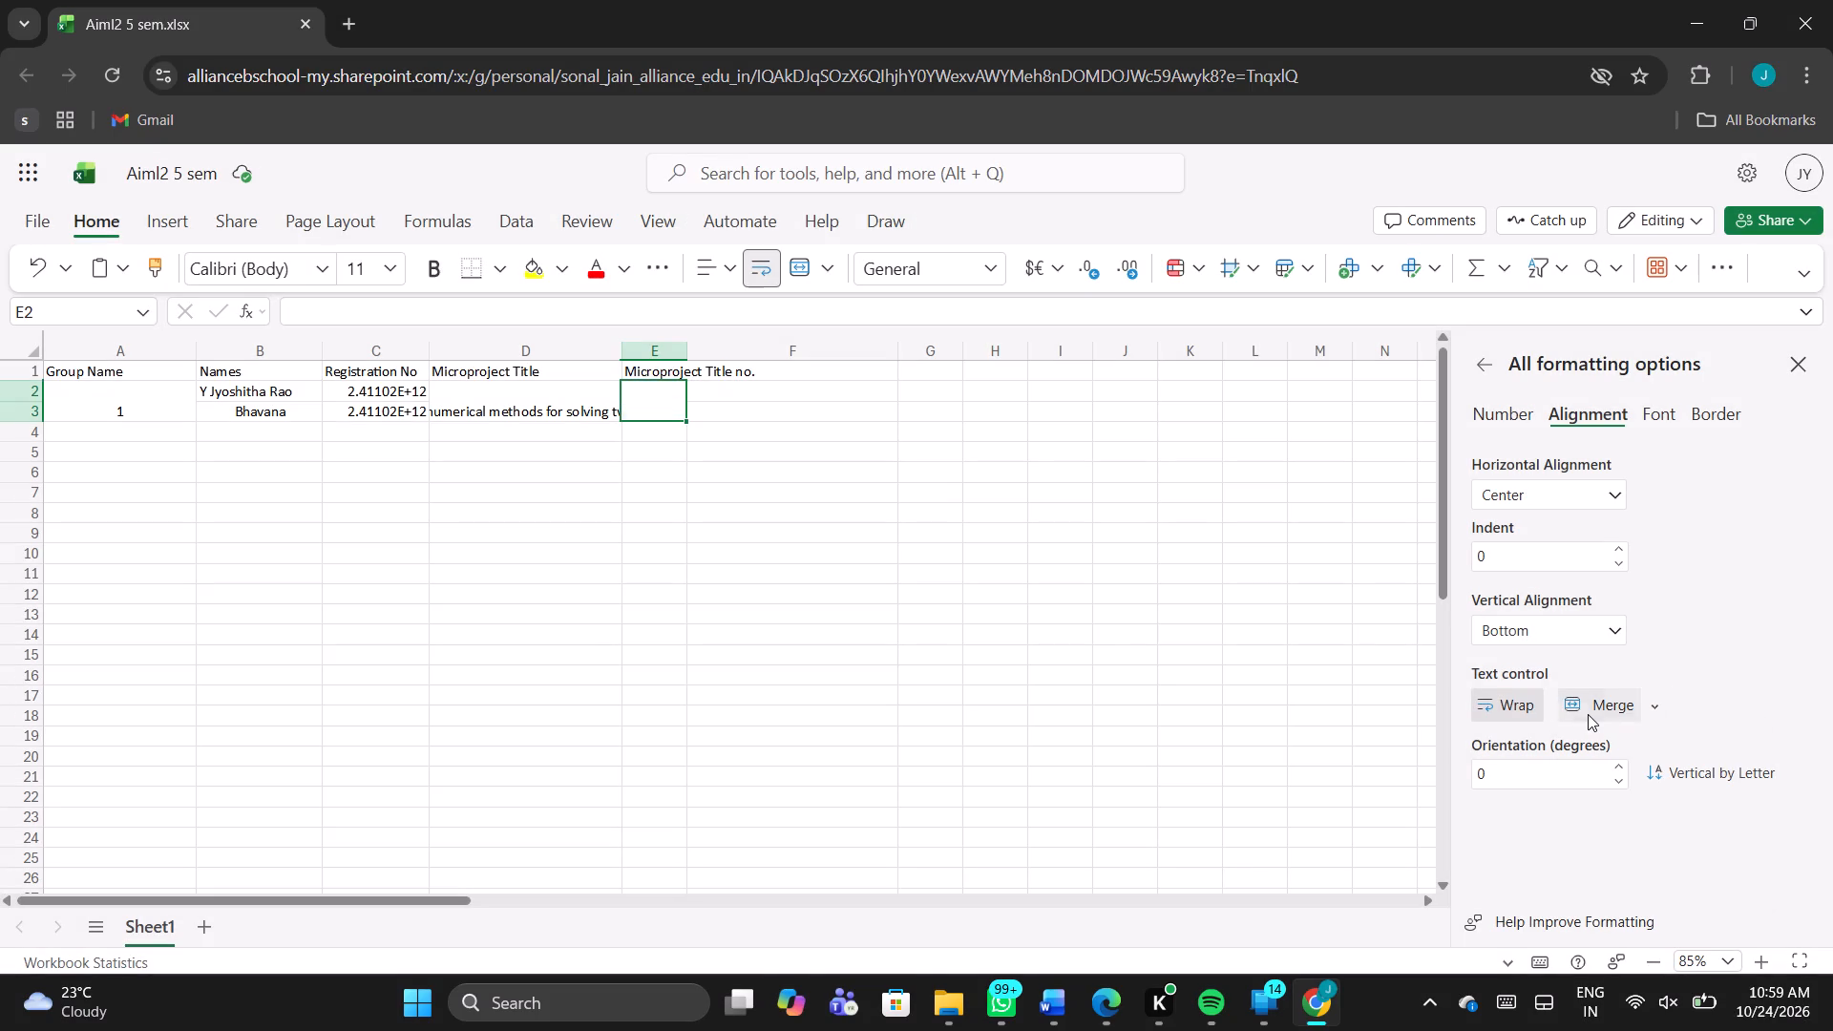
Enter 5 as the microproject title number in the merged cell E2:E3.
{"action": "left_click", "coordinate": [648, 409]}
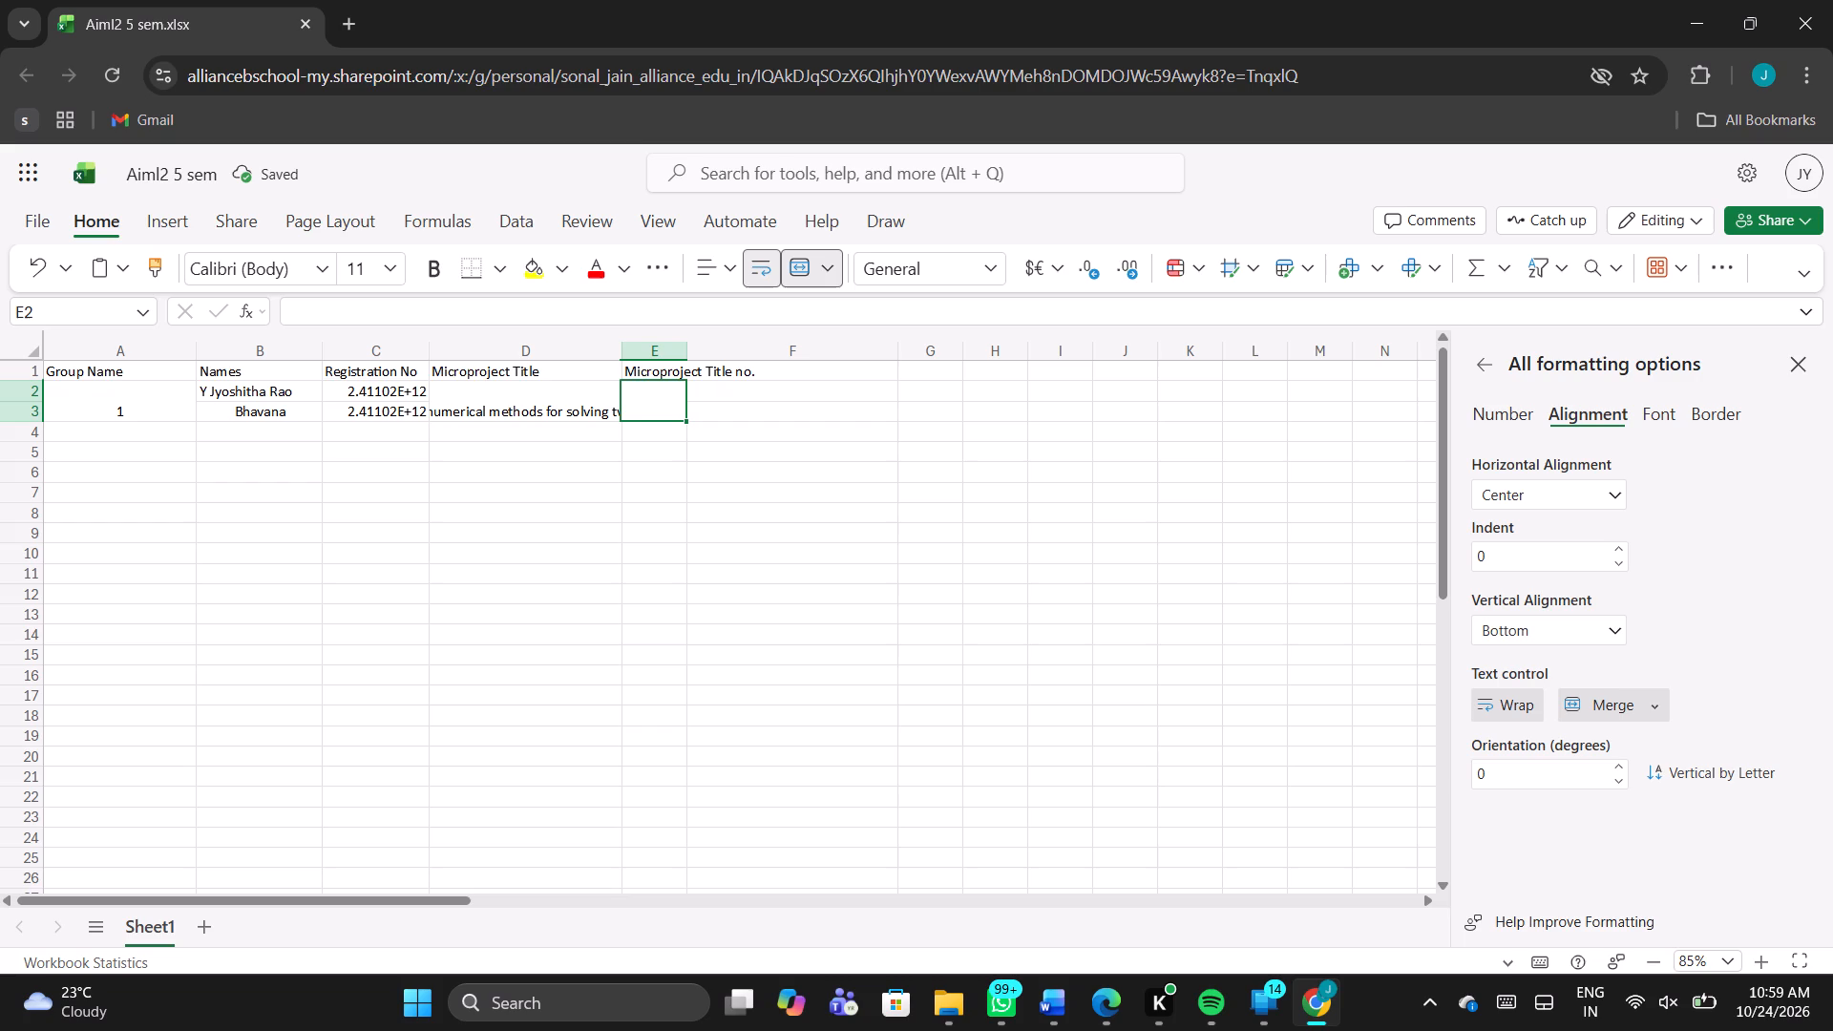
{"action": "left_click", "coordinate": [648, 409]}
{"action": "double_click", "coordinate": [648, 409]}
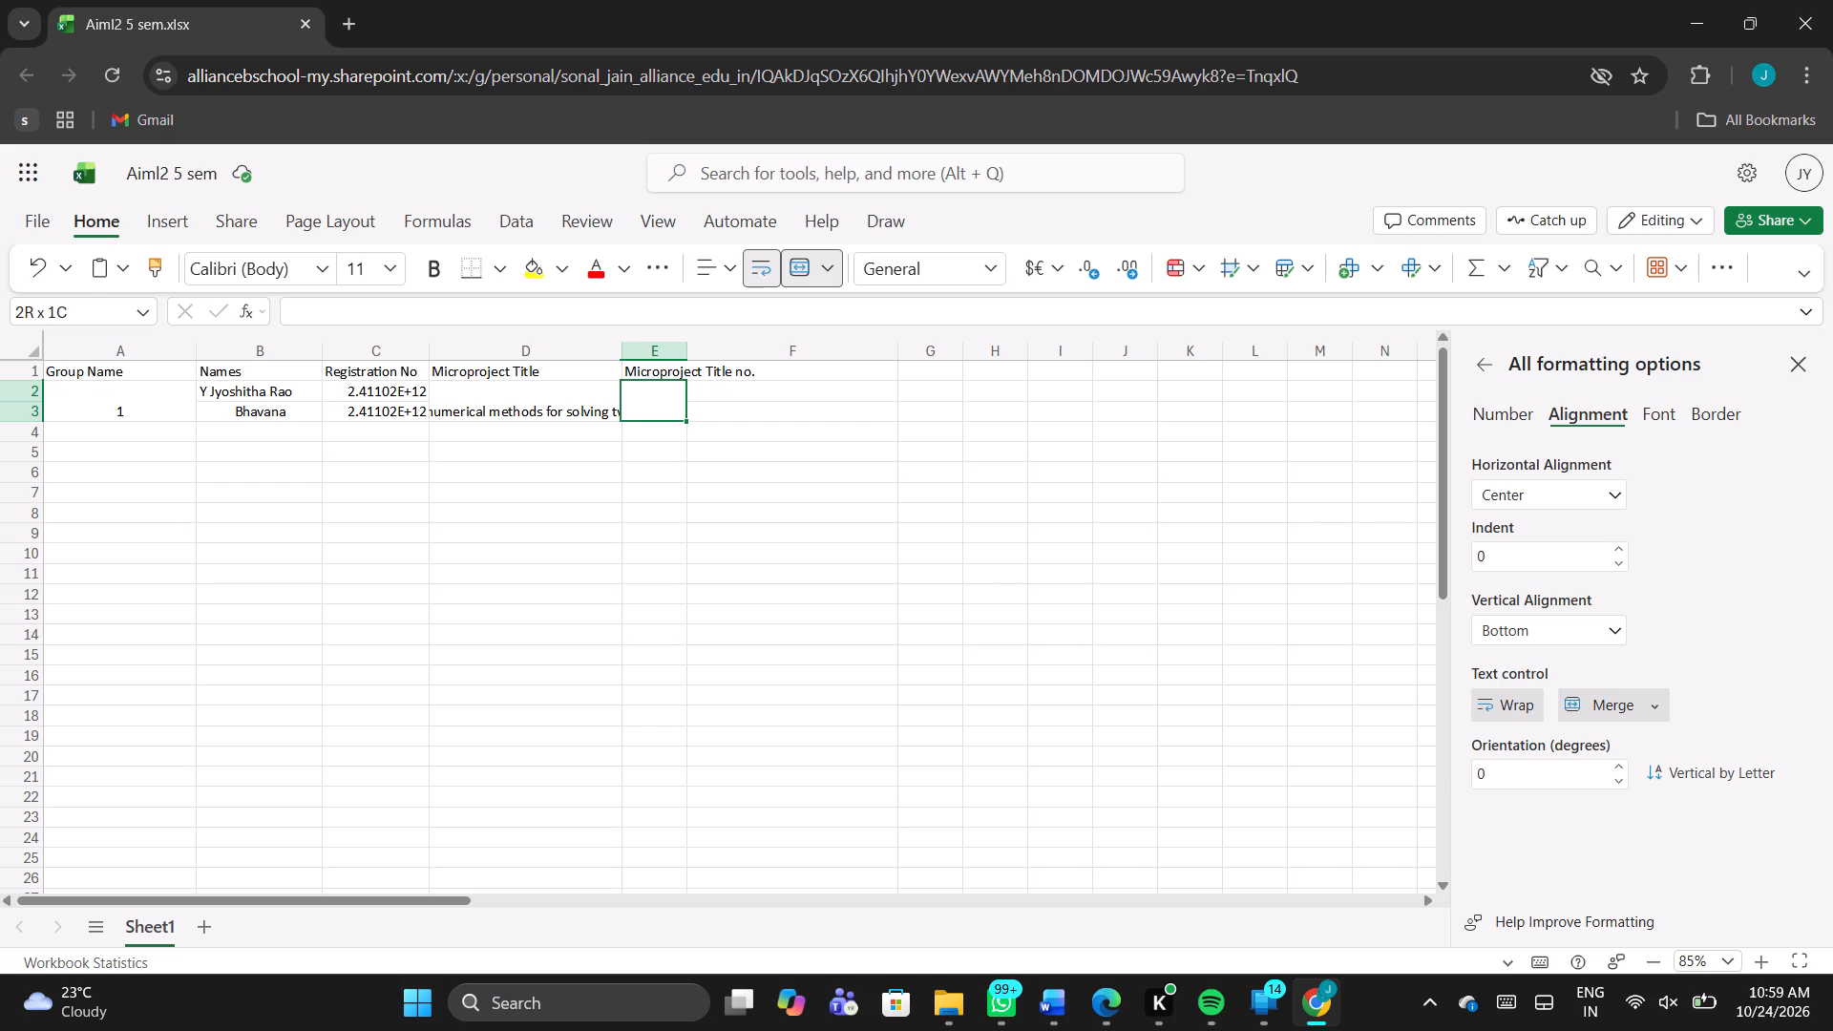
{"action": "key", "text": "5"}
{"action": "left_click", "coordinate": [648, 409]}
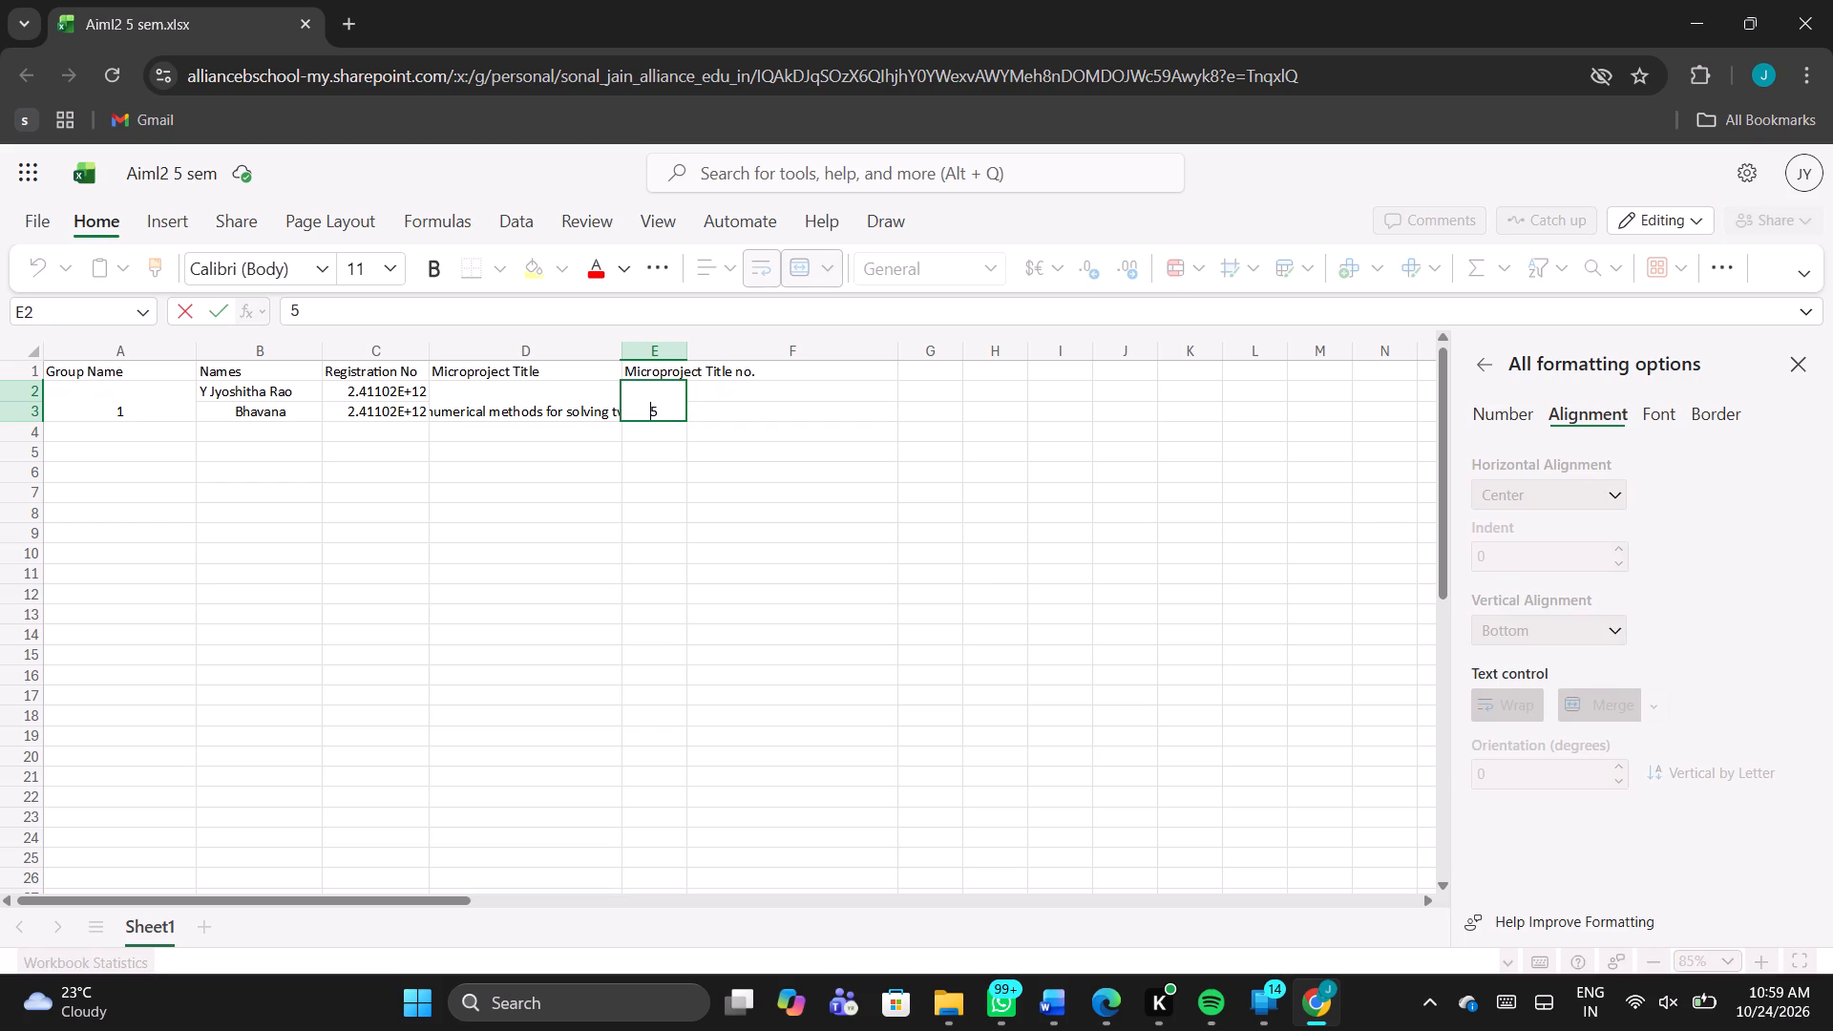
Widen column D to give the microproject title more room.
{"action": "left_click", "coordinate": [622, 353]}
{"action": "left_click", "coordinate": [490, 407]}
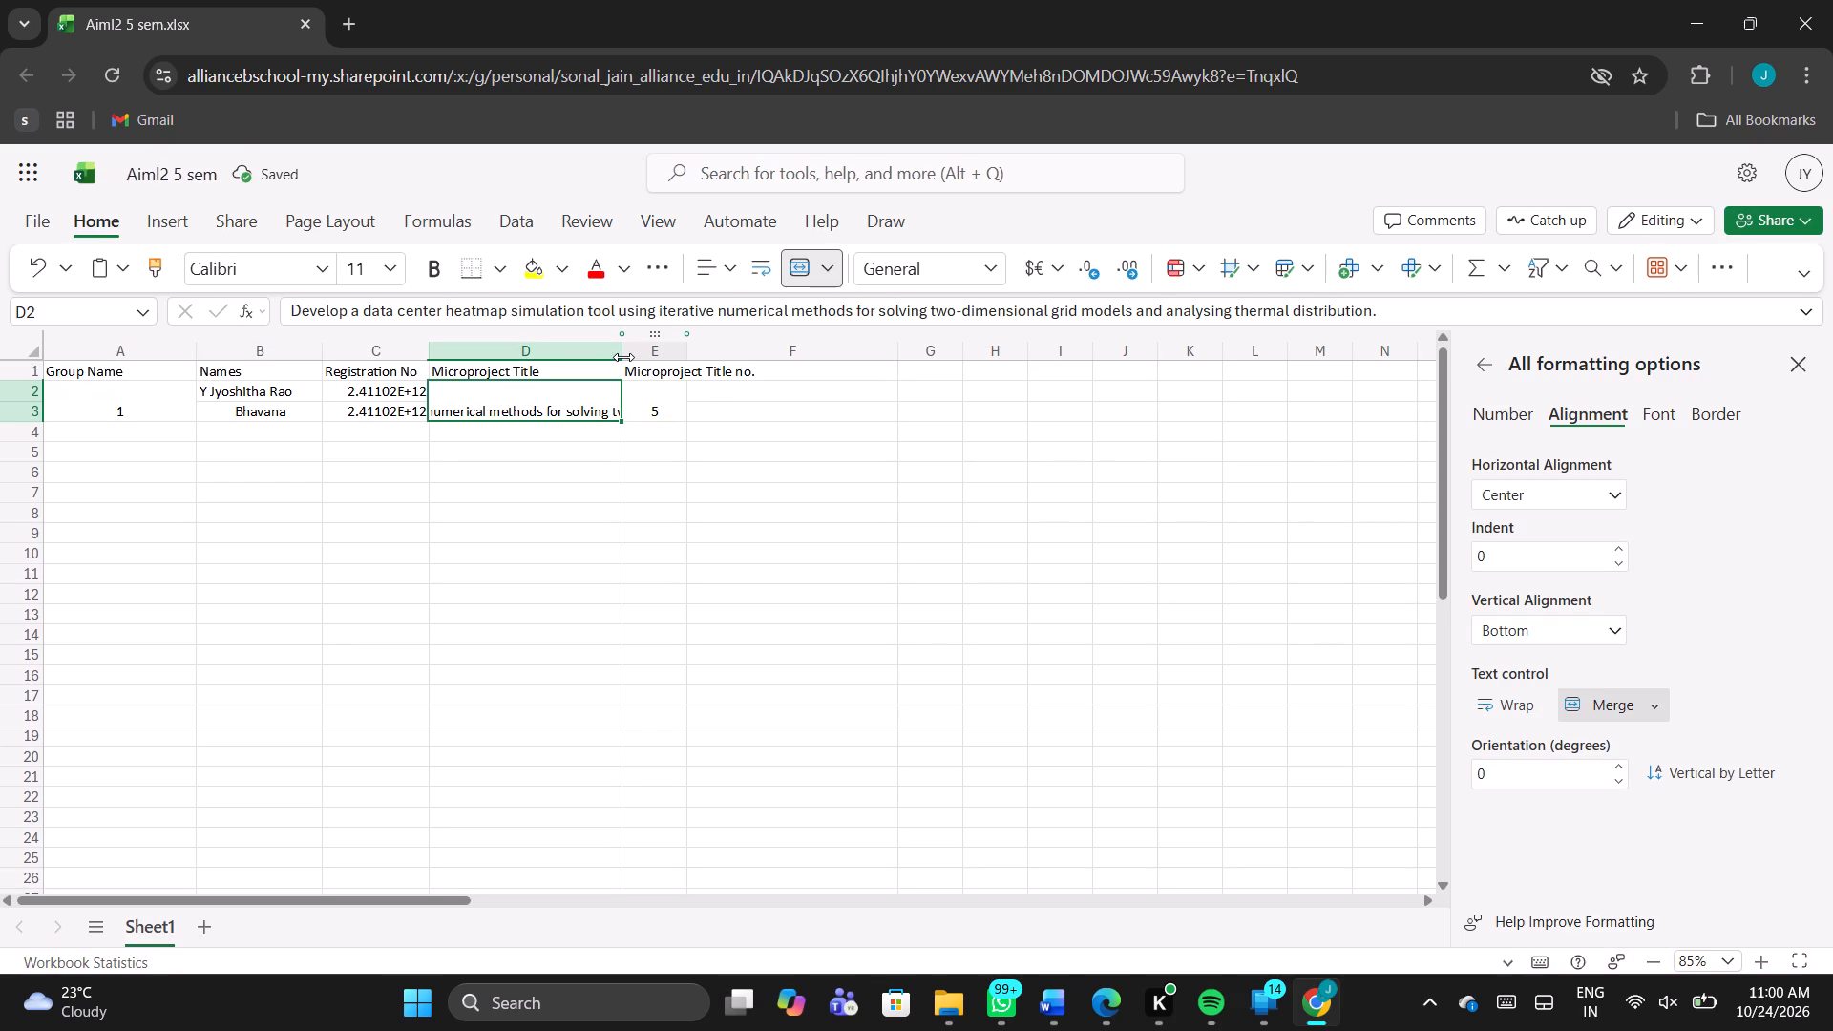
{"action": "left_click_drag", "start_coordinate": [622, 356], "coordinate": [706, 356]}
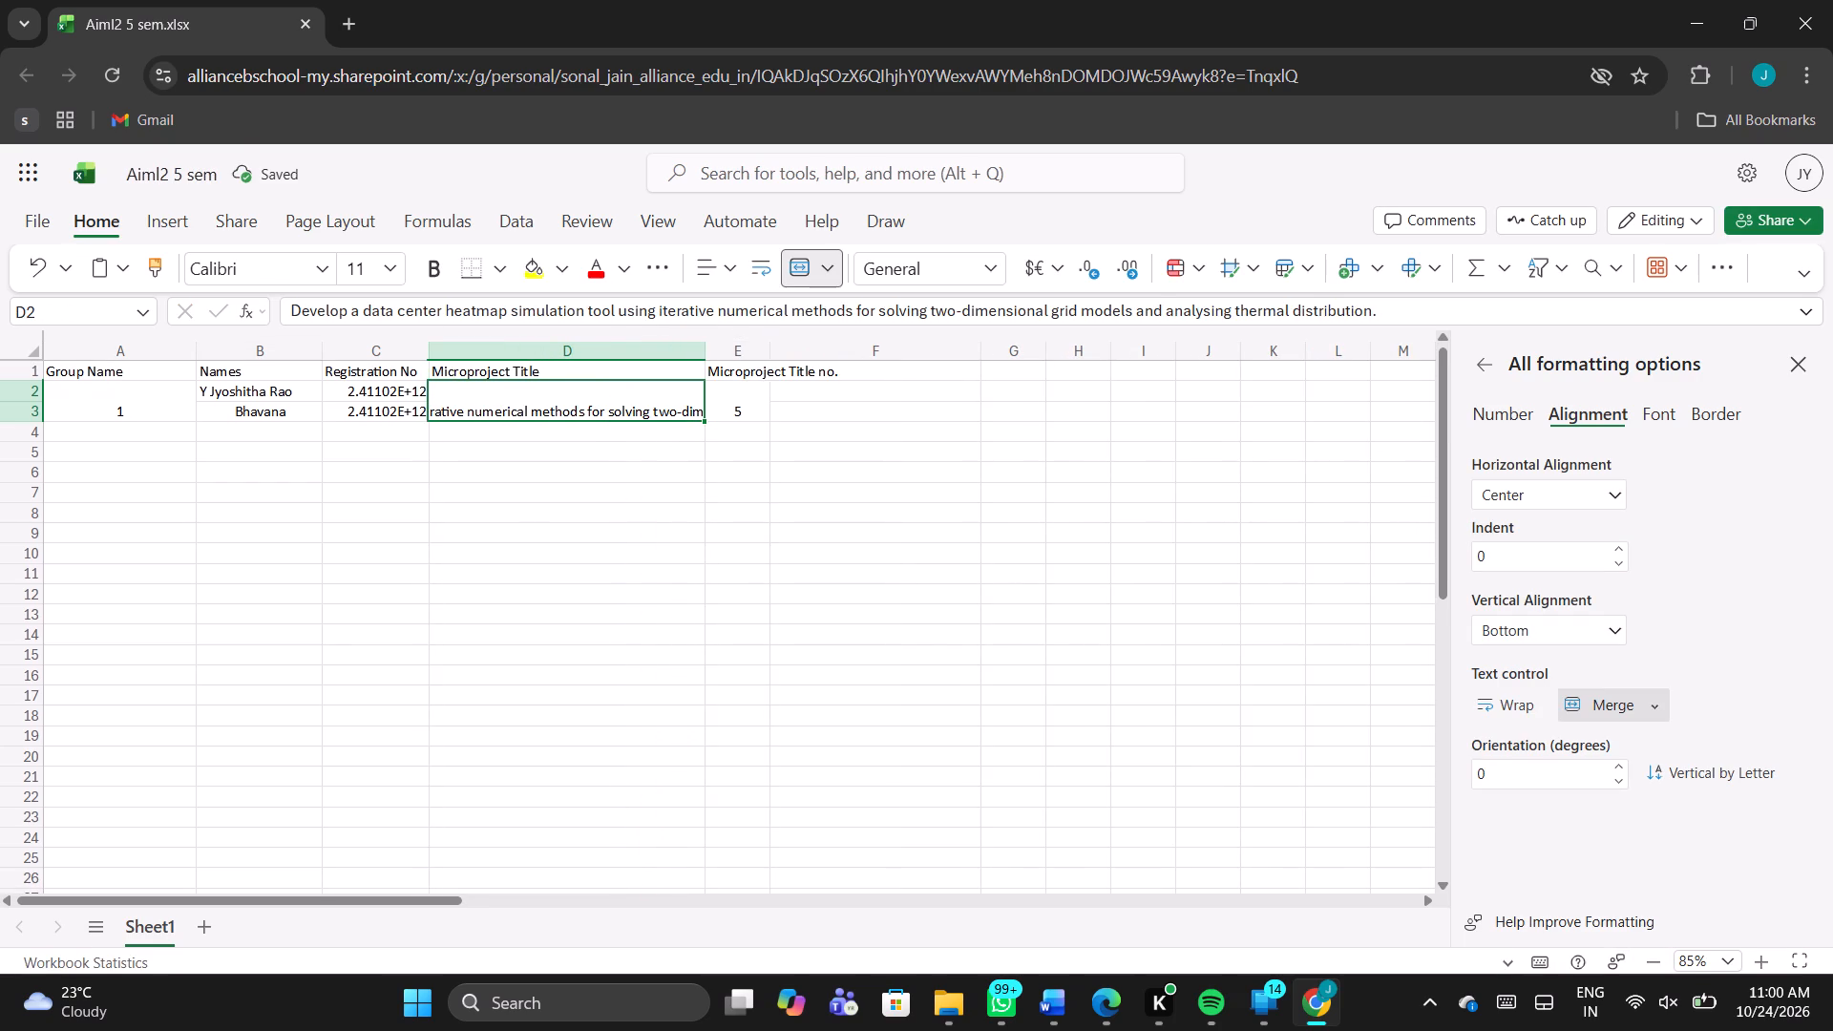
Wrap the microproject title text within the merged cell D2:D3.
{"action": "left_click_drag", "start_coordinate": [704, 422], "coordinate": [699, 396]}
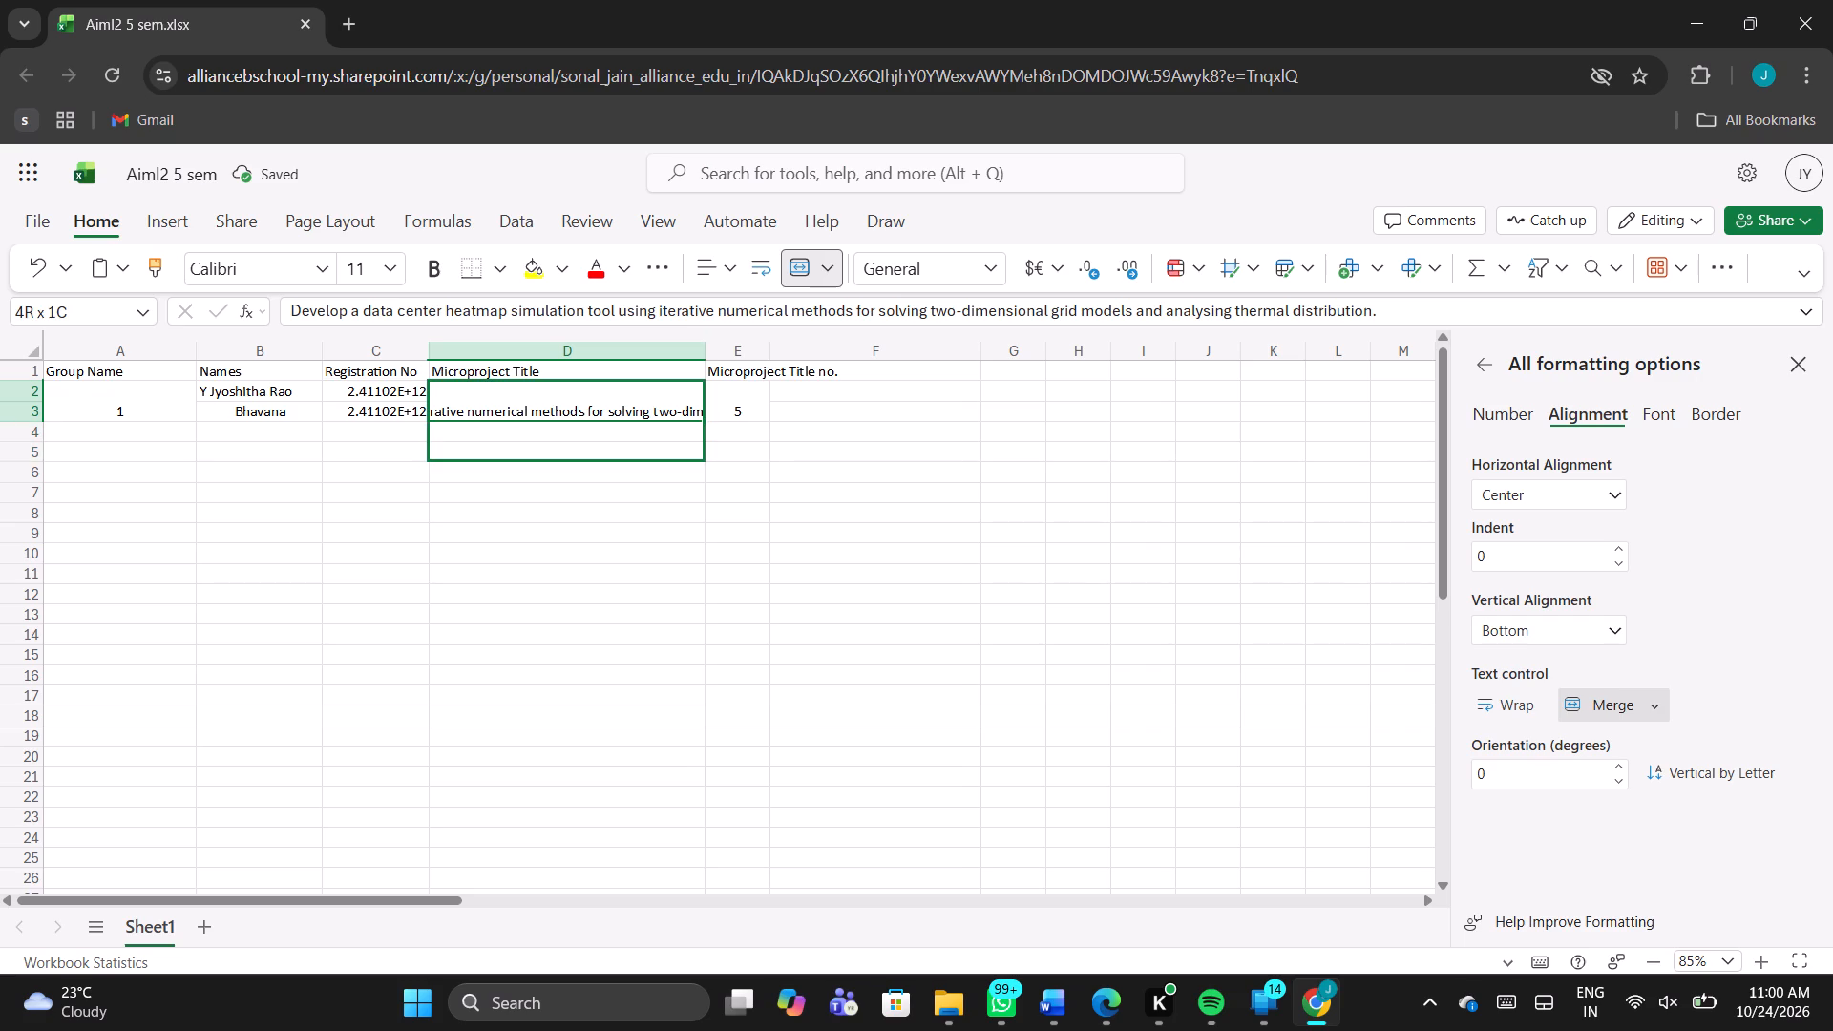
{"action": "left_click_drag", "start_coordinate": [699, 396], "coordinate": [672, 394]}
{"action": "left_click", "coordinate": [672, 394]}
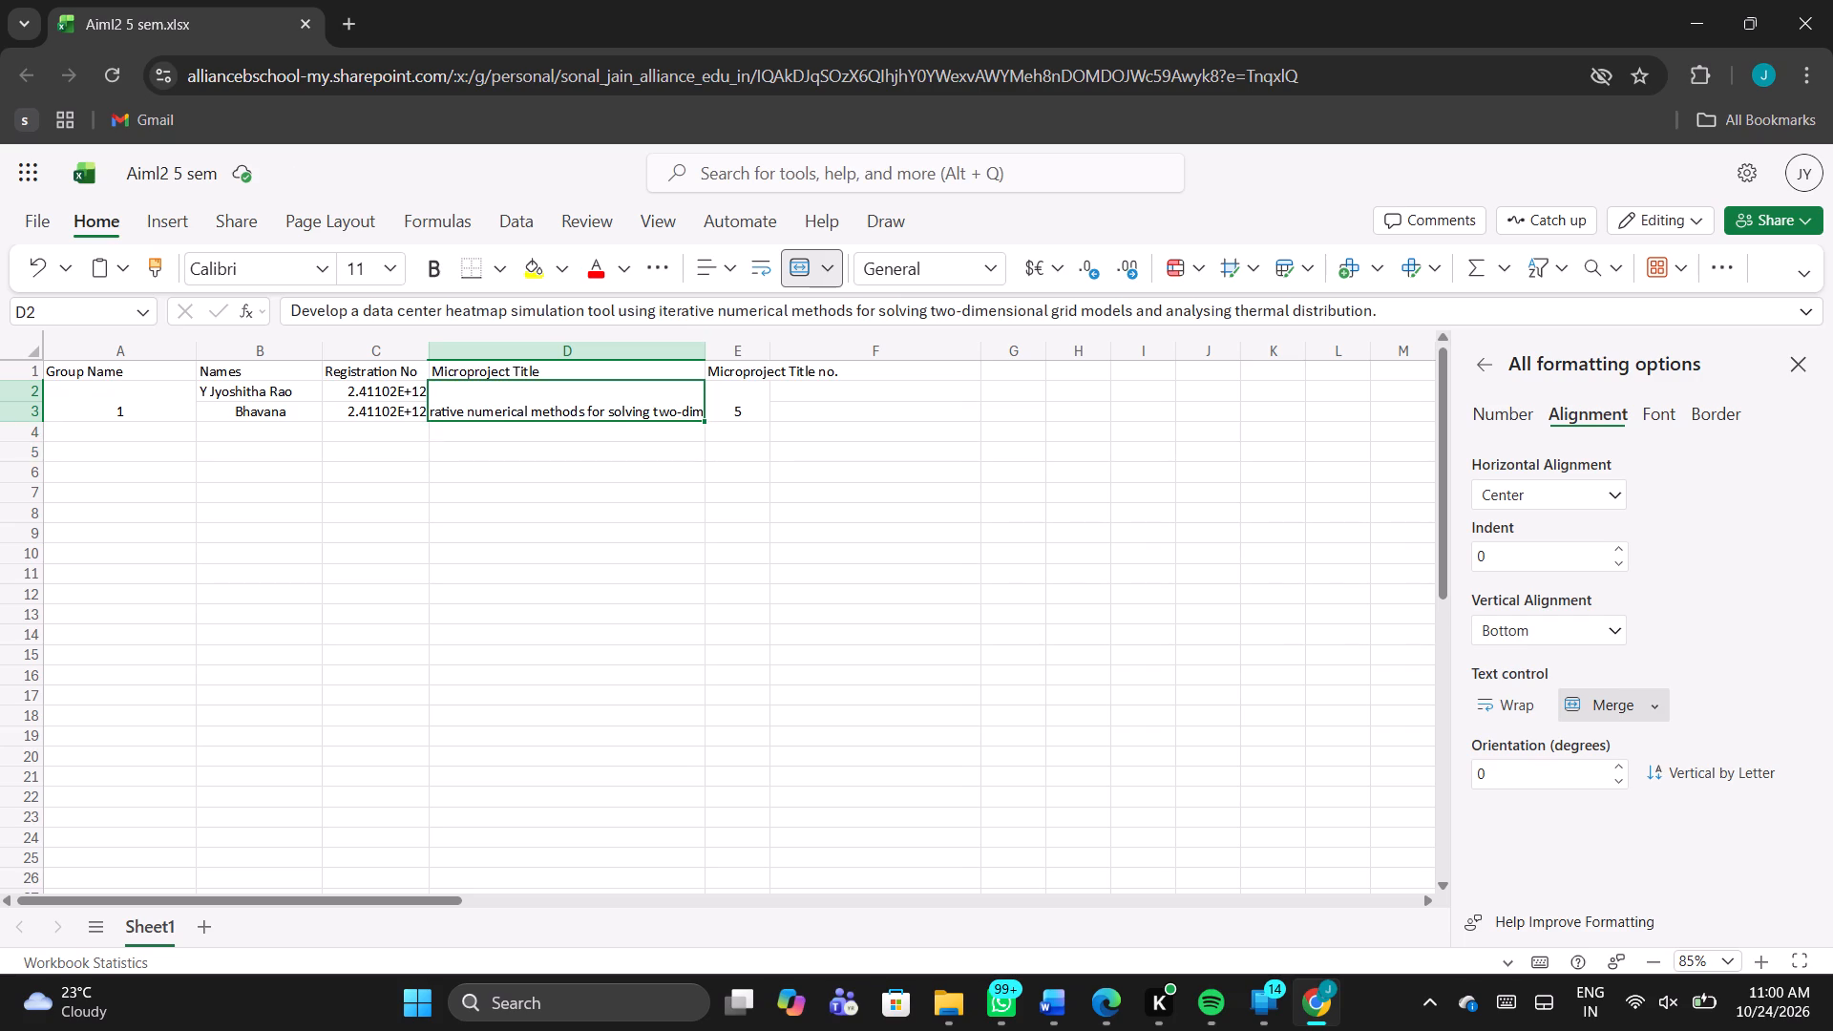
{"action": "left_click", "coordinate": [1502, 701]}
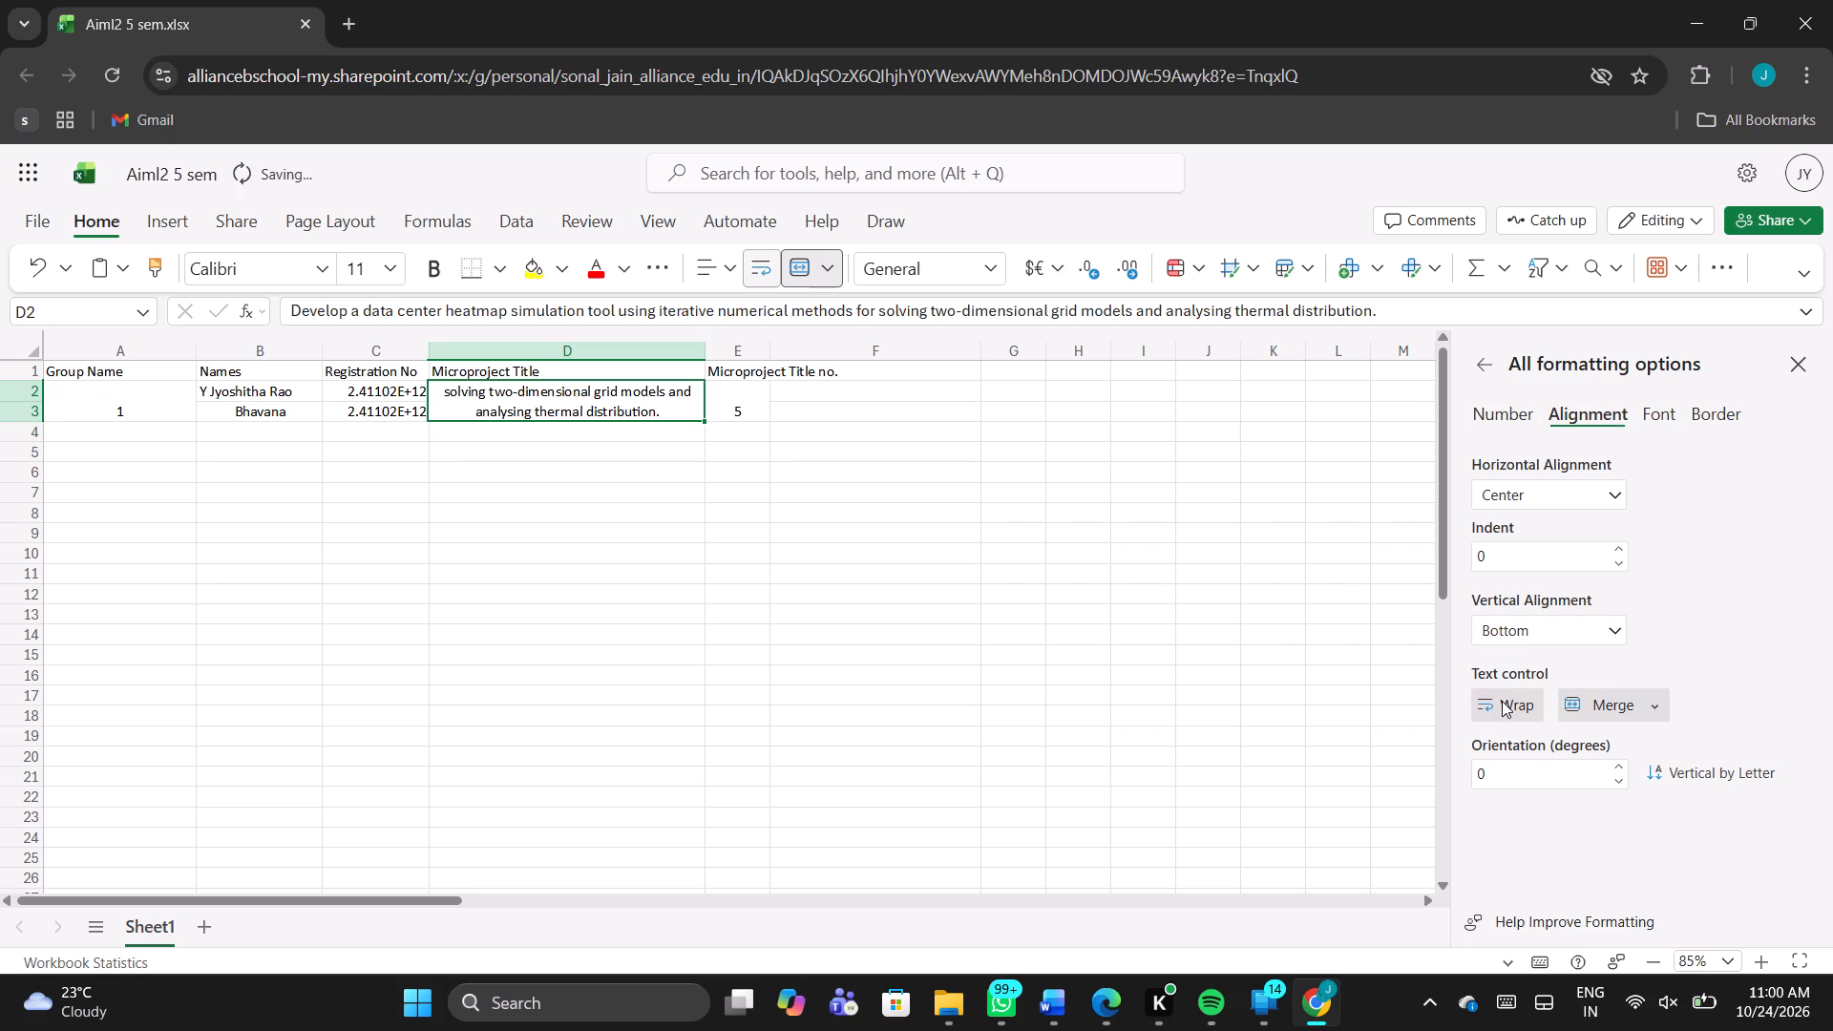
Widen column D until the wrapped microproject title fits on two lines within the merged cell D2:D3.
{"action": "scroll", "coordinate": [620, 410], "scroll_direction": "up", "scroll_amount": 1}
{"action": "left_click_drag", "start_coordinate": [708, 353], "coordinate": [769, 351]}
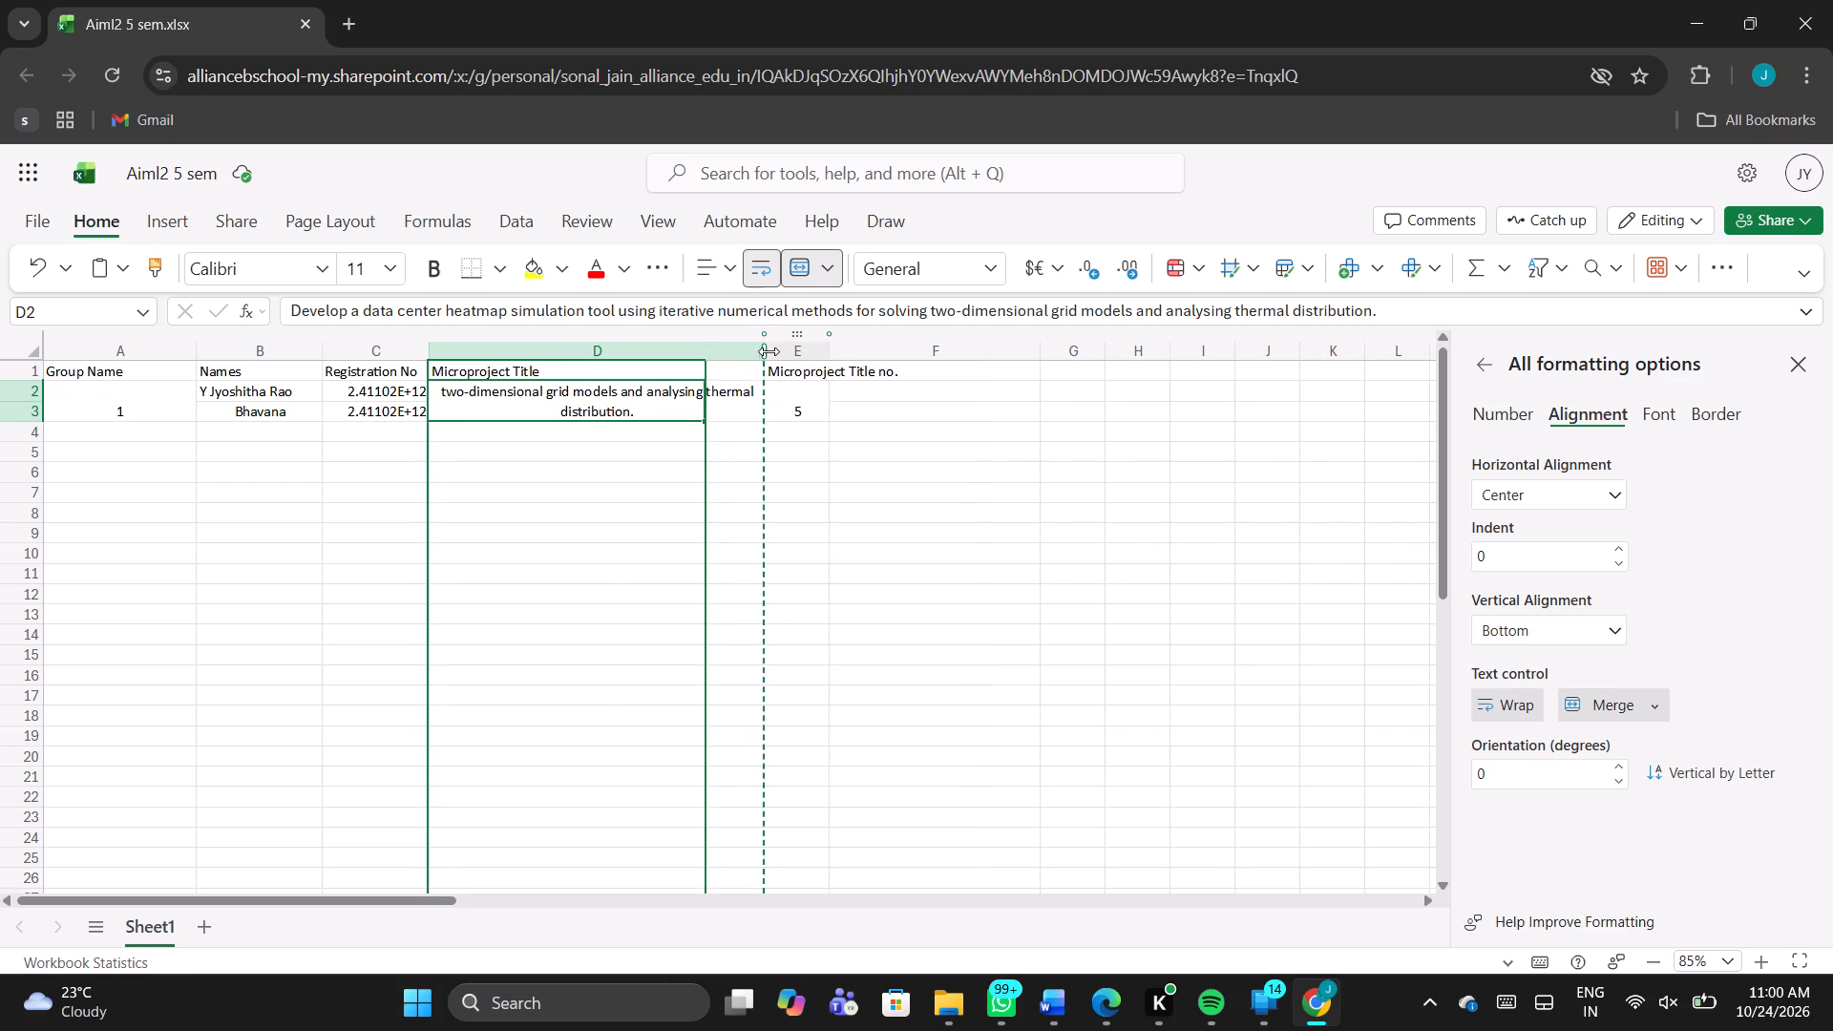
{"action": "scroll", "coordinate": [668, 404], "scroll_direction": "up", "scroll_amount": 1}
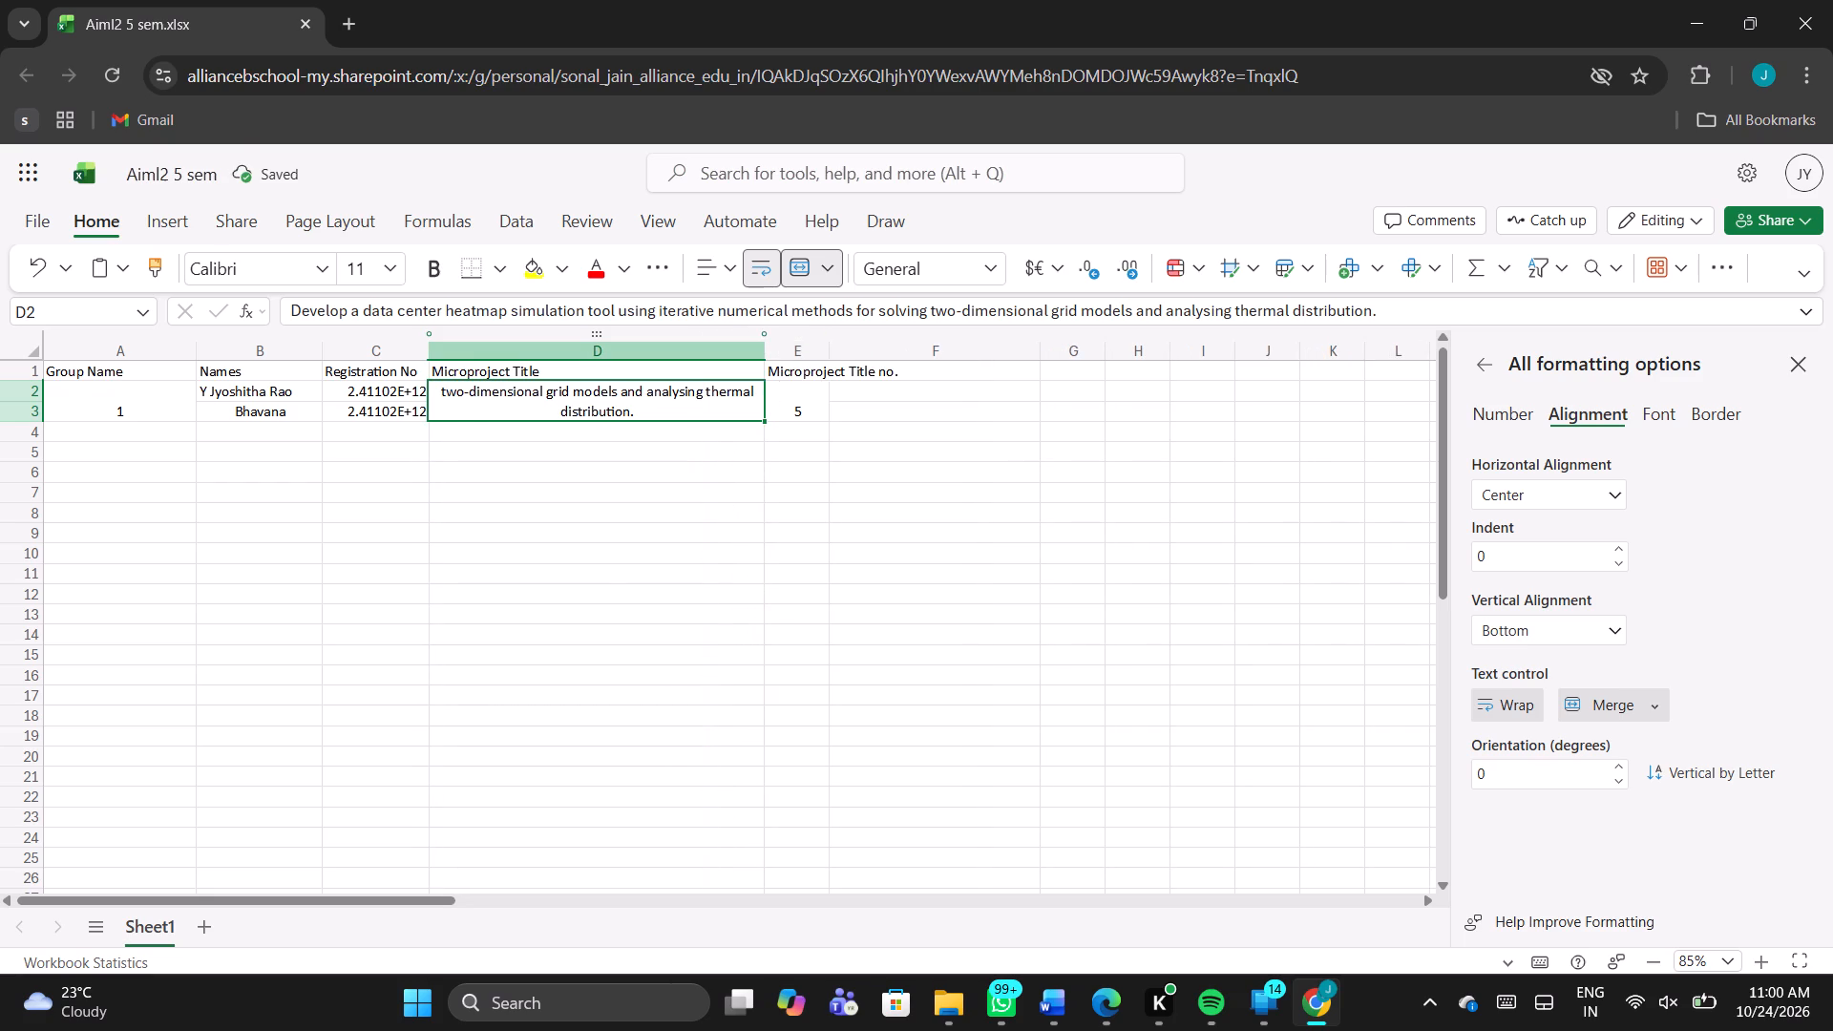
{"action": "left_click_drag", "start_coordinate": [768, 351], "coordinate": [902, 357]}
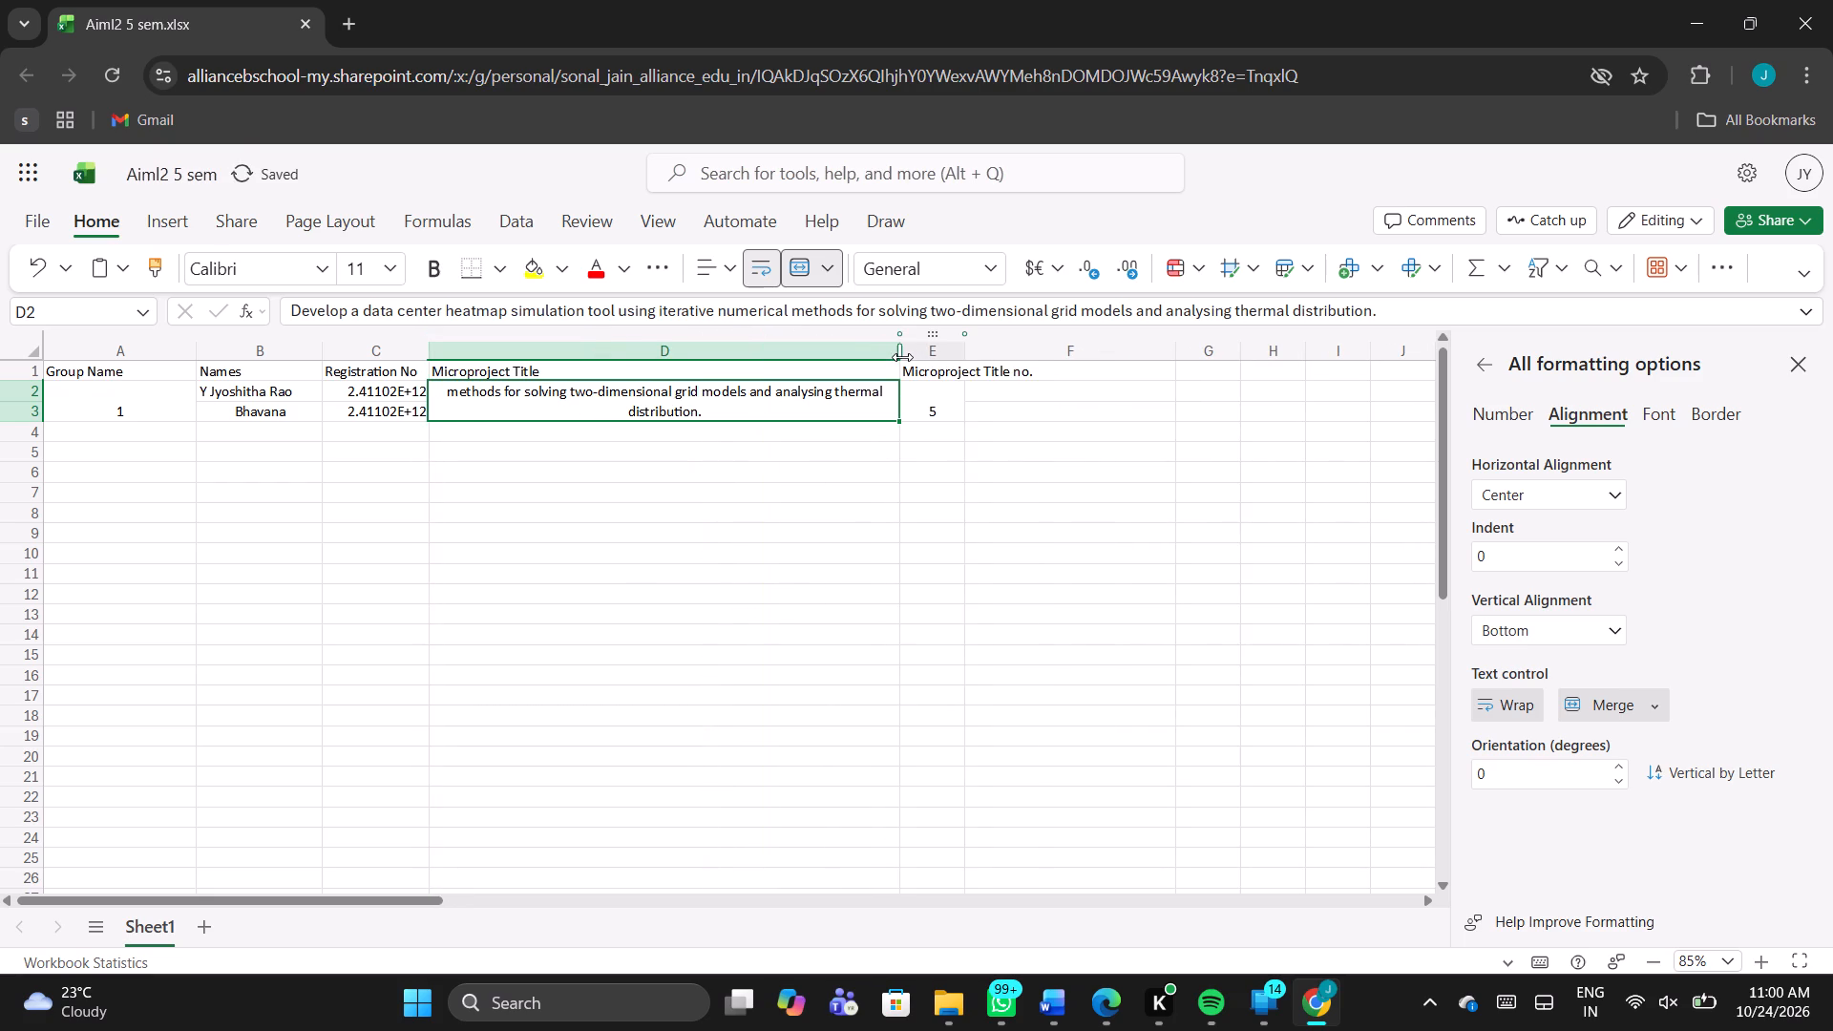
{"action": "left_click_drag", "start_coordinate": [900, 352], "coordinate": [1048, 377]}
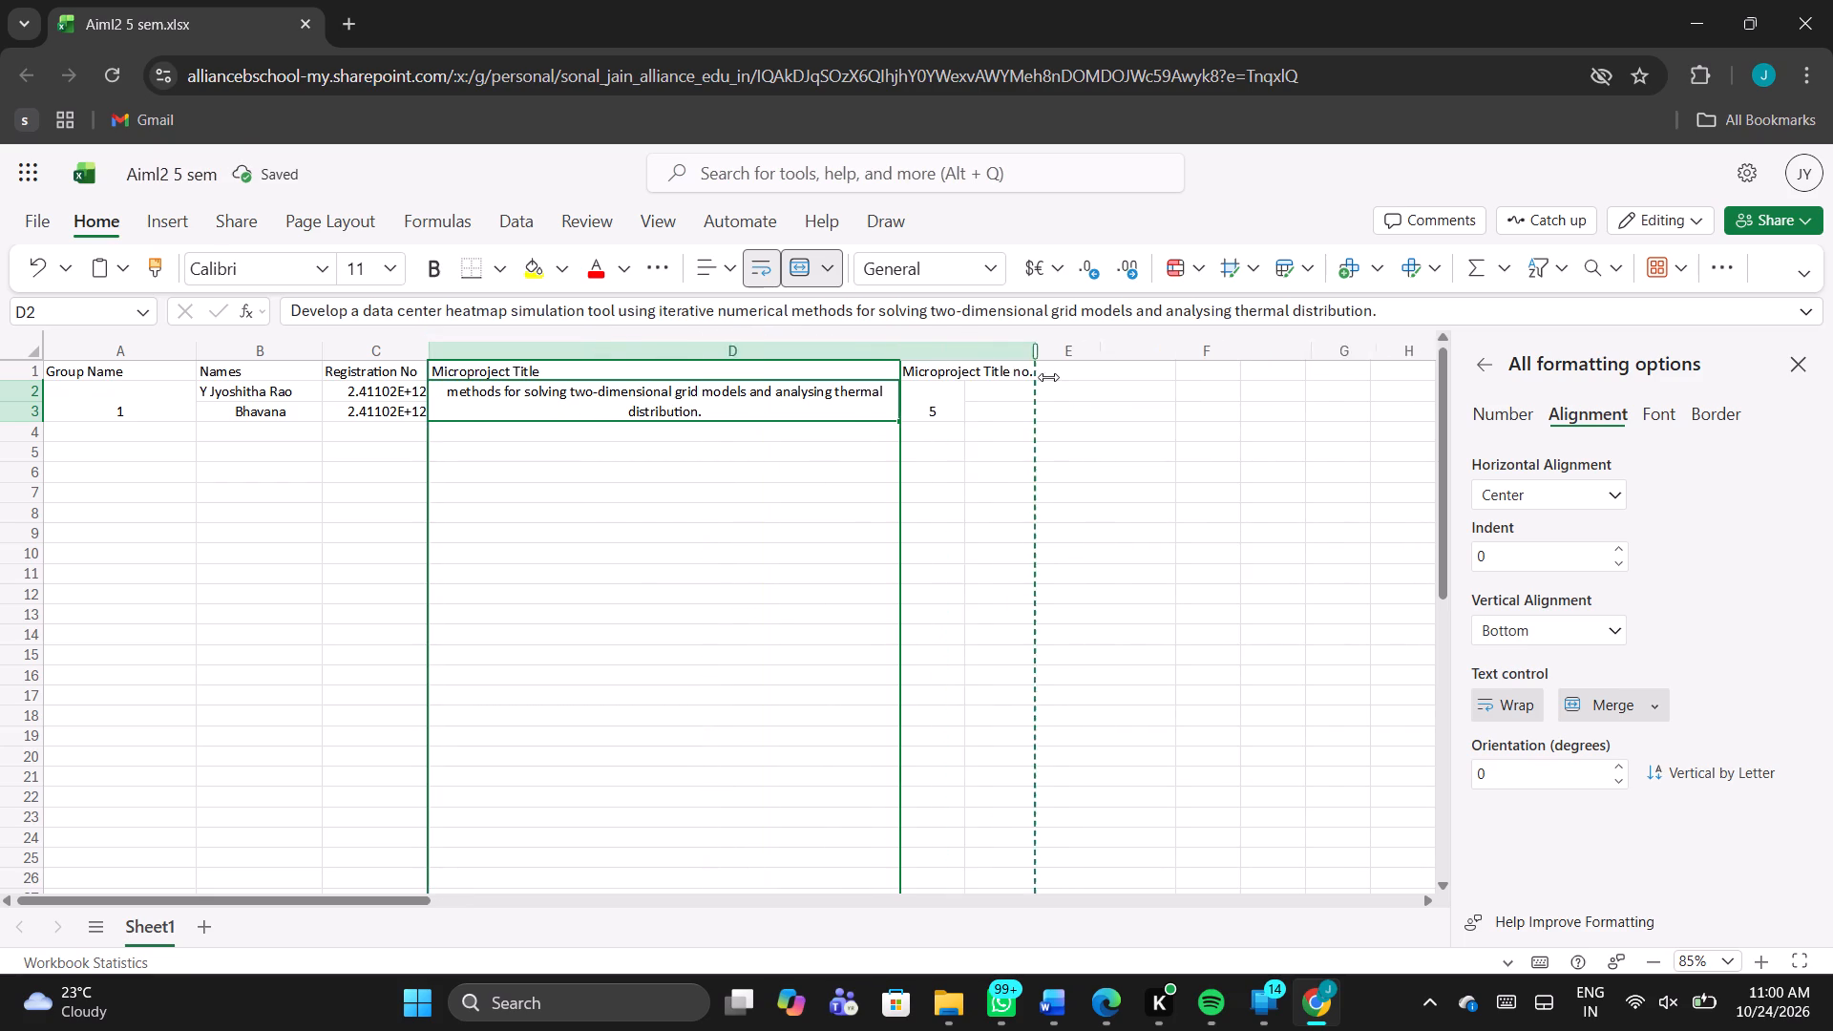
{"action": "left_click_drag", "start_coordinate": [1048, 377], "coordinate": [1052, 378]}
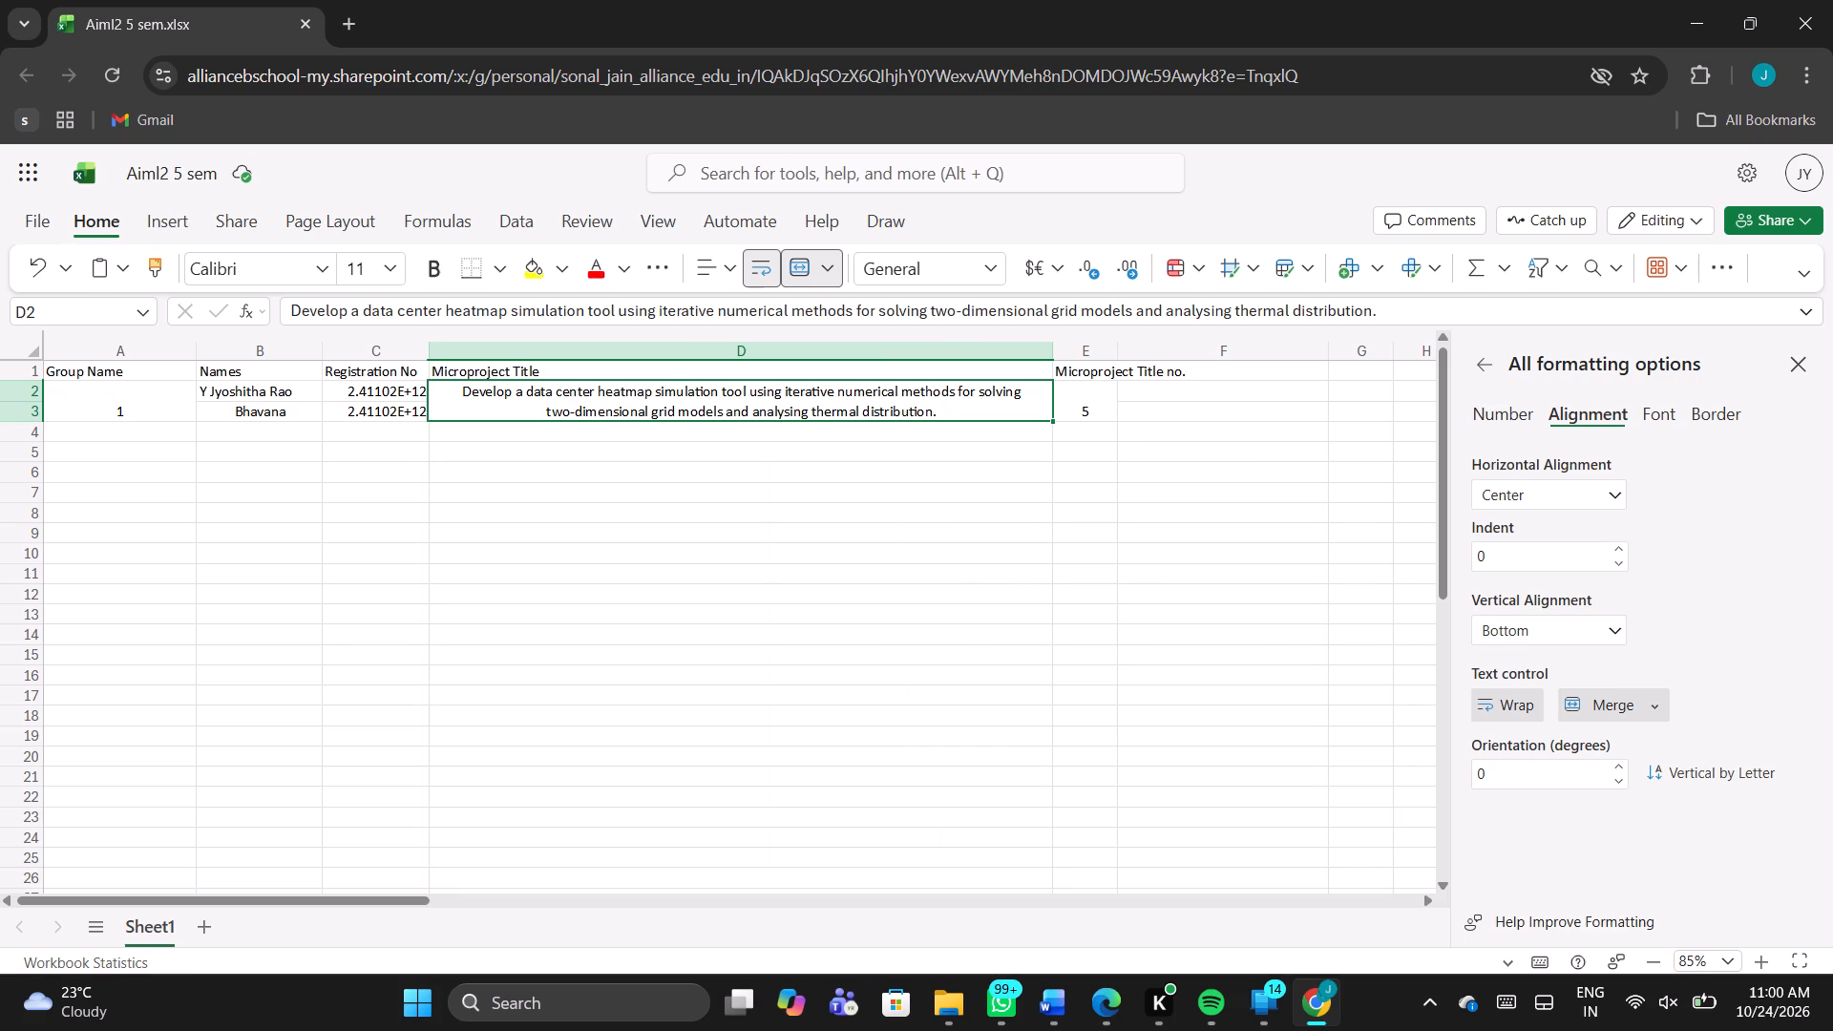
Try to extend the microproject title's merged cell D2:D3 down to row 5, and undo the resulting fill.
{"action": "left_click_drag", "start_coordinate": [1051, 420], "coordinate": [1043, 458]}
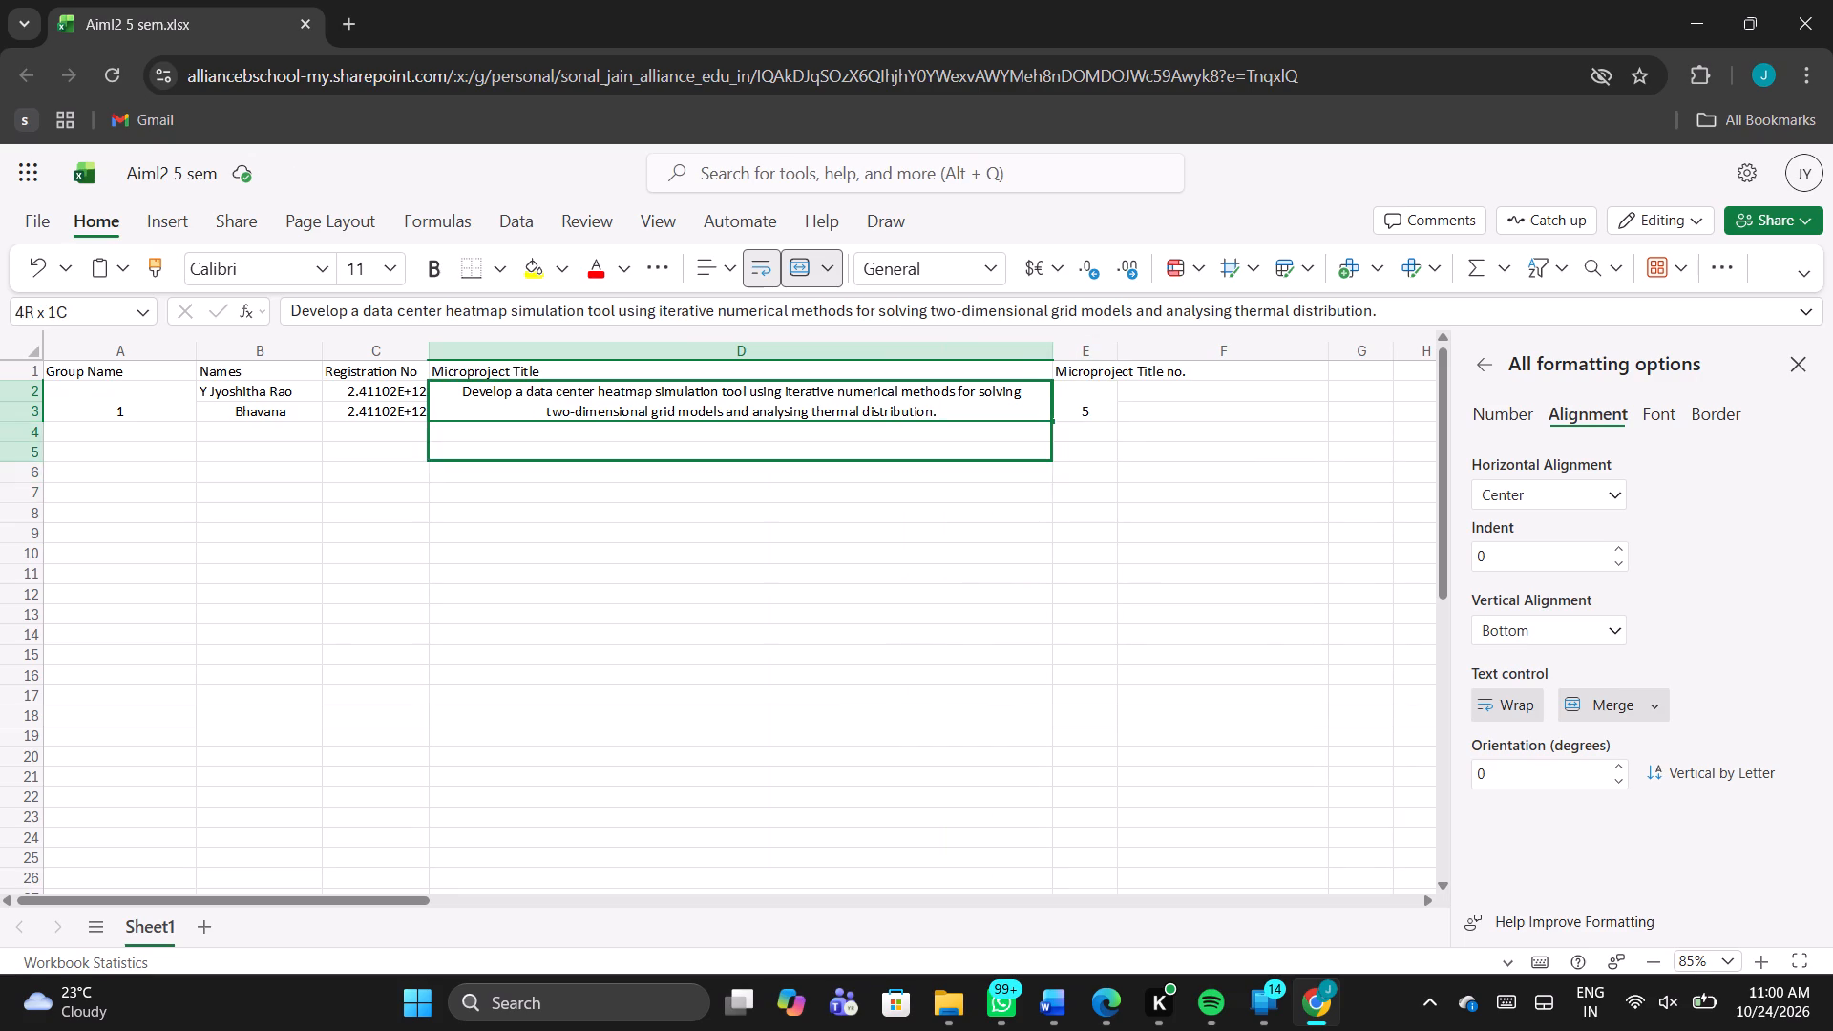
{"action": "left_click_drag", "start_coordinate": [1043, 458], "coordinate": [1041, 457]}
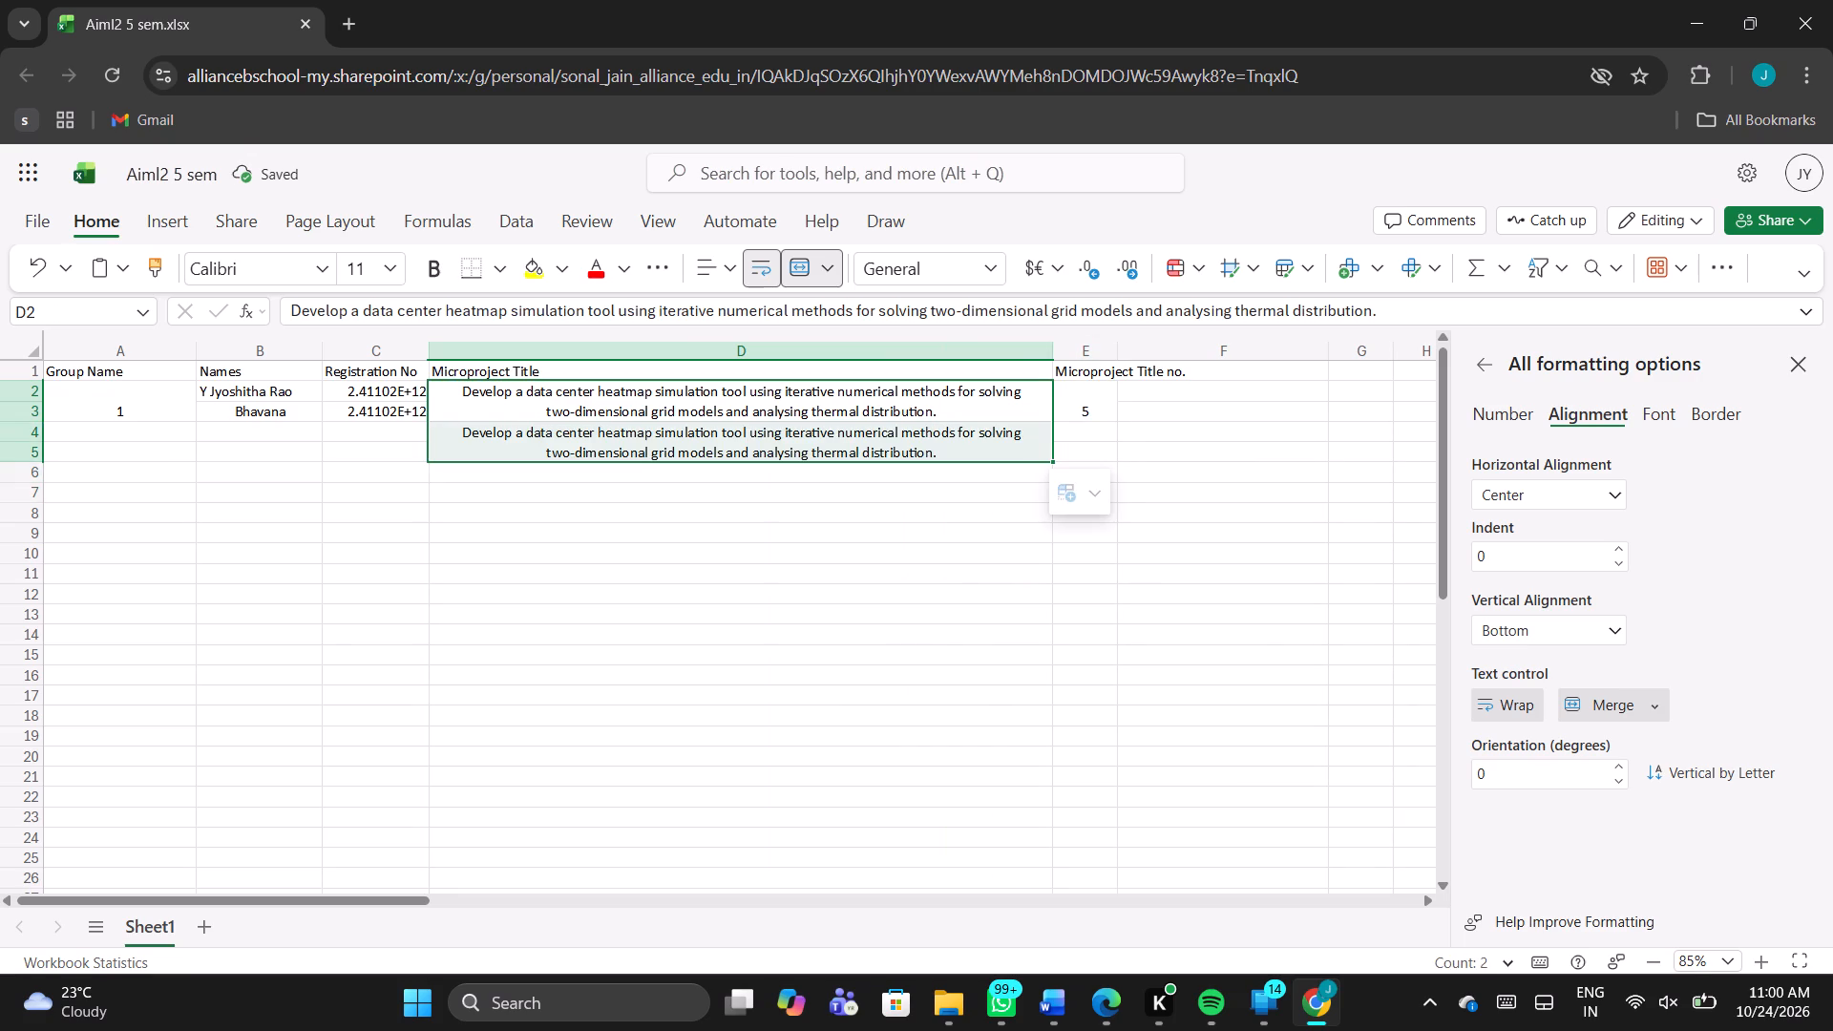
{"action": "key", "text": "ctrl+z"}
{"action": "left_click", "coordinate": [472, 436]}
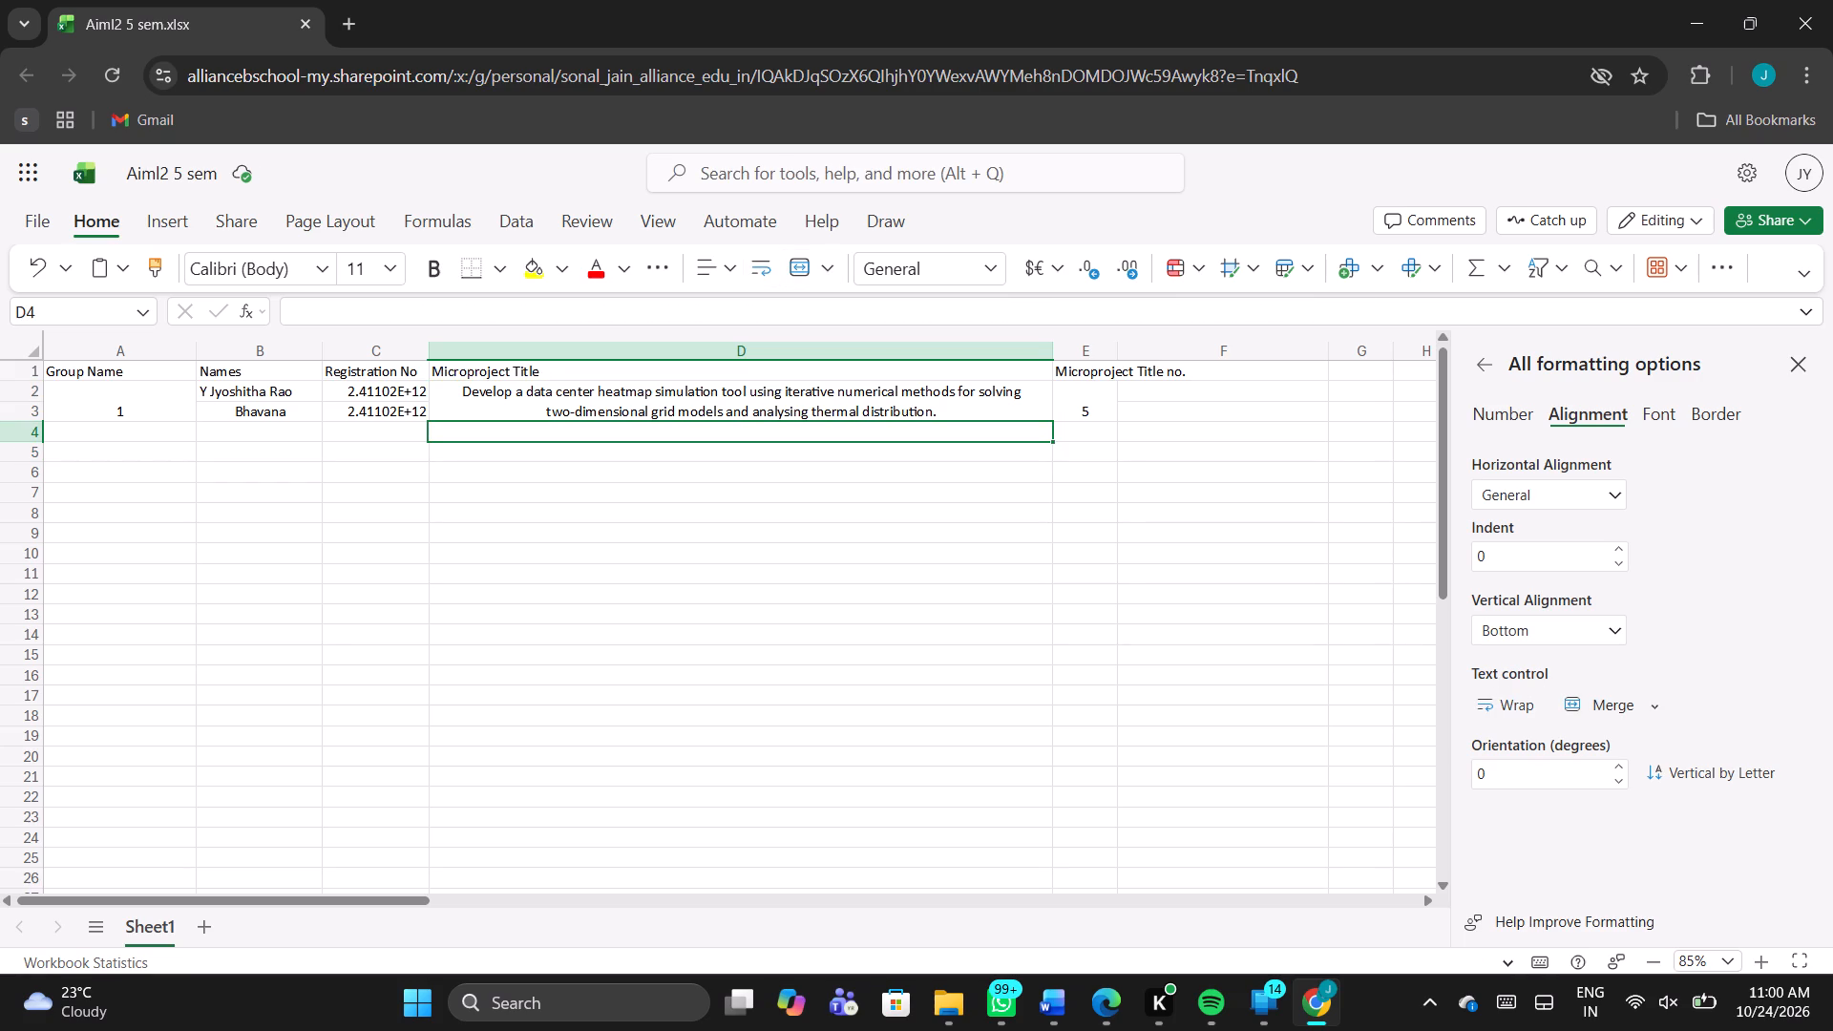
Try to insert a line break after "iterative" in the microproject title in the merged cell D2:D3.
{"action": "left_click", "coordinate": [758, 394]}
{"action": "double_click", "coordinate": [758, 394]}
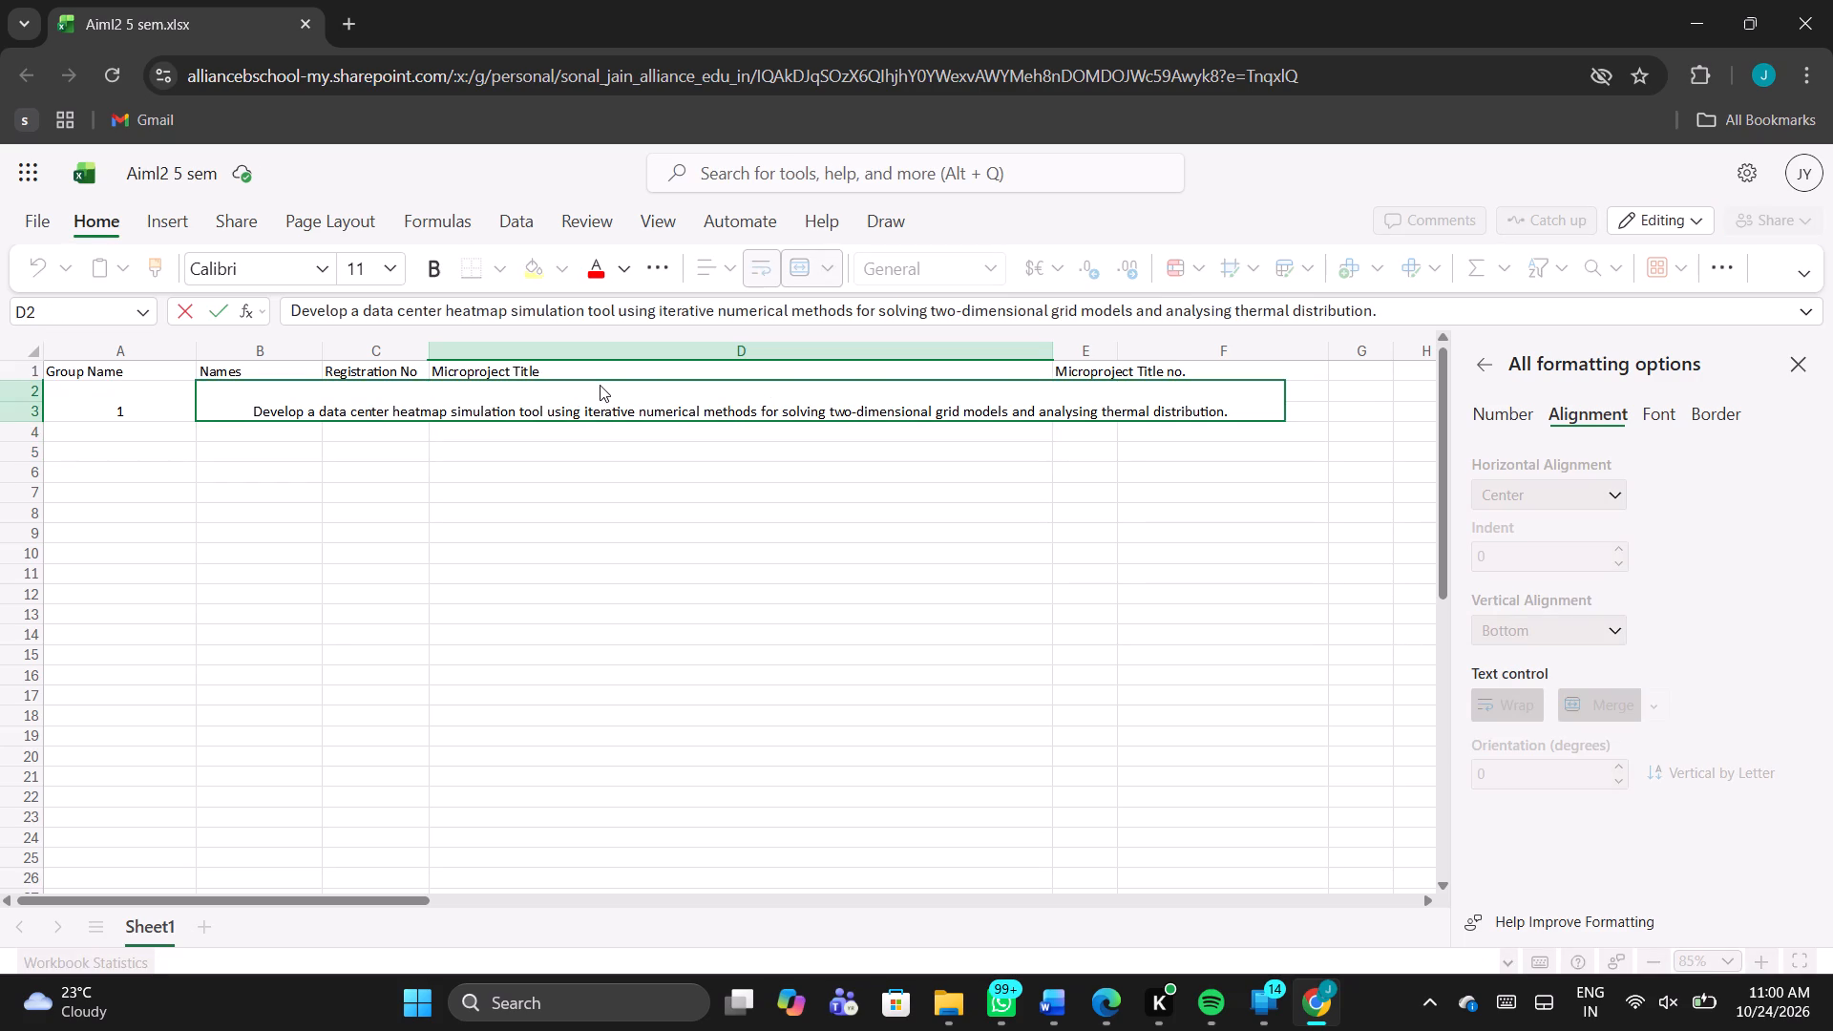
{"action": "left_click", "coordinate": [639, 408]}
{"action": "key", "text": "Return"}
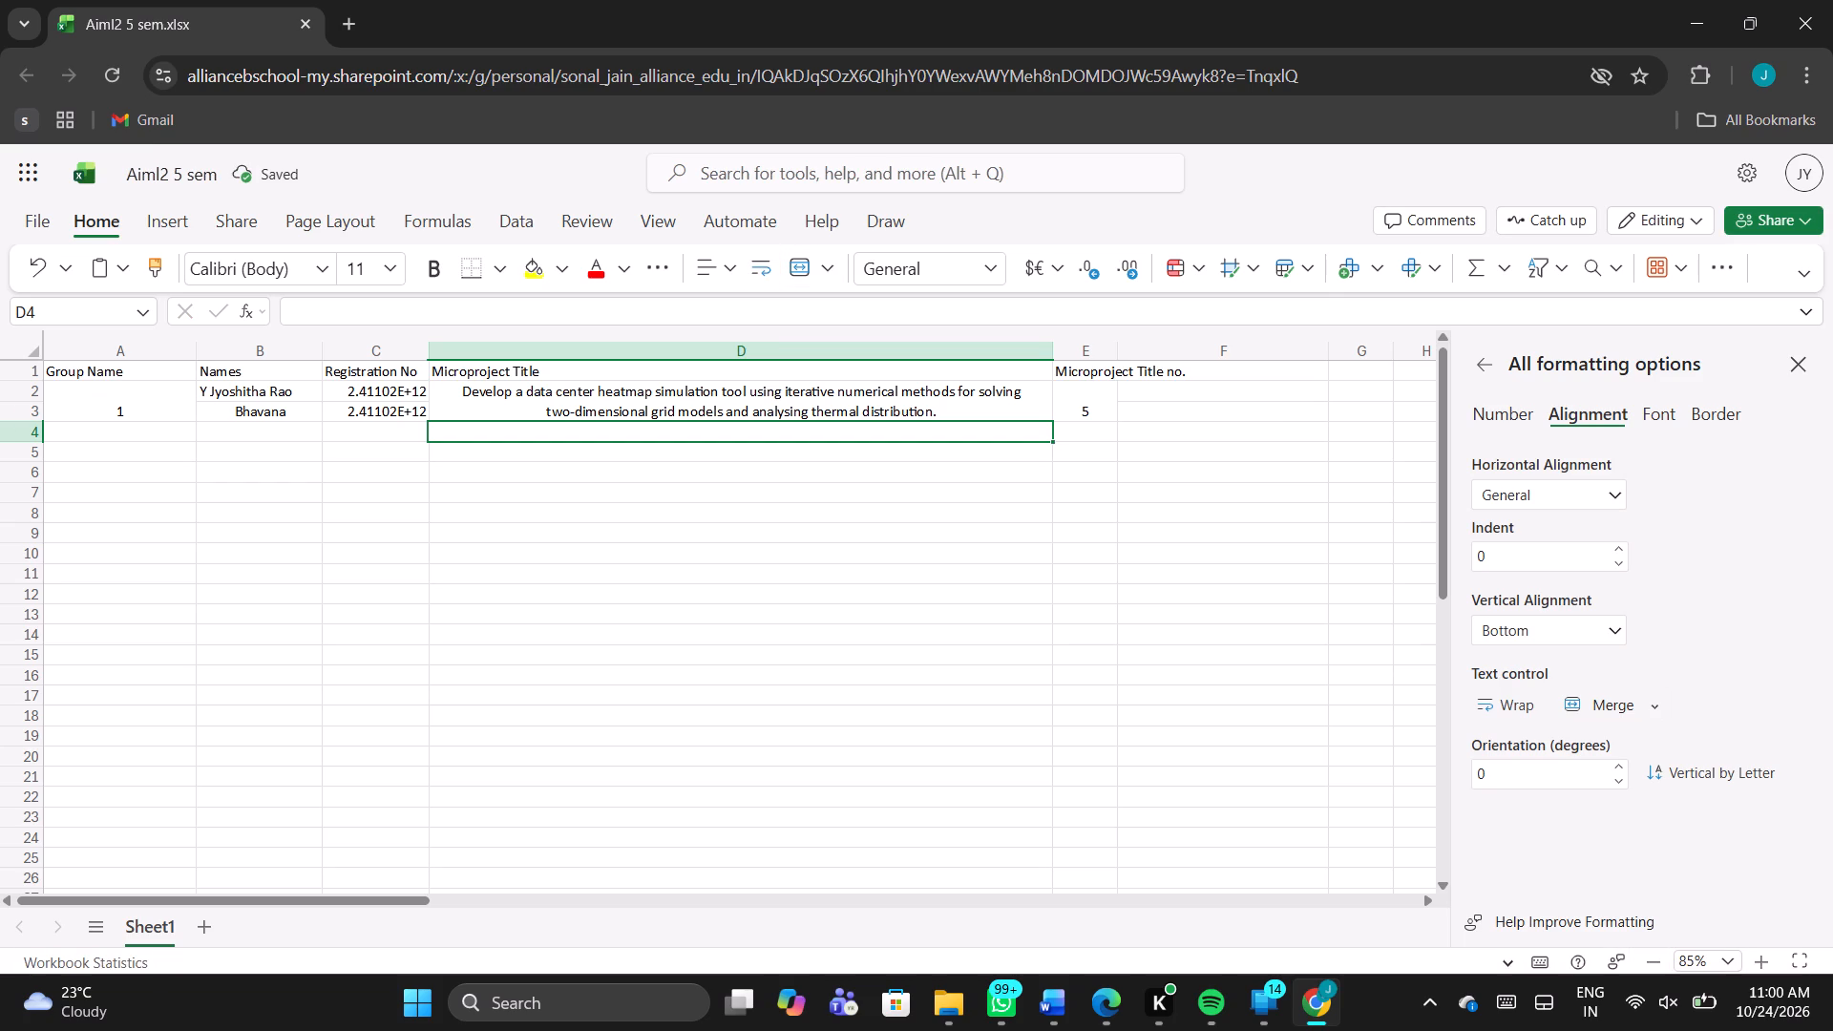
Narrow column D to slightly more than the width of the title's line ending in "analysing thermal".
{"action": "left_click_drag", "start_coordinate": [1055, 352], "coordinate": [945, 352]}
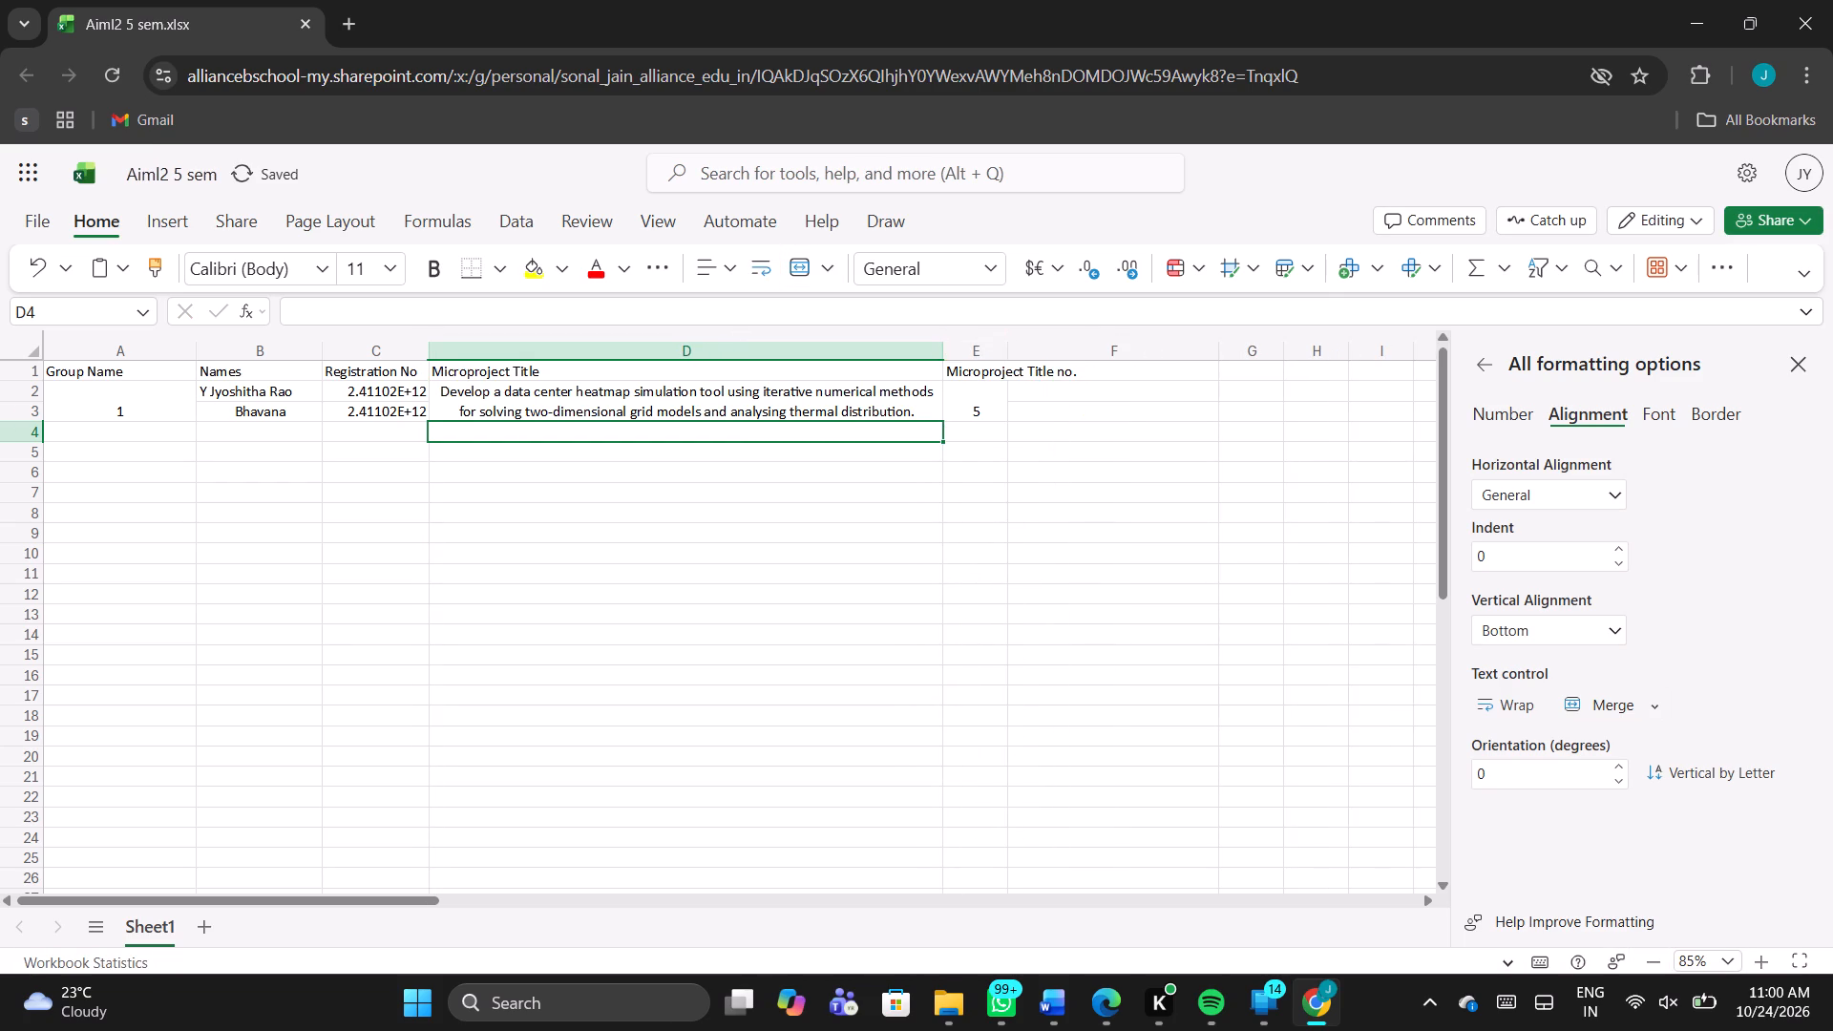
{"action": "left_click_drag", "start_coordinate": [941, 355], "coordinate": [916, 355]}
{"action": "scroll", "coordinate": [796, 410], "scroll_direction": "up", "scroll_amount": 1}
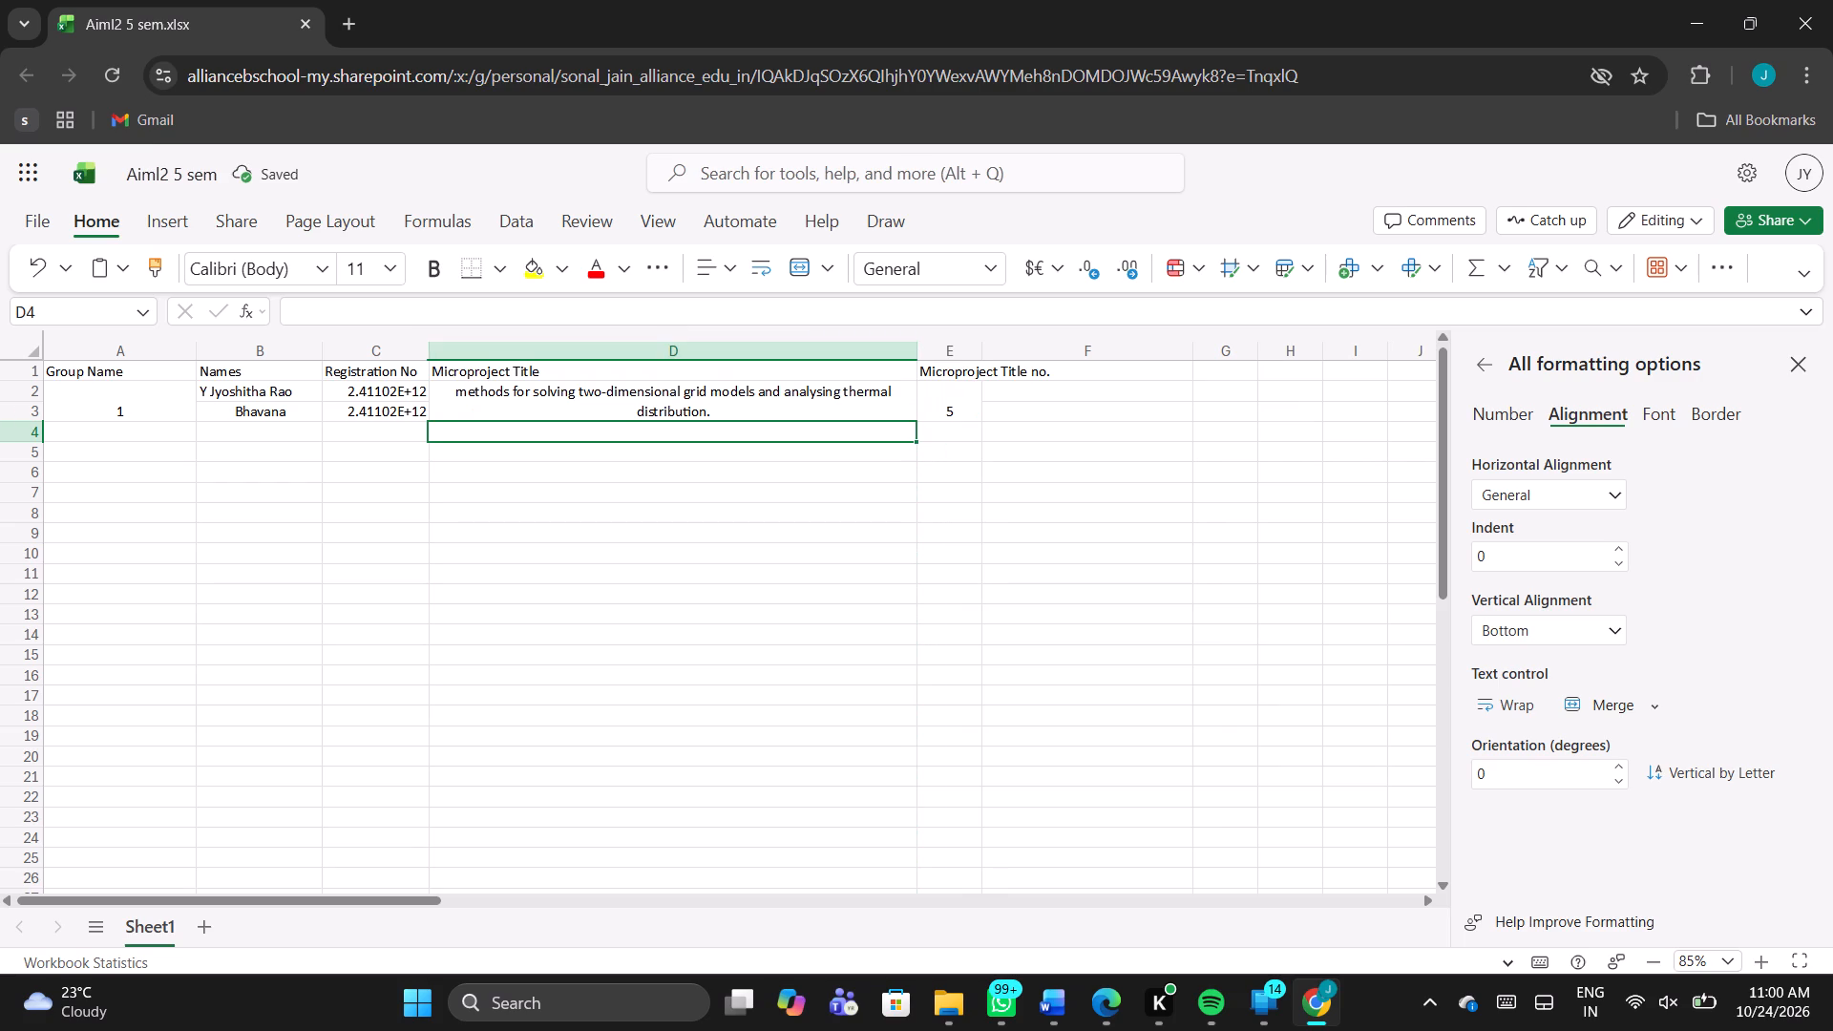
{"action": "scroll", "coordinate": [796, 410], "scroll_direction": "up", "scroll_amount": 1}
{"action": "left_click", "coordinate": [796, 410]}
{"action": "left_click", "coordinate": [771, 435]}
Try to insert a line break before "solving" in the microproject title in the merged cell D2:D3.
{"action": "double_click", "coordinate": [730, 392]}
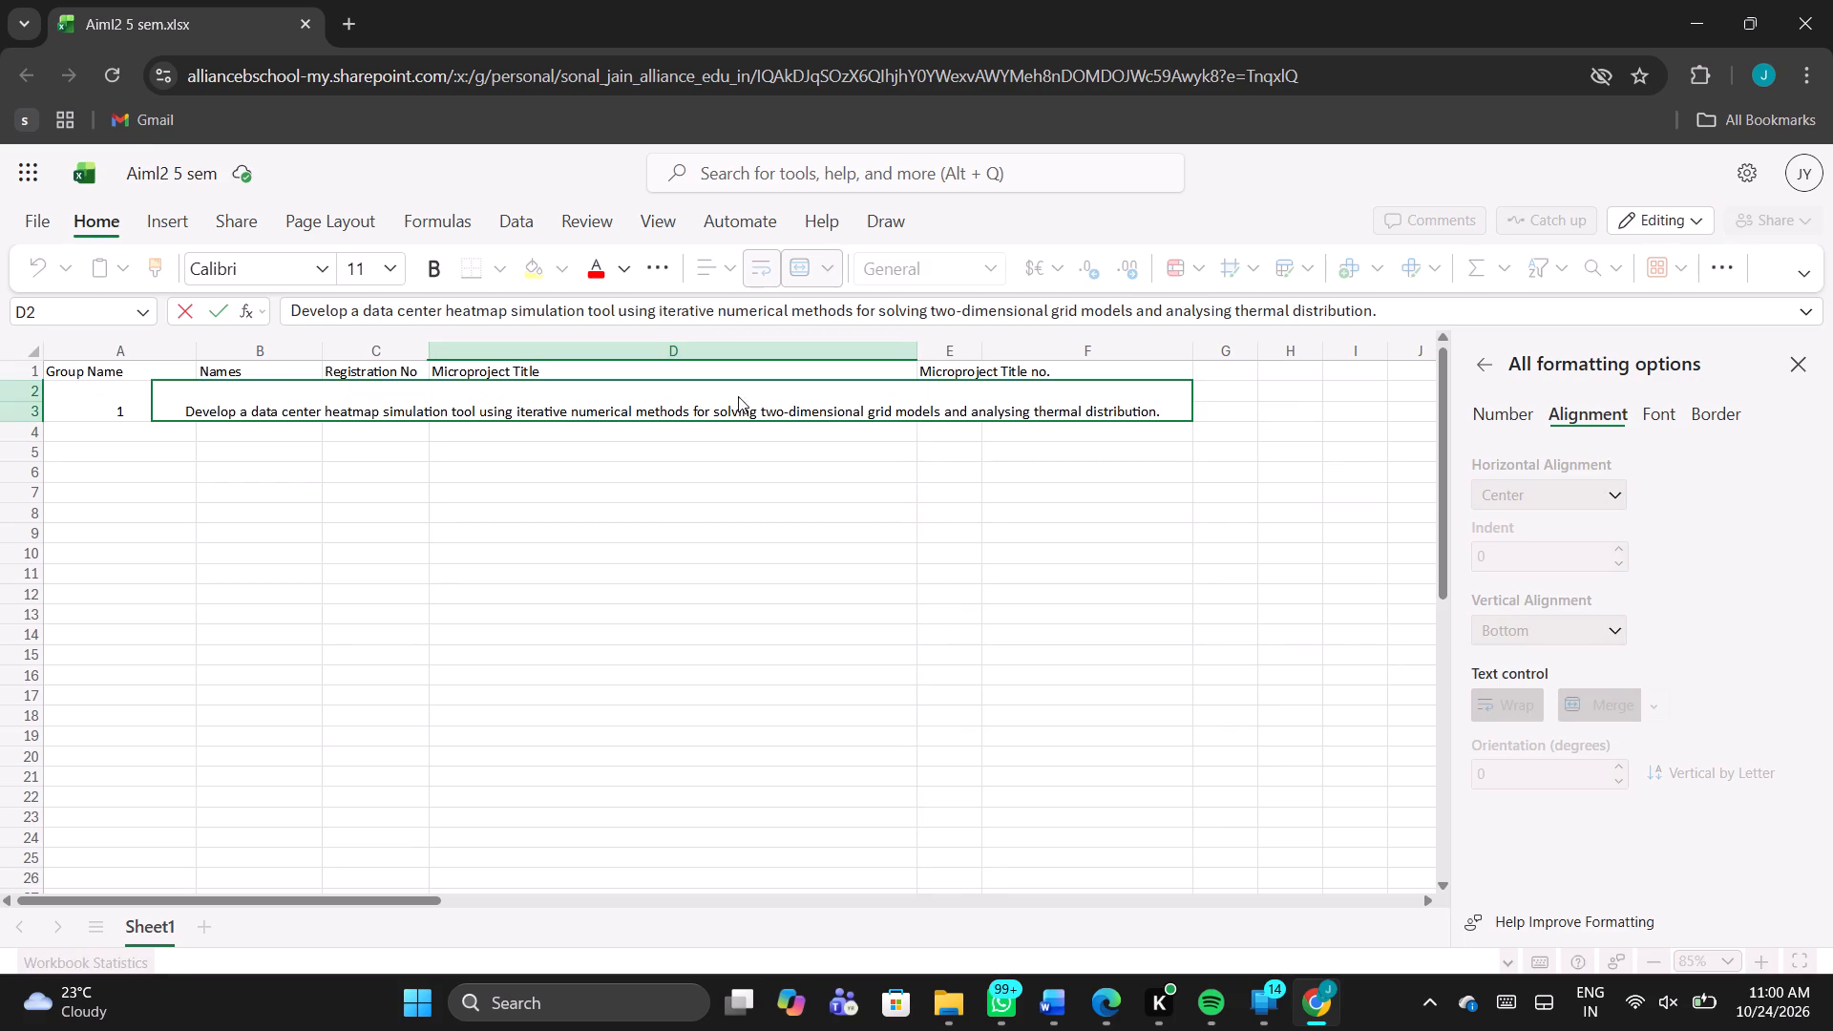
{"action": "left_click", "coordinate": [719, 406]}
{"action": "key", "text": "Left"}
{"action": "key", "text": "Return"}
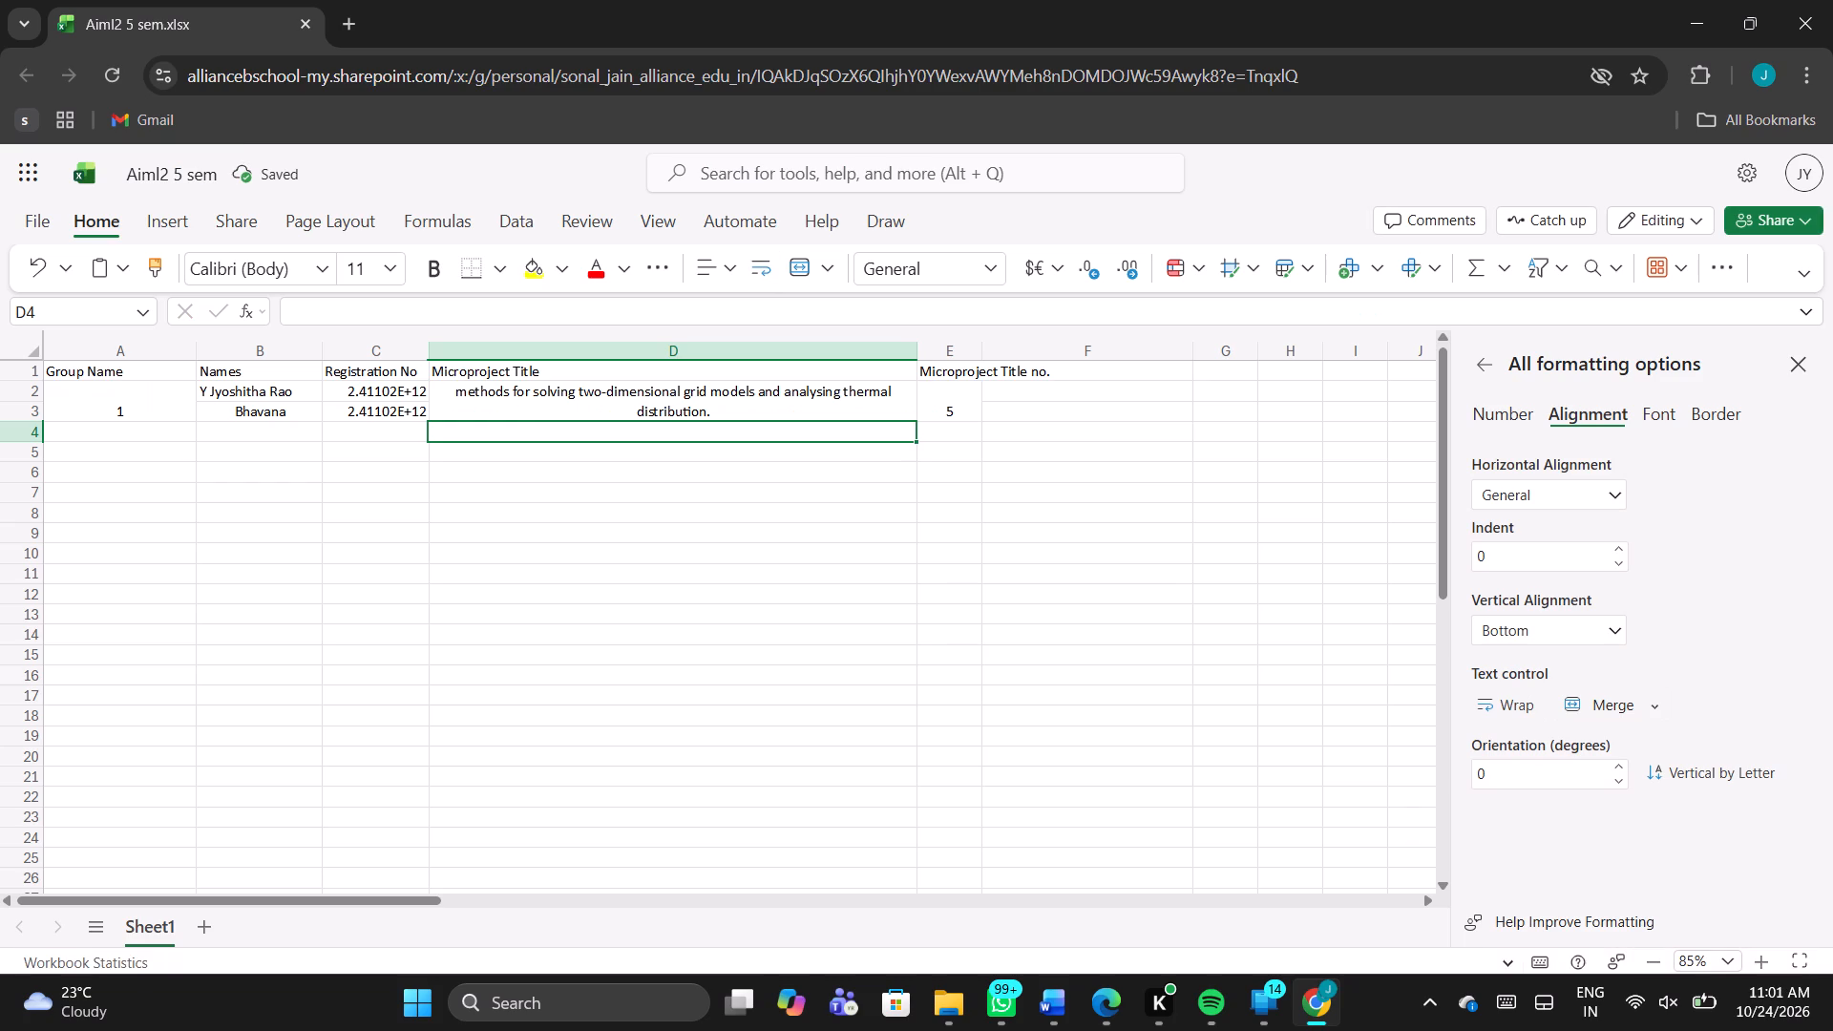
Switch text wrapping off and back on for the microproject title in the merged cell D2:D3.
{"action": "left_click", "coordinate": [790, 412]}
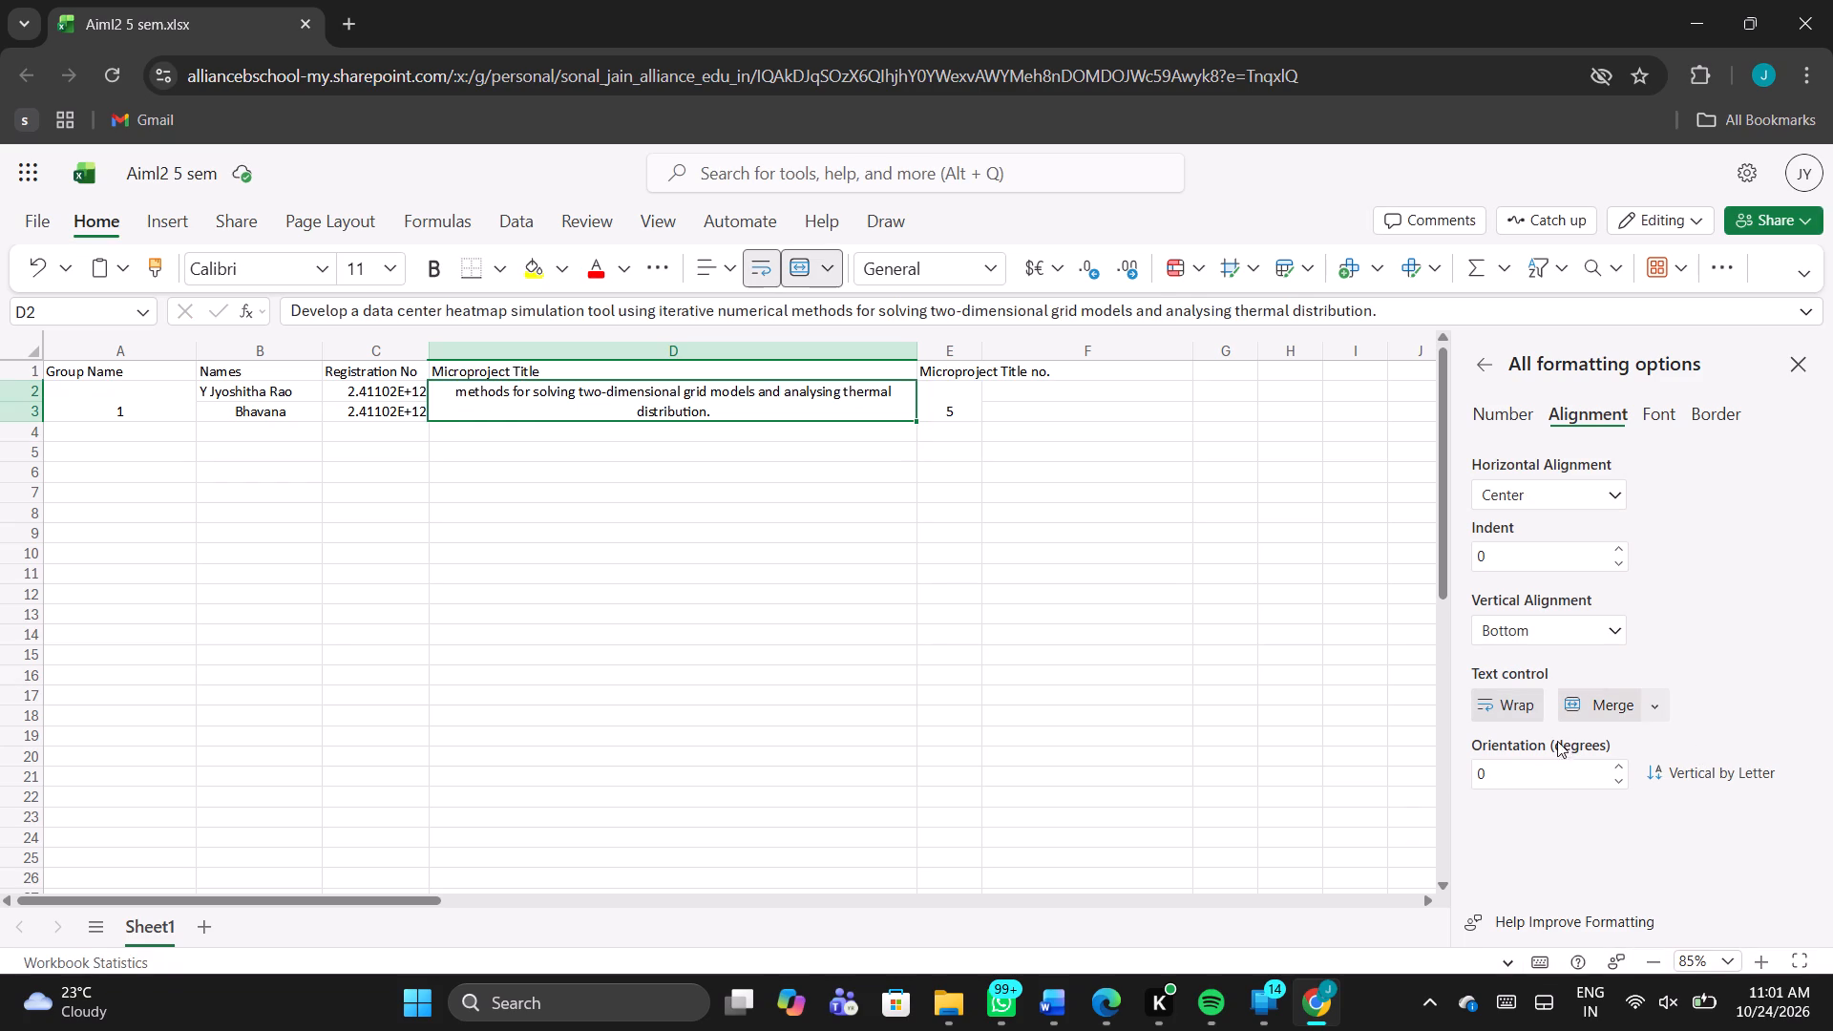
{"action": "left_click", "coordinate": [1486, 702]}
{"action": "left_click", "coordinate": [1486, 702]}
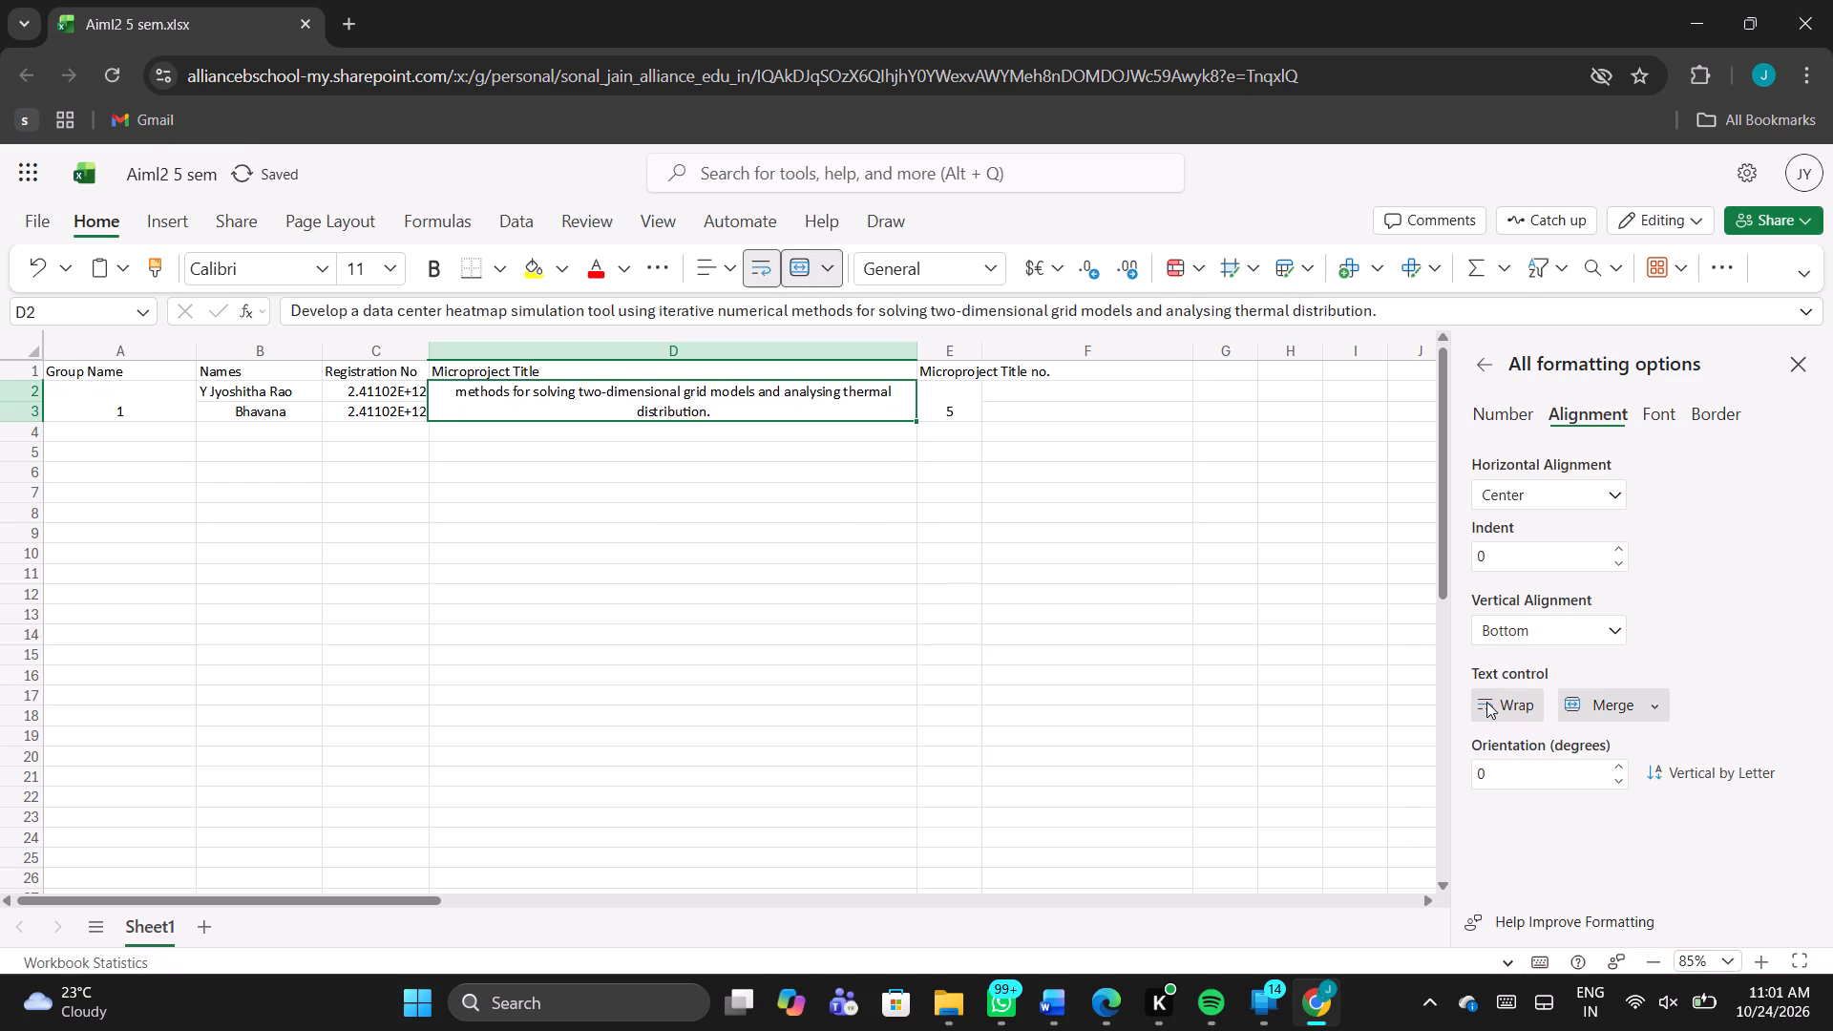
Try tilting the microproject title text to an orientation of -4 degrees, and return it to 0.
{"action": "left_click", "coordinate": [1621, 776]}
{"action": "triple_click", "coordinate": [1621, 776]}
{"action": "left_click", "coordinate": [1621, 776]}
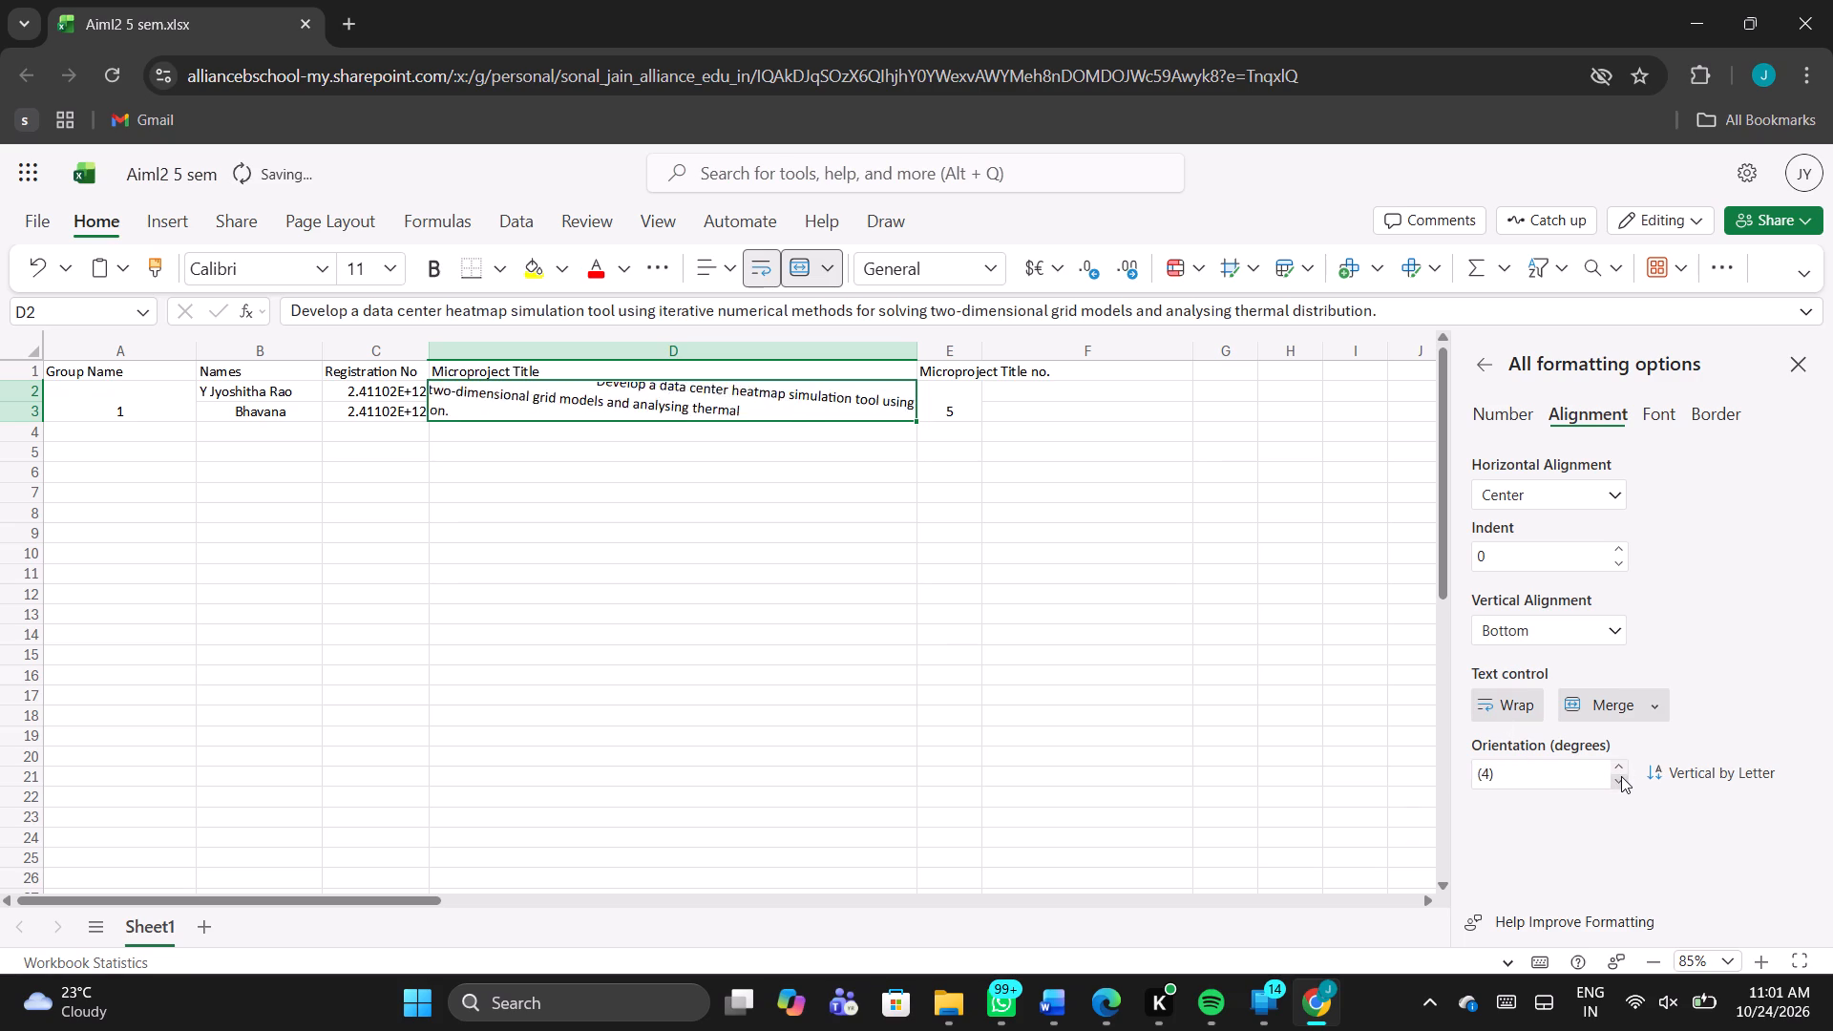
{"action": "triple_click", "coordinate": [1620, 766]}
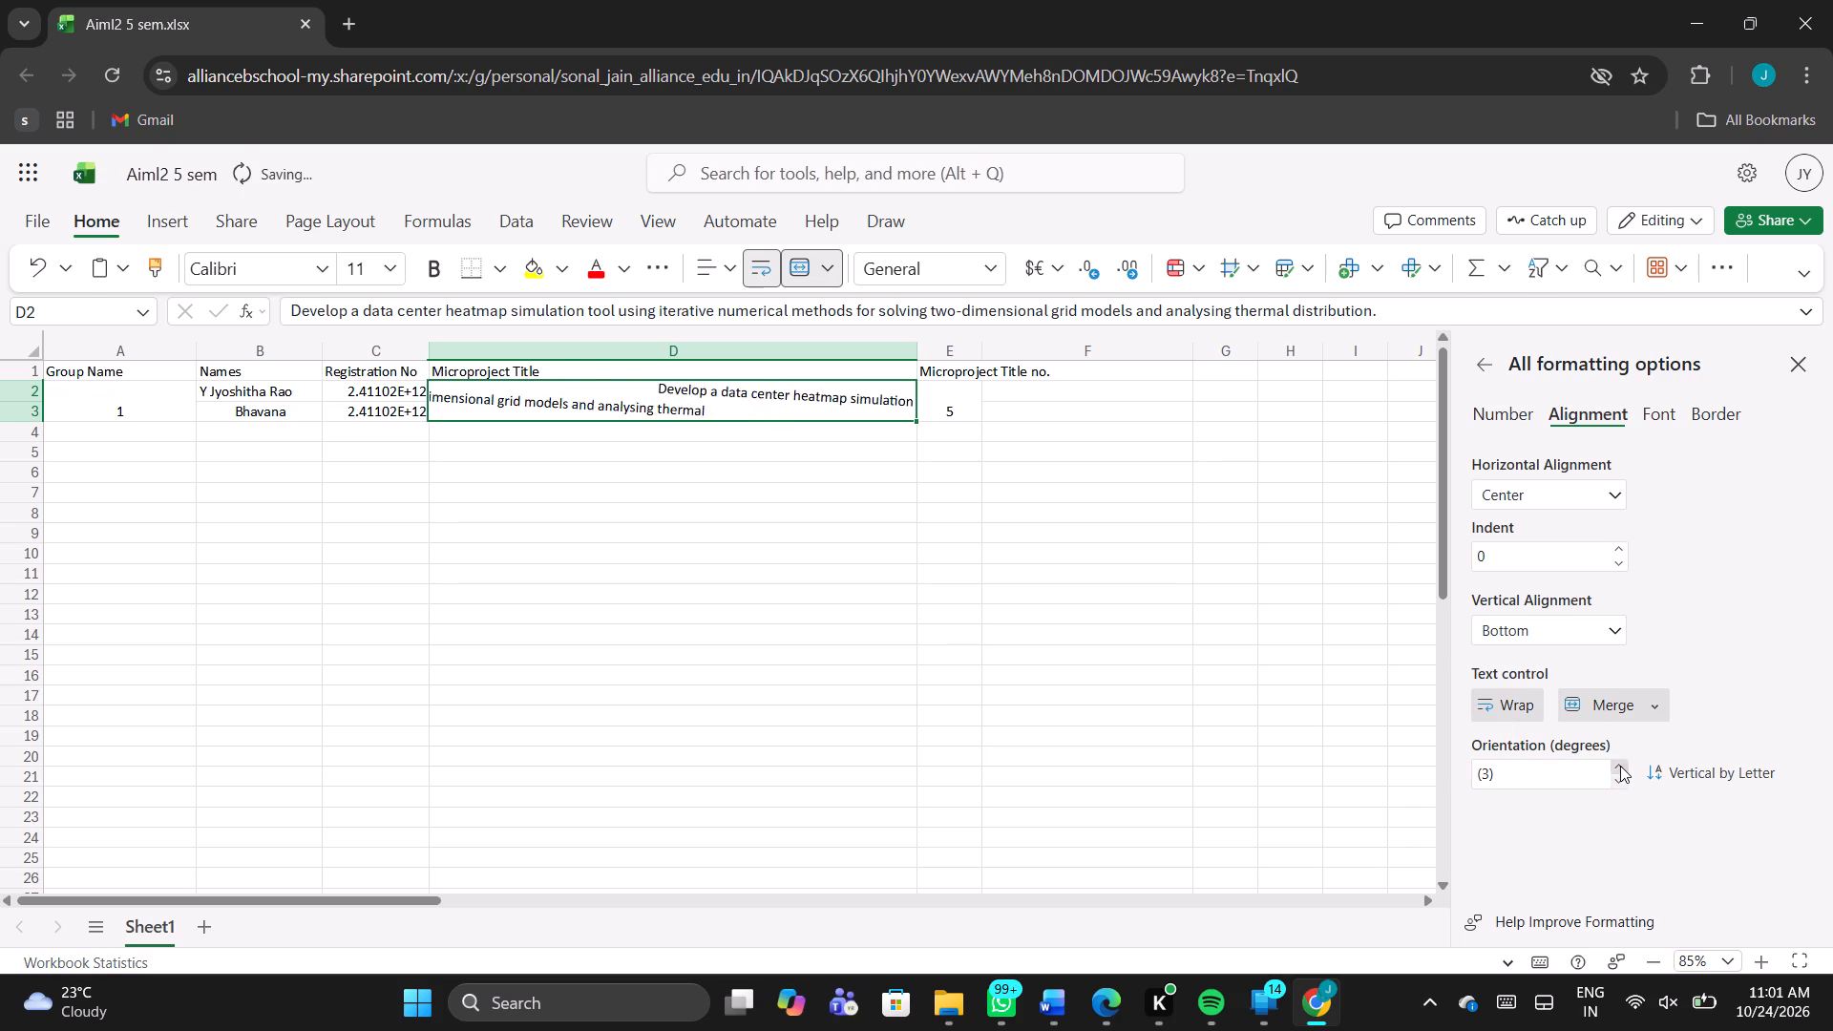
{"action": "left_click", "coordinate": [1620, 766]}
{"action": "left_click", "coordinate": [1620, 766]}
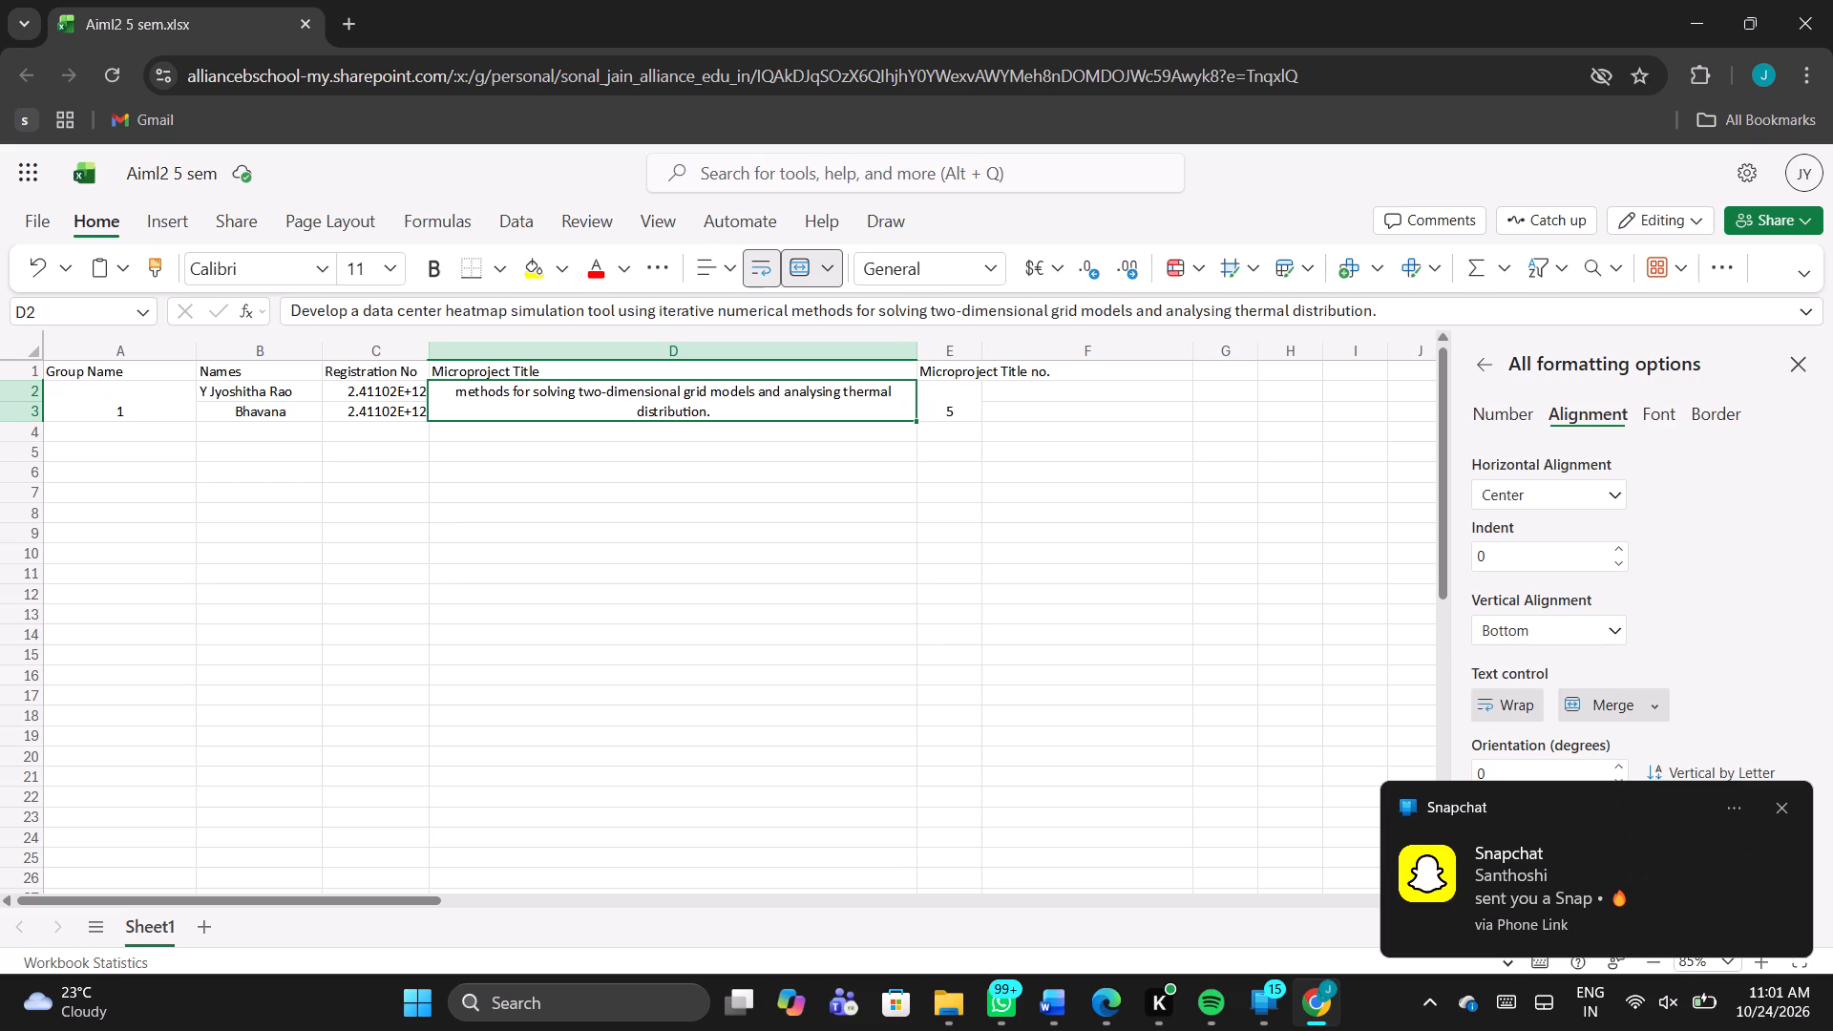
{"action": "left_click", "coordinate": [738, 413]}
{"action": "scroll", "coordinate": [706, 406], "scroll_direction": "up", "scroll_amount": 1}
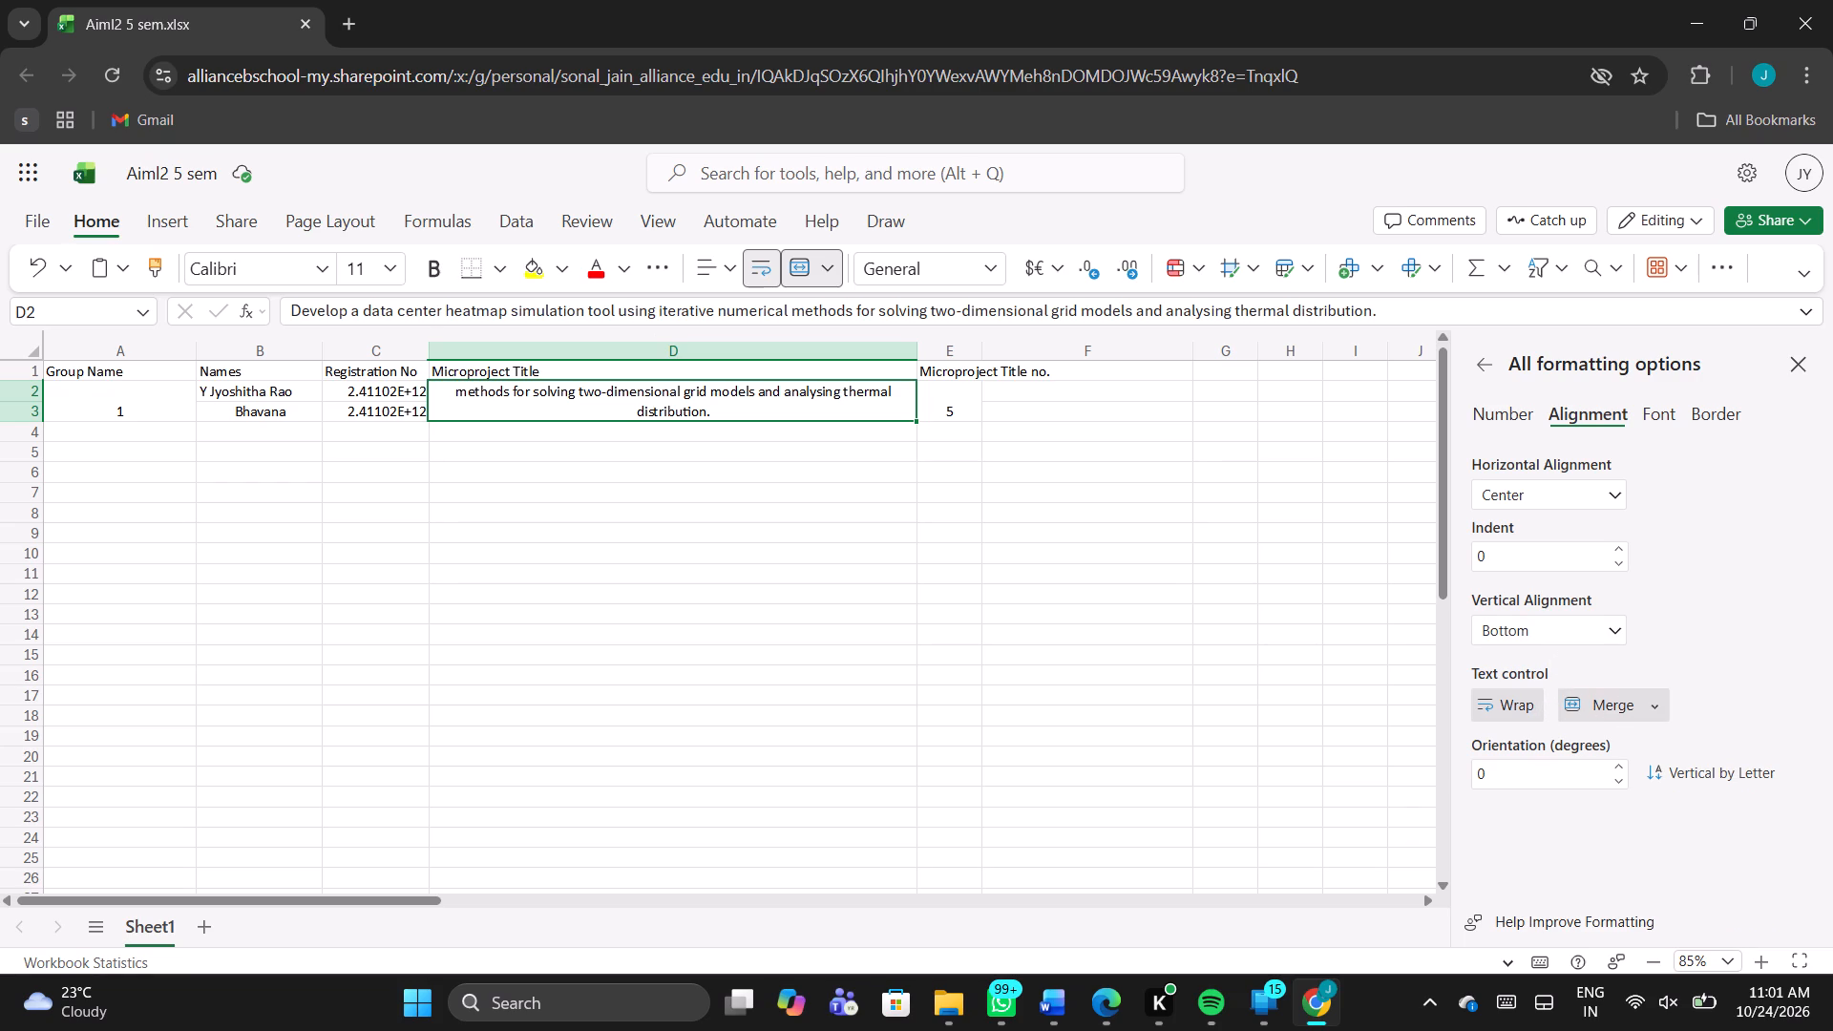